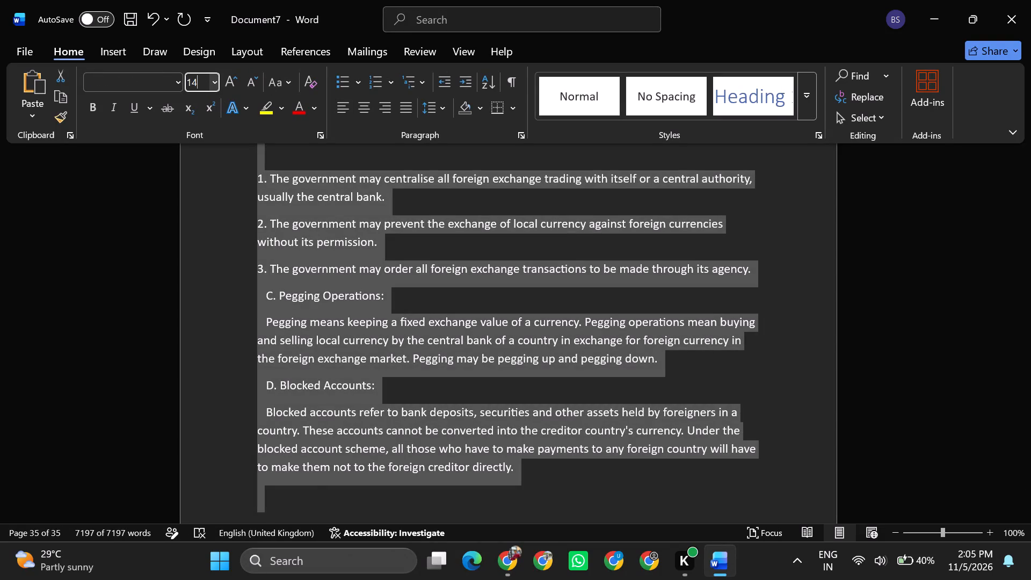
Format the entire document text as 14 pt, bold and justified.
{"action": "key", "text": "Return"}
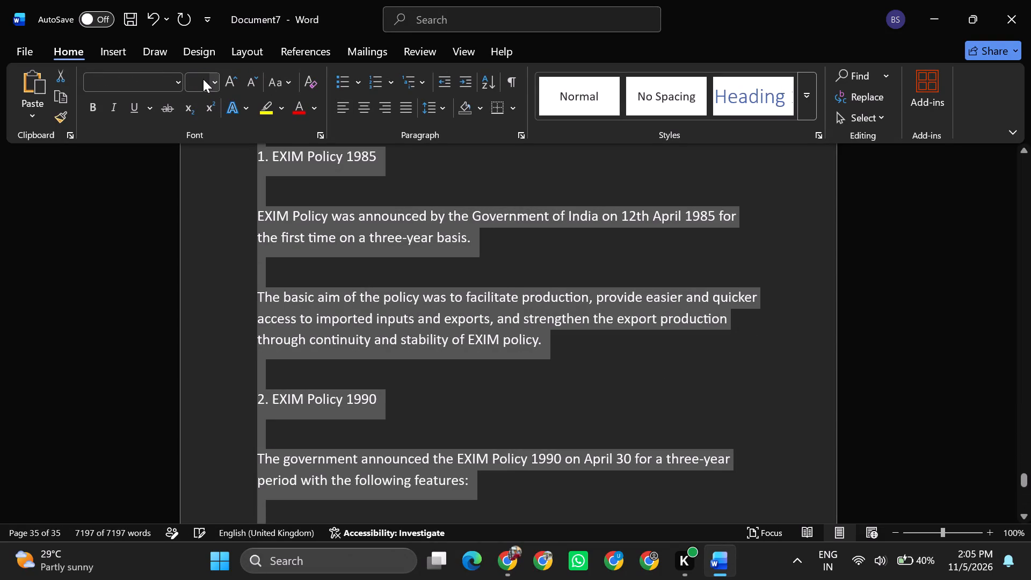
{"action": "key", "text": "ctrl+b"}
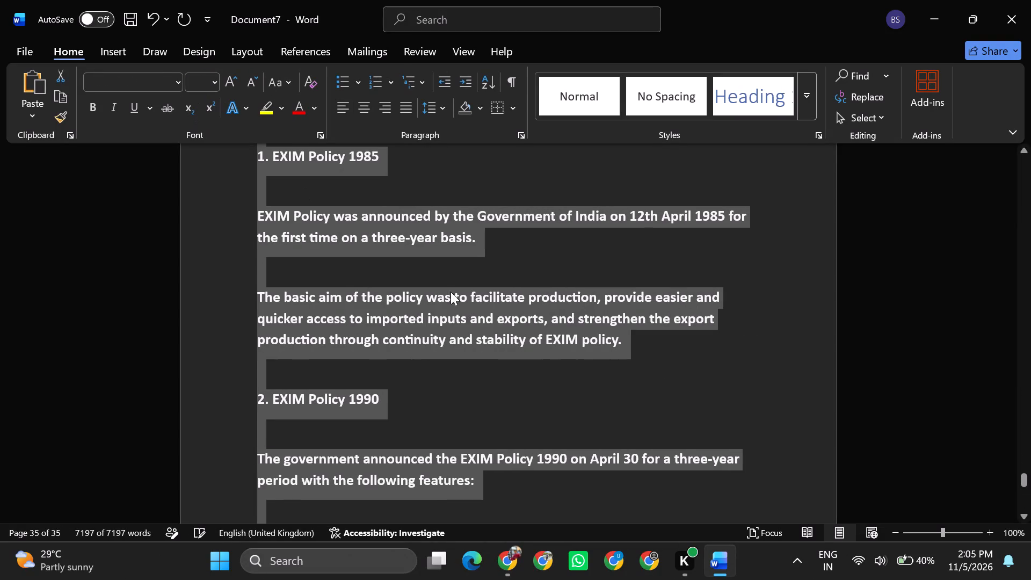
{"action": "left_click", "coordinate": [398, 112]}
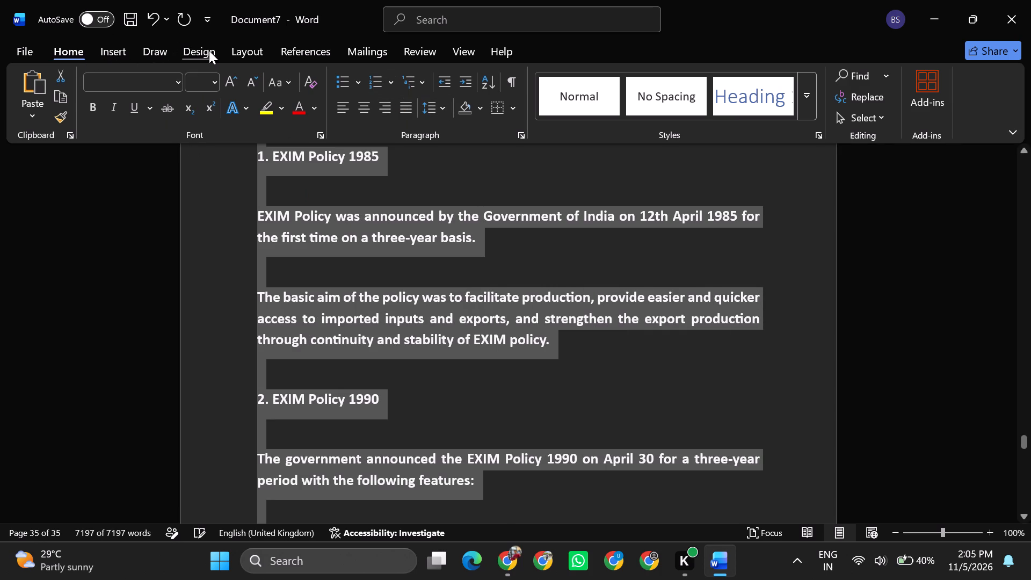
Apply the Narrow margin preset, 0.5" on all sides, to the document.
{"action": "left_click", "coordinate": [241, 50]}
{"action": "left_click", "coordinate": [47, 111]}
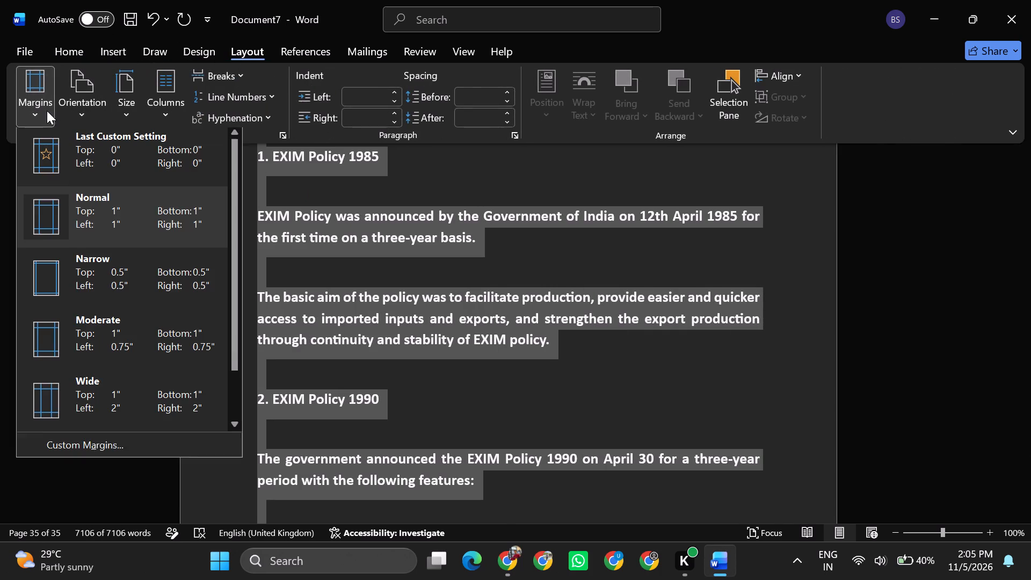
{"action": "left_click", "coordinate": [101, 299]}
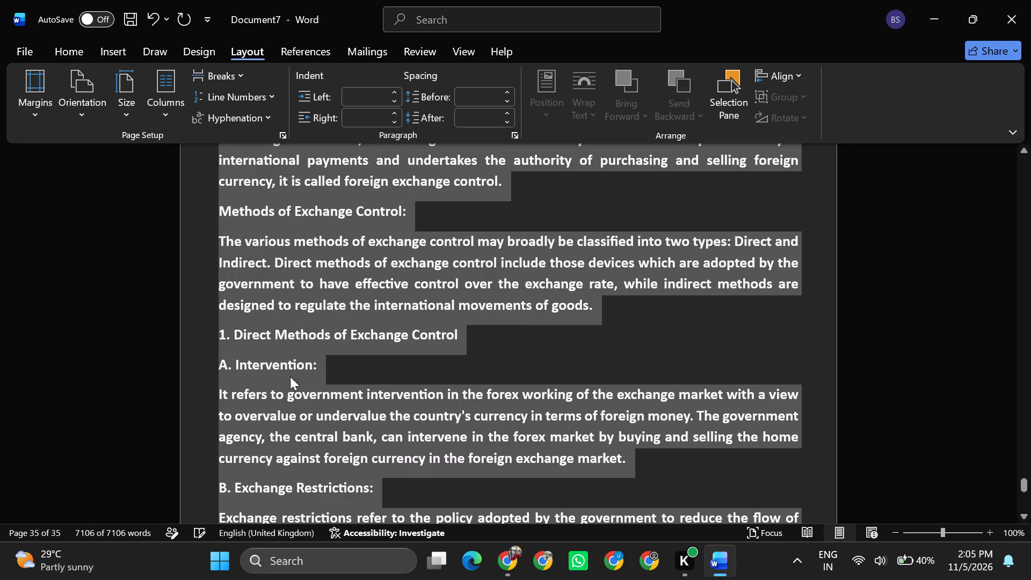
Delete the blank line between the "UNIT – 4" and "BALANCE OF PAYMENT (BOP)" headings at the document's start.
{"action": "scroll", "coordinate": [344, 385], "scroll_direction": "up", "scroll_amount": 17}
{"action": "scroll", "coordinate": [344, 385], "scroll_direction": "up", "scroll_amount": 11}
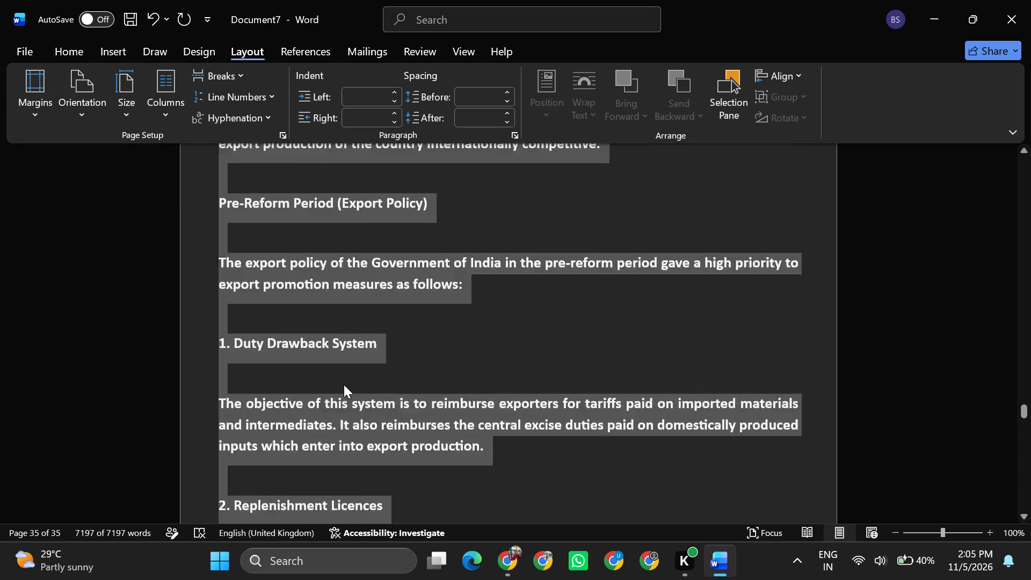
{"action": "scroll", "coordinate": [344, 385], "scroll_direction": "up", "scroll_amount": 20}
{"action": "scroll", "coordinate": [344, 385], "scroll_direction": "up", "scroll_amount": 19}
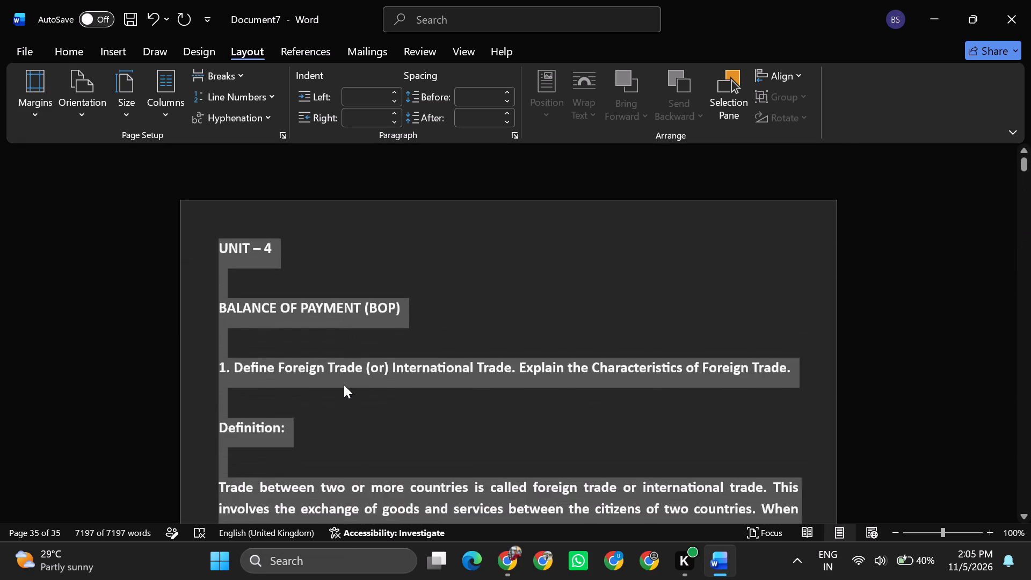
{"action": "left_click", "coordinate": [436, 382]}
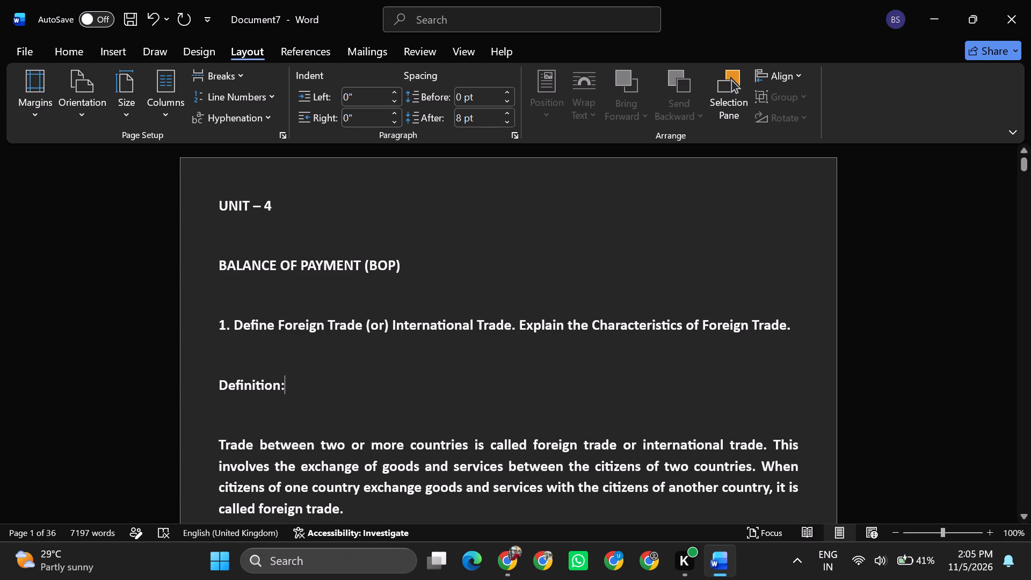
{"action": "left_click", "coordinate": [246, 254]}
{"action": "key", "text": "BackSpace"}
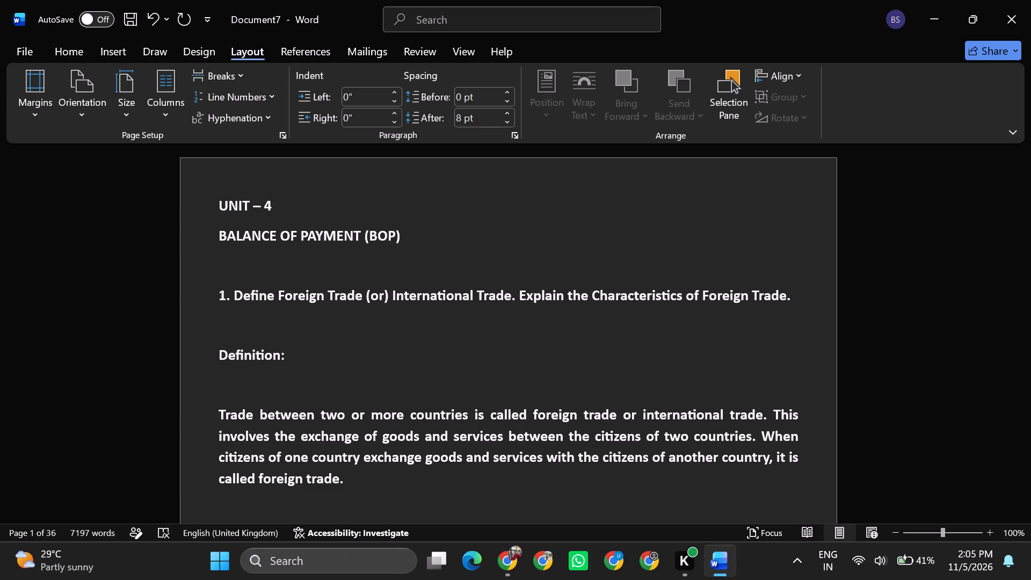
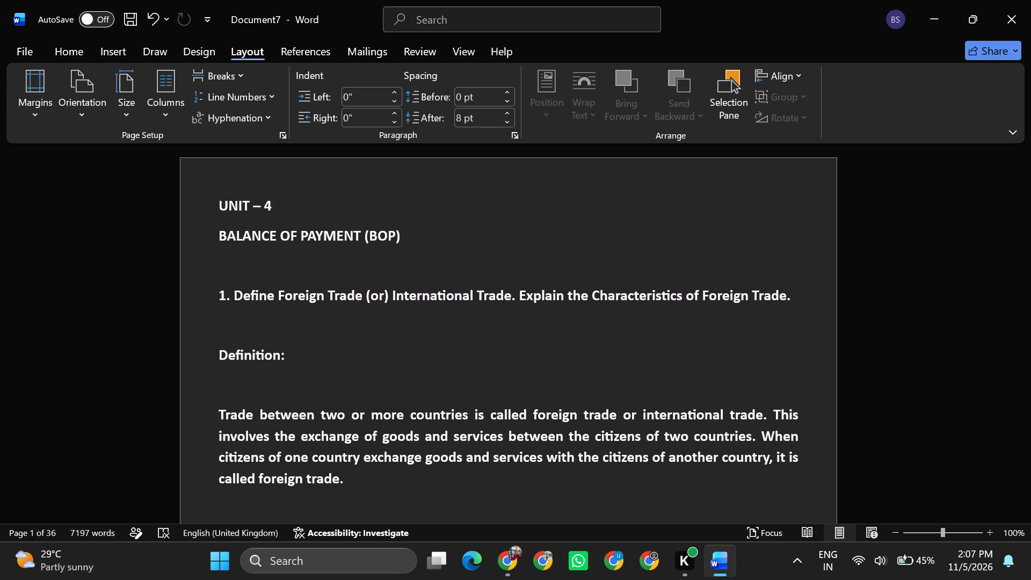
Replace the blank line under the "BALANCE OF PAYMENT (BOP)" heading with an automatic full-width divider made from "===".
{"action": "left_click", "coordinate": [312, 281]}
{"action": "key", "text": "BackSpace"}
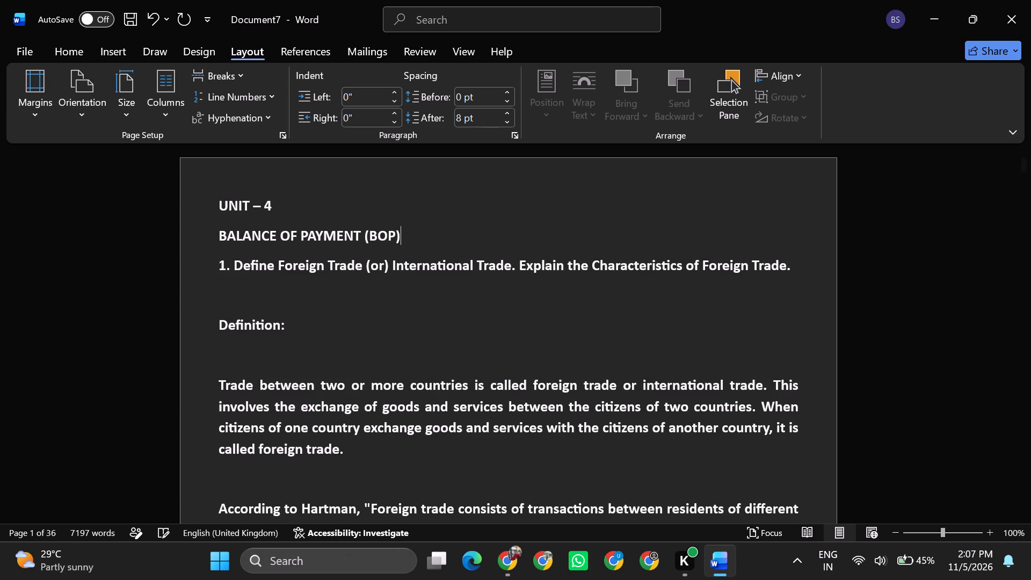
{"action": "key", "text": "equal"}
{"action": "key", "text": "BackSpace"}
{"action": "key", "text": "Return"}
{"action": "type", "text": "==="}
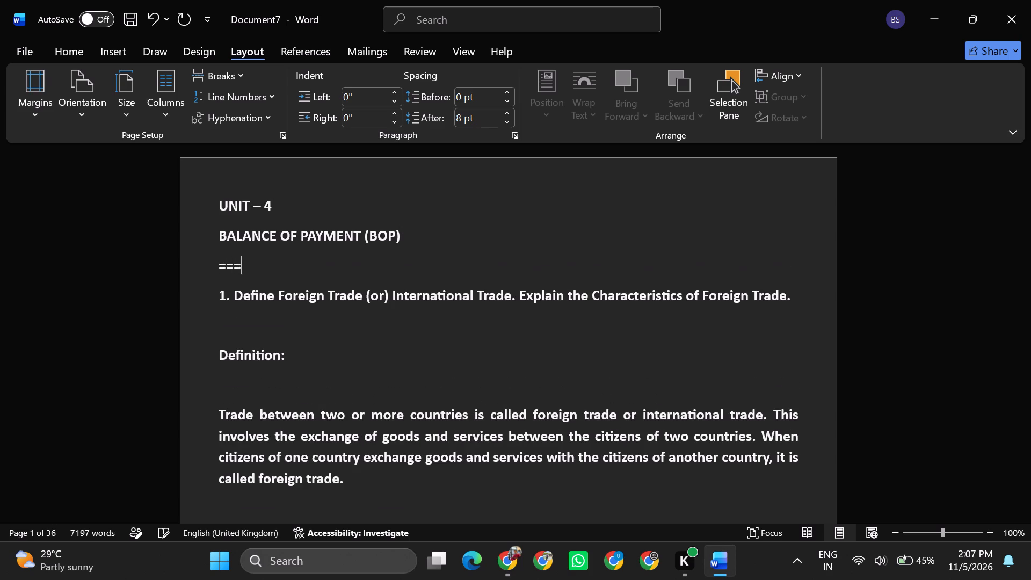
{"action": "key", "text": "Return"}
{"action": "key", "text": "Down"}
{"action": "key", "text": "BackSpace"}
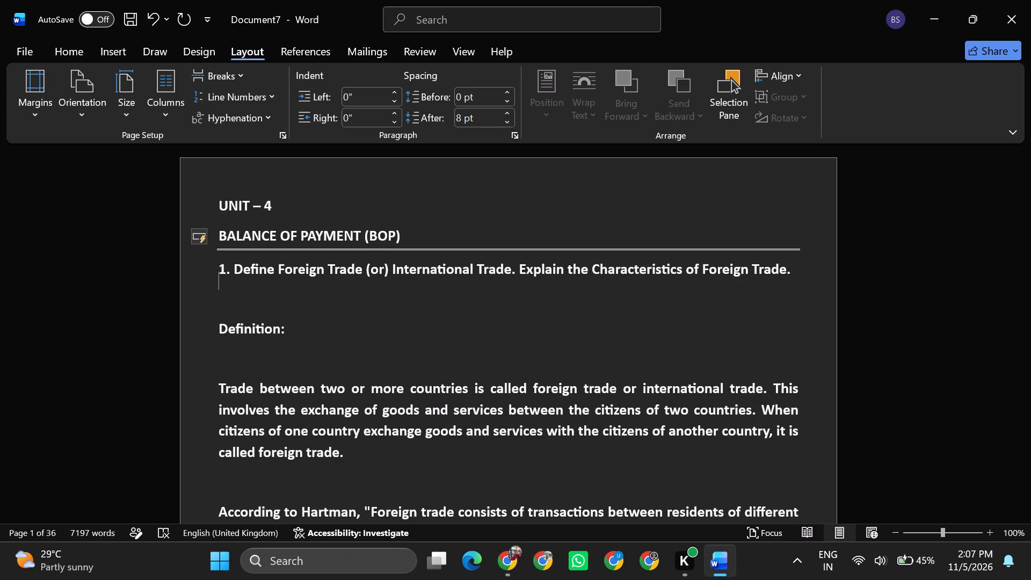
Delete the blank lines directly above and below the "Definition:" heading.
{"action": "key", "text": "Down"}
{"action": "key", "text": "Down"}
{"action": "key", "text": "BackSpace"}
{"action": "key", "text": "Down"}
{"action": "key", "text": "Down"}
{"action": "key", "text": "BackSpace"}
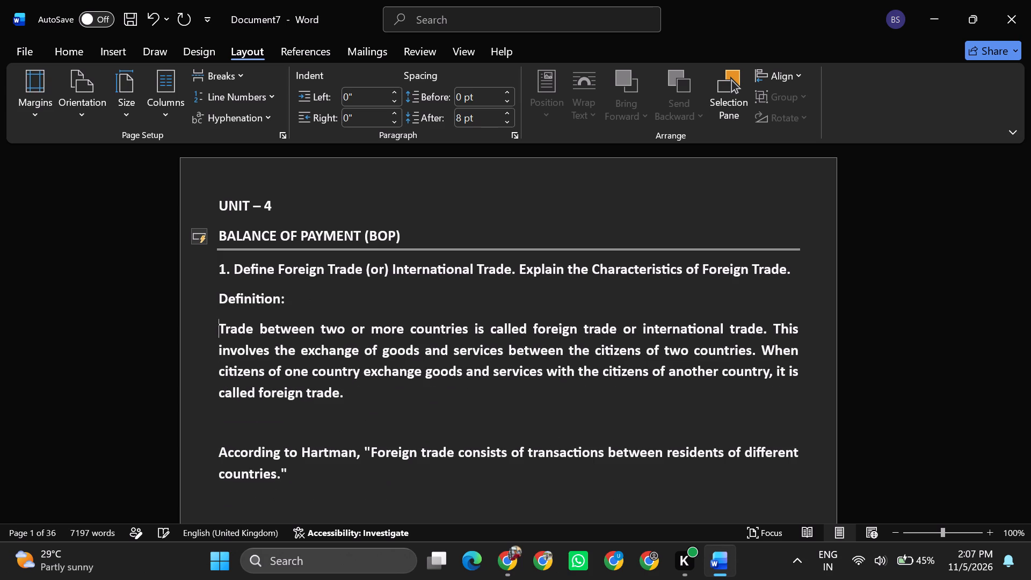
Delete the blank lines above and below the "According to Hartman" quotation paragraph.
{"action": "key", "text": "Down"}
{"action": "key", "text": "Down"}
{"action": "key", "text": "Down"}
{"action": "key", "text": "Down"}
{"action": "key", "text": "Down"}
{"action": "key", "text": "BackSpace"}
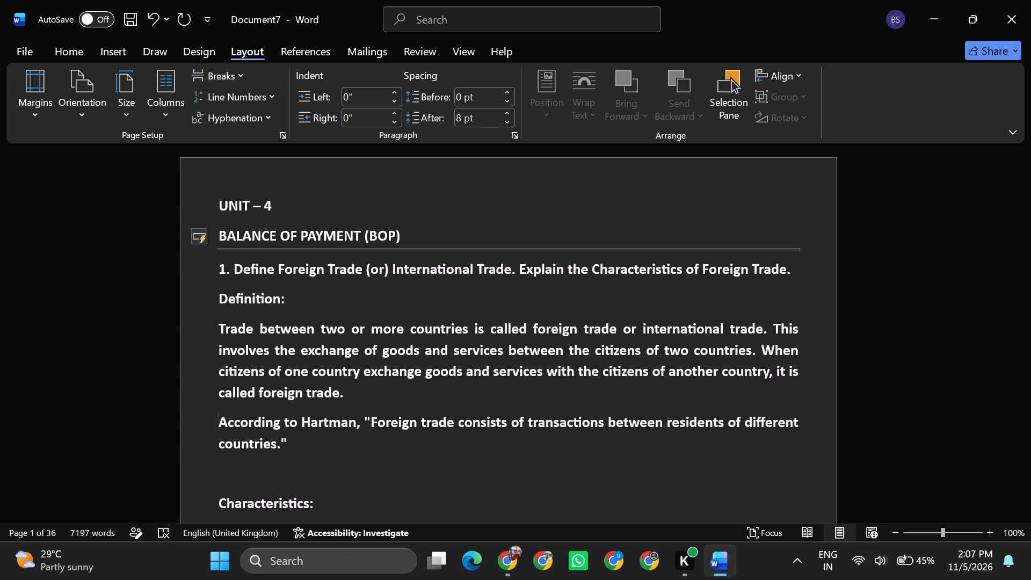
{"action": "key", "text": "Down"}
{"action": "key", "text": "Down"}
{"action": "key", "text": "Up"}
{"action": "key", "text": "Up"}
{"action": "key", "text": "Down"}
{"action": "key", "text": "Down"}
{"action": "key", "text": "Down"}
{"action": "key", "text": "BackSpace"}
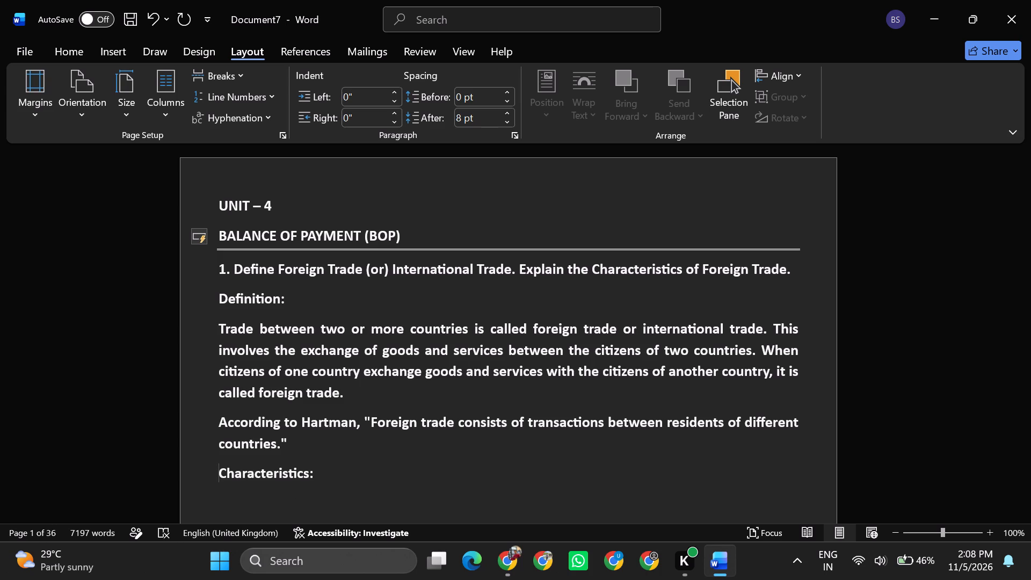
Insert the attribution line "--Haltman" between the quotation and the "Characteristics:" heading.
{"action": "key", "text": "Up"}
{"action": "key", "text": "Down"}
{"action": "type", "text": "--"}
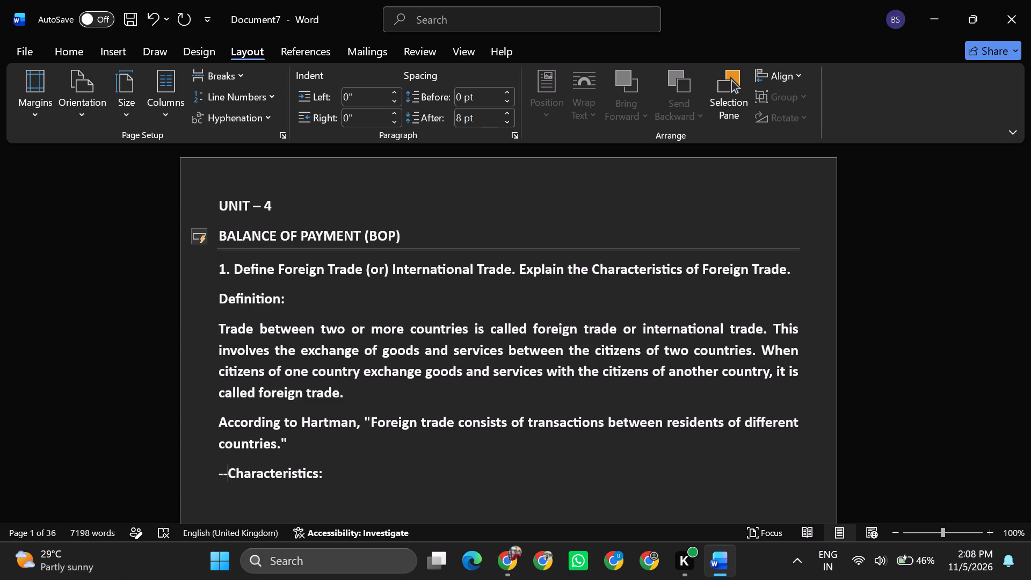
{"action": "key", "text": "shift+h"}
{"action": "key", "text": "a"}
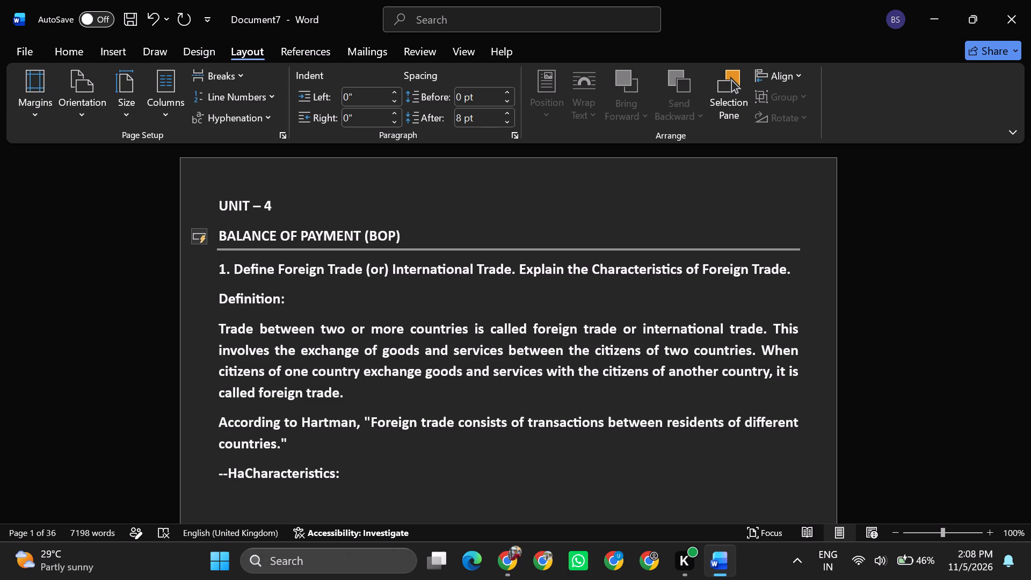
{"action": "type", "text": "ltma"}
{"action": "key", "text": "n"}
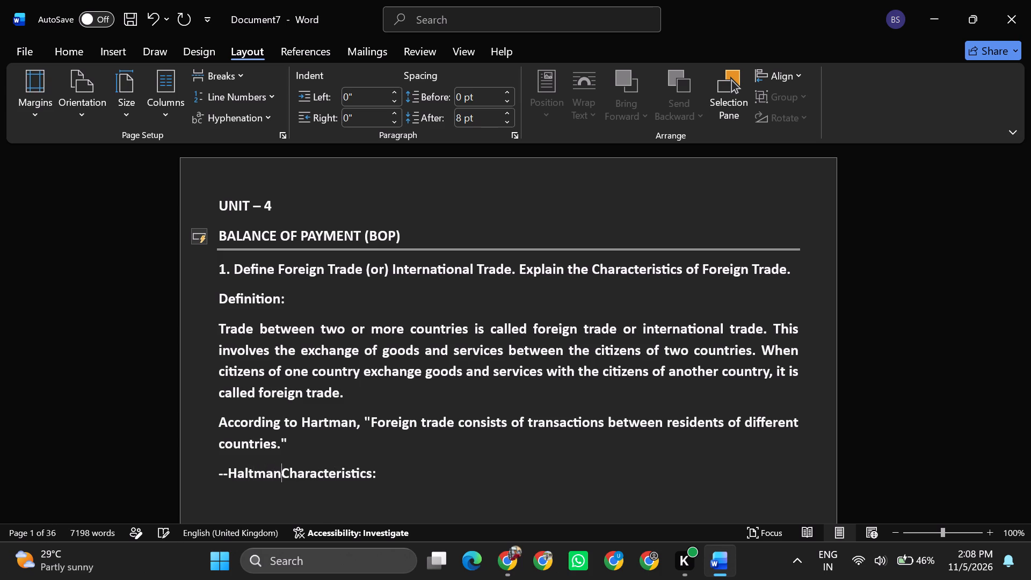
{"action": "key", "text": "Return"}
Delete the blank lines above and below the sentence "Some of the important characteristics of foreign trade are discussed below:".
{"action": "key", "text": "Down"}
{"action": "key", "text": "Down"}
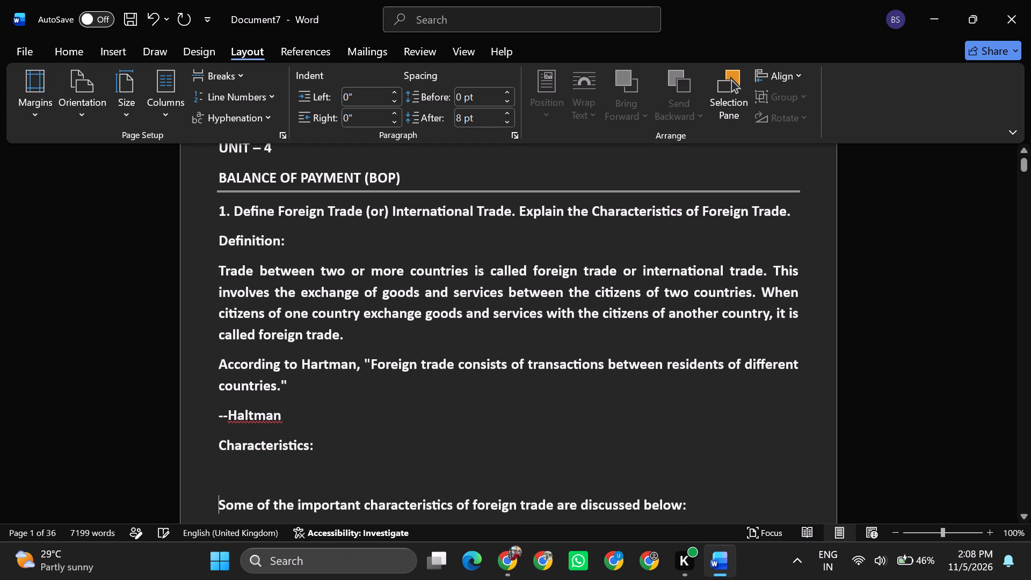
{"action": "key", "text": "BackSpace"}
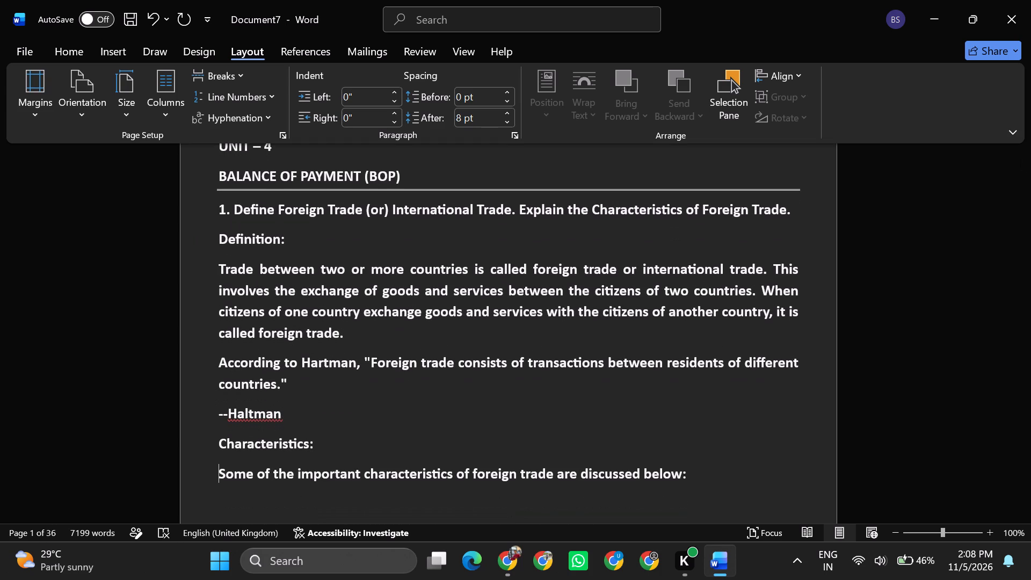
{"action": "key", "text": "Down"}
{"action": "key", "text": "Down"}
{"action": "key", "text": "BackSpace"}
Delete the blank lines above and below the paragraph under "1. Separation of Buyers and Producers:".
{"action": "key", "text": "Down"}
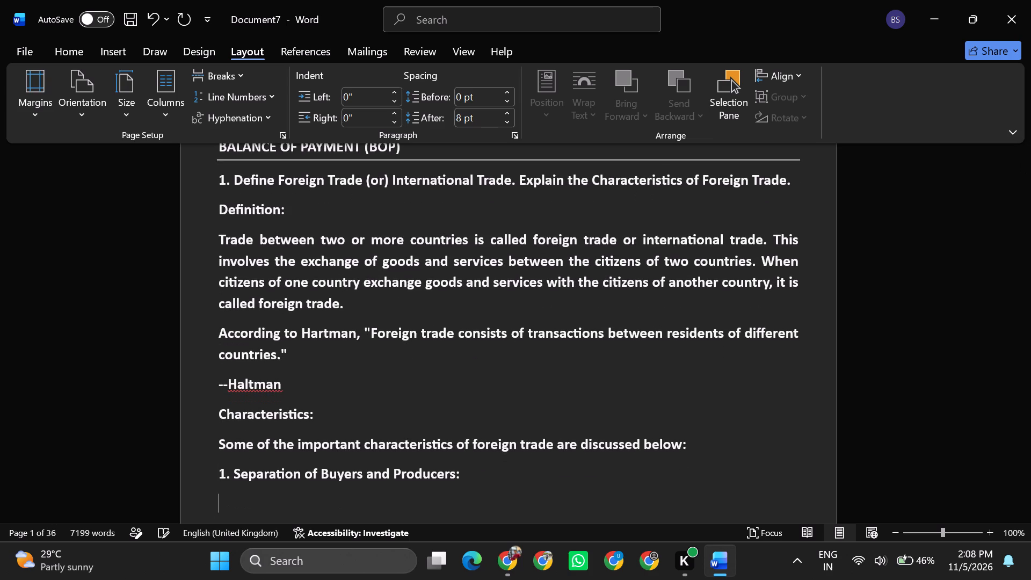
{"action": "key", "text": "Down"}
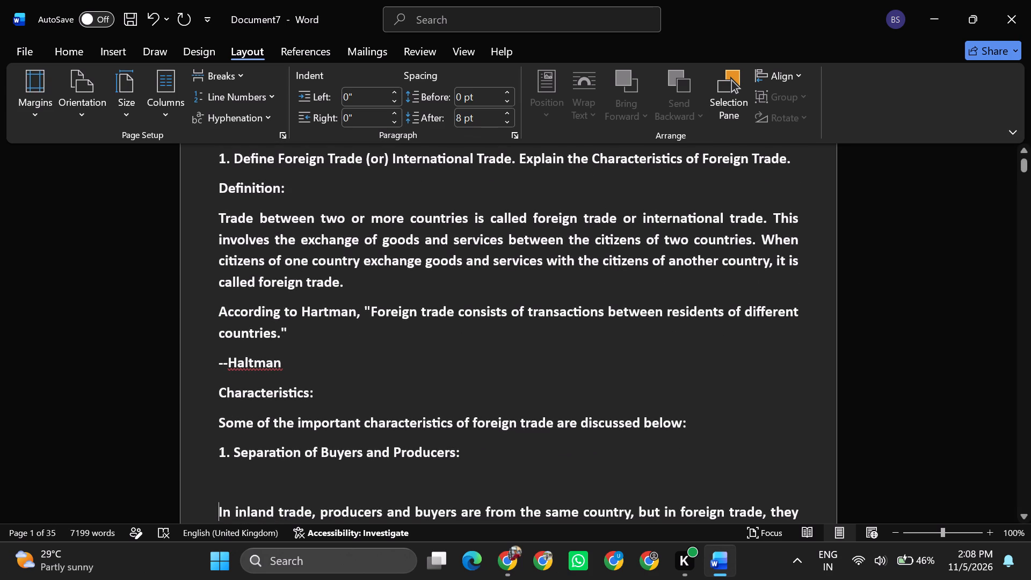
{"action": "key", "text": "BackSpace"}
{"action": "key", "text": "Down"}
{"action": "key", "text": "Down"}
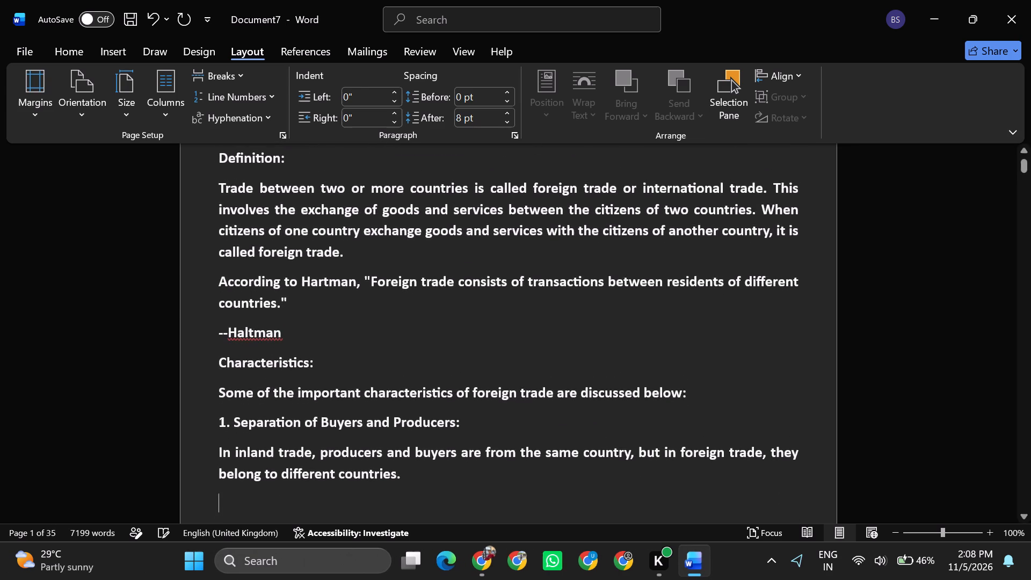
{"action": "key", "text": "Down"}
{"action": "key", "text": "BackSpace"}
Delete the blank lines above and below the paragraph under "2. Foreign Currency:".
{"action": "key", "text": "Down"}
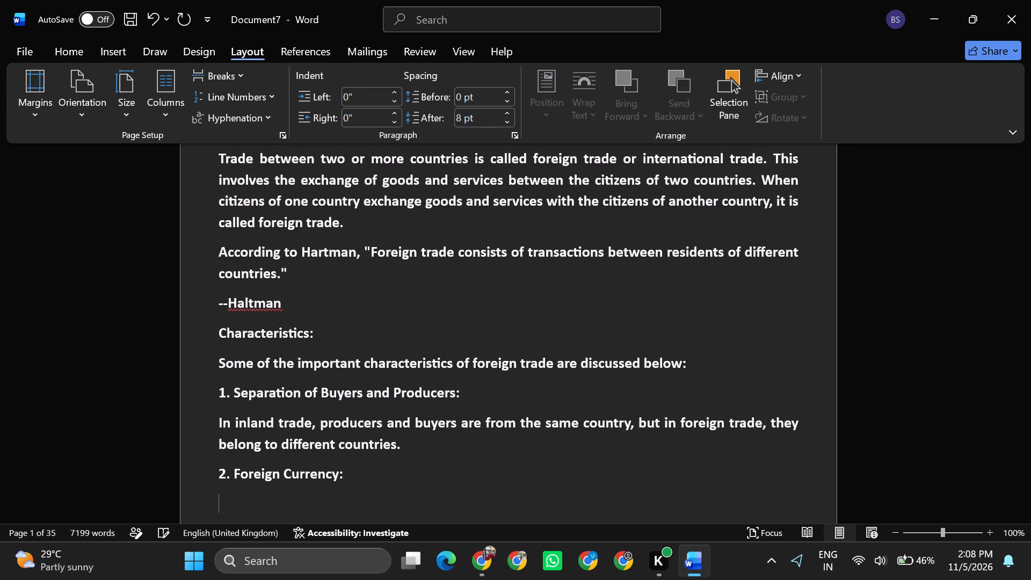
{"action": "key", "text": "Down"}
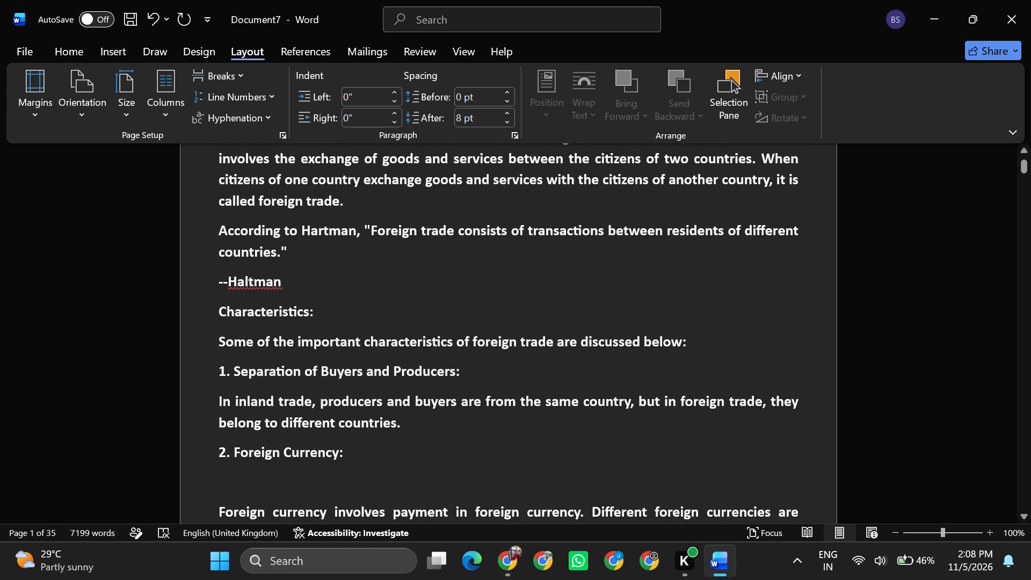
{"action": "key", "text": "BackSpace"}
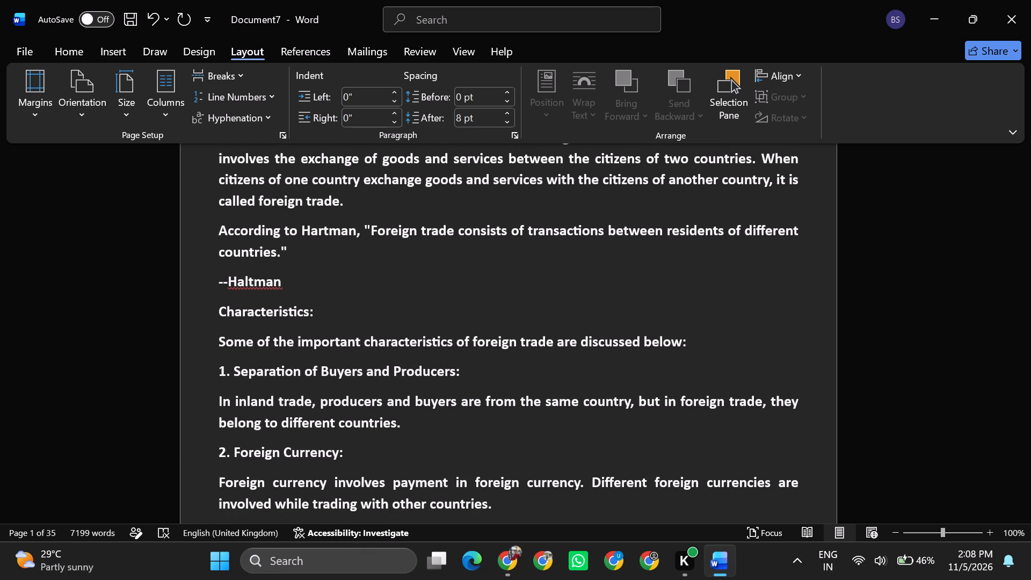
{"action": "key", "text": "Down"}
{"action": "key", "text": "Down"}
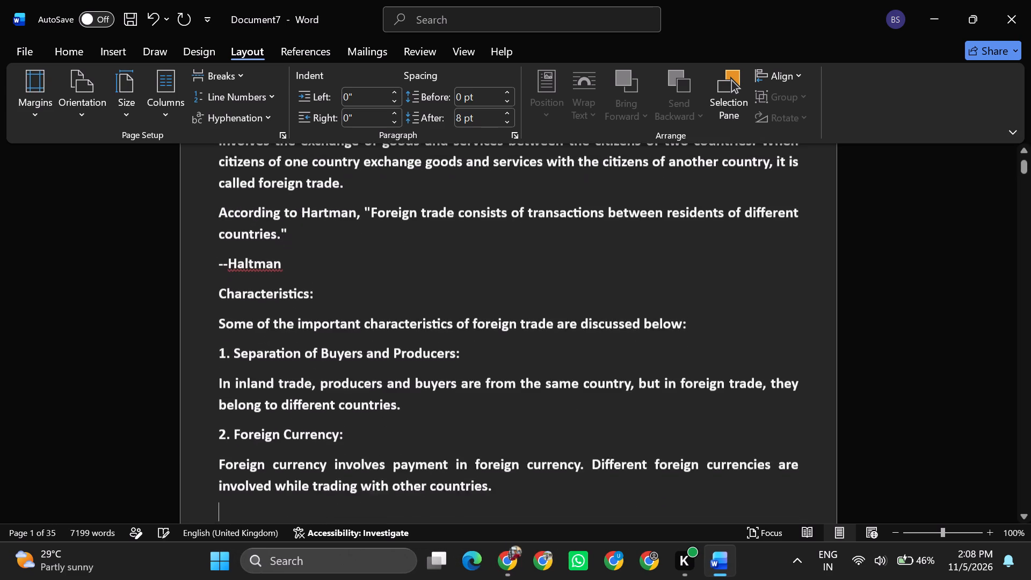
{"action": "key", "text": "Down"}
{"action": "key", "text": "BackSpace"}
Delete the blank lines above and below the paragraph under "3. Restrictions:", keeping the paragraph's own text intact.
{"action": "key", "text": "Down"}
{"action": "key", "text": "Down"}
{"action": "key", "text": "Down"}
{"action": "key", "text": "BackSpace"}
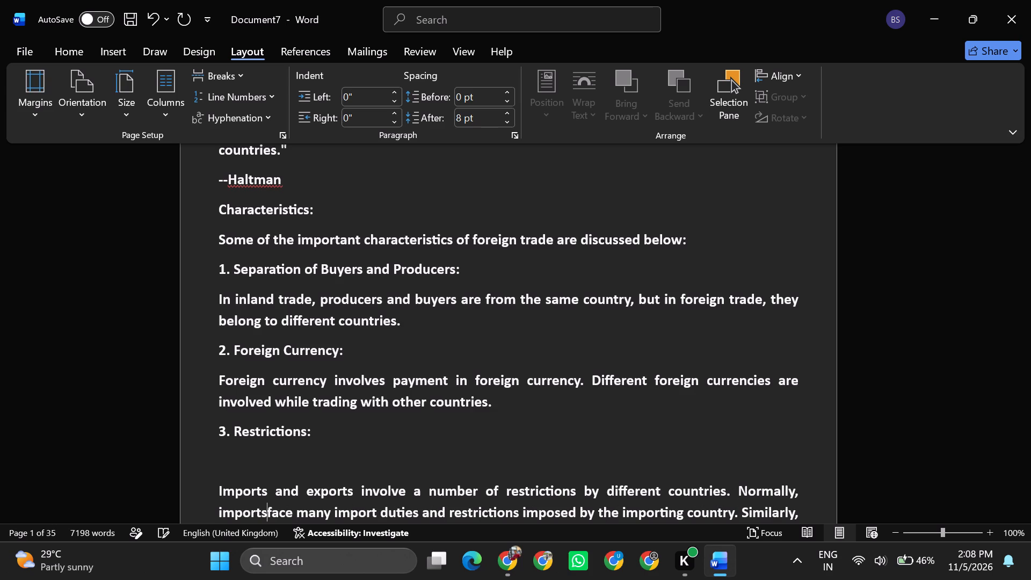
{"action": "key", "text": "ctrl+z"}
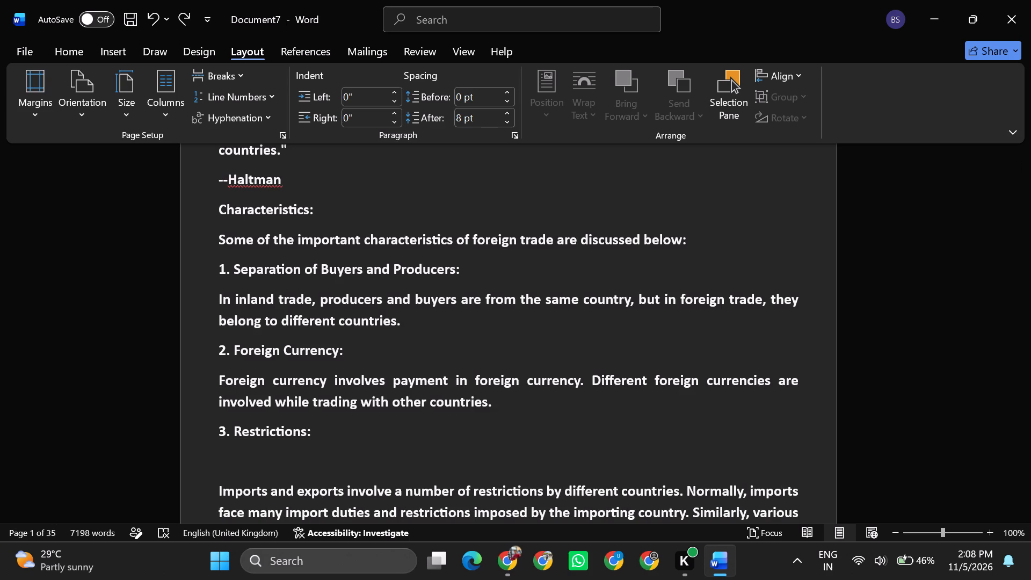
{"action": "key", "text": "BackSpace"}
{"action": "key", "text": "ctrl+z"}
{"action": "key", "text": "Up"}
{"action": "key", "text": "BackSpace"}
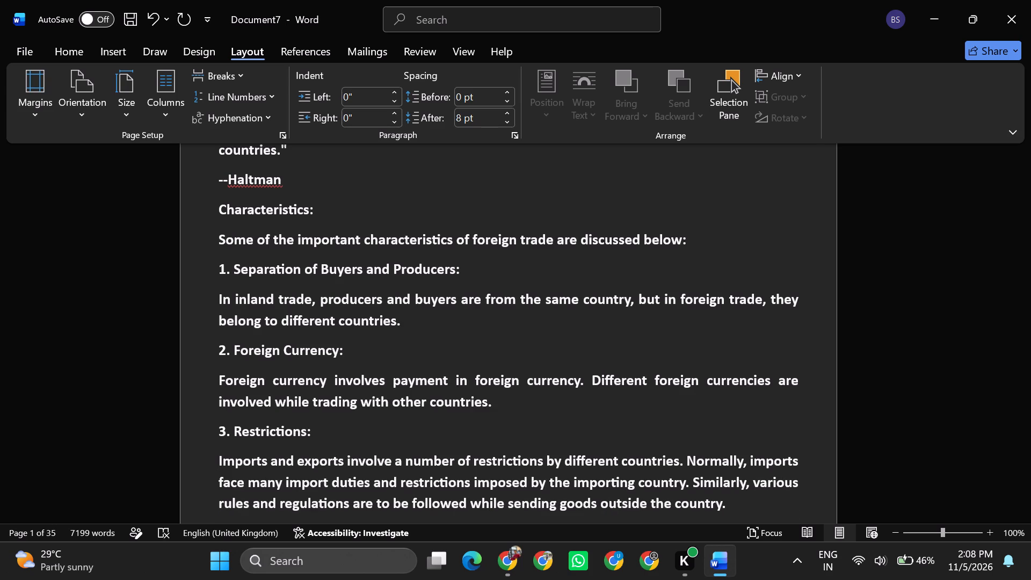
{"action": "key", "text": "Down"}
{"action": "key", "text": "Down"}
{"action": "key", "text": "Down"}
{"action": "key", "text": "Down"}
{"action": "key", "text": "BackSpace"}
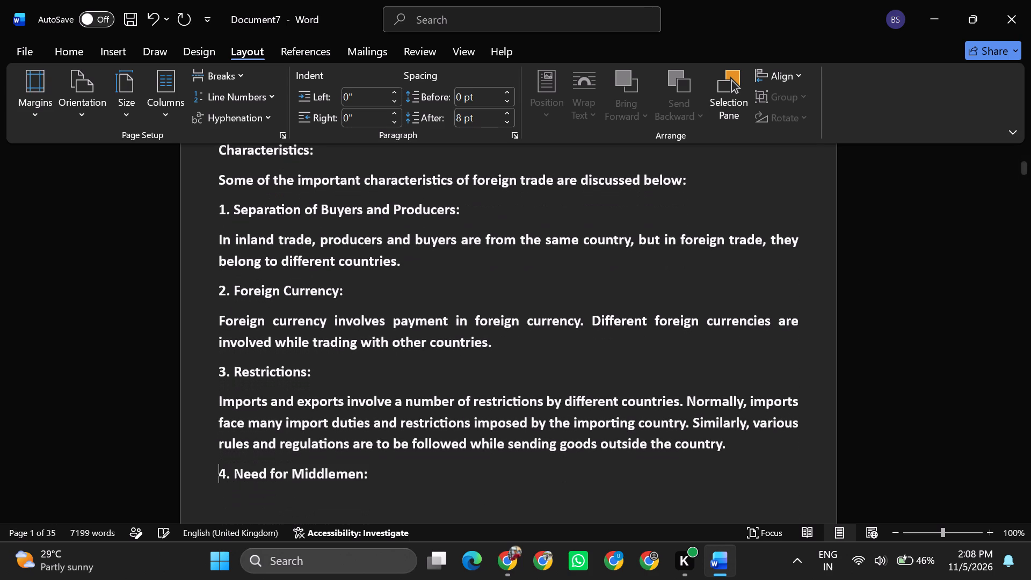
Delete the blank lines above and below the paragraph under "4. Need for Middlemen:".
{"action": "key", "text": "Down"}
{"action": "key", "text": "Down"}
{"action": "key", "text": "Down"}
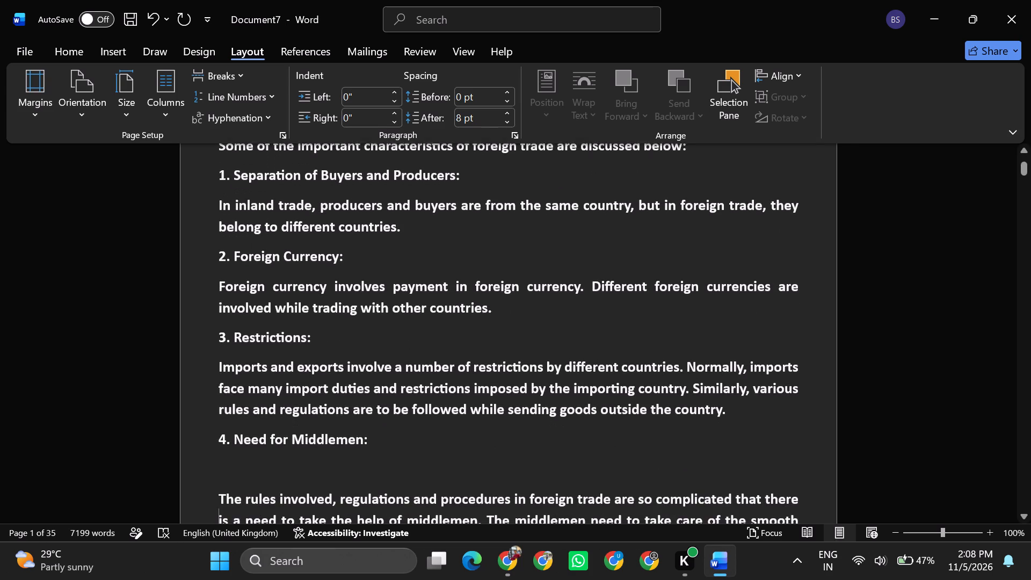
{"action": "key", "text": "Up"}
{"action": "key", "text": "BackSpace"}
{"action": "key", "text": "Down"}
{"action": "key", "text": "Down"}
{"action": "key", "text": "Down"}
{"action": "key", "text": "Down"}
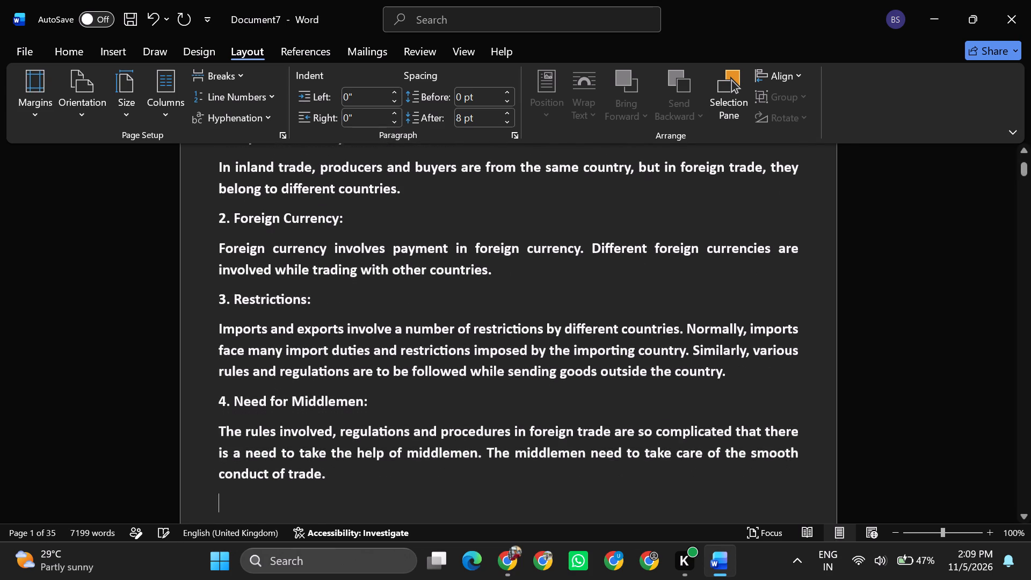
{"action": "key", "text": "BackSpace"}
Delete the blank line between the "5. Risk Element:" heading and its paragraph.
{"action": "key", "text": "Down"}
{"action": "key", "text": "Down"}
{"action": "key", "text": "BackSpace"}
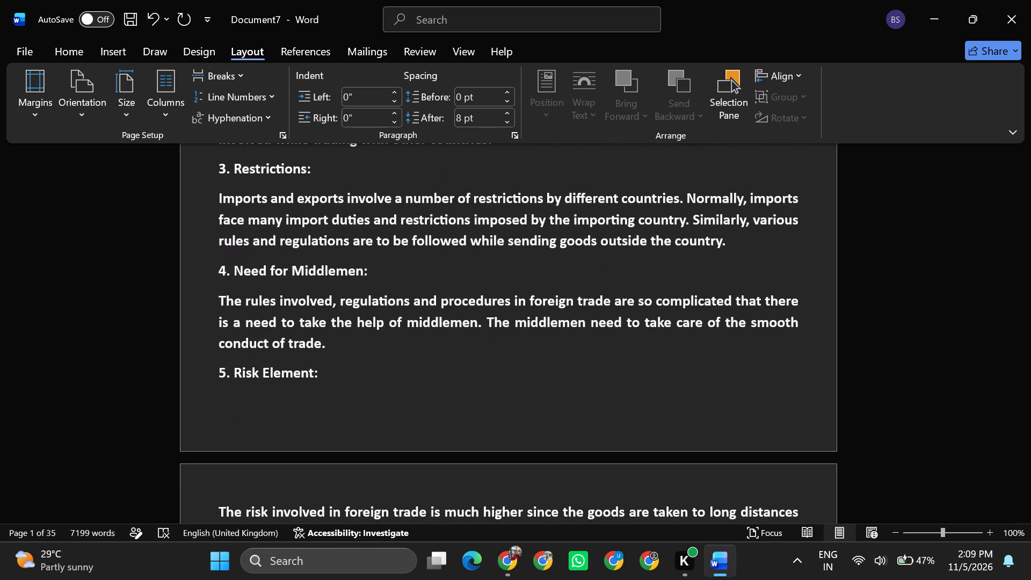
Insert two blank lines above "5. Risk Element:" to move the heading onto page 2 with its paragraph.
{"action": "key", "text": "Up"}
{"action": "key", "text": "Up"}
{"action": "key", "text": "Down"}
{"action": "key", "text": "Return"}
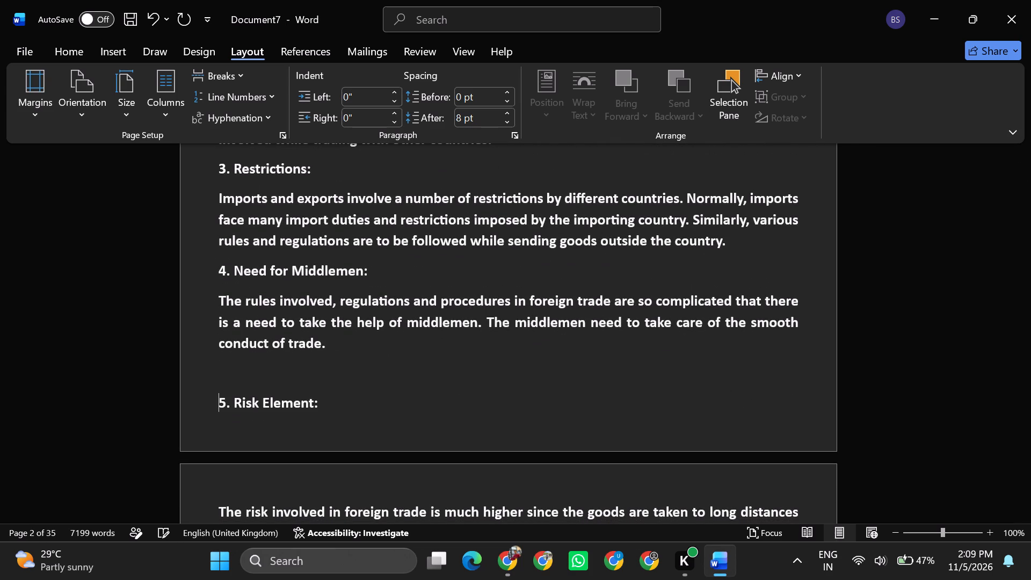
{"action": "key", "text": "Return"}
Delete the blank lines directly above and below the "6. Law of Comparative Cost:" heading.
{"action": "key", "text": "Down"}
{"action": "key", "text": "Down"}
{"action": "key", "text": "Down"}
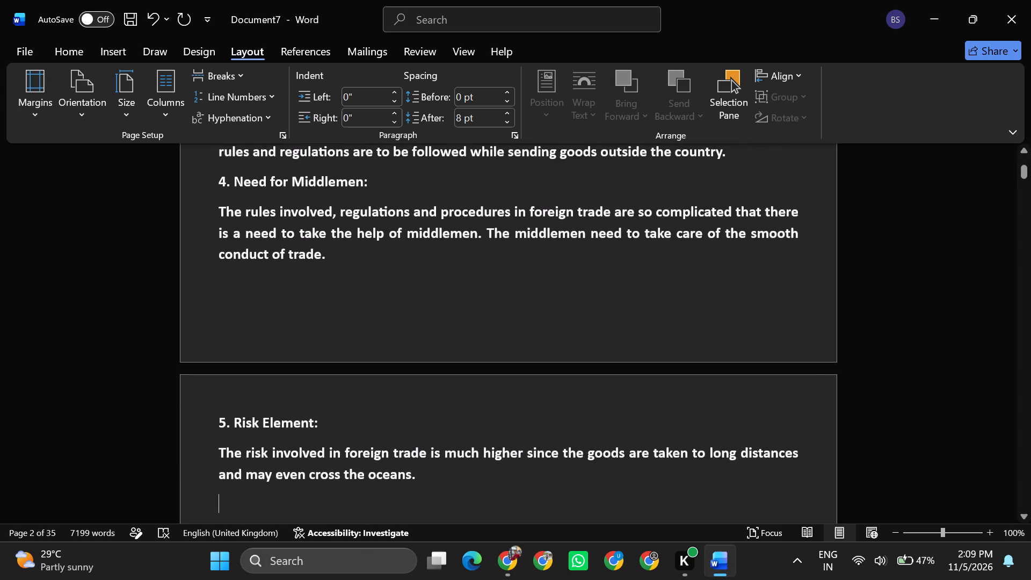
{"action": "key", "text": "Down"}
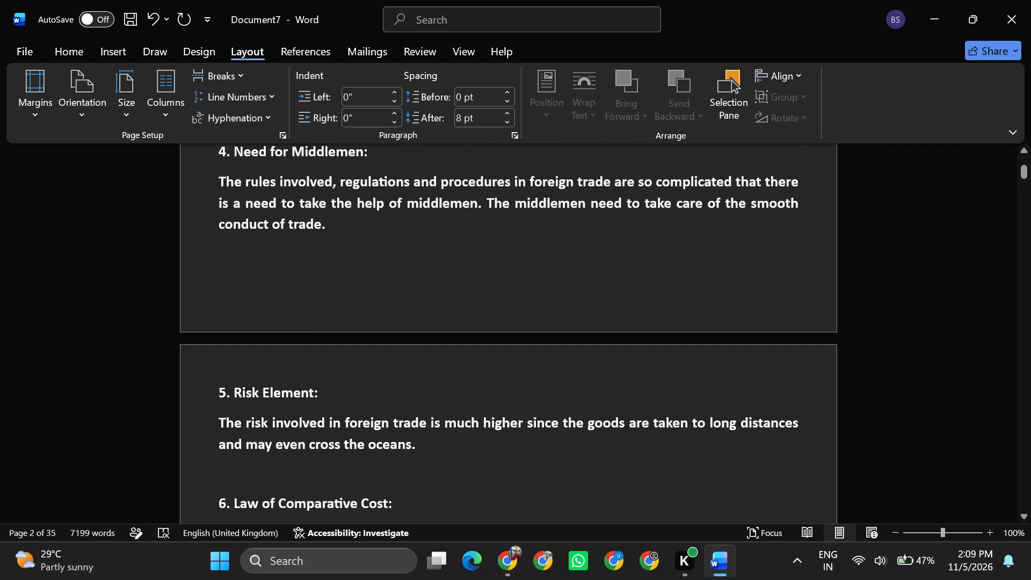
{"action": "key", "text": "BackSpace"}
{"action": "key", "text": "Down"}
{"action": "key", "text": "Down"}
{"action": "key", "text": "Down"}
{"action": "key", "text": "Up"}
{"action": "key", "text": "BackSpace"}
Delete the blank lines directly above and below the "7. Governmental Control:" heading.
{"action": "key", "text": "Down"}
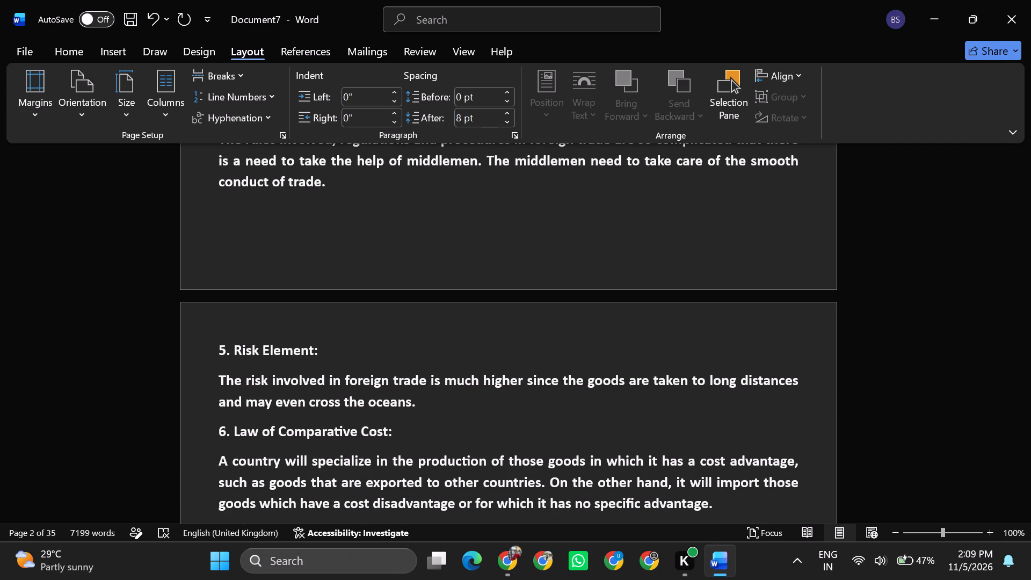
{"action": "key", "text": "Down"}
{"action": "key", "text": "Down"}
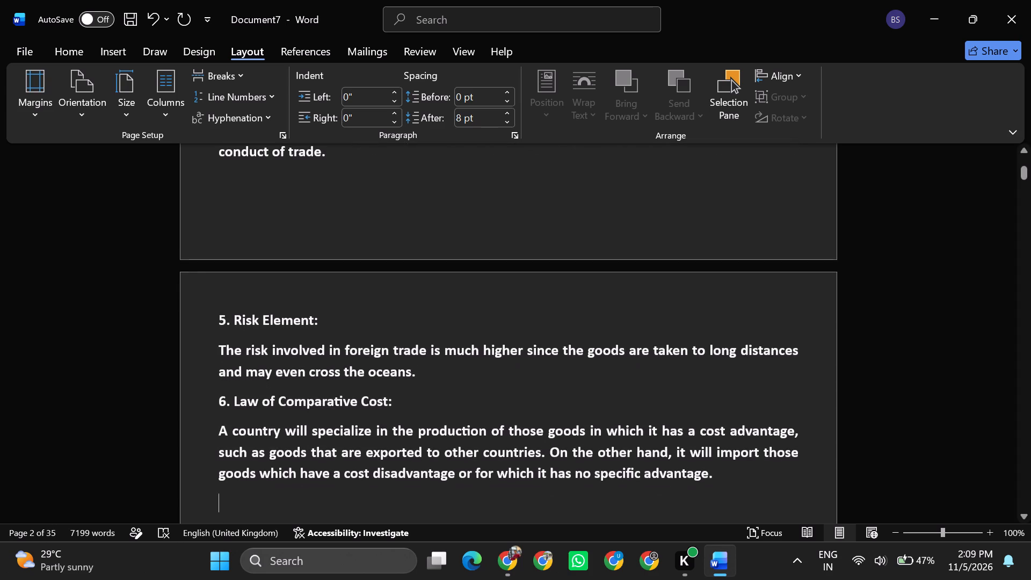
{"action": "key", "text": "Down"}
{"action": "key", "text": "BackSpace"}
{"action": "key", "text": "Down"}
{"action": "key", "text": "Down"}
{"action": "key", "text": "BackSpace"}
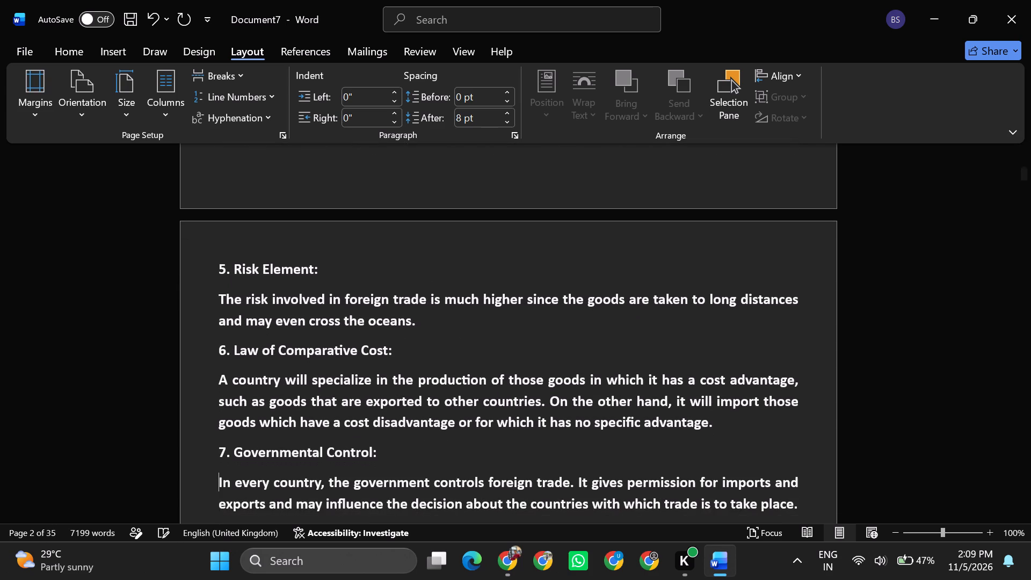
Delete the blank lines directly above and below the "8. Heterogeneous Markets:" heading.
{"action": "key", "text": "Down"}
{"action": "key", "text": "Down"}
{"action": "key", "text": "Down"}
{"action": "key", "text": "BackSpace"}
{"action": "key", "text": "Down"}
{"action": "key", "text": "Down"}
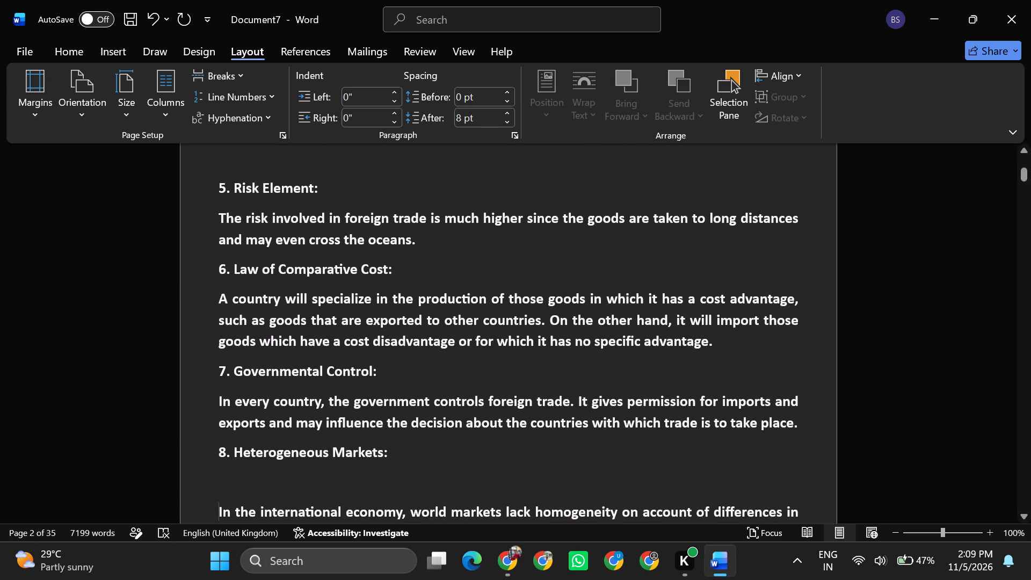
{"action": "key", "text": "Down"}
{"action": "key", "text": "Up"}
{"action": "key", "text": "BackSpace"}
Delete the blank lines directly above and below the "9. Different National Groups:" heading.
{"action": "key", "text": "Down"}
{"action": "key", "text": "Down"}
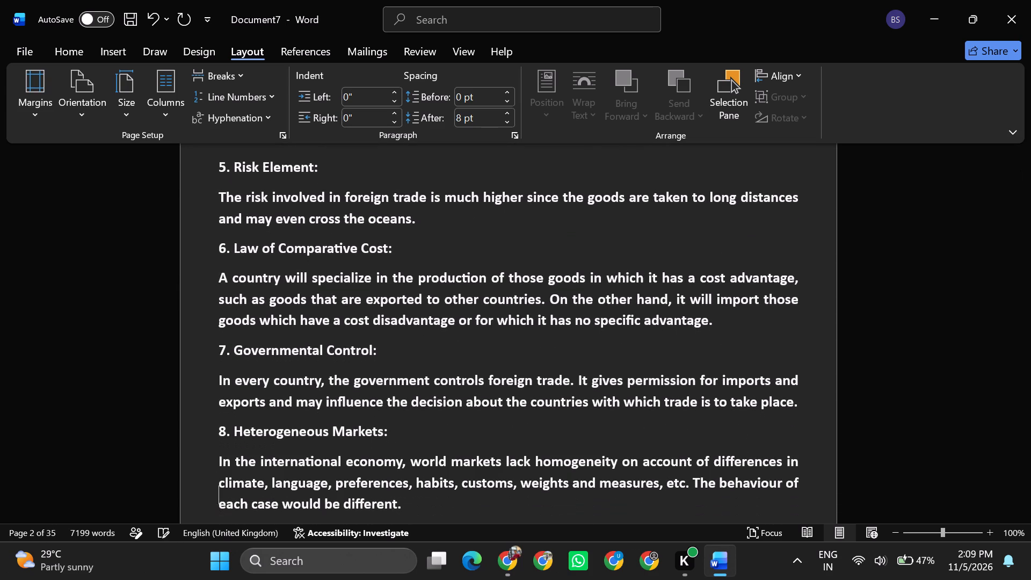
{"action": "key", "text": "Down"}
{"action": "key", "text": "Down"}
{"action": "key", "text": "BackSpace"}
{"action": "key", "text": "Down"}
{"action": "key", "text": "Down"}
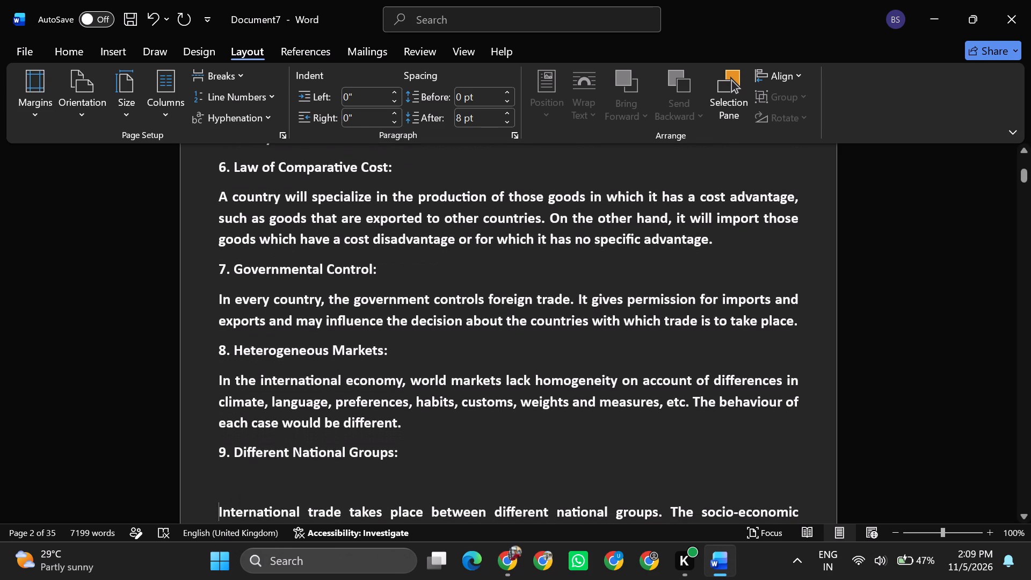
{"action": "key", "text": "BackSpace"}
Delete the blank lines directly above and below the "10. Procedures and Documentations:" heading.
{"action": "key", "text": "Down"}
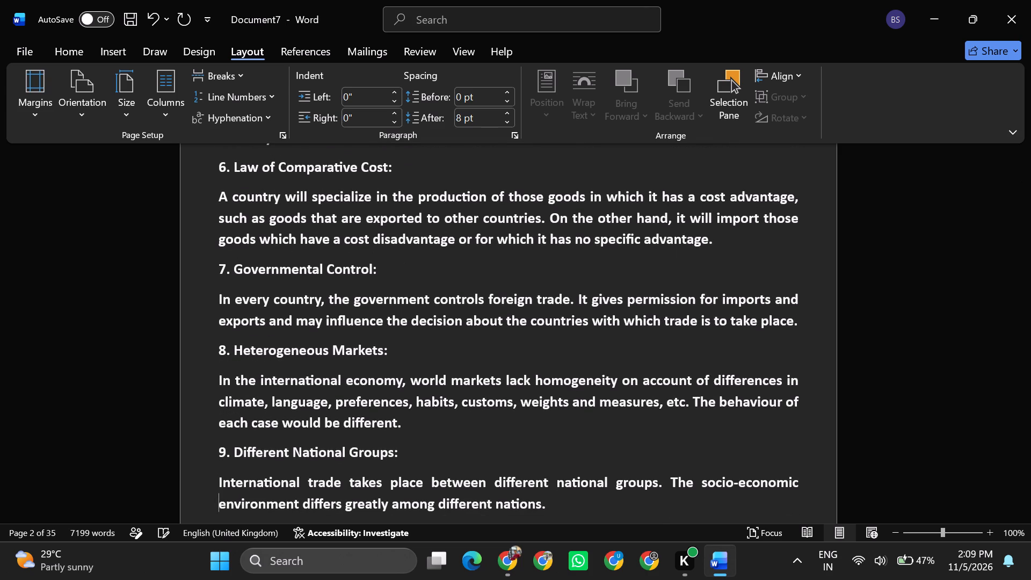
{"action": "key", "text": "Down"}
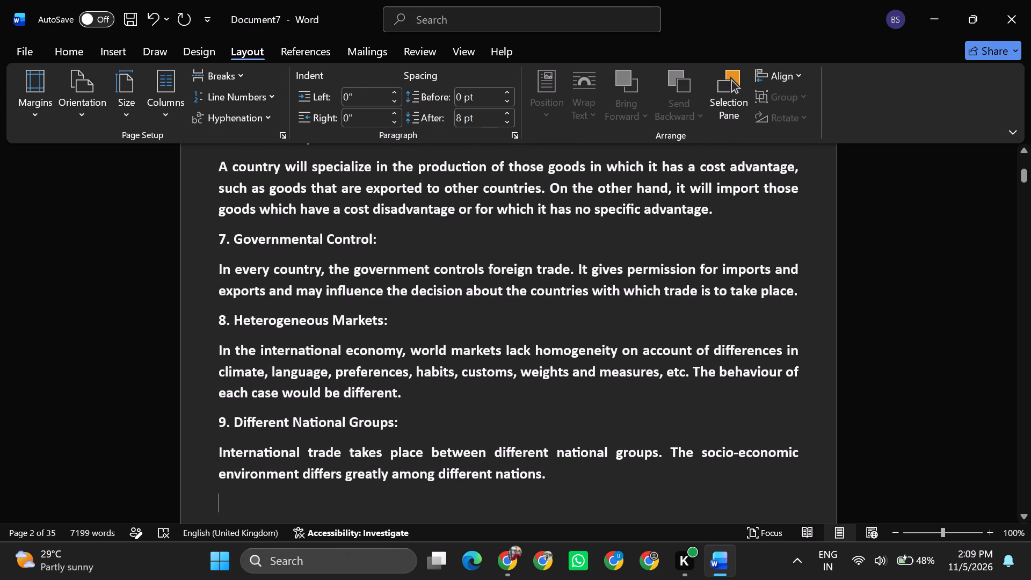
{"action": "key", "text": "Down"}
{"action": "key", "text": "BackSpace"}
{"action": "key", "text": "Down"}
{"action": "key", "text": "Down"}
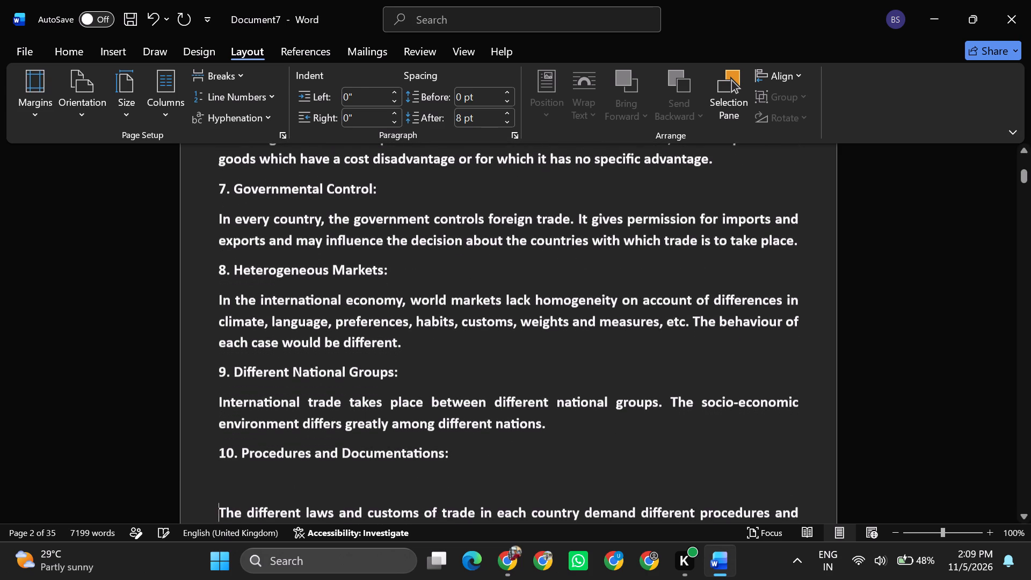
{"action": "key", "text": "BackSpace"}
Insert a double-line divider (===) between the section 10 paragraph and the heading "2. What is Foreign Trade? Explain the Reasons for Foreign Trade.".
{"action": "key", "text": "Down"}
{"action": "key", "text": "Down"}
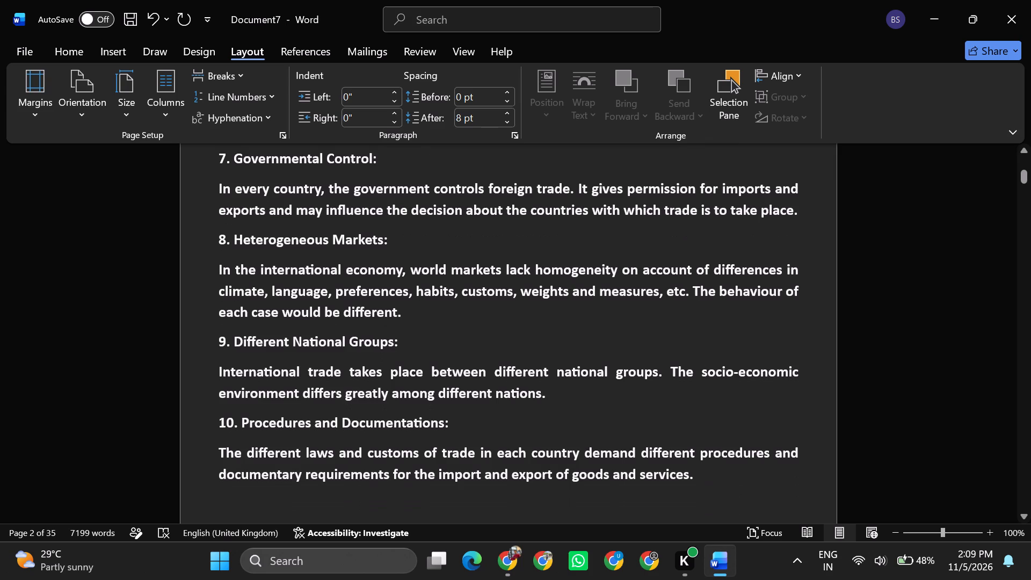
{"action": "key", "text": "Down"}
{"action": "key", "text": "Up"}
{"action": "type", "text": "==="}
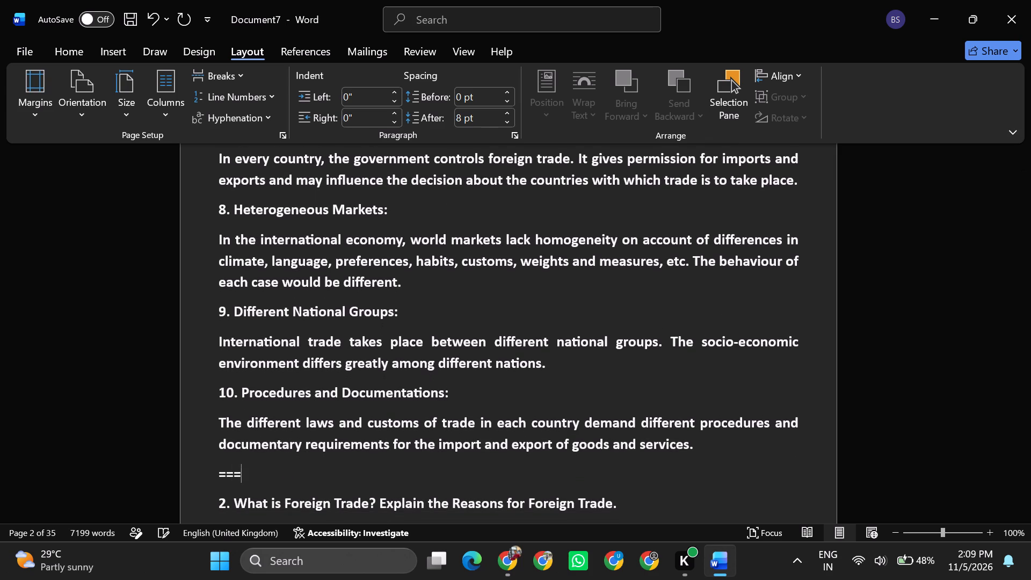
{"action": "key", "text": "Return"}
Delete the blank lines directly above and below the "Introduction:" heading of question 2.
{"action": "key", "text": "Down"}
{"action": "key", "text": "Down"}
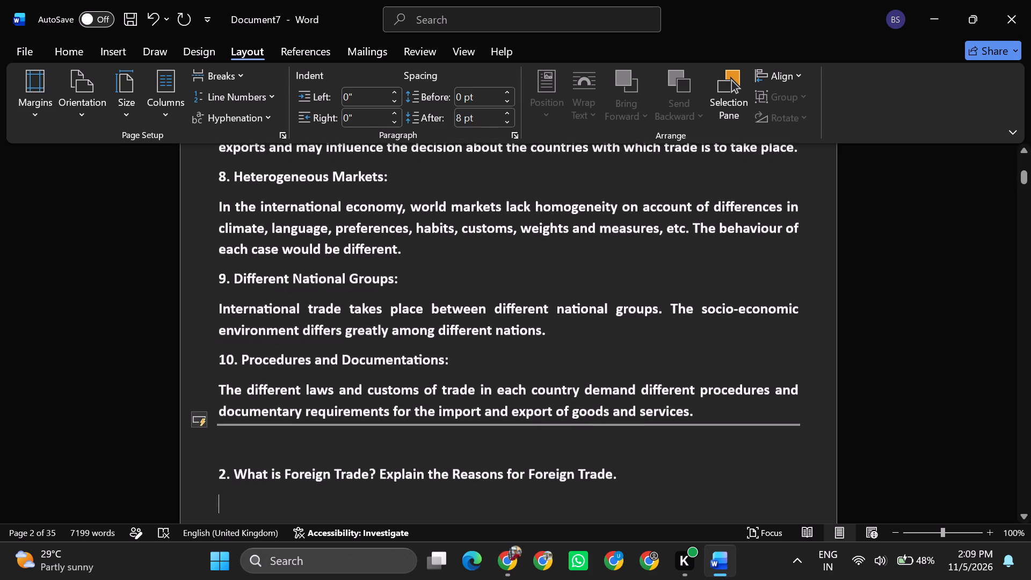
{"action": "key", "text": "BackSpace"}
{"action": "key", "text": "Down"}
{"action": "key", "text": "Right"}
{"action": "key", "text": "Down"}
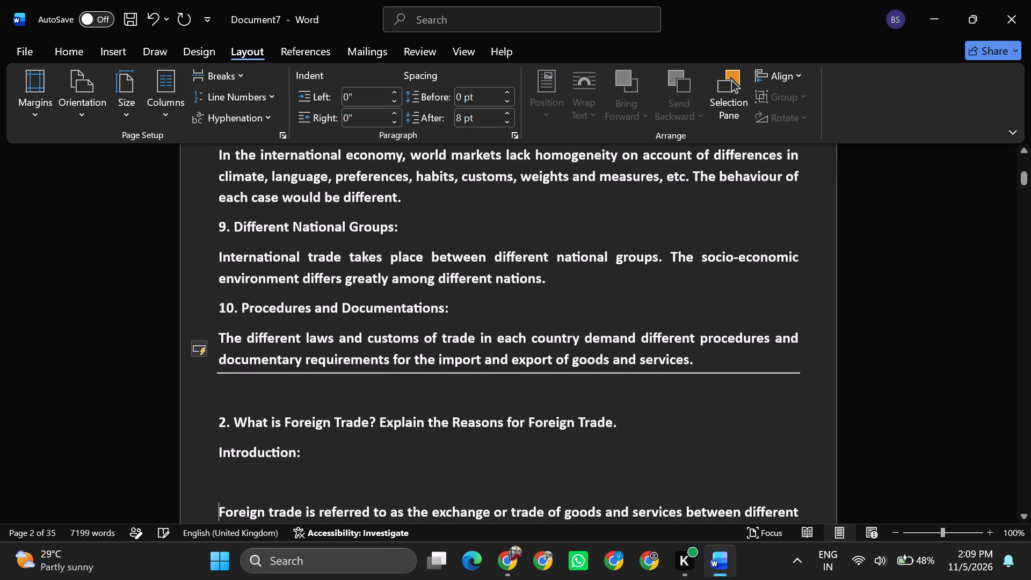
{"action": "key", "text": "BackSpace"}
Delete the blank line between the question 2 introduction paragraph and the "Reasons for Foreign Trade:" heading.
{"action": "key", "text": "Down"}
{"action": "key", "text": "Down"}
{"action": "key", "text": "Down"}
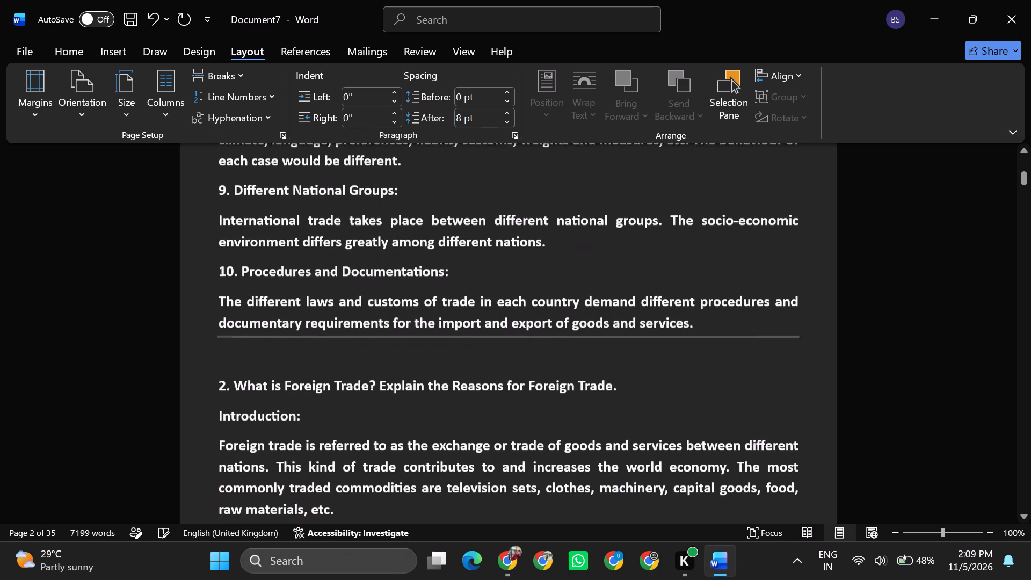
{"action": "key", "text": "Down"}
{"action": "key", "text": "Down"}
{"action": "key", "text": "BackSpace"}
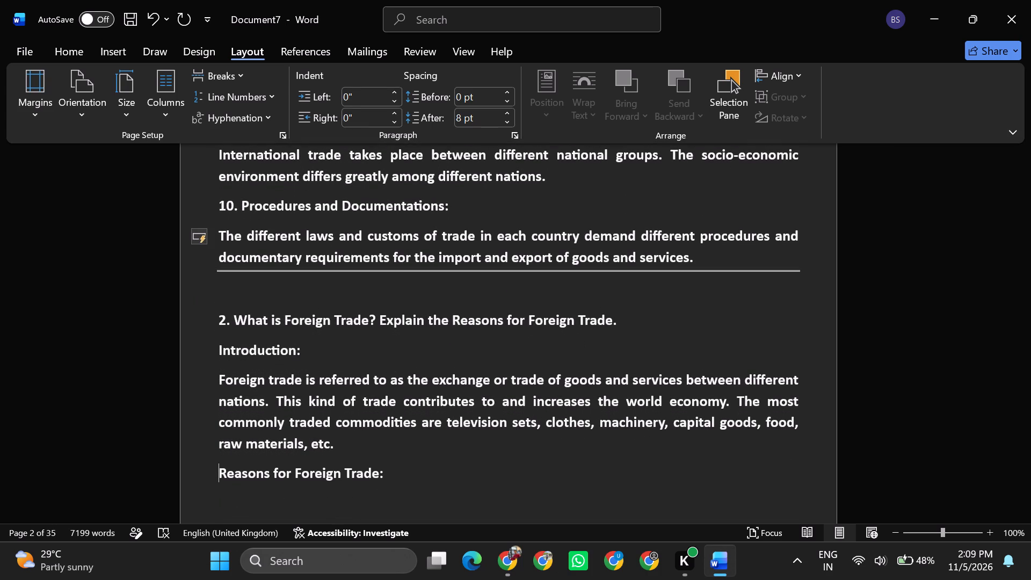
Add the marks label "(4M)" at the start of the "Reasons for Foreign Trade:" heading.
{"action": "key", "text": "shift+parenleft"}
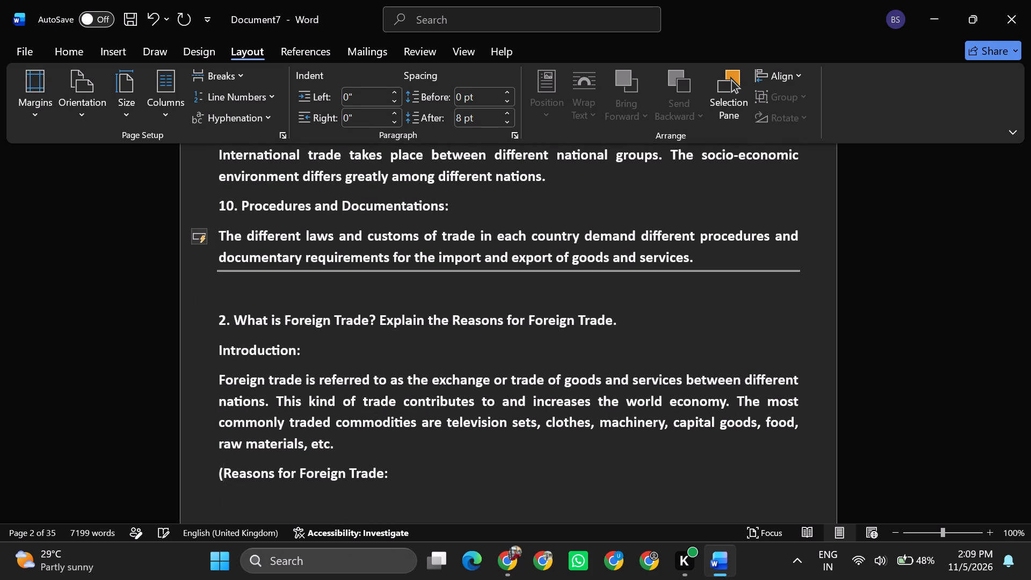
{"action": "key", "text": "4"}
{"action": "key", "text": "shift+m"}
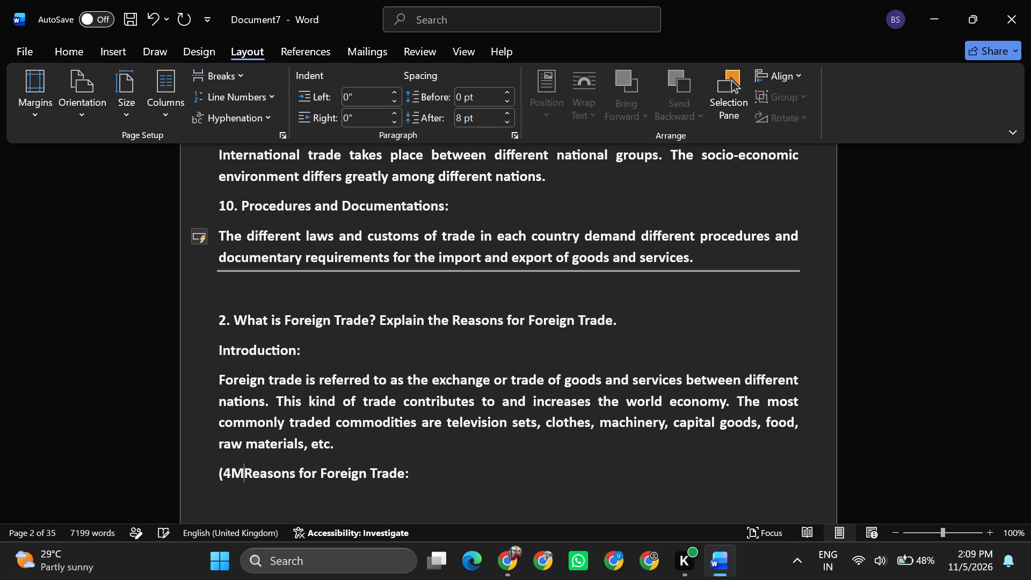
{"action": "key", "text": "shift+parenright"}
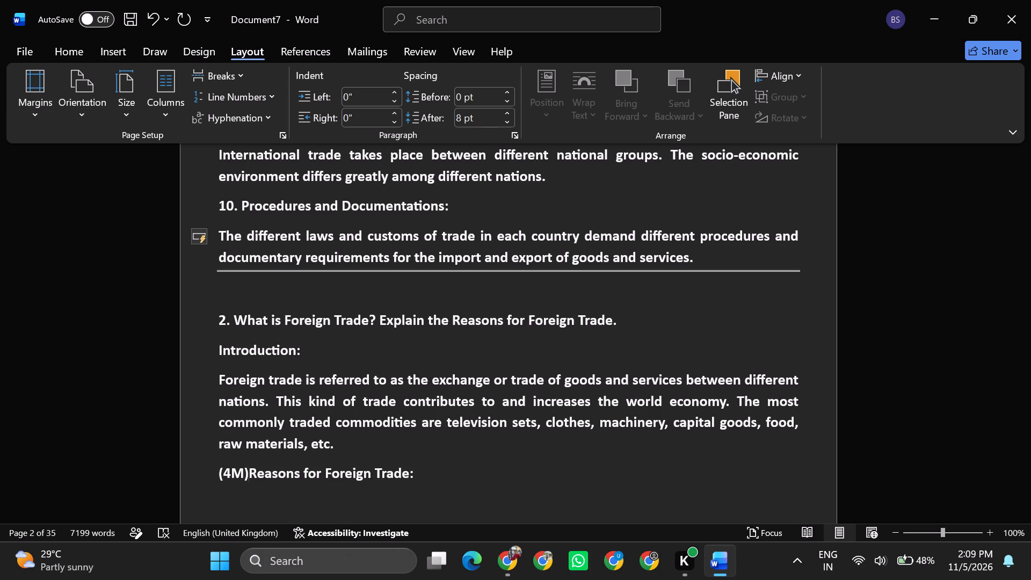
Place the text cursor on the blank line directly below the "1. Mutual Advantage:" heading.
{"action": "key", "text": "Down"}
{"action": "key", "text": "Down"}
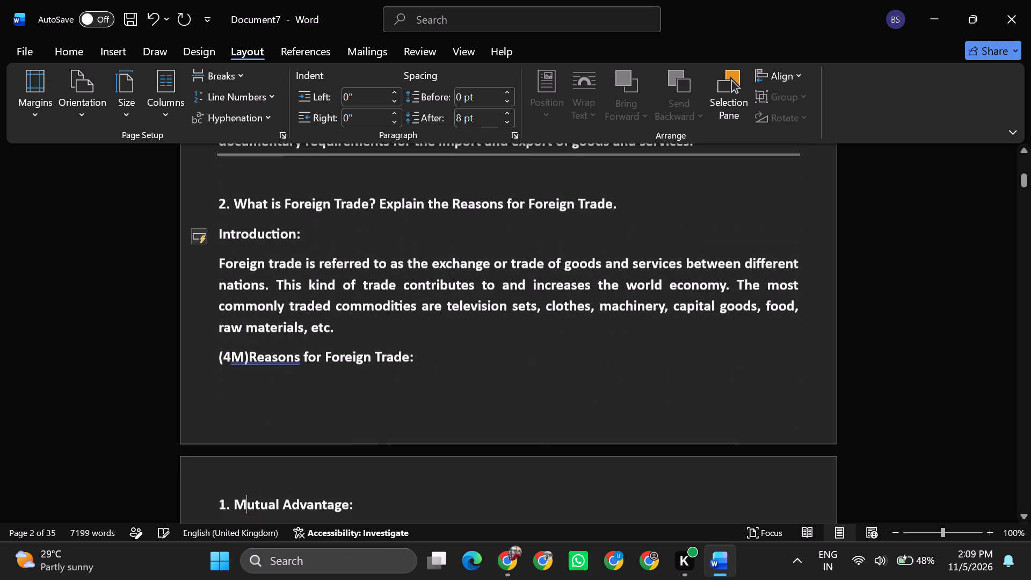
{"action": "key", "text": "Right"}
{"action": "key", "text": "Right"}
{"action": "key", "text": "Right"}
{"action": "key", "text": "Right"}
{"action": "key", "text": "Right"}
{"action": "key", "text": "Right"}
{"action": "key", "text": "Right"}
{"action": "key", "text": "Right"}
{"action": "key", "text": "Right"}
{"action": "key", "text": "Right"}
{"action": "key", "text": "Right"}
{"action": "key", "text": "Right"}
{"action": "key", "text": "Right"}
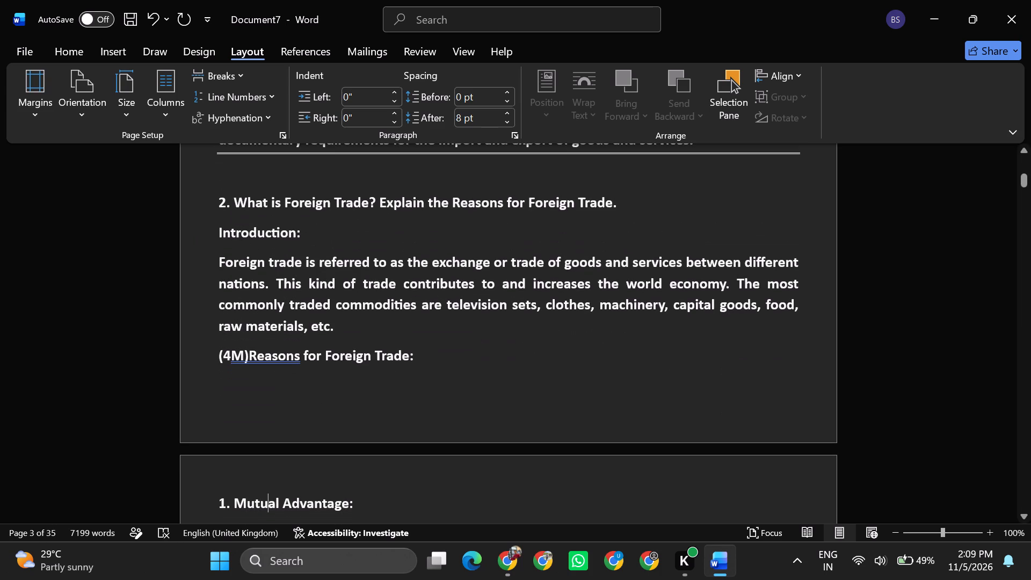
{"action": "key", "text": "Right"}
{"action": "key", "text": "Right"}
{"action": "key", "text": "Right"}
{"action": "key", "text": "Right"}
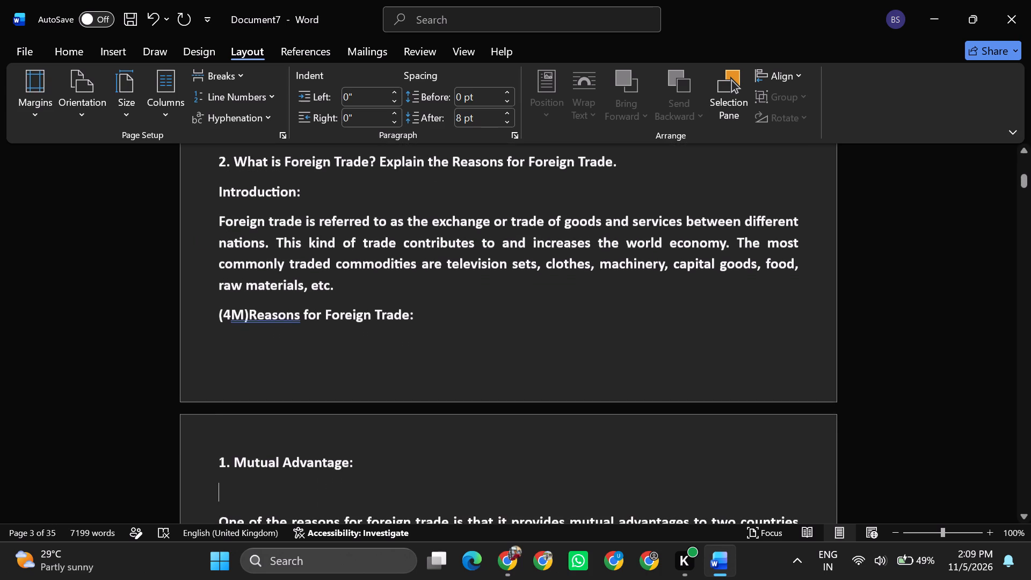
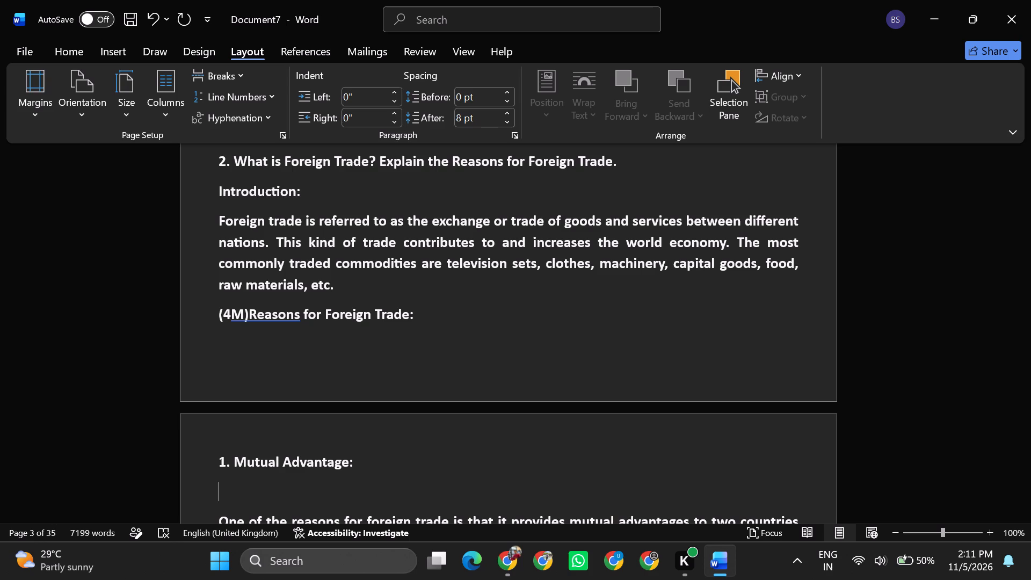
Delete the blank lines directly above and below the paragraph under the "1. Mutual Advantage:" heading.
{"action": "key", "text": "Down"}
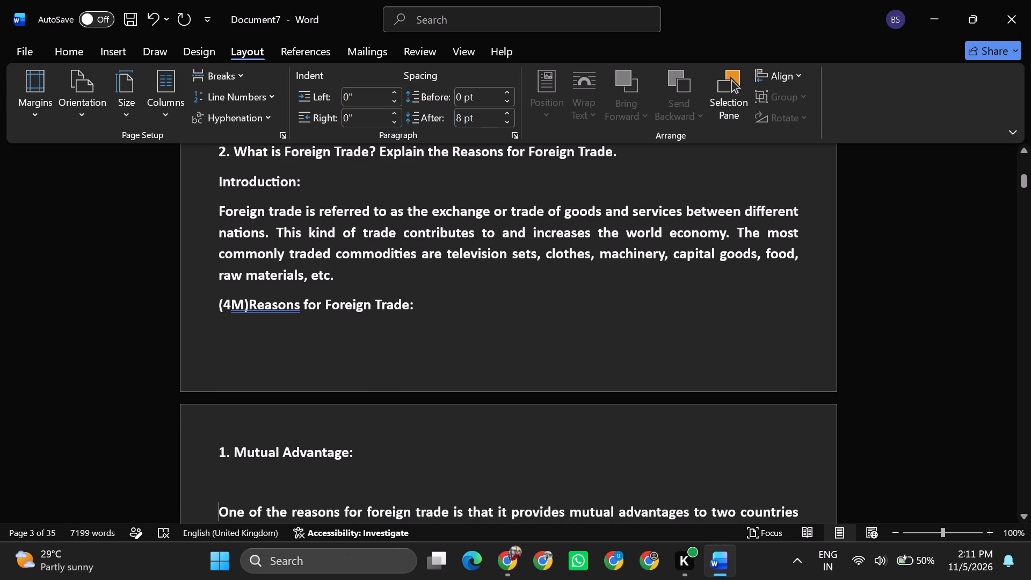
{"action": "key", "text": "BackSpace"}
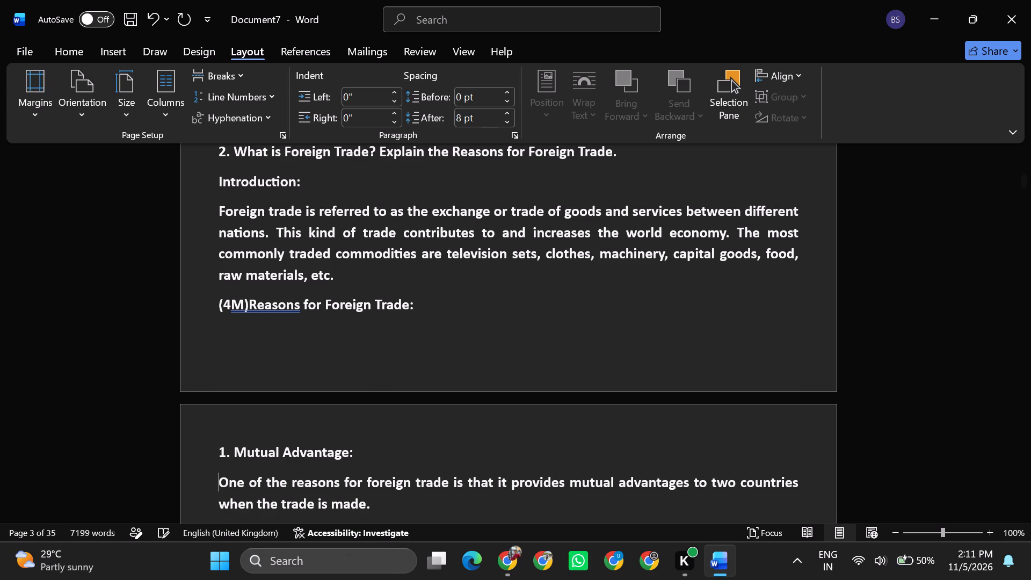
{"action": "key", "text": "Down"}
{"action": "key", "text": "Down"}
{"action": "key", "text": "Down"}
{"action": "key", "text": "BackSpace"}
Delete the blank lines directly above and below the paragraph under the "2. Comparative Advantage:" heading.
{"action": "key", "text": "Down"}
{"action": "key", "text": "Down"}
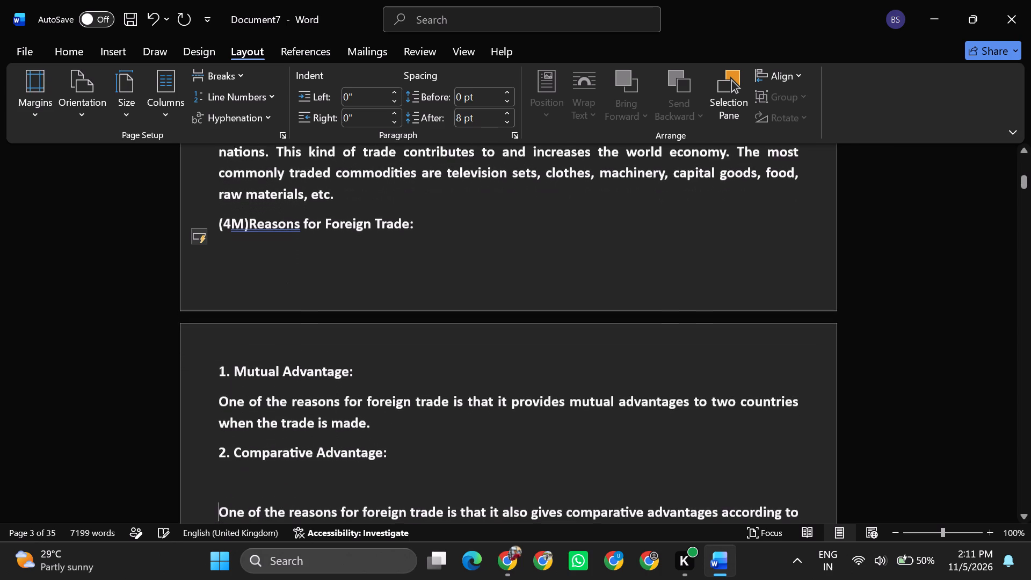
{"action": "key", "text": "Down"}
{"action": "key", "text": "Up"}
{"action": "key", "text": "BackSpace"}
{"action": "key", "text": "Down"}
{"action": "key", "text": "Down"}
{"action": "key", "text": "Down"}
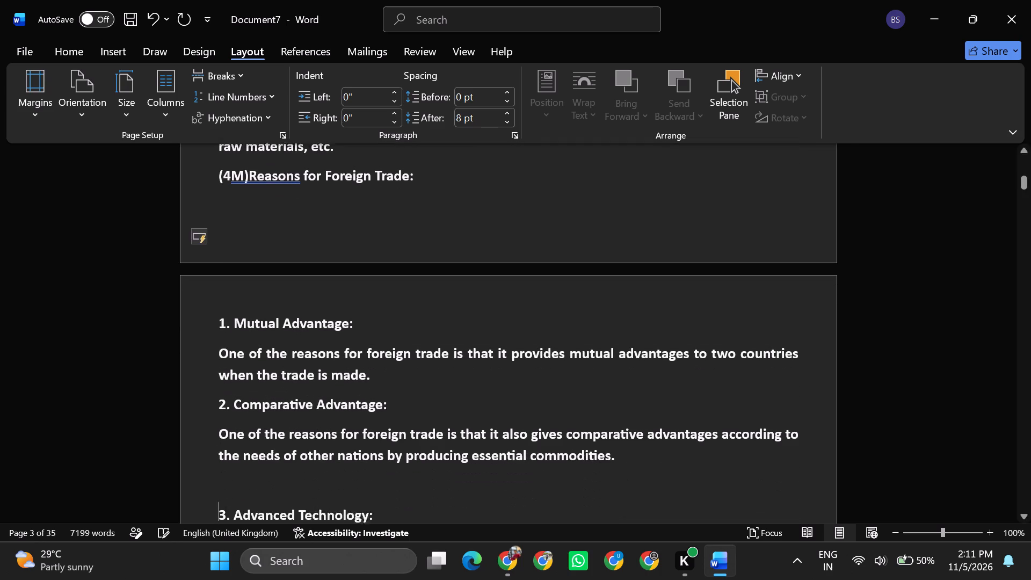
{"action": "key", "text": "BackSpace"}
Delete the blank lines directly above and below the paragraph under the "3. Advanced Technology:" heading.
{"action": "key", "text": "Down"}
{"action": "key", "text": "Down"}
{"action": "key", "text": "BackSpace"}
{"action": "key", "text": "Down"}
{"action": "key", "text": "Down"}
{"action": "key", "text": "Down"}
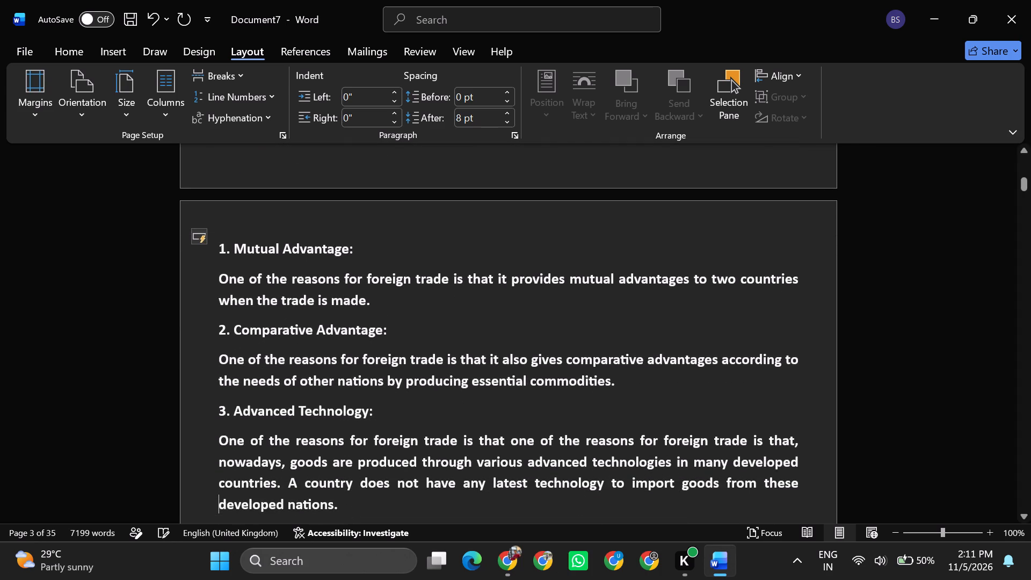
{"action": "key", "text": "Down"}
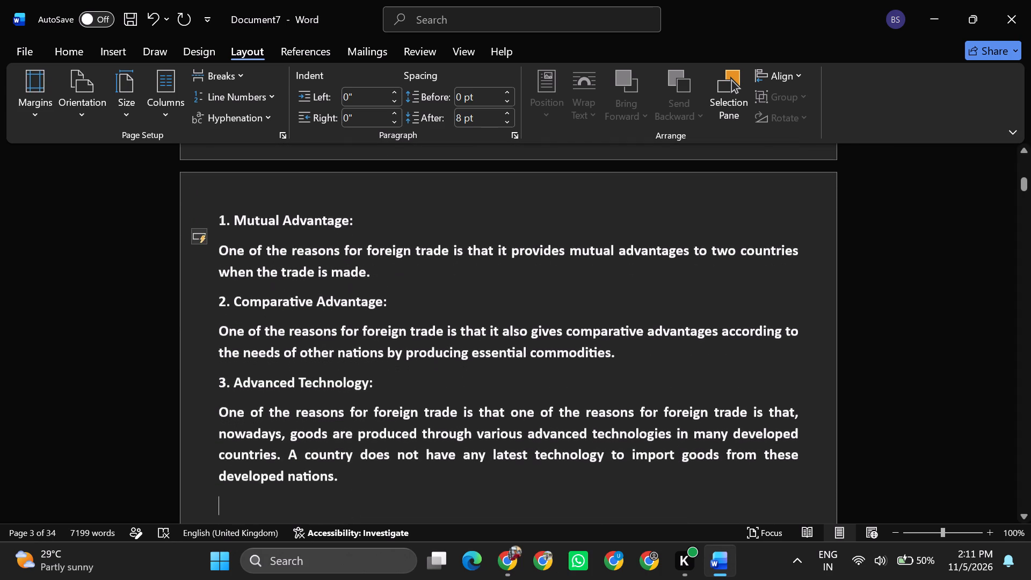
{"action": "key", "text": "Down"}
{"action": "key", "text": "BackSpace"}
Delete the blank lines directly above and below the paragraph under the "4. Resource Distribution:" heading.
{"action": "key", "text": "Down"}
{"action": "key", "text": "Down"}
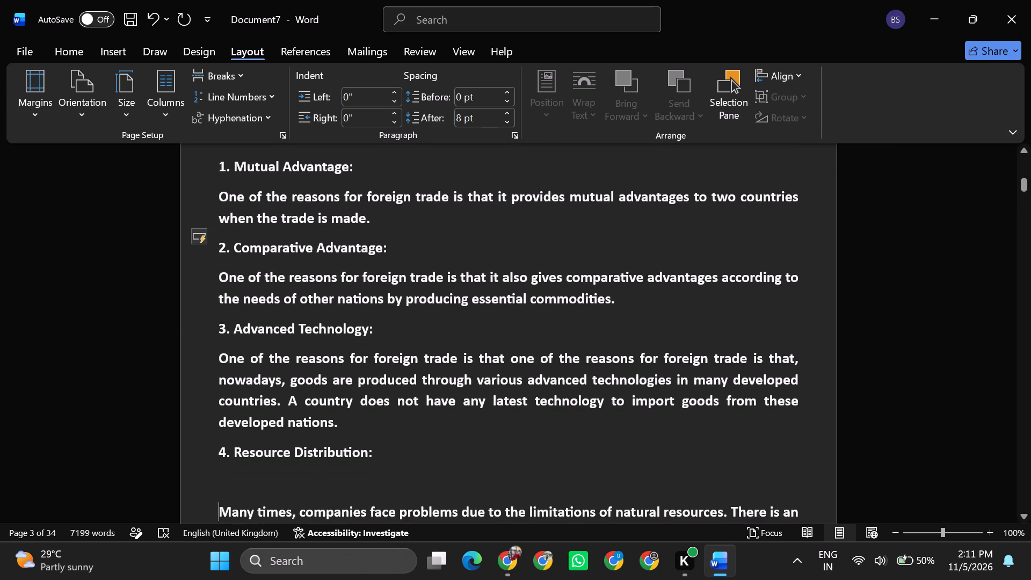
{"action": "key", "text": "BackSpace"}
{"action": "key", "text": "Down"}
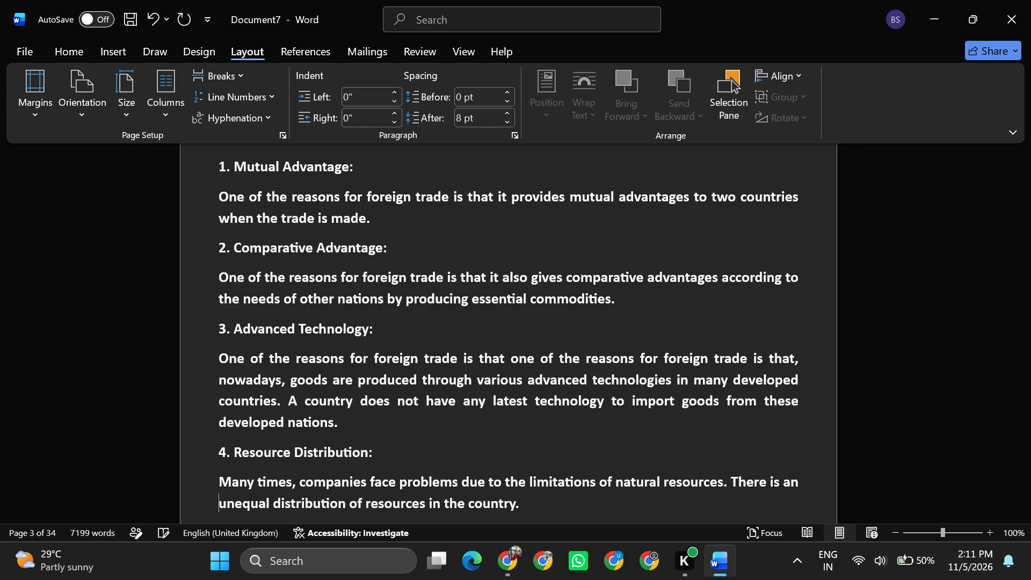
{"action": "key", "text": "Down"}
{"action": "key", "text": "Down"}
{"action": "key", "text": "BackSpace"}
Delete the blank line between the "5. Cost of Production:" heading and its paragraph.
{"action": "key", "text": "Down"}
{"action": "key", "text": "Down"}
{"action": "key", "text": "BackSpace"}
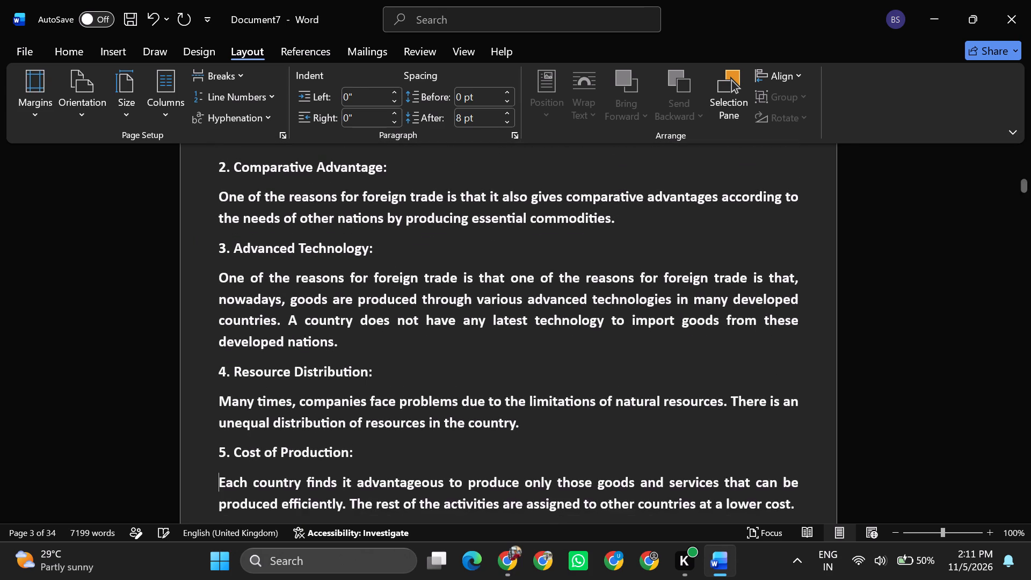
Insert a double-line divider ("===") on the blank line between the Cost of Production paragraph and question 3.
{"action": "key", "text": "Down"}
{"action": "key", "text": "Down"}
{"action": "key", "text": "Down"}
{"action": "key", "text": "Up"}
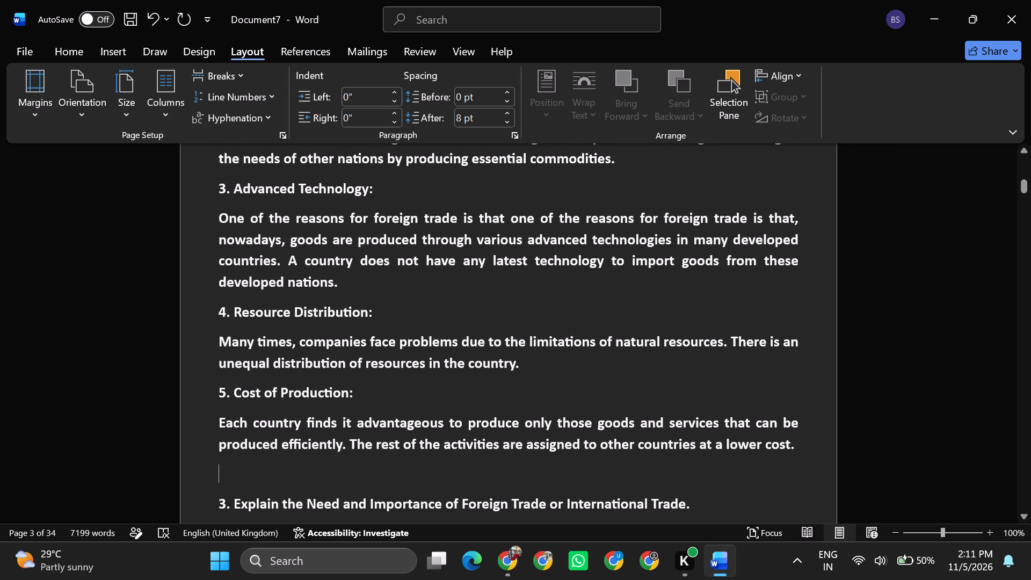
{"action": "type", "text": "==="}
{"action": "key", "text": "Return"}
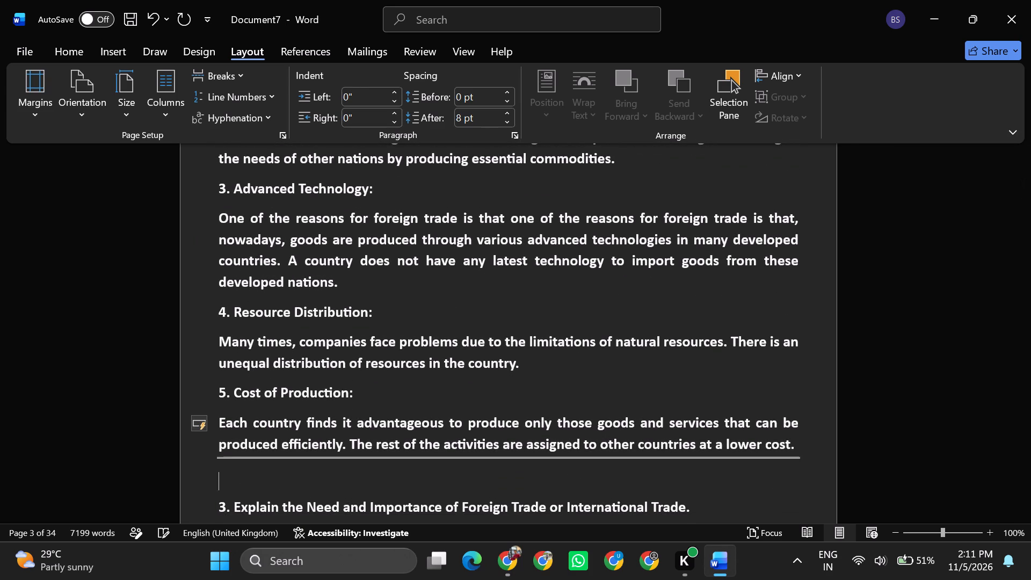
Add the marks label "(10M)" on the blank line directly below the question 3 heading on the need and importance of foreign trade.
{"action": "key", "text": "Down"}
{"action": "key", "text": "Down"}
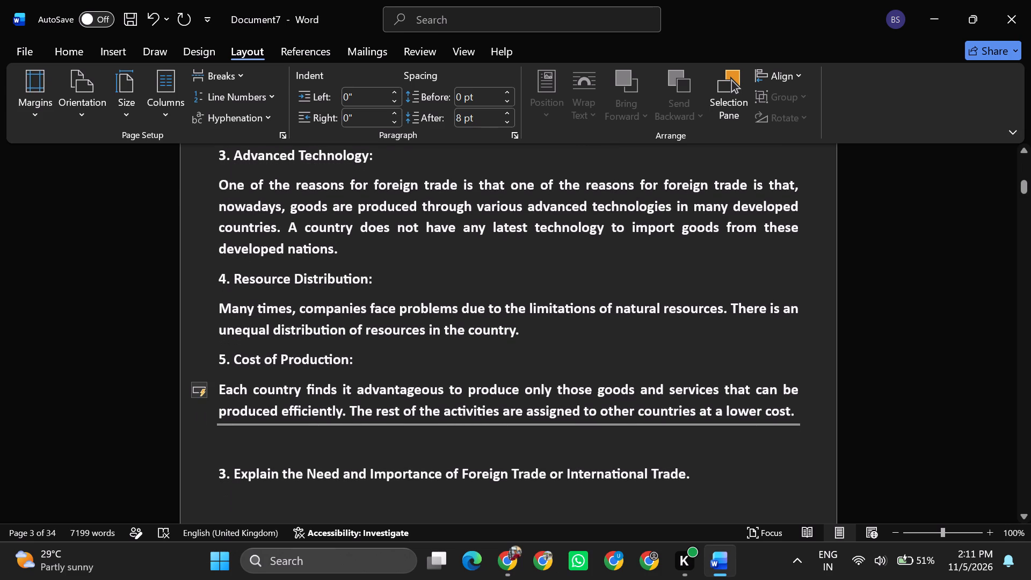
{"action": "key", "text": "shift+parenleft"}
{"action": "type", "text": "1)"}
{"action": "key", "text": "Left"}
{"action": "key", "text": "0"}
{"action": "key", "text": "shift+m"}
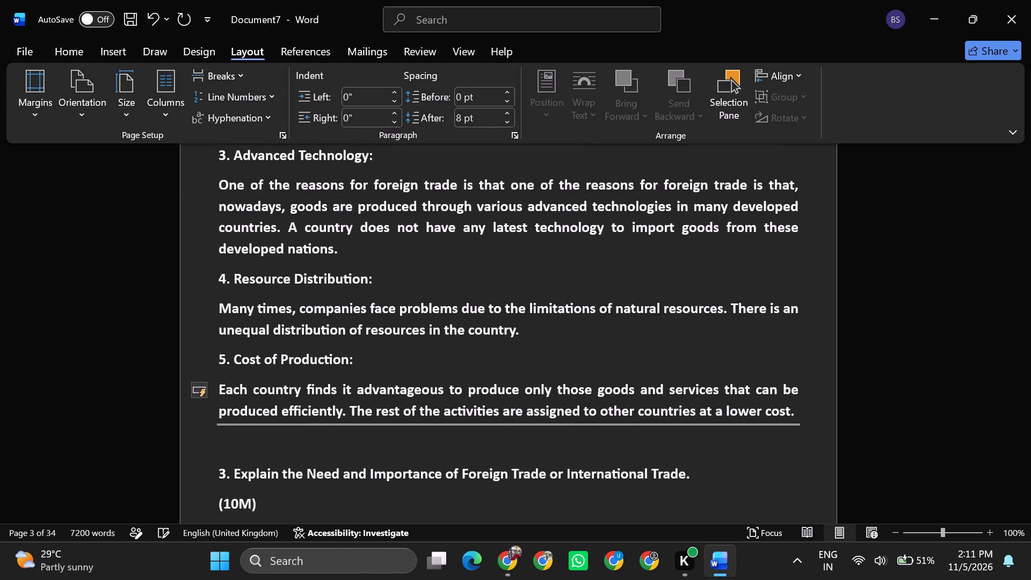
{"action": "key", "text": "Right"}
{"action": "key", "text": "Right"}
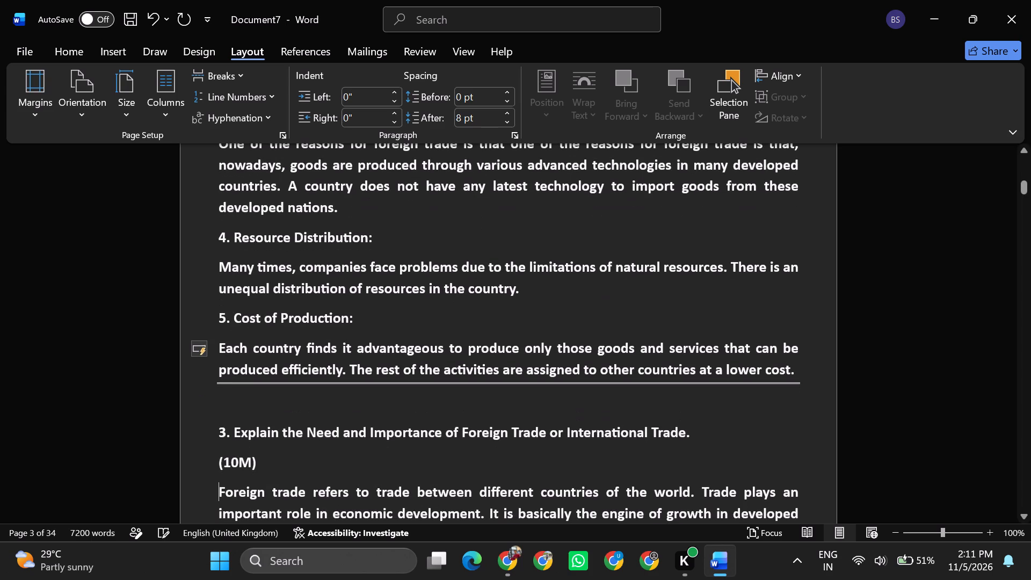
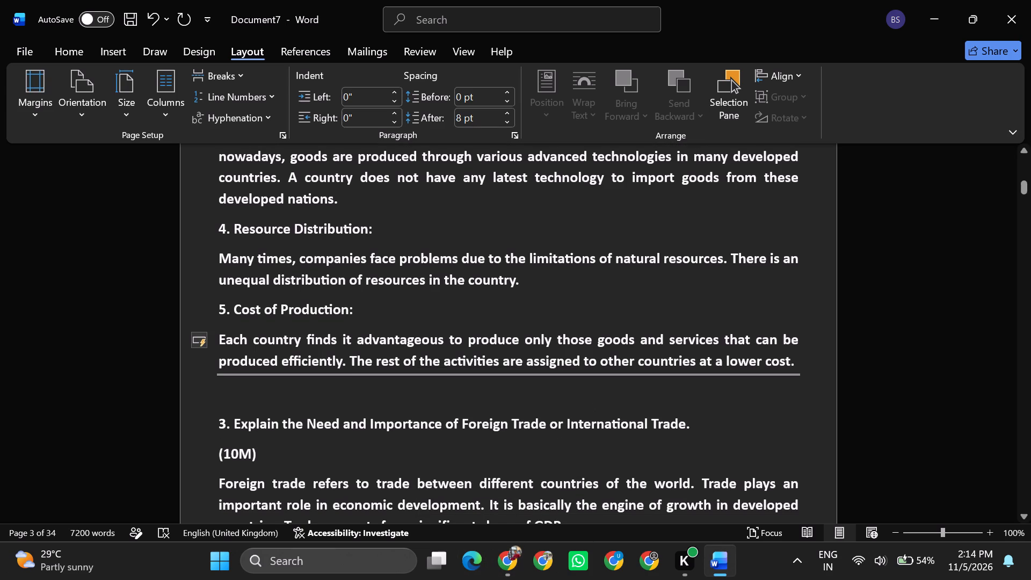
Replace the full stop after "developed countries" with a comma in the introductory paragraph of question 3.
{"action": "key", "text": "Down"}
{"action": "key", "text": "Down"}
{"action": "key", "text": "Down"}
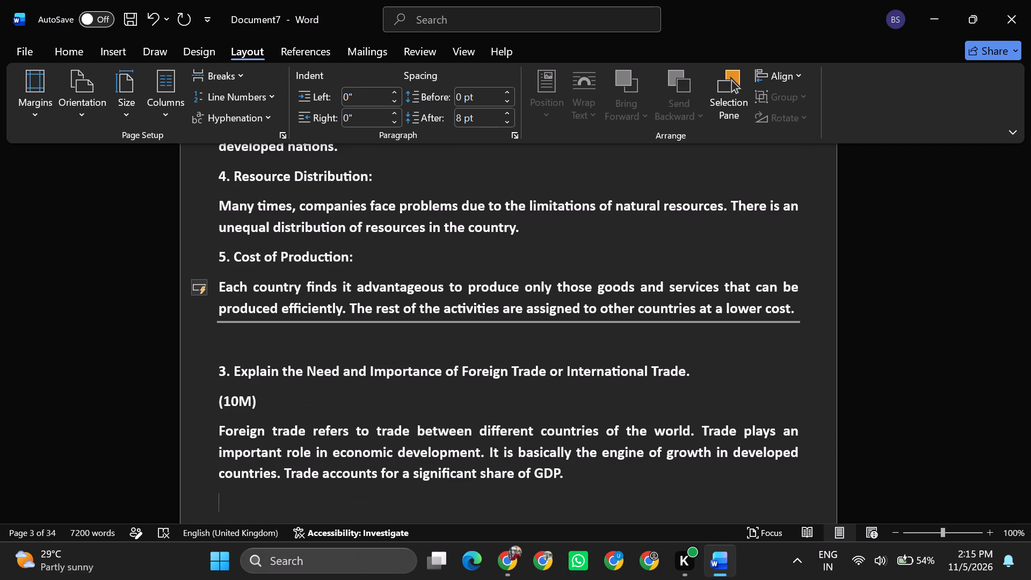
{"action": "key", "text": "Up"}
{"action": "key", "text": "Down"}
{"action": "key", "text": "Up"}
{"action": "key", "text": "Right"}
{"action": "key", "text": "Right"}
{"action": "key", "text": "Right"}
{"action": "key", "text": "Right"}
{"action": "key", "text": "Right"}
{"action": "key", "text": "Right"}
{"action": "key", "text": "Right"}
{"action": "key", "text": "Right"}
{"action": "key", "text": "Right"}
{"action": "key", "text": "Right"}
{"action": "key", "text": "BackSpace"}
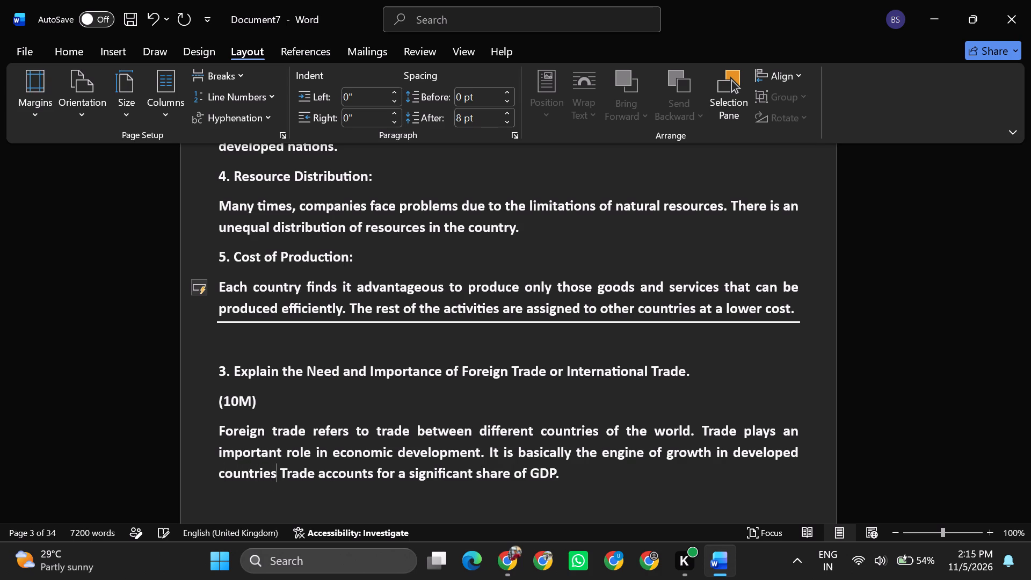
{"action": "key", "text": "comma"}
Delete the blank lines directly above and below the "Need and Importance of Foreign Trade:" heading.
{"action": "key", "text": "Right"}
{"action": "key", "text": "Right"}
{"action": "key", "text": "Right"}
{"action": "key", "text": "Right"}
{"action": "key", "text": "Right"}
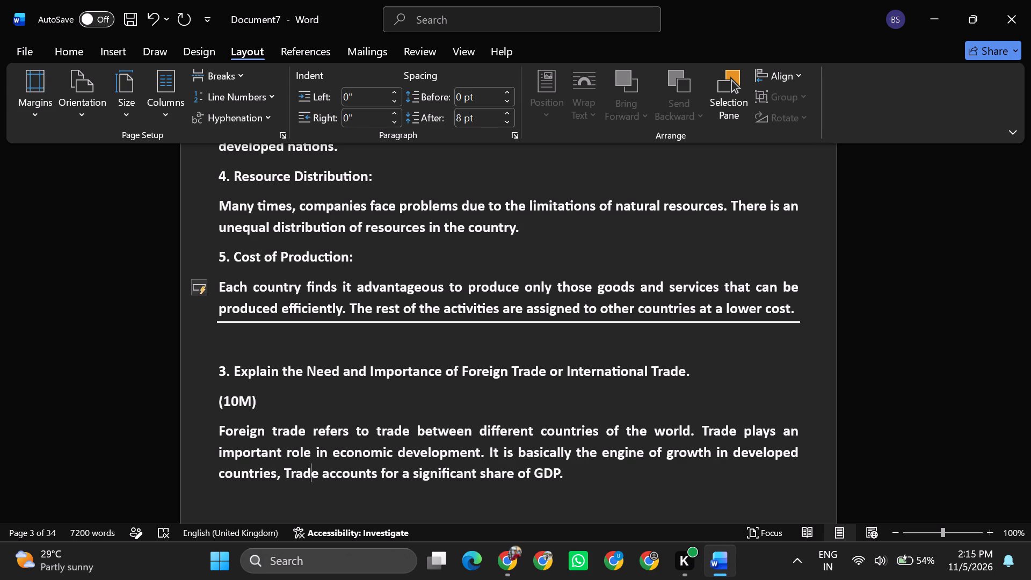
{"action": "key", "text": "Right"}
{"action": "key", "text": "Right"}
{"action": "key", "text": "Right"}
{"action": "key", "text": "Right"}
{"action": "key", "text": "Right"}
{"action": "key", "text": "Right"}
{"action": "key", "text": "Right"}
{"action": "key", "text": "Right"}
{"action": "key", "text": "Right"}
{"action": "key", "text": "Right"}
{"action": "key", "text": "Right"}
{"action": "key", "text": "Right"}
{"action": "key", "text": "Right"}
{"action": "key", "text": "Right"}
{"action": "key", "text": "Right"}
{"action": "key", "text": "Right"}
{"action": "key", "text": "Right"}
{"action": "key", "text": "Right"}
{"action": "key", "text": "Right"}
{"action": "key", "text": "Right"}
{"action": "key", "text": "Right"}
{"action": "key", "text": "Right"}
{"action": "key", "text": "Right"}
{"action": "key", "text": "Down"}
{"action": "key", "text": "Down"}
{"action": "key", "text": "Right"}
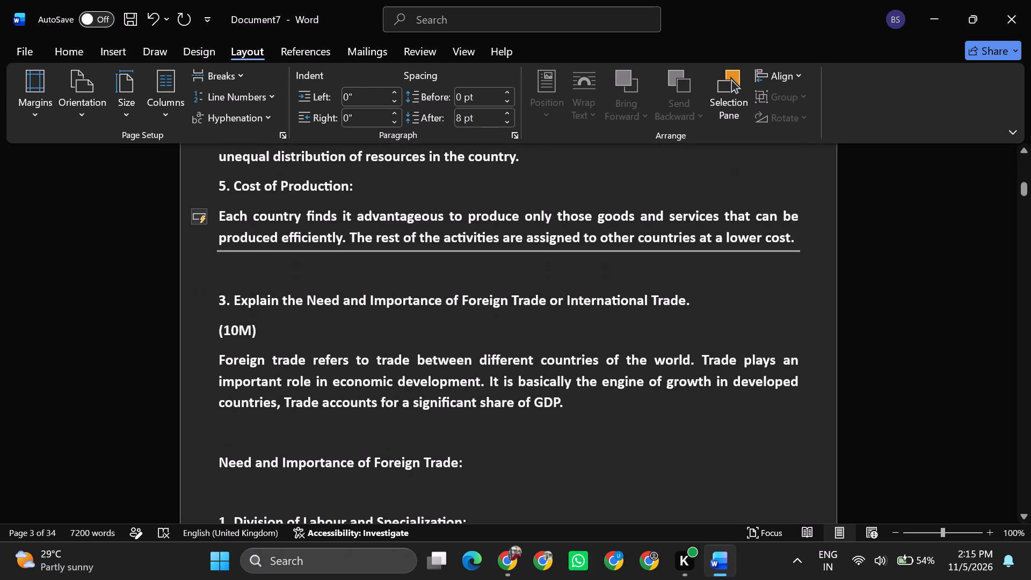
{"action": "key", "text": "Up"}
{"action": "key", "text": "BackSpace"}
{"action": "key", "text": "Down"}
{"action": "key", "text": "Down"}
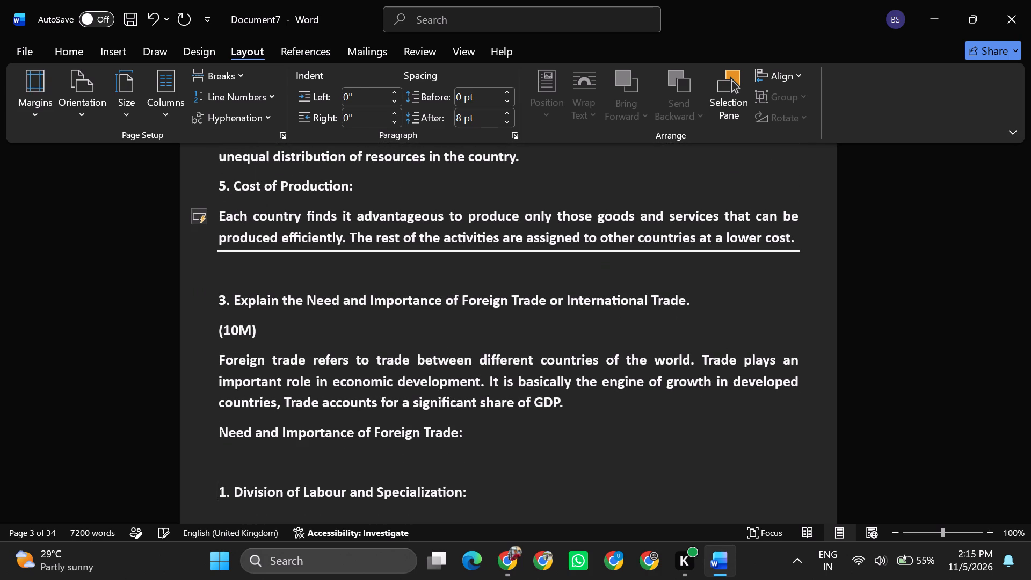
{"action": "key", "text": "BackSpace"}
Delete the blank lines directly below the headings "1. Division of Labour and Specialization:" and "2. Optimum Allocation and Utilization of Resources:".
{"action": "key", "text": "Down"}
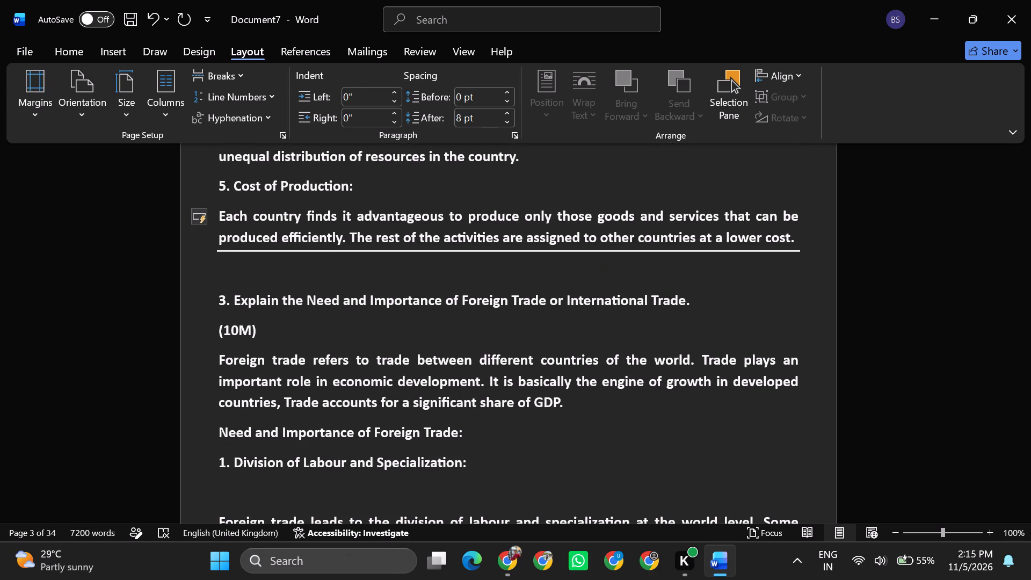
{"action": "key", "text": "Down"}
{"action": "key", "text": "BackSpace"}
{"action": "key", "text": "Down"}
{"action": "key", "text": "Down"}
{"action": "key", "text": "Down"}
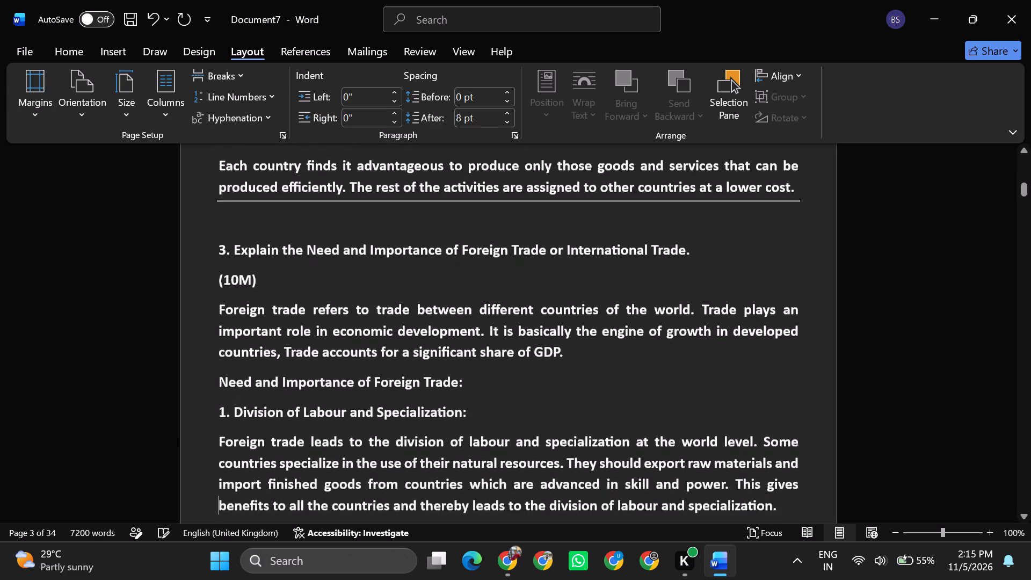
{"action": "key", "text": "Down"}
{"action": "key", "text": "Down"}
{"action": "key", "text": "Down"}
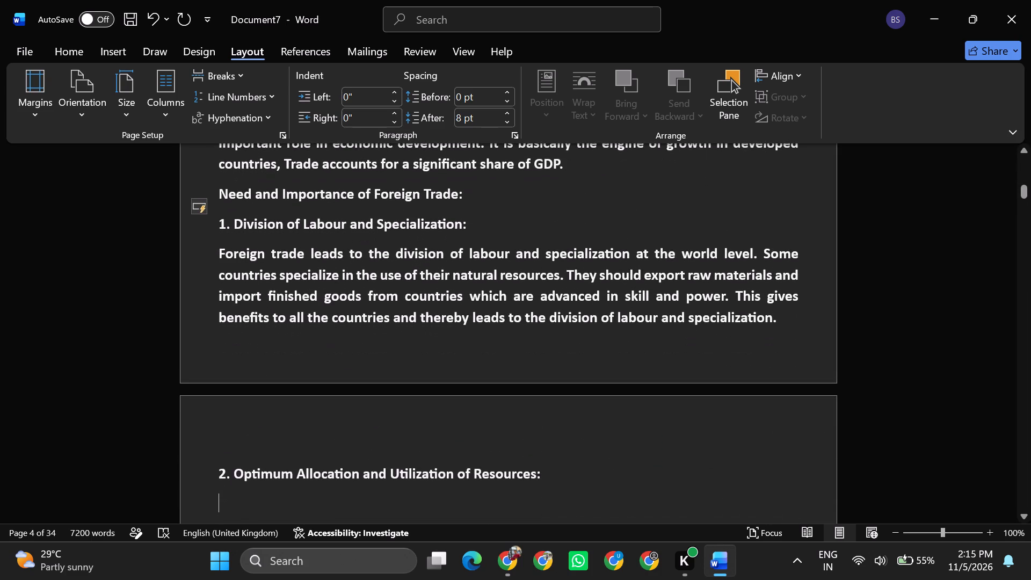
{"action": "key", "text": "Down"}
{"action": "key", "text": "BackSpace"}
Delete the blank lines directly above and below the "3. Equalization of Prices:" heading.
{"action": "key", "text": "Down"}
{"action": "key", "text": "Down"}
{"action": "key", "text": "Down"}
{"action": "key", "text": "Down"}
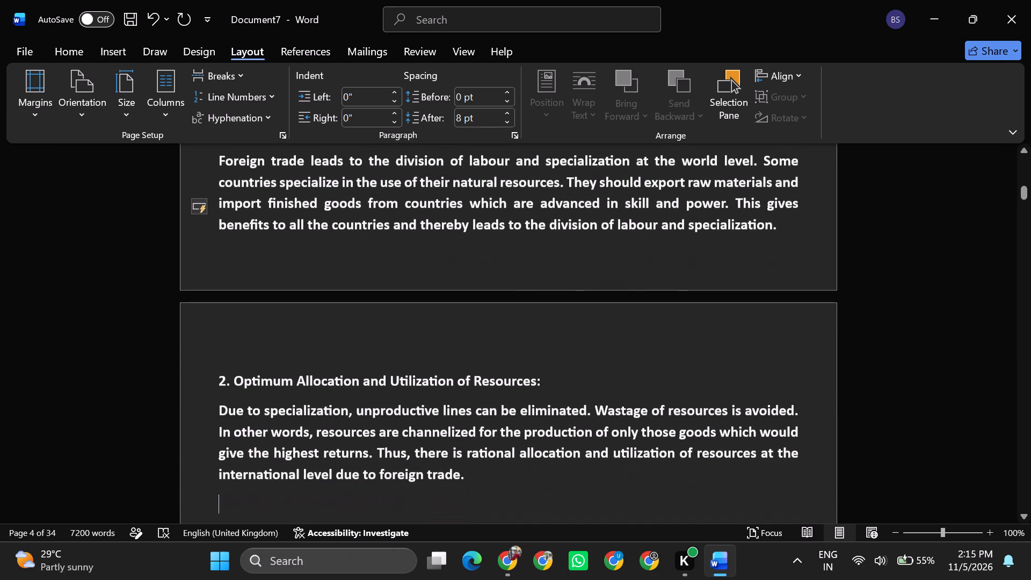
{"action": "key", "text": "BackSpace"}
{"action": "key", "text": "Right"}
{"action": "key", "text": "Down"}
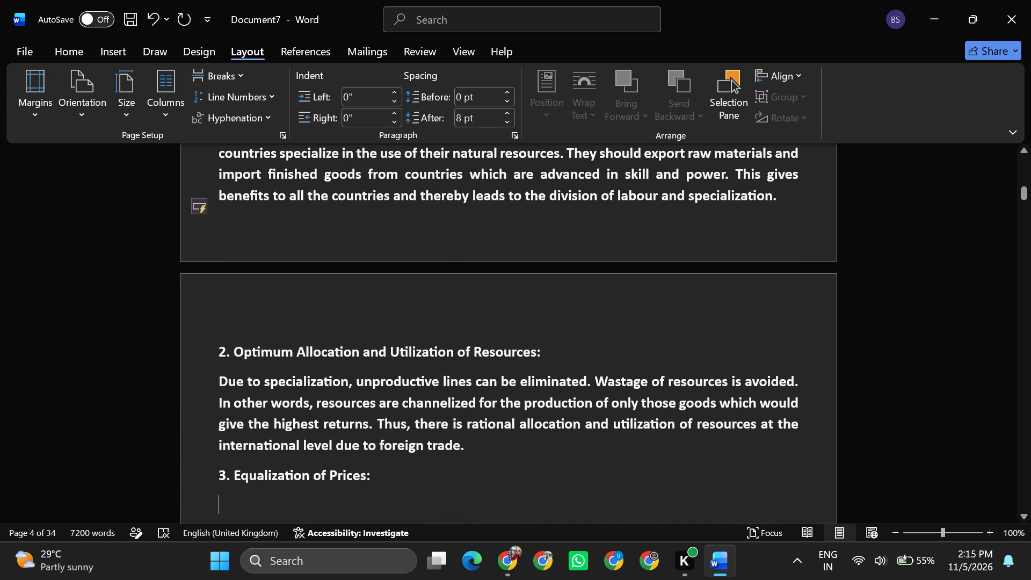
{"action": "key", "text": "Down"}
{"action": "key", "text": "BackSpace"}
Delete the blank lines directly above and below the "4. Availability of Multiple Choices:" heading.
{"action": "key", "text": "Down"}
{"action": "key", "text": "Down"}
{"action": "key", "text": "Down"}
{"action": "key", "text": "Down"}
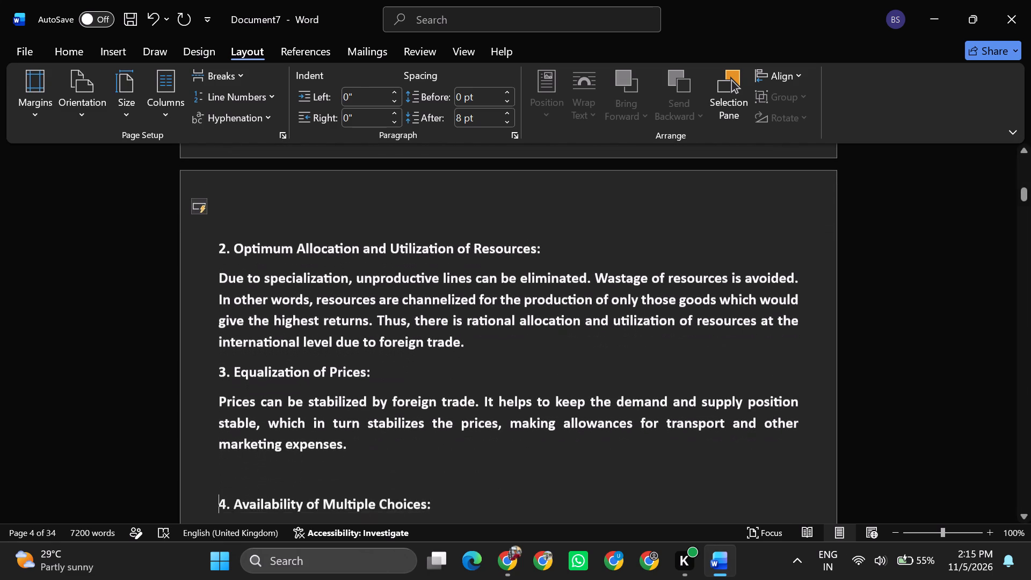
{"action": "key", "text": "BackSpace"}
{"action": "key", "text": "Down"}
{"action": "key", "text": "Down"}
{"action": "key", "text": "Down"}
{"action": "key", "text": "Up"}
{"action": "key", "text": "BackSpace"}
Delete the blank lines directly above and below the "5. Ensures Quality Goods:" heading.
{"action": "key", "text": "Down"}
{"action": "key", "text": "Down"}
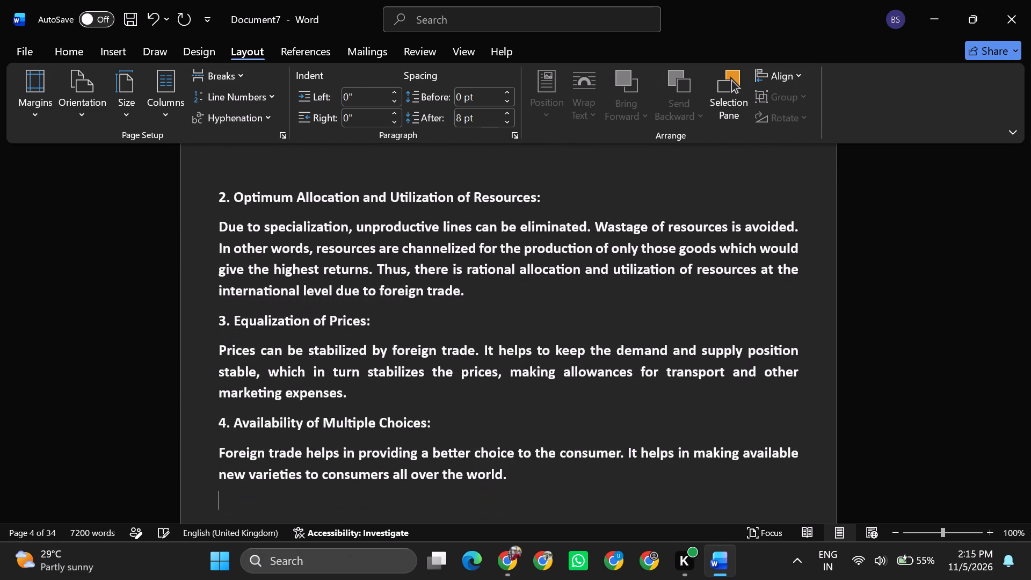
{"action": "key", "text": "Down"}
{"action": "key", "text": "BackSpace"}
{"action": "key", "text": "Down"}
{"action": "key", "text": "Down"}
{"action": "key", "text": "Down"}
{"action": "key", "text": "Up"}
{"action": "key", "text": "BackSpace"}
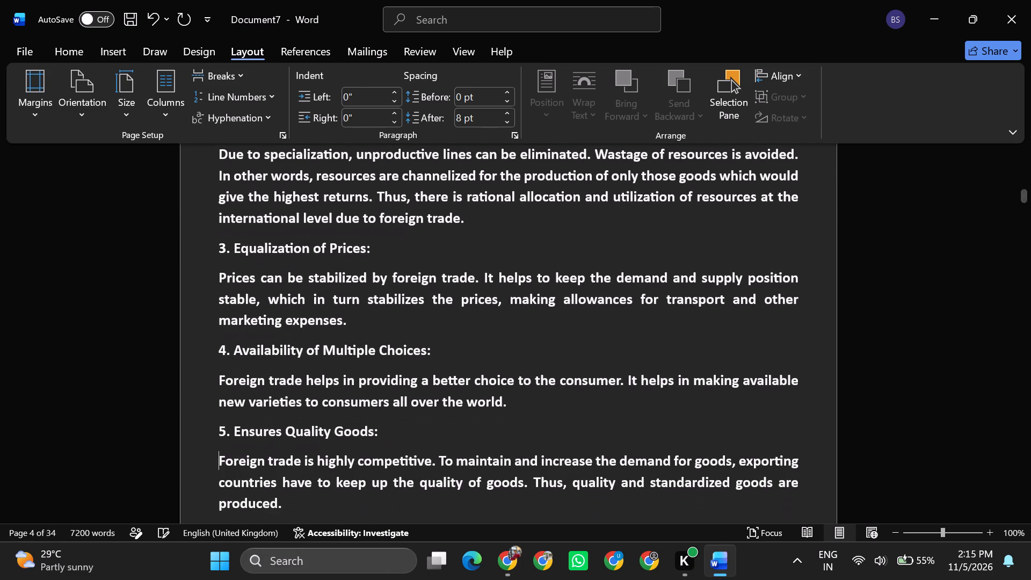
Delete the blank lines directly above and below the "6. Raises Standard of Living:" heading.
{"action": "key", "text": "Down"}
{"action": "key", "text": "Down"}
{"action": "key", "text": "Down"}
{"action": "key", "text": "Down"}
{"action": "key", "text": "BackSpace"}
{"action": "key", "text": "Down"}
{"action": "key", "text": "Down"}
{"action": "key", "text": "Down"}
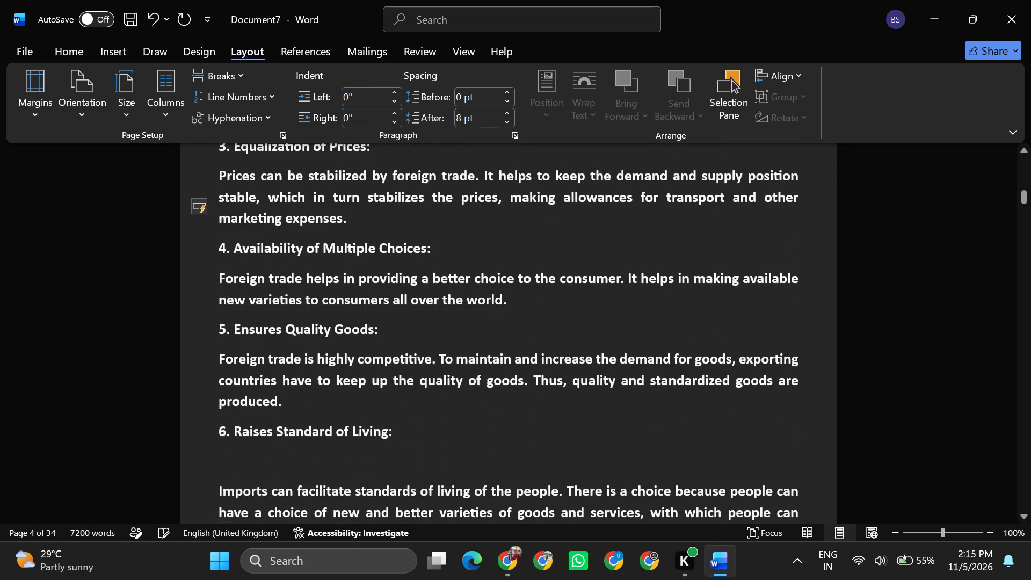
{"action": "key", "text": "Up"}
{"action": "key", "text": "BackSpace"}
Delete the blank lines directly above and below the "7. Generates Employment Opportunity:" heading.
{"action": "key", "text": "Down"}
{"action": "key", "text": "Down"}
{"action": "key", "text": "Down"}
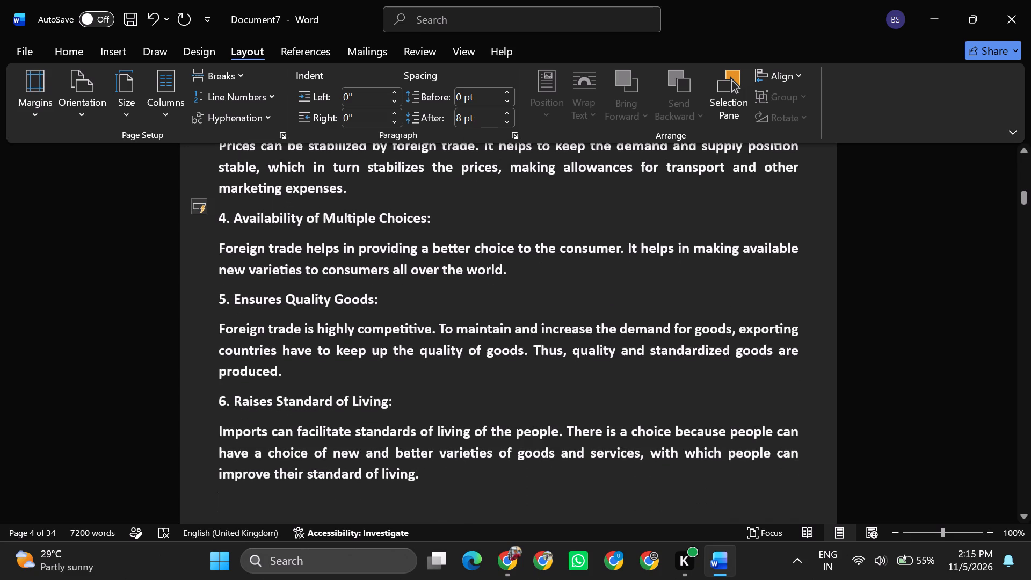
{"action": "key", "text": "Down"}
{"action": "key", "text": "BackSpace"}
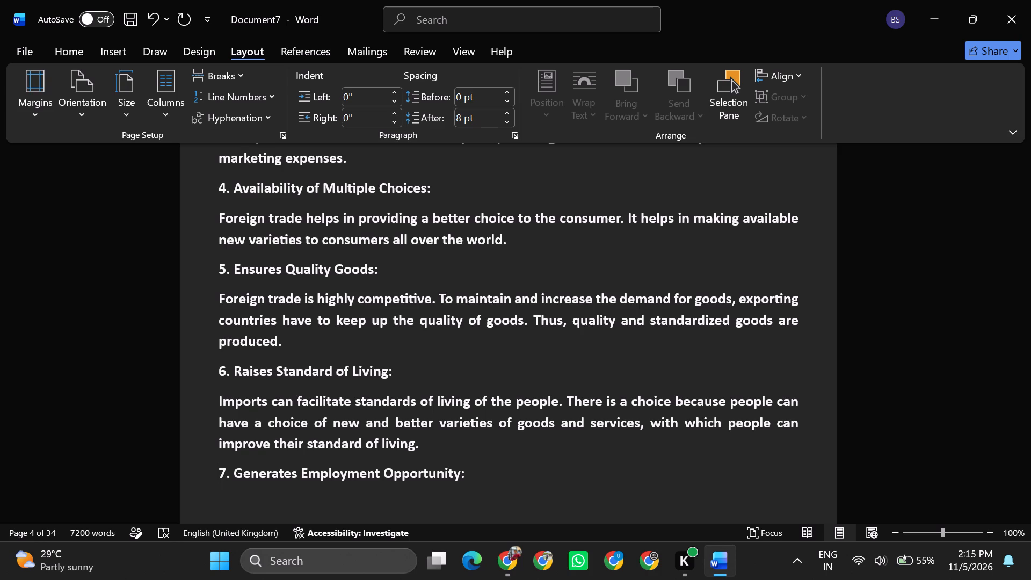
{"action": "key", "text": "Down"}
{"action": "key", "text": "Down"}
{"action": "key", "text": "BackSpace"}
Delete the blank lines directly above and below the "8. Facilitate Economic Development:" heading.
{"action": "key", "text": "Down"}
{"action": "key", "text": "Down"}
{"action": "key", "text": "Down"}
{"action": "key", "text": "Down"}
{"action": "key", "text": "Down"}
{"action": "key", "text": "BackSpace"}
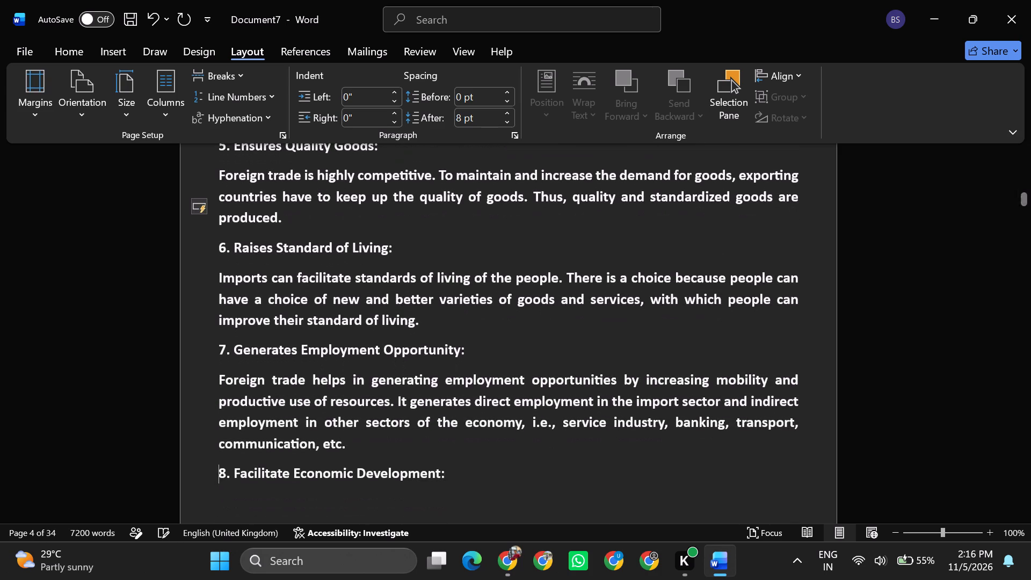
{"action": "key", "text": "Down"}
{"action": "key", "text": "Down"}
{"action": "key", "text": "Down"}
{"action": "key", "text": "Up"}
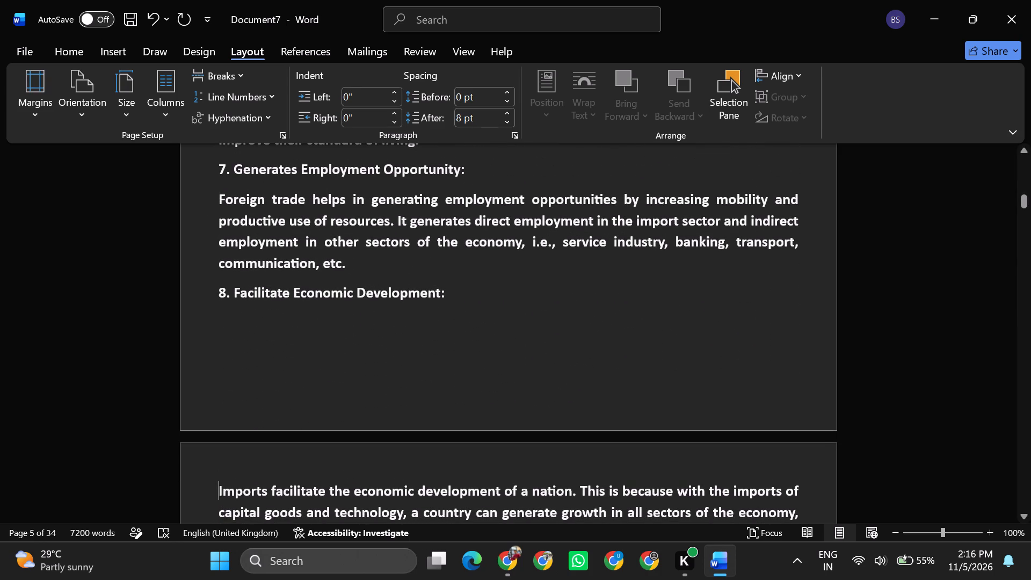
{"action": "key", "text": "BackSpace"}
Delete the blank line between the "9. Assistance During Natural Calamities:" heading and its paragraph.
{"action": "key", "text": "Down"}
{"action": "key", "text": "Down"}
{"action": "key", "text": "Down"}
{"action": "key", "text": "Down"}
{"action": "key", "text": "Down"}
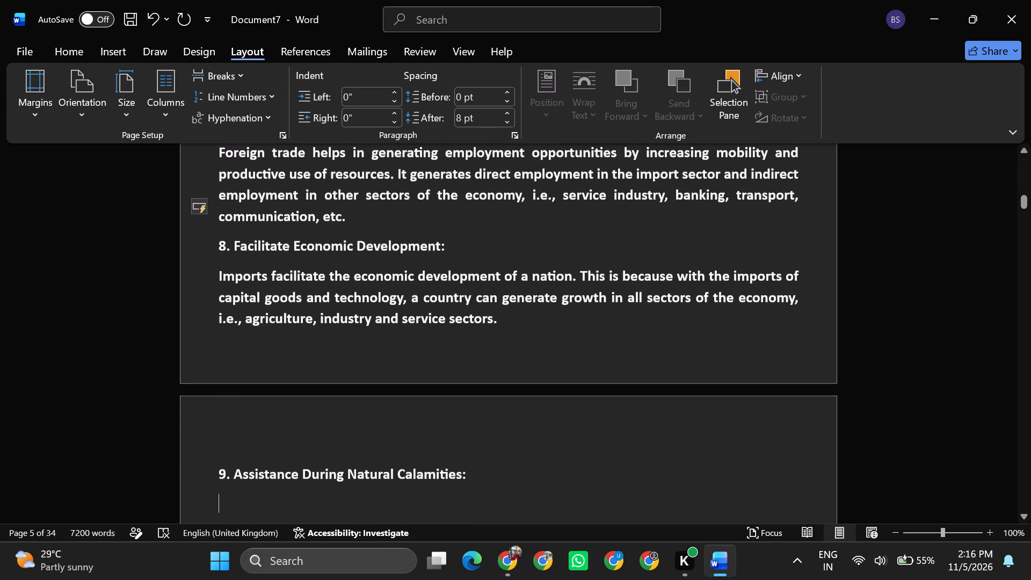
{"action": "key", "text": "Down"}
{"action": "key", "text": "BackSpace"}
Delete the blank lines directly above and below the "10. Maintain BOP Position:" heading.
{"action": "key", "text": "Down"}
{"action": "key", "text": "Down"}
{"action": "key", "text": "Down"}
{"action": "key", "text": "Down"}
{"action": "key", "text": "BackSpace"}
{"action": "key", "text": "Down"}
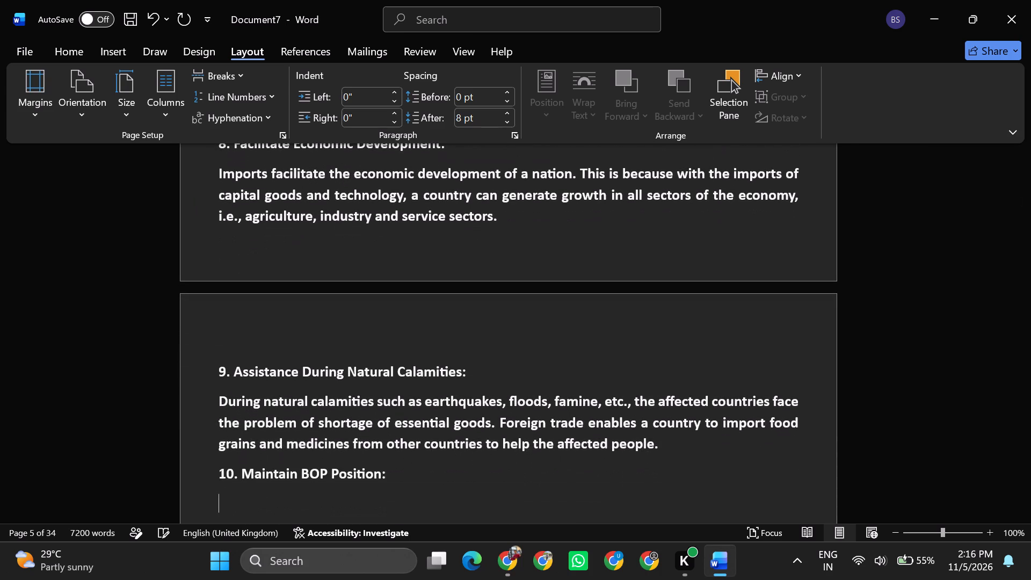
{"action": "key", "text": "Down"}
{"action": "key", "text": "Down"}
{"action": "key", "text": "Up"}
{"action": "key", "text": "BackSpace"}
Replace the blank line between the Maintain BOP Position paragraph and question 4 with a double-line divider ("===") followed by an empty line.
{"action": "key", "text": "Down"}
{"action": "key", "text": "Down"}
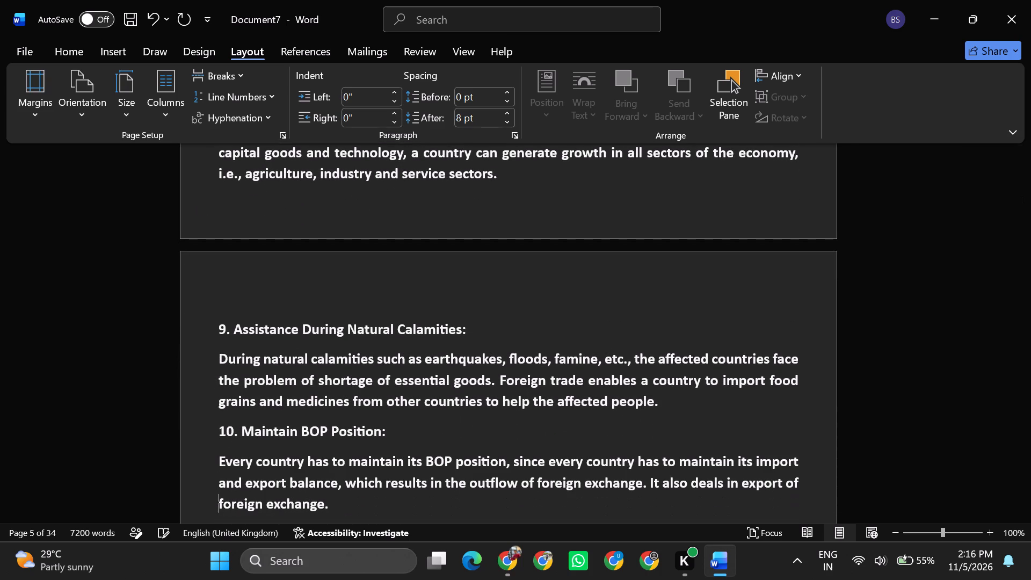
{"action": "key", "text": "Down"}
{"action": "key", "text": "BackSpace"}
{"action": "key", "text": "Right"}
{"action": "key", "text": "Down"}
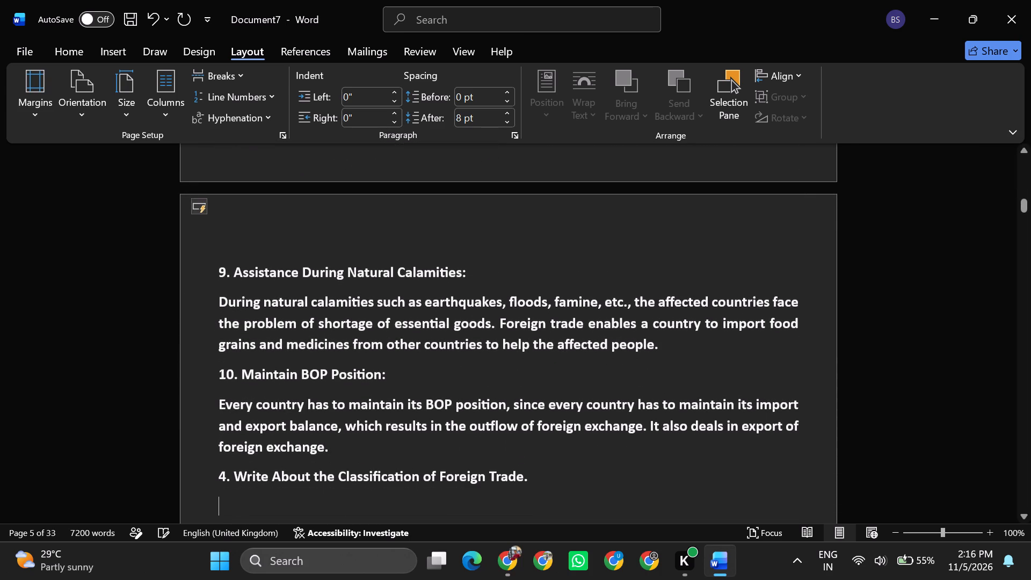
{"action": "key", "text": "Up"}
{"action": "key", "text": "Down"}
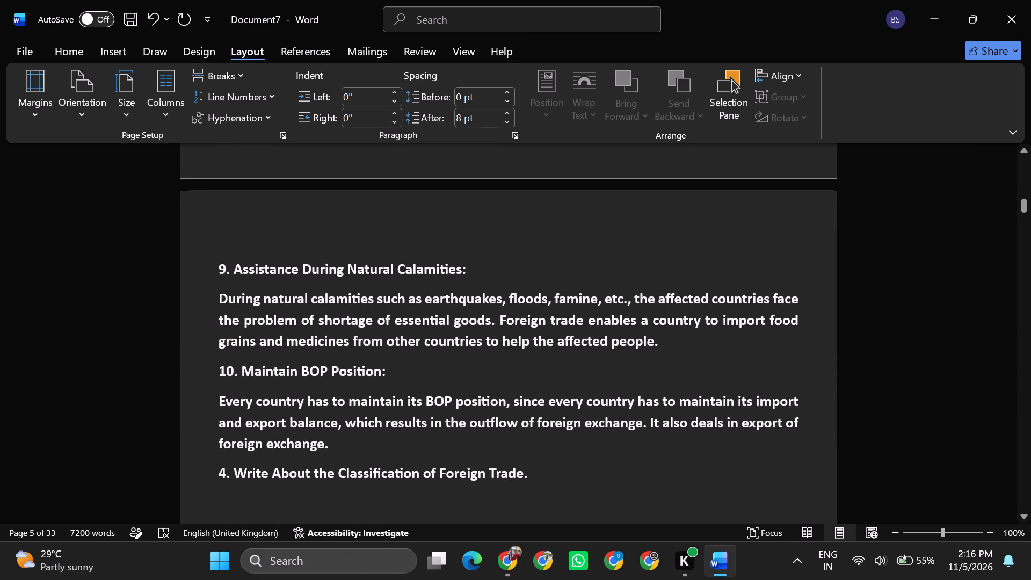
{"action": "key", "text": "Up"}
{"action": "type", "text": "==="}
{"action": "key", "text": "Return"}
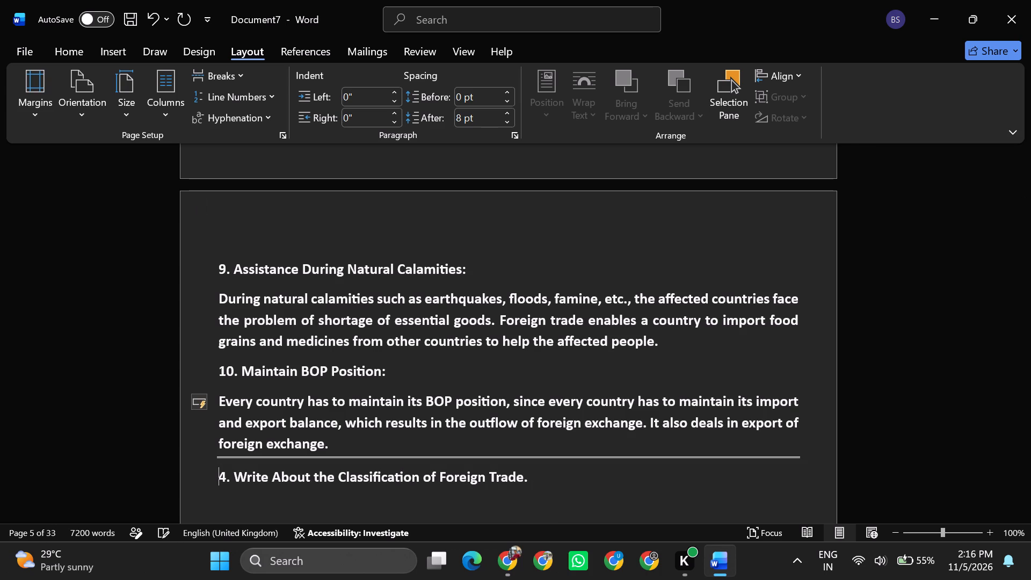
{"action": "key", "text": "Return"}
Delete the blank lines directly above and below the introductory paragraph of question 4 on the classification of foreign trade.
{"action": "key", "text": "Down"}
{"action": "key", "text": "Down"}
{"action": "key", "text": "BackSpace"}
{"action": "key", "text": "Down"}
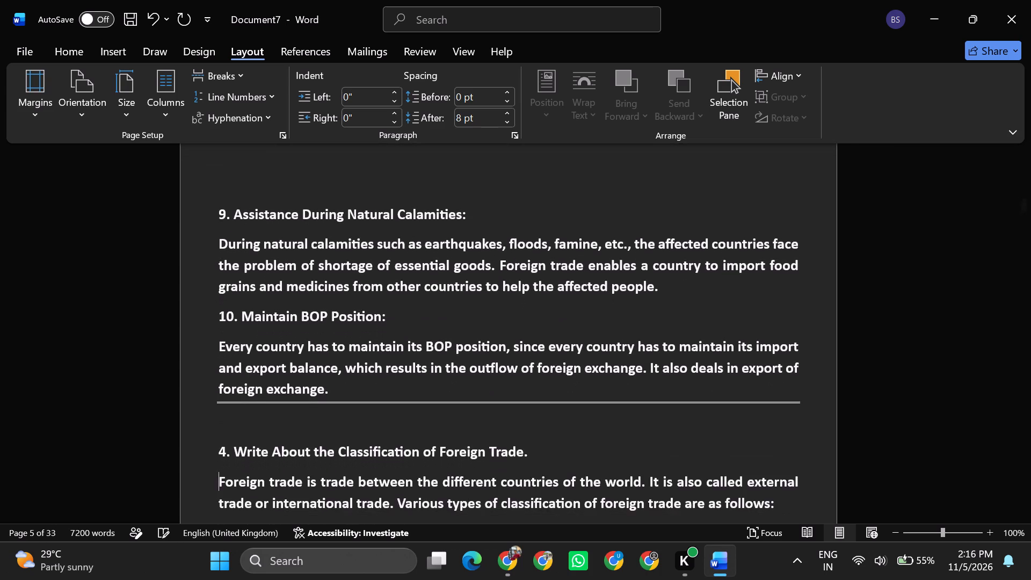
{"action": "key", "text": "Down"}
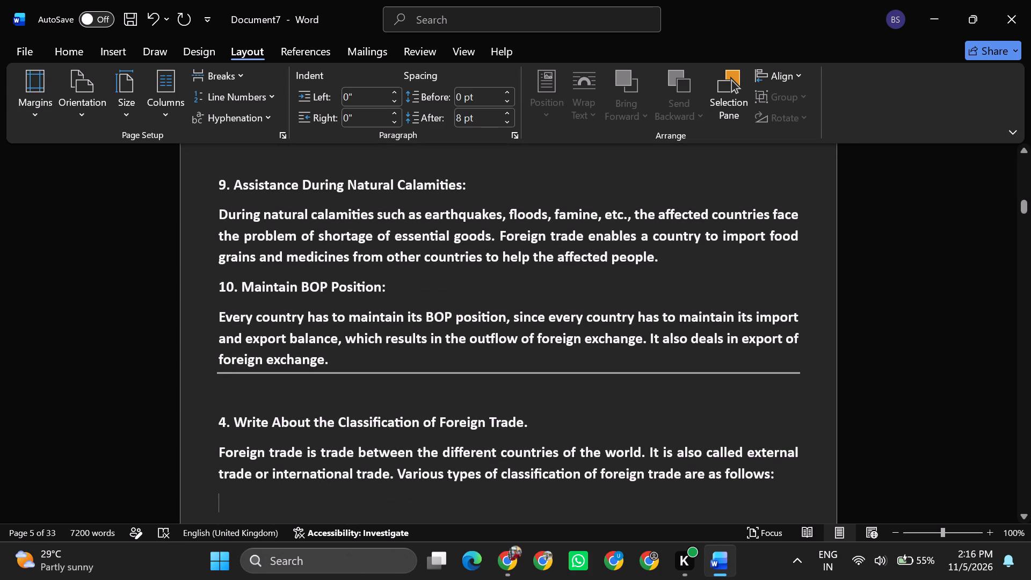
{"action": "key", "text": "Down"}
{"action": "key", "text": "BackSpace"}
Delete the blank line between question 4's "1. Classification Based on Goods Movement:" heading and its paragraph.
{"action": "key", "text": "Down"}
{"action": "key", "text": "Down"}
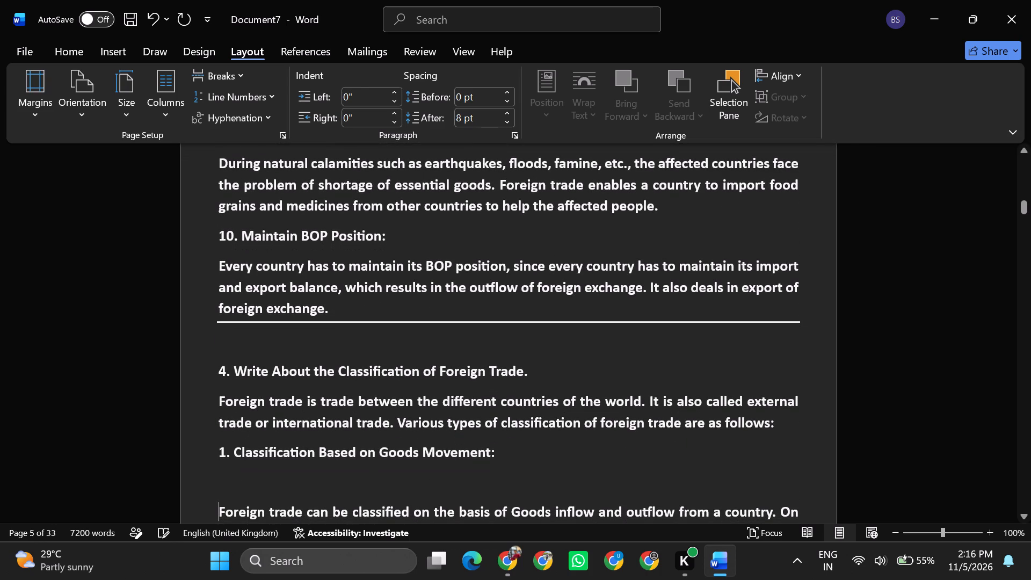
{"action": "key", "text": "BackSpace"}
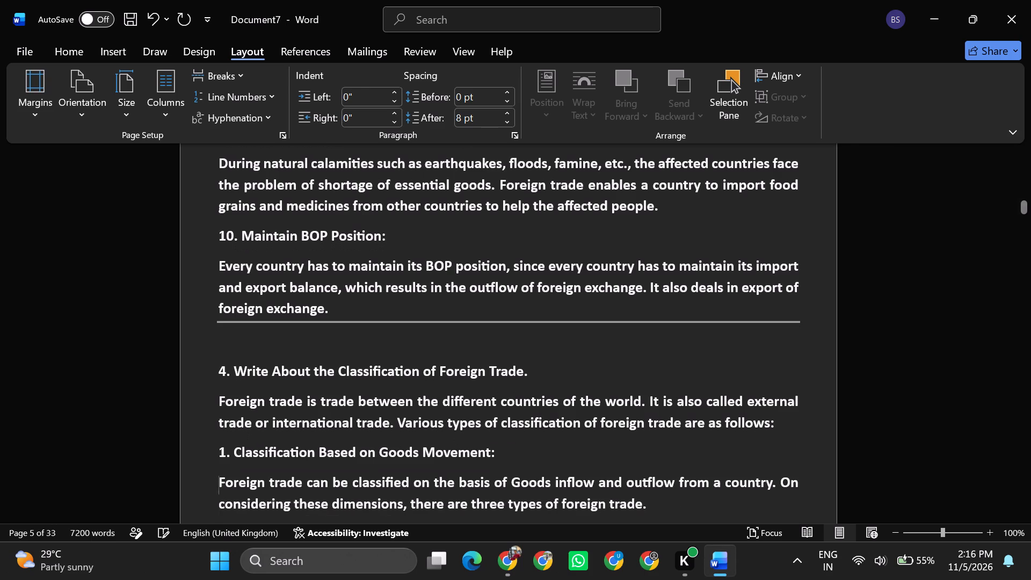
Delete the blank lines directly above and below the "I. Classification Based on Goods Movement:" heading.
{"action": "key", "text": "Down"}
{"action": "key", "text": "Down"}
{"action": "key", "text": "Down"}
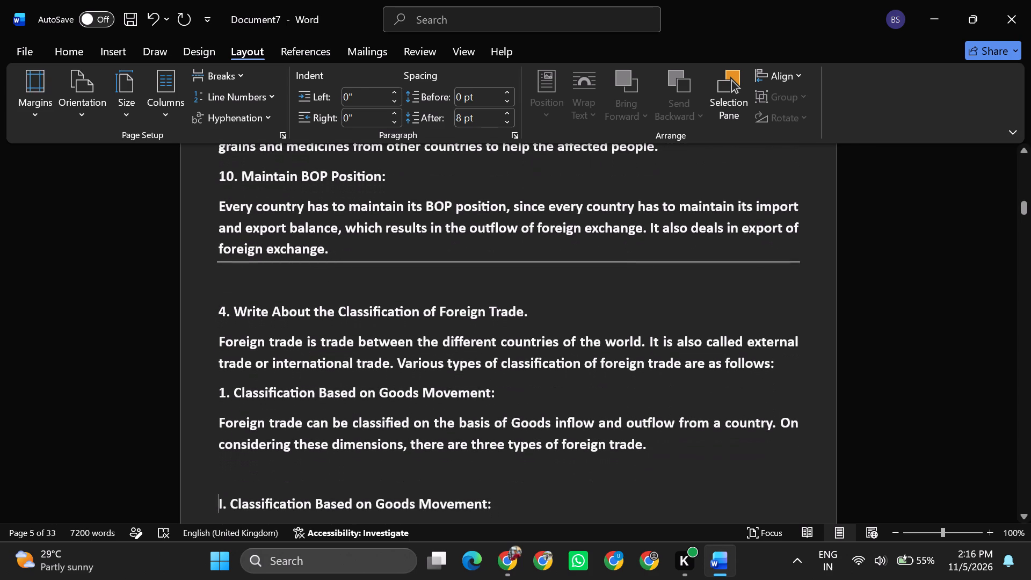
{"action": "key", "text": "BackSpace"}
{"action": "key", "text": "Down"}
{"action": "key", "text": "Down"}
{"action": "key", "text": "BackSpace"}
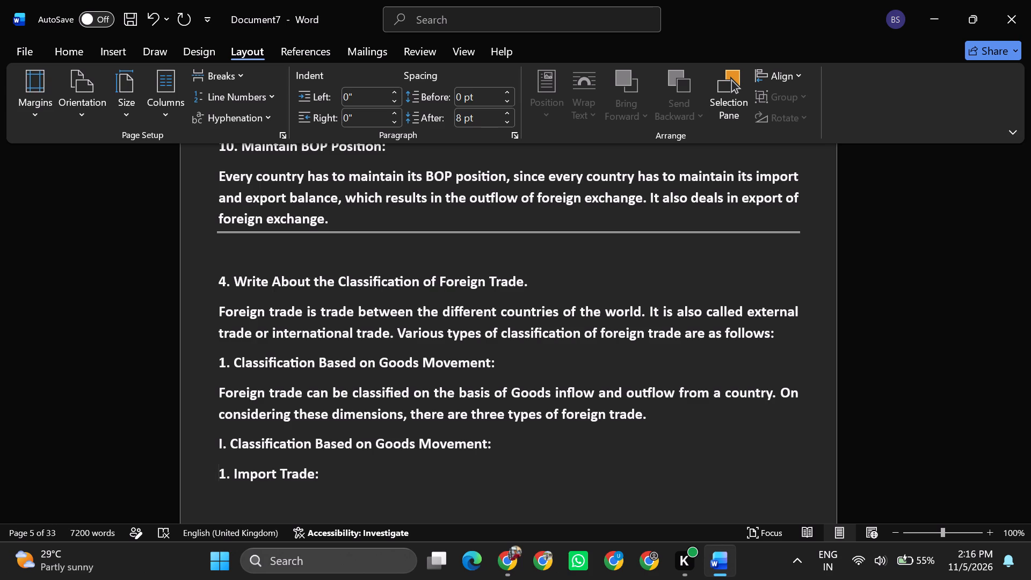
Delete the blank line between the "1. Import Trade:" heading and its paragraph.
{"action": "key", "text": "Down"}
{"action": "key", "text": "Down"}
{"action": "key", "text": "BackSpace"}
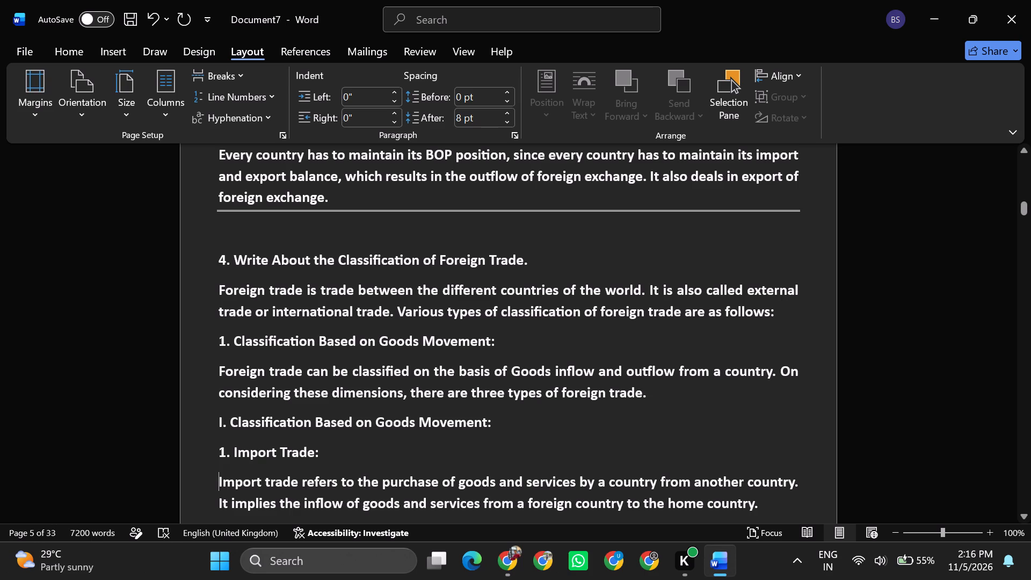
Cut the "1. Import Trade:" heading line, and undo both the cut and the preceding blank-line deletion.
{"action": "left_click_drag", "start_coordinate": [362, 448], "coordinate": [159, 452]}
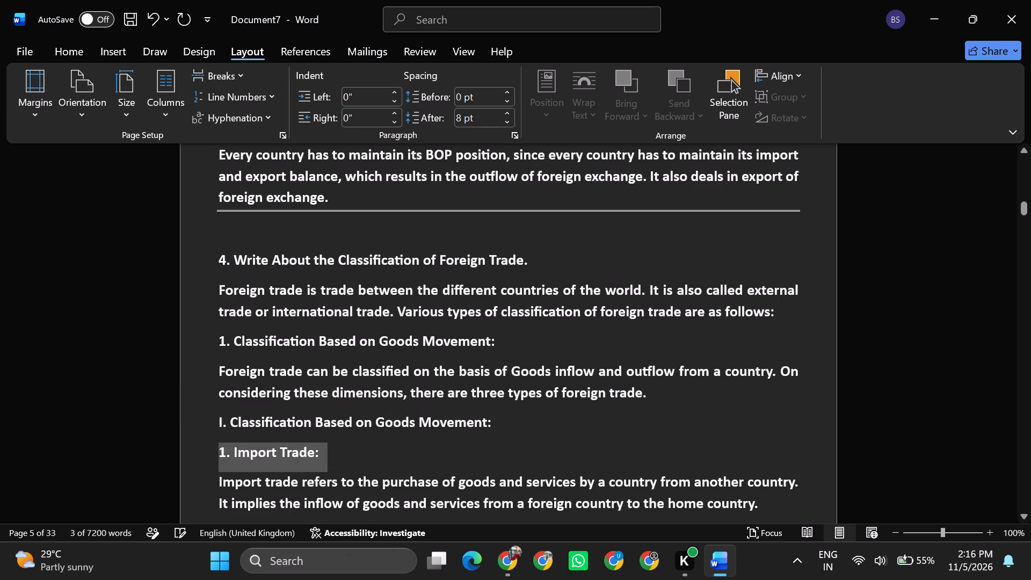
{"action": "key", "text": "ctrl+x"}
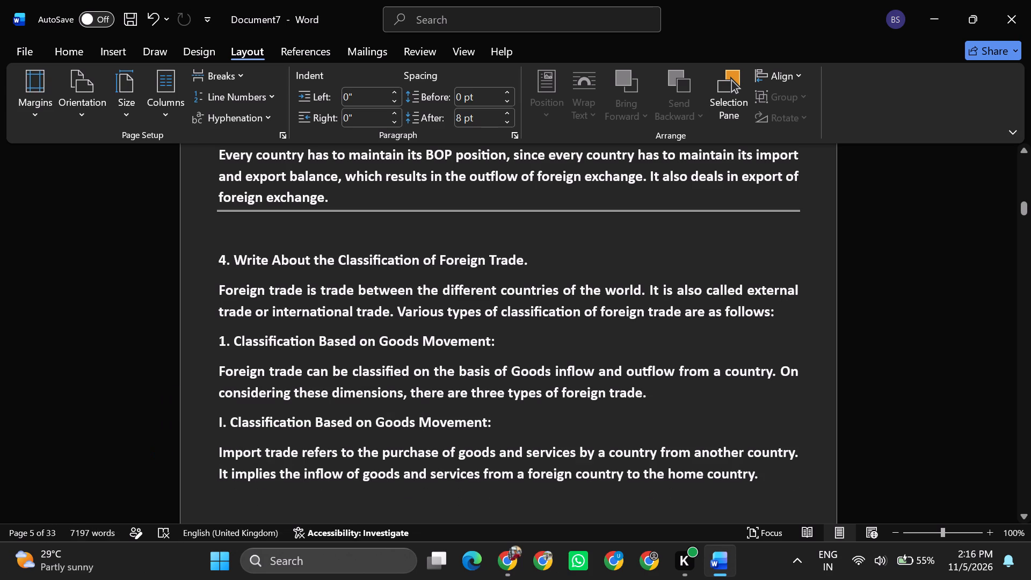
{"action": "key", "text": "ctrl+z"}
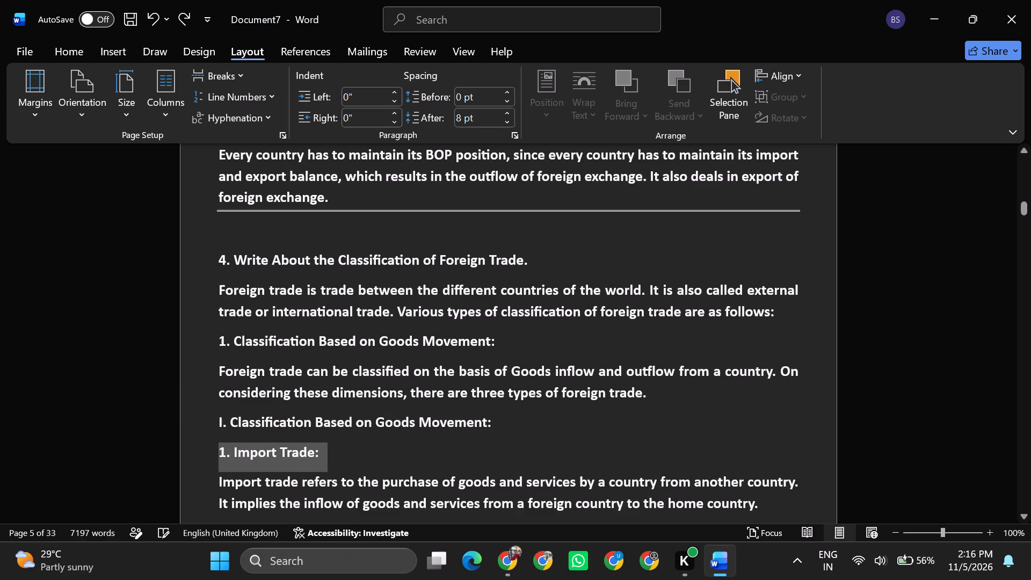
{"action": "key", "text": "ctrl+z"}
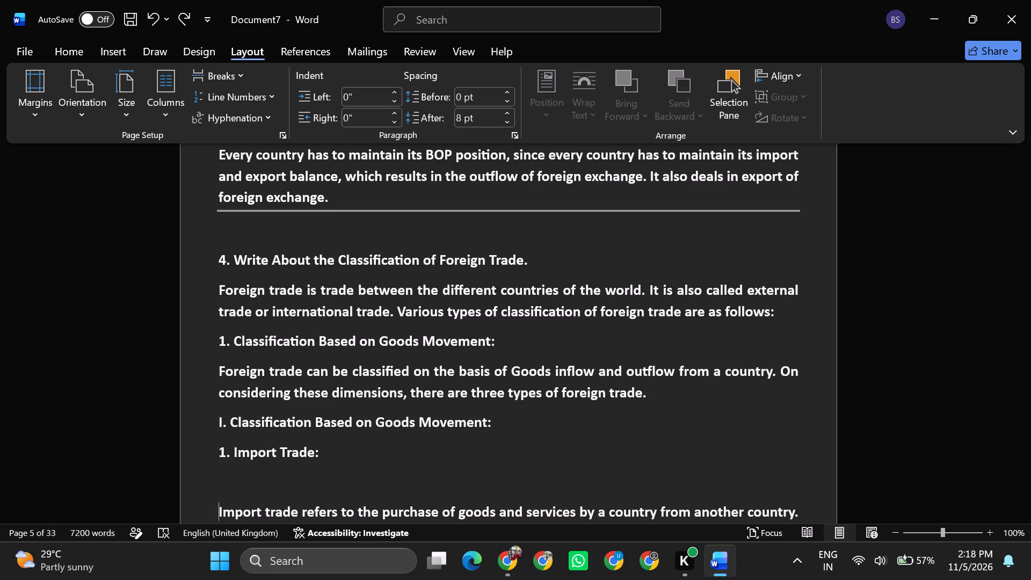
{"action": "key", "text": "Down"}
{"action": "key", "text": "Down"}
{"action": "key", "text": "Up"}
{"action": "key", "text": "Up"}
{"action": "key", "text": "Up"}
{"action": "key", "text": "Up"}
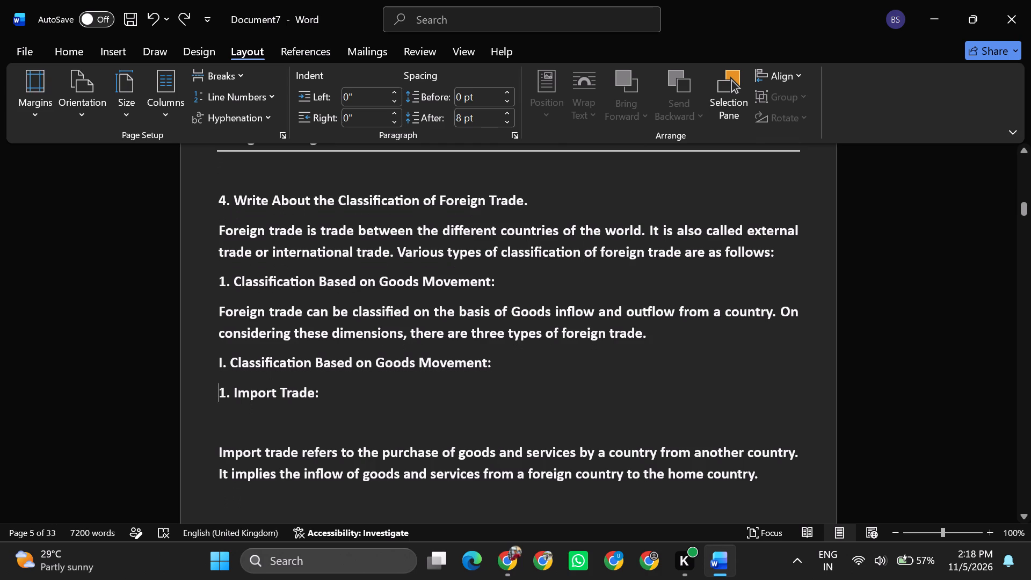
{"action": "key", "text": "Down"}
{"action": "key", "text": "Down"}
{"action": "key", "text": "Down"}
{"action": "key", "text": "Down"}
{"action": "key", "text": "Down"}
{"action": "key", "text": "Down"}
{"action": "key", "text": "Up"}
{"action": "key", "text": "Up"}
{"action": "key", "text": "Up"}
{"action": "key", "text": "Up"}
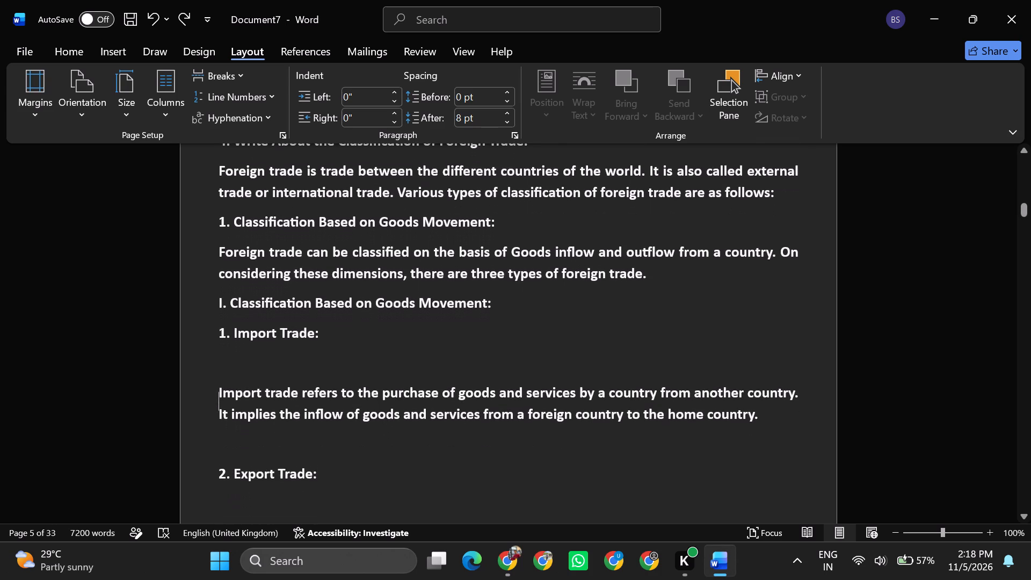
Start a sentence with "Foreign trade" directly in front of the "1. Import Trade:" heading text.
{"action": "key", "text": "Up"}
{"action": "key", "text": "Up"}
{"action": "type", "text": "Fo"}
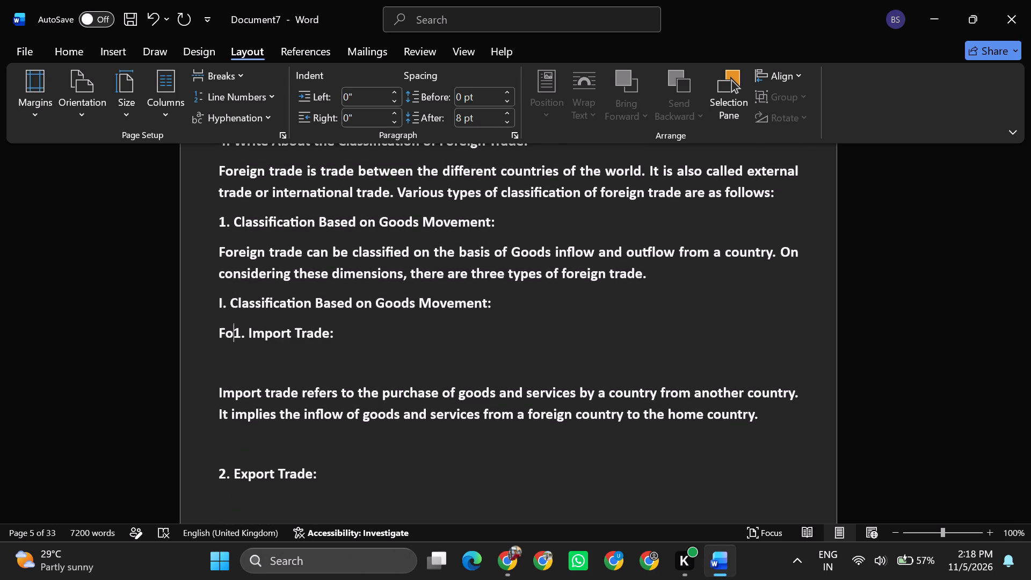
{"action": "type", "text": "egin trade"}
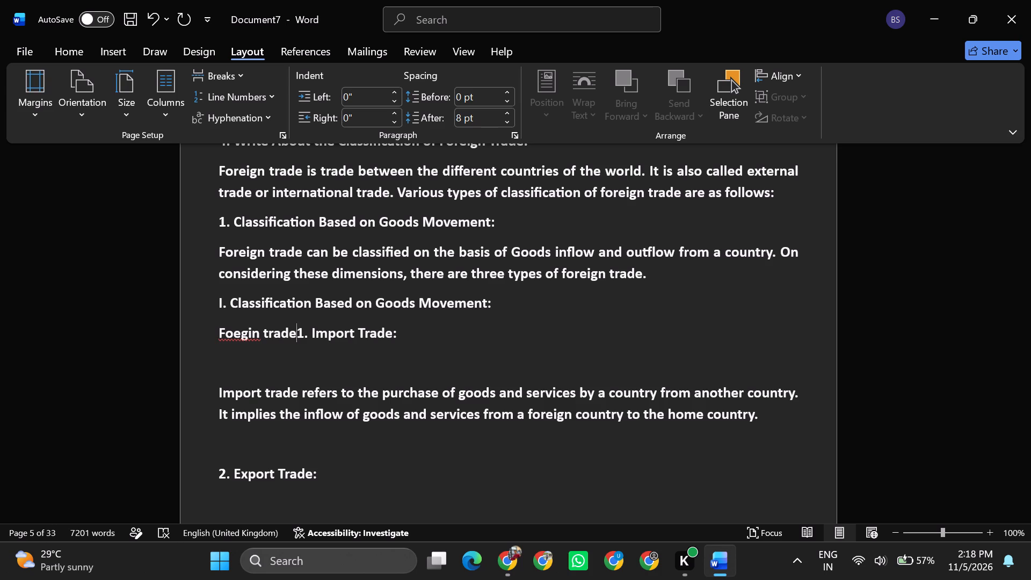
{"action": "key", "text": "BackSpace"}
{"action": "key", "text": "BackSpace"}
{"action": "key", "text": "BackSpace"}
{"action": "key", "text": "BackSpace"}
{"action": "key", "text": "BackSpace"}
{"action": "key", "text": "BackSpace"}
{"action": "key", "text": "BackSpace"}
{"action": "key", "text": "BackSpace"}
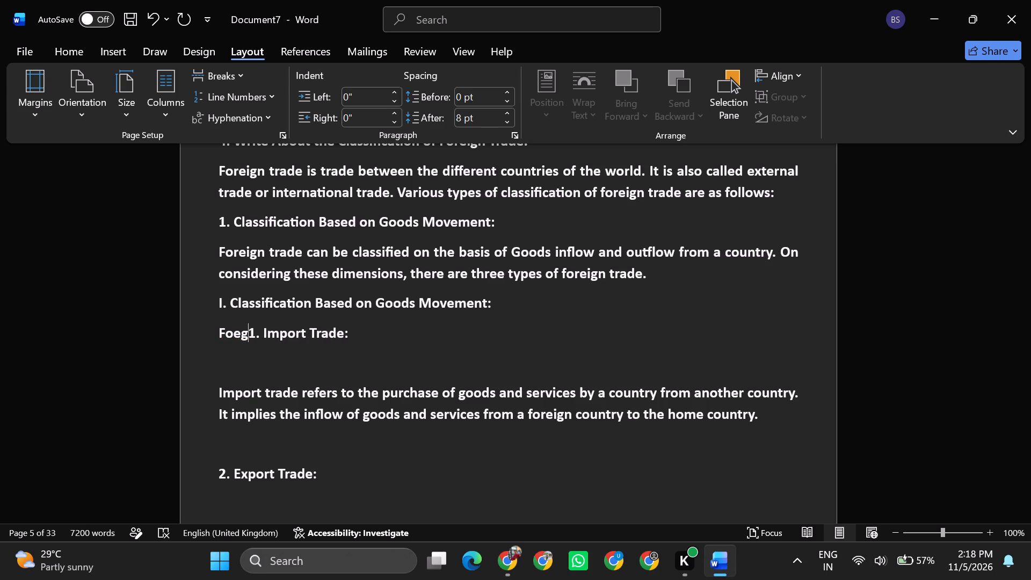
{"action": "key", "text": "BackSpace"}
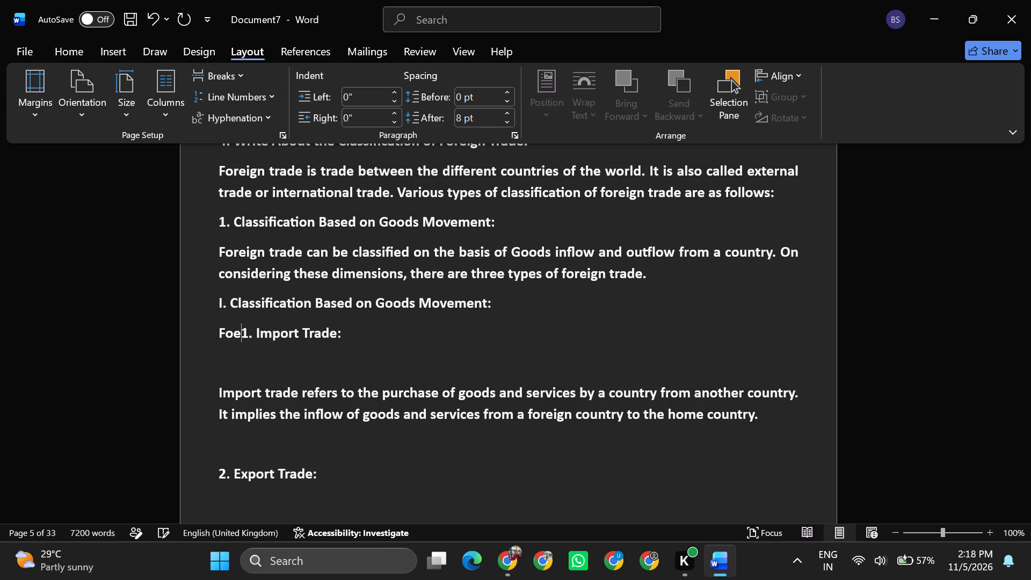
{"action": "key", "text": "BackSpace"}
{"action": "type", "text": "regin"}
{"action": "key", "text": "space"}
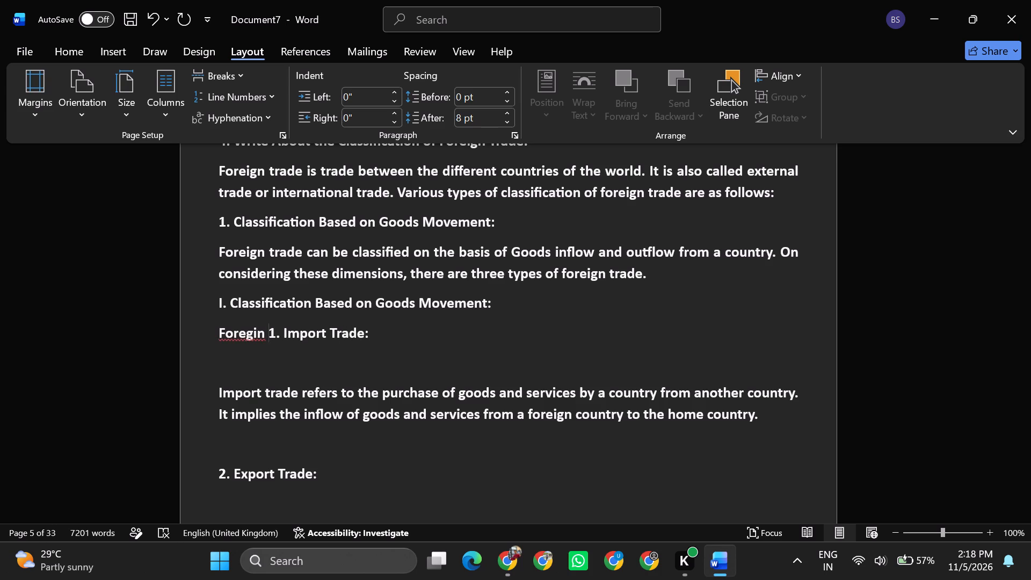
{"action": "key", "text": "BackSpace"}
{"action": "key", "text": "BackSpace"}
{"action": "key", "text": "BackSpace"}
{"action": "key", "text": "BackSpace"}
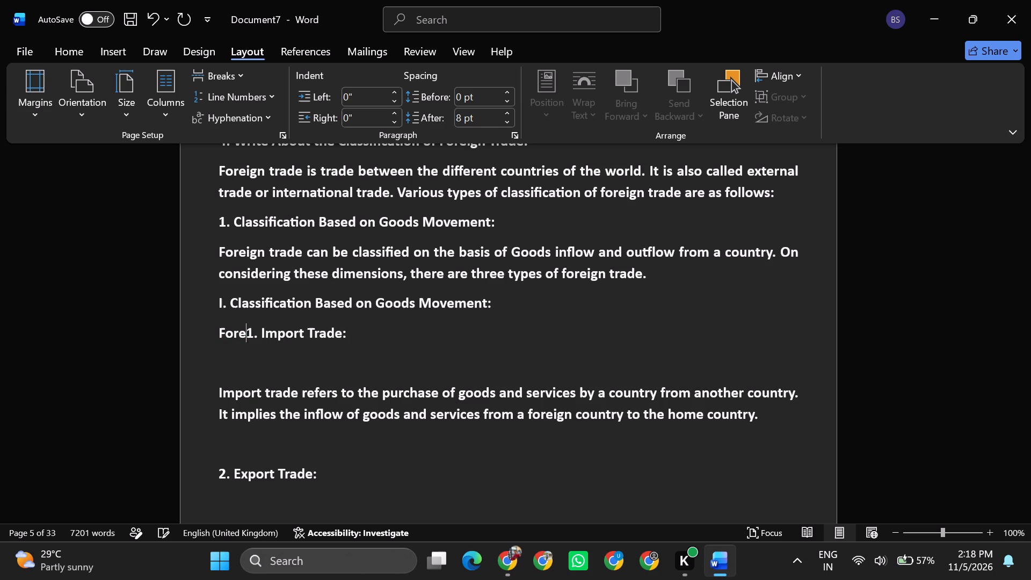
{"action": "type", "text": "ign"}
{"action": "key", "text": "space"}
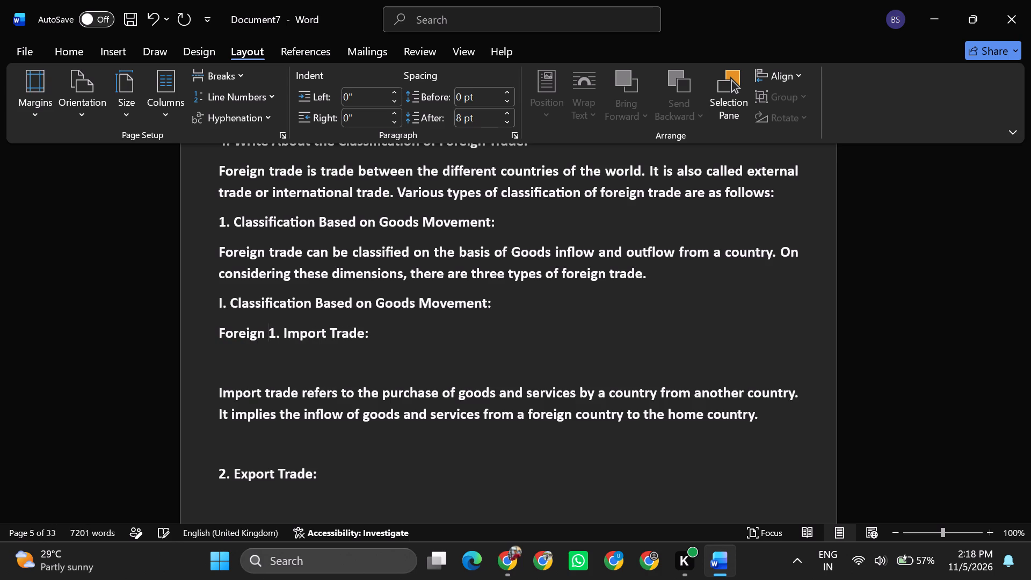
{"action": "key", "text": "t"}
{"action": "type", "text": "rade"}
{"action": "key", "text": "space"}
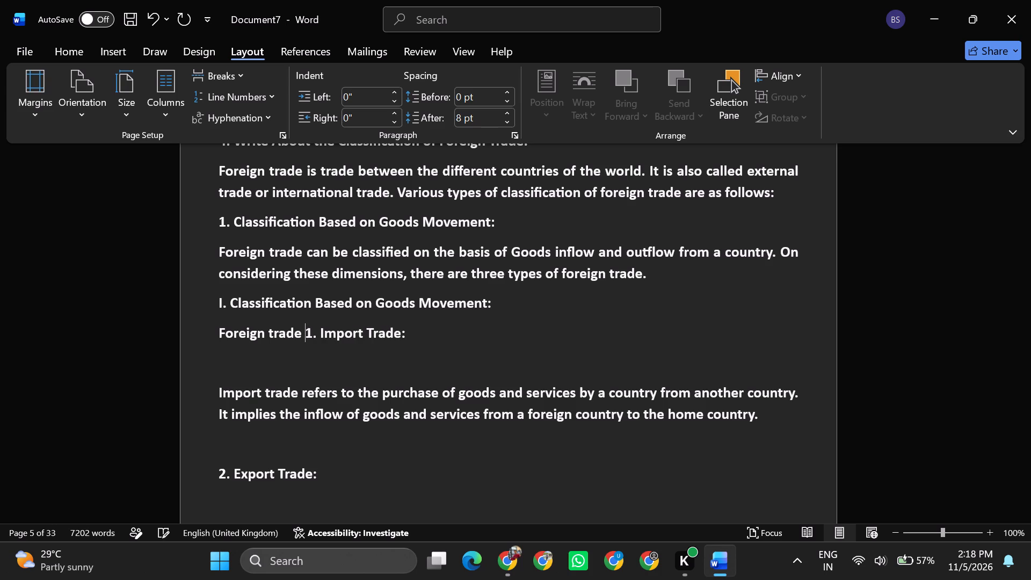
Continue the sentence before "1. Import Trade:" with "can be classified on the basis of".
{"action": "type", "text": "can be"}
{"action": "key", "text": "space"}
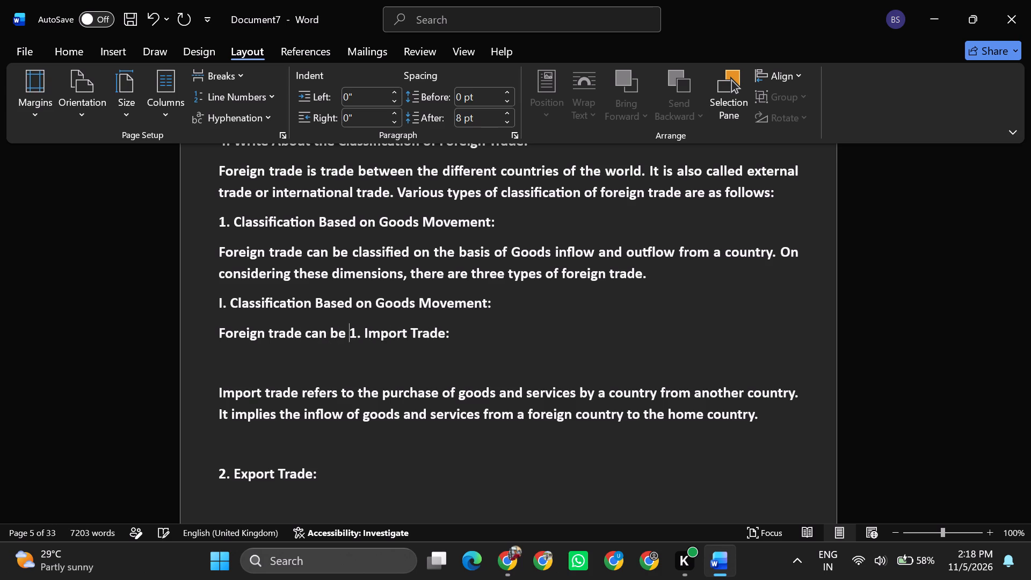
{"action": "type", "text": "cl"}
{"action": "type", "text": "assi"}
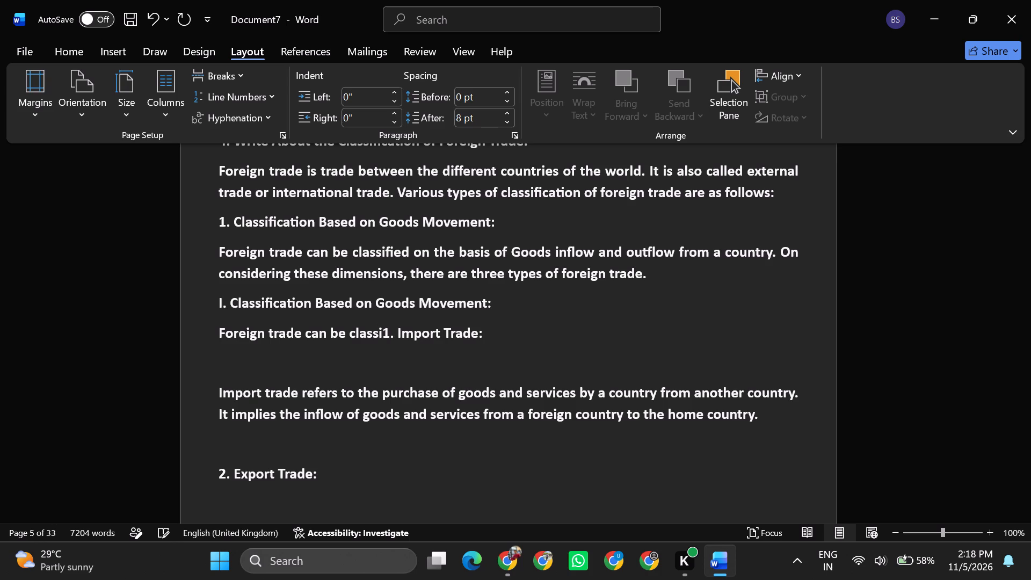
{"action": "type", "text": "fied on the basic"}
{"action": "key", "text": "BackSpace"}
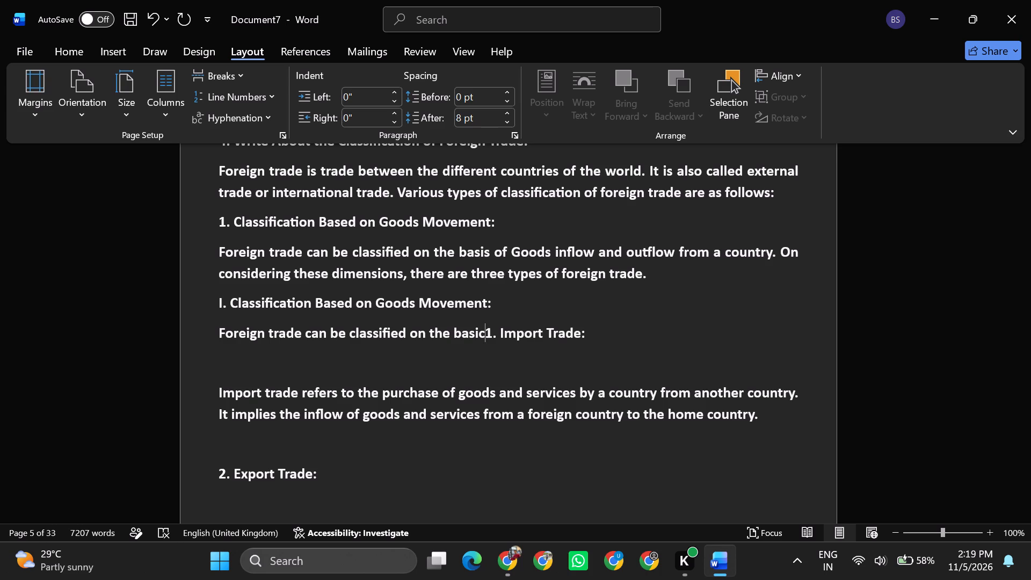
{"action": "key", "text": "BackSpace"}
{"action": "type", "text": "is"}
{"action": "key", "text": "space"}
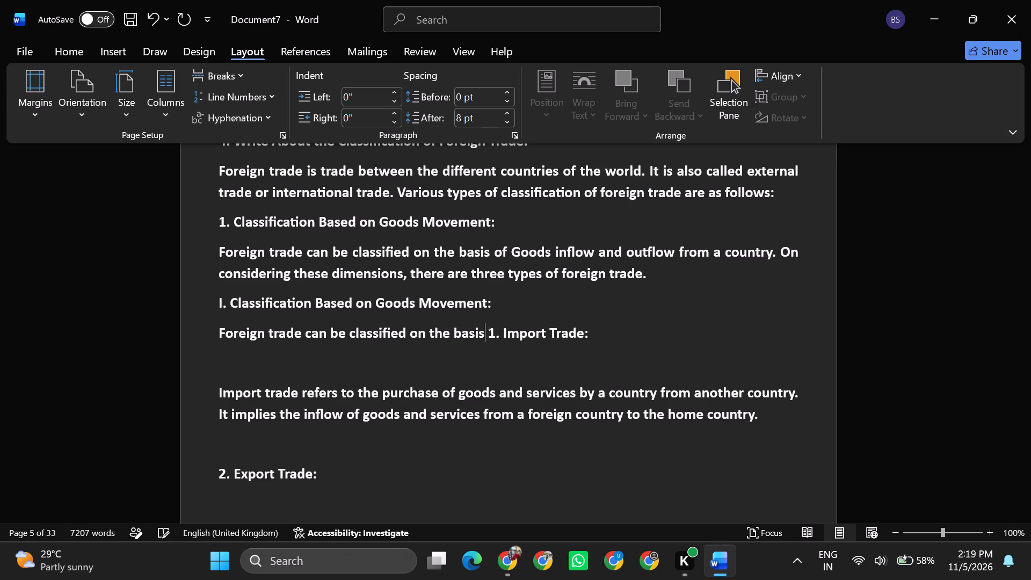
{"action": "key", "text": "o"}
{"action": "type", "text": "f"}
{"action": "key", "text": "space"}
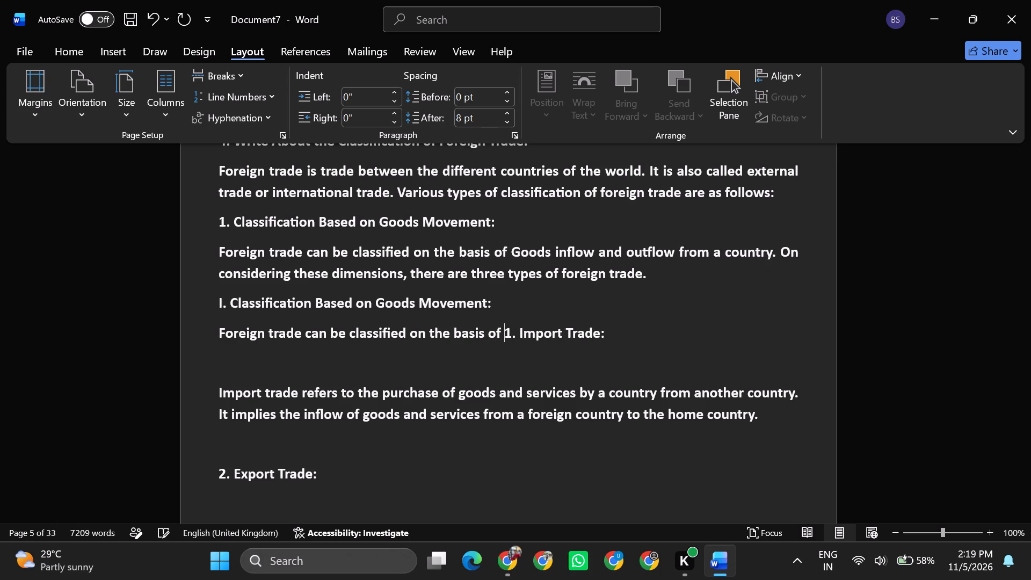
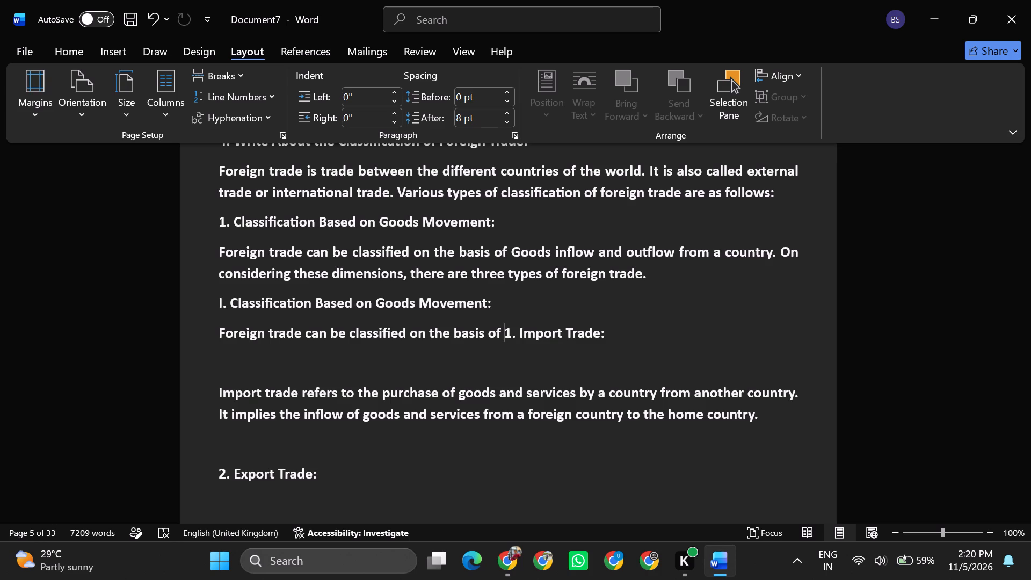
Continue the sentence before "1. Import Trade:" with "Goods inflow into outflow a country.".
{"action": "key", "text": "BackSpace"}
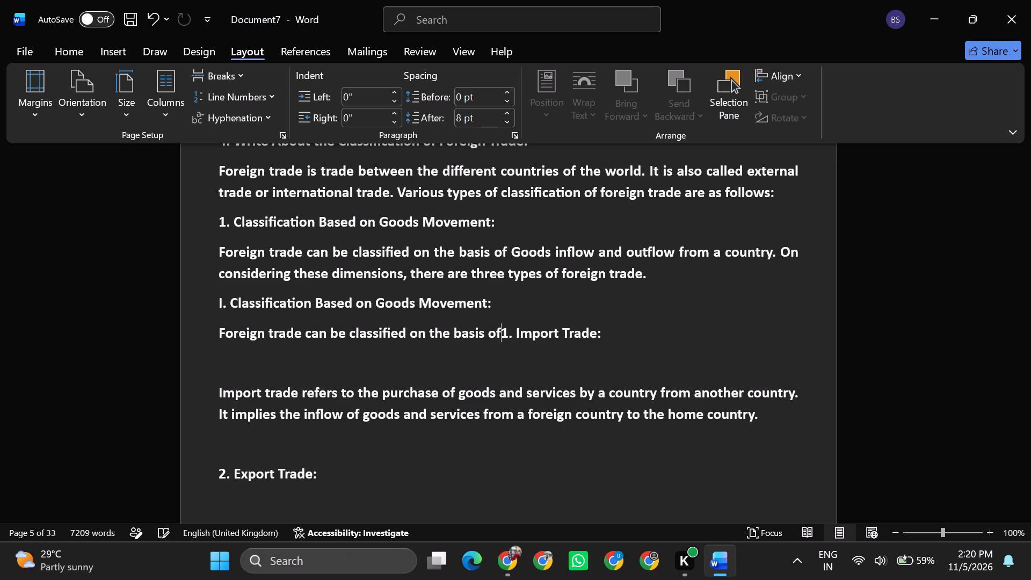
{"action": "key", "text": "space"}
{"action": "type", "text": "Goof"}
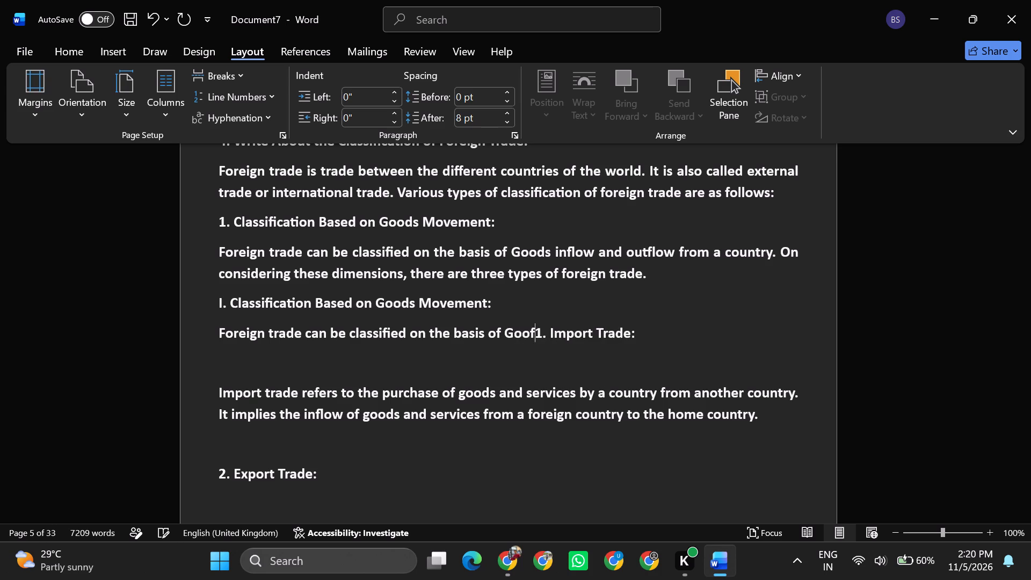
{"action": "key", "text": "BackSpace"}
{"action": "type", "text": "ds ing"}
{"action": "key", "text": "BackSpace"}
{"action": "type", "text": "flow"}
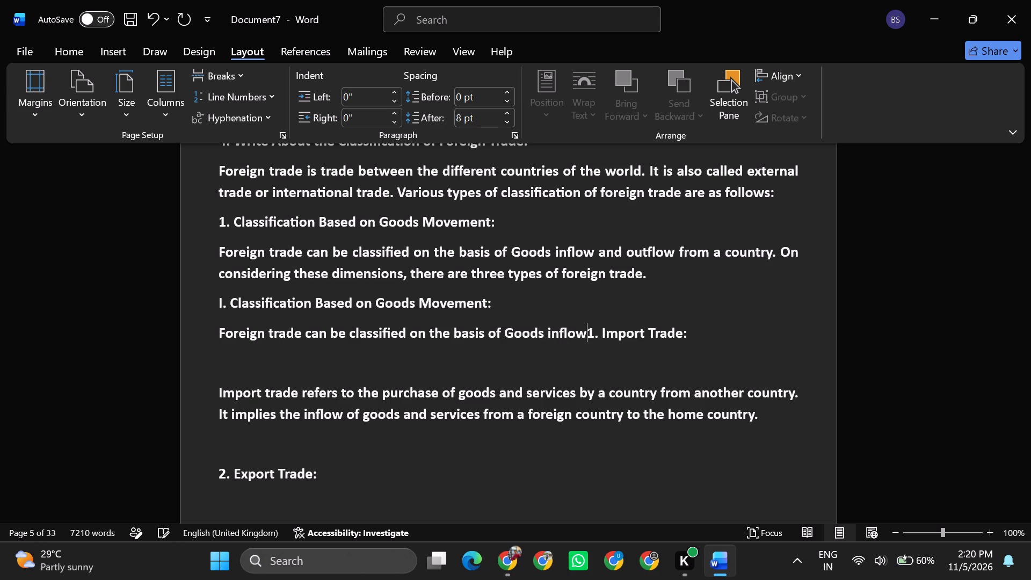
{"action": "key", "text": "space"}
{"action": "type", "text": "into"}
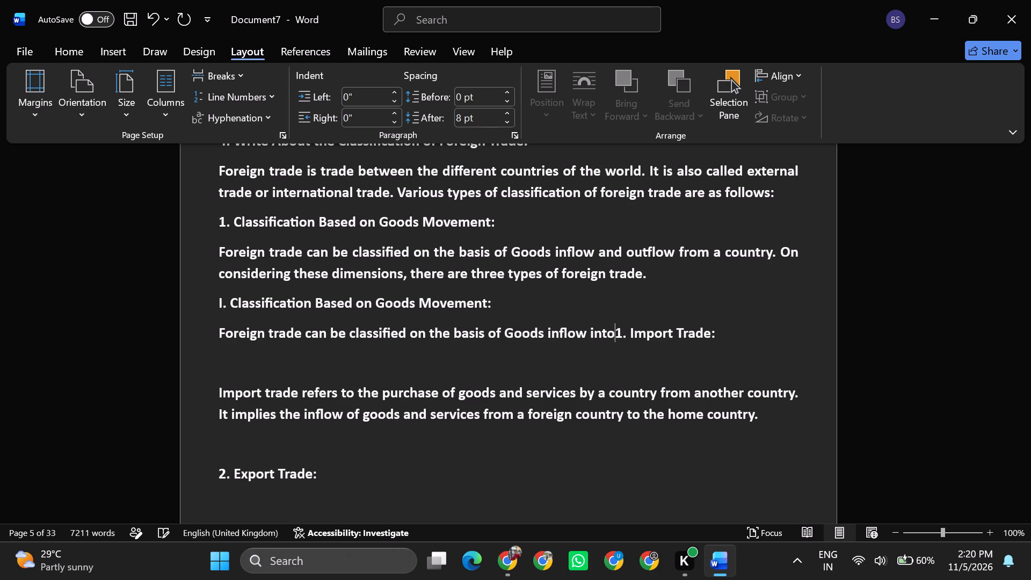
{"action": "key", "text": "space"}
{"action": "type", "text": "out"}
{"action": "type", "text": "flow a"}
{"action": "key", "text": "space"}
{"action": "type", "text": "country"}
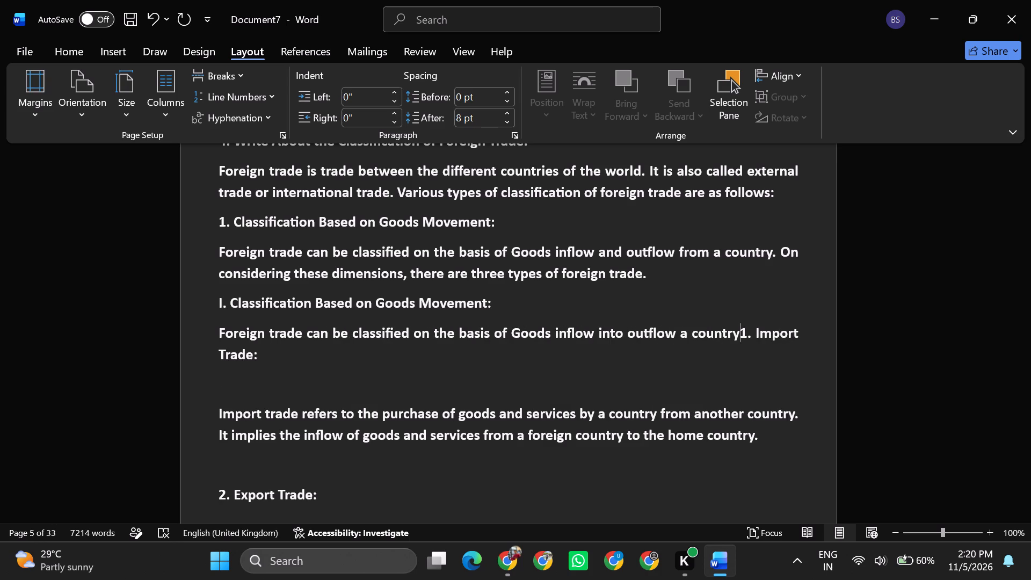
{"action": "type", "text": "."}
Begin a second sentence before "1. Import Trade:" with "On considering these dimension".
{"action": "key", "text": "space"}
{"action": "type", "text": "on"}
{"action": "key", "text": "space"}
{"action": "type", "text": "co"}
{"action": "type", "text": "nsi"}
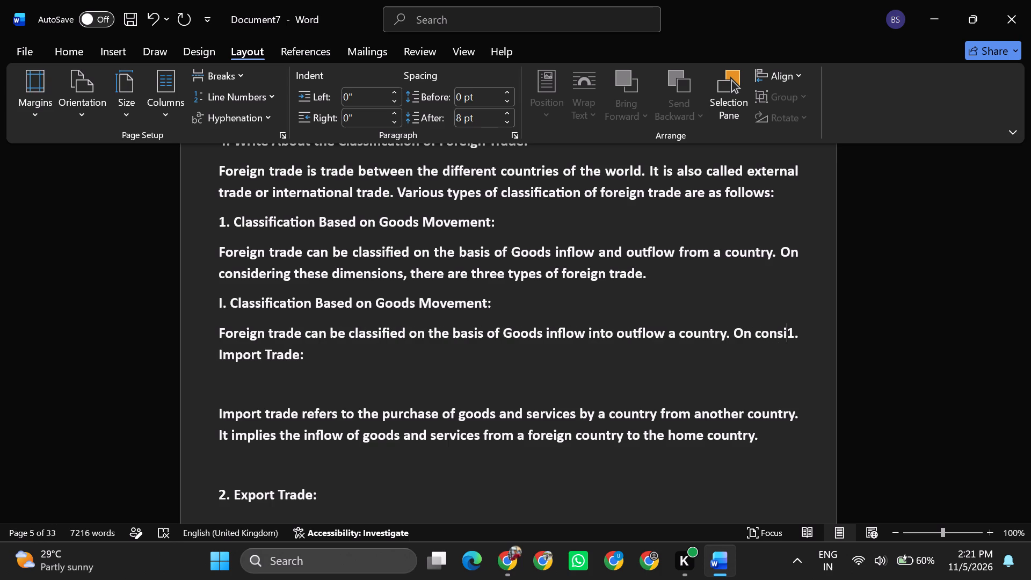
{"action": "type", "text": "dering"}
{"action": "key", "text": "space"}
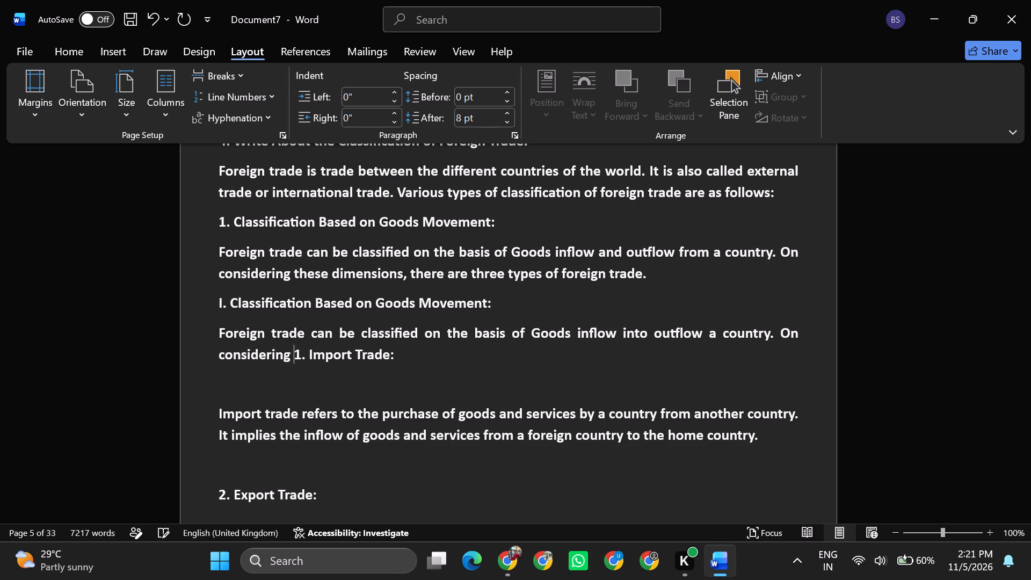
{"action": "type", "text": "the"}
{"action": "type", "text": "se dim"}
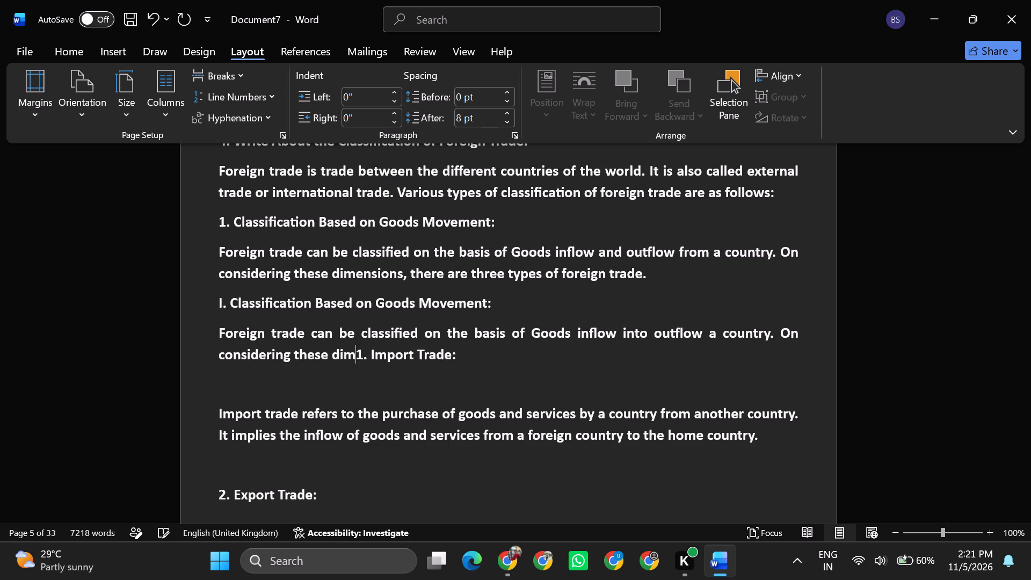
{"action": "type", "text": "ens"}
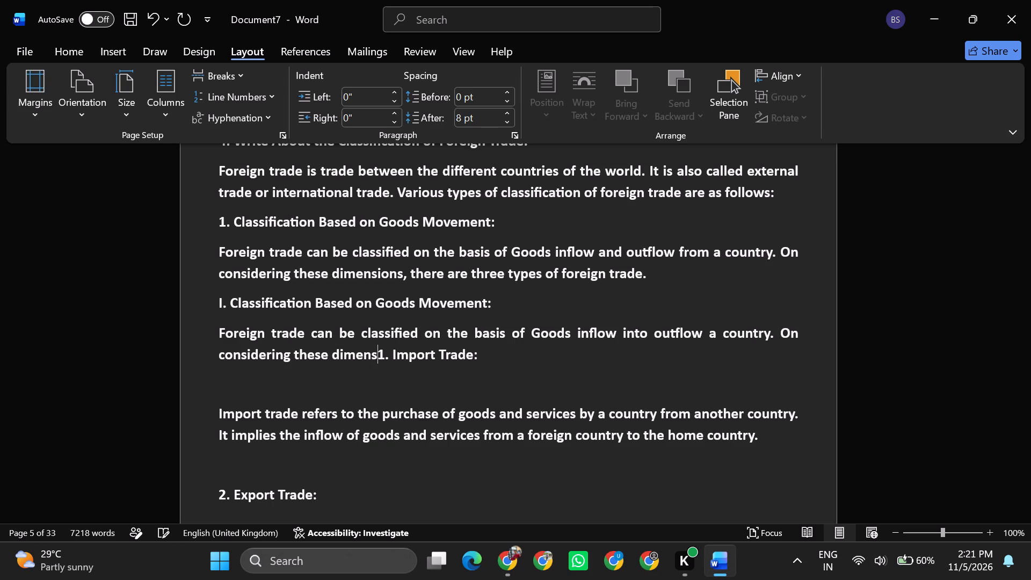
{"action": "type", "text": "ion"}
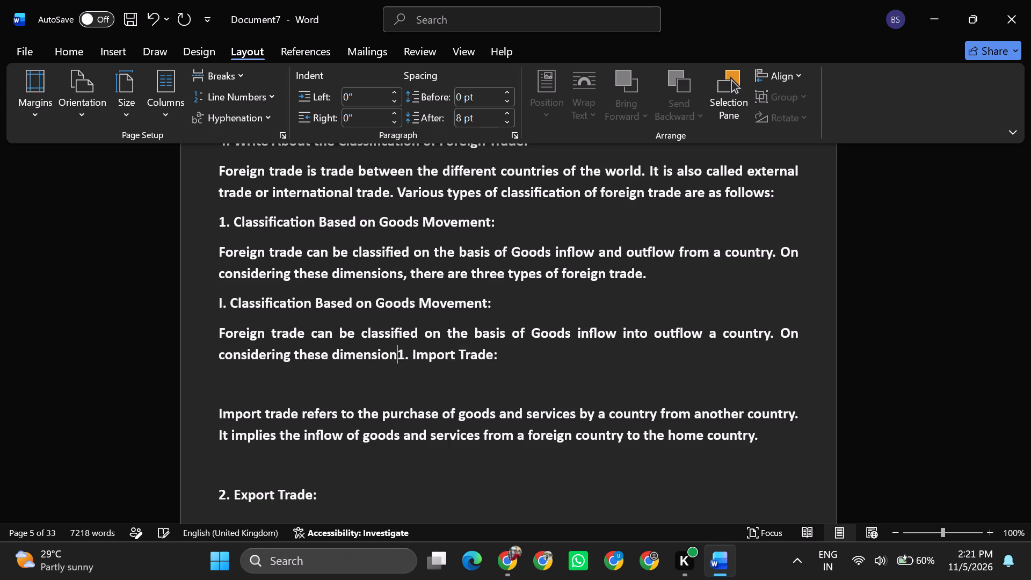
Complete the sentence with "there are three types of foreign trade." and put "1. Import Trade:" on its own line.
{"action": "key", "text": "space"}
{"action": "type", "text": "there are"}
{"action": "key", "text": "space"}
{"action": "type", "text": "three typ"}
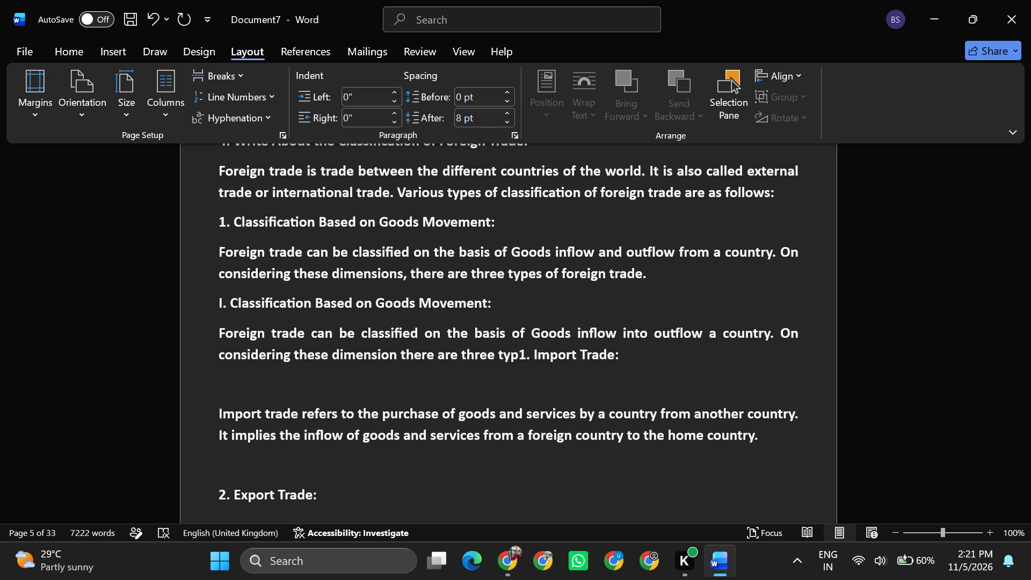
{"action": "key", "text": "e"}
{"action": "key", "text": "s"}
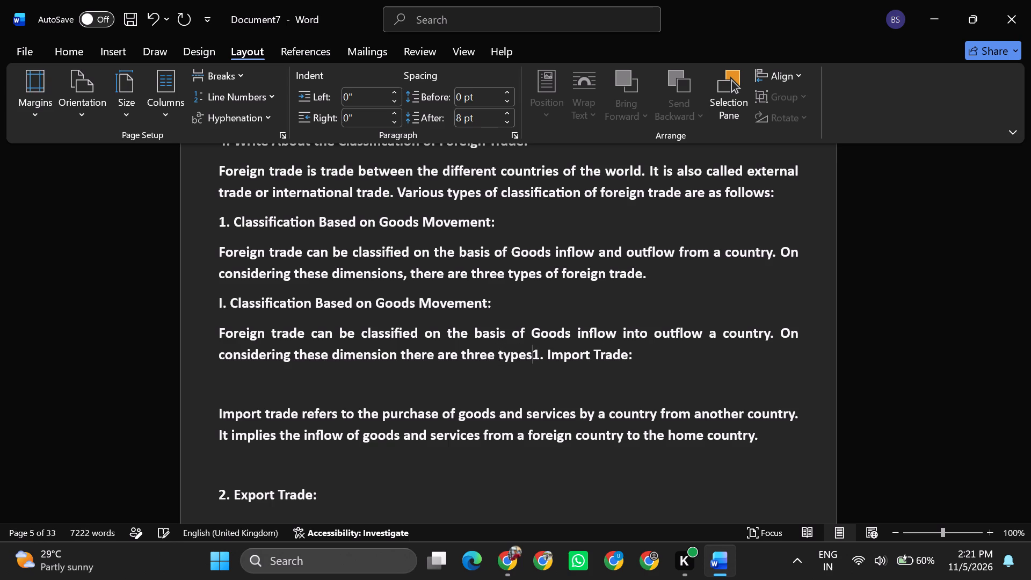
{"action": "key", "text": "space"}
{"action": "type", "text": "of"}
{"action": "key", "text": "space"}
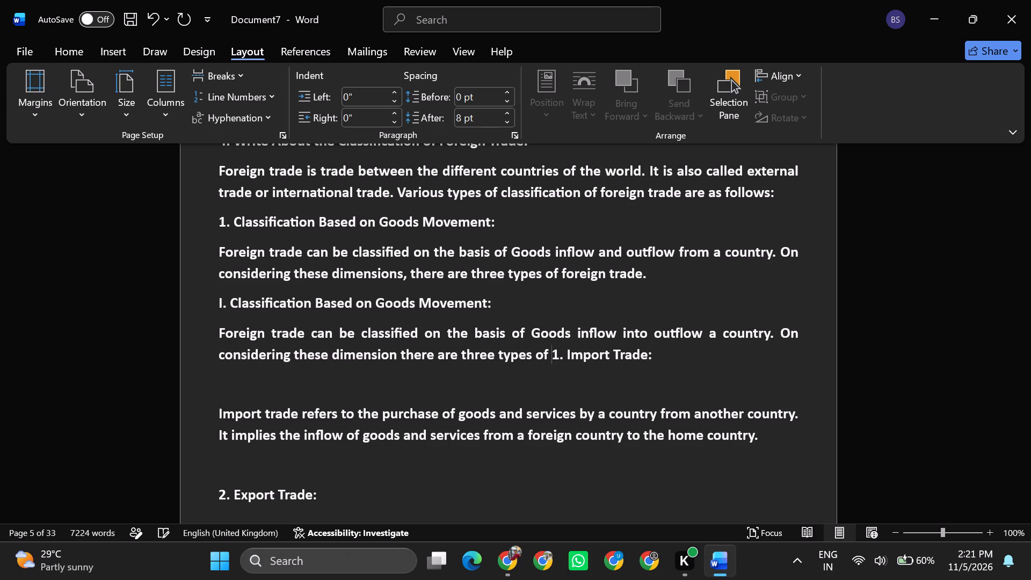
{"action": "type", "text": "for"}
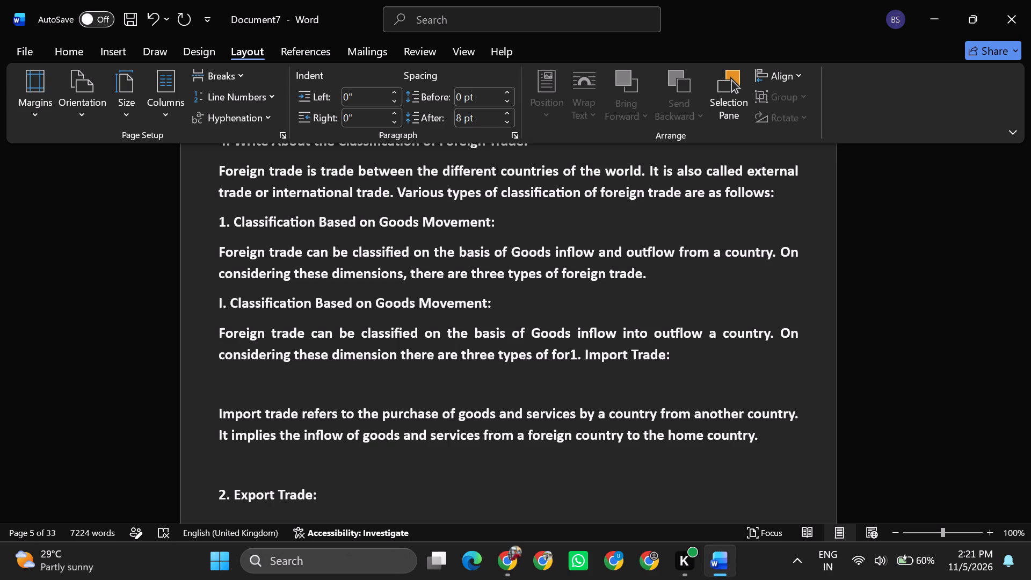
{"action": "type", "text": "eg"}
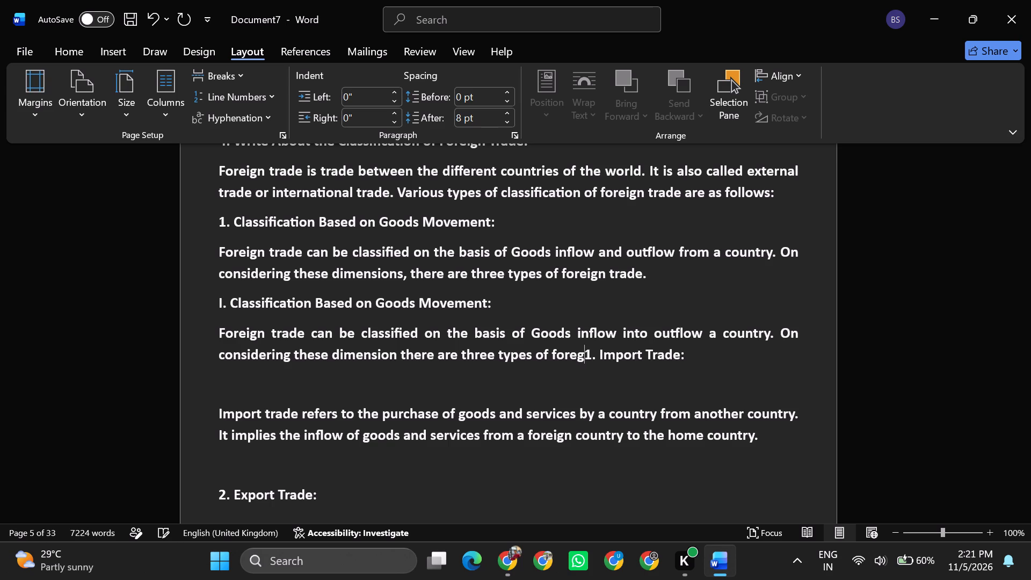
{"action": "key", "text": "BackSpace"}
{"action": "key", "text": "o"}
{"action": "key", "text": "BackSpace"}
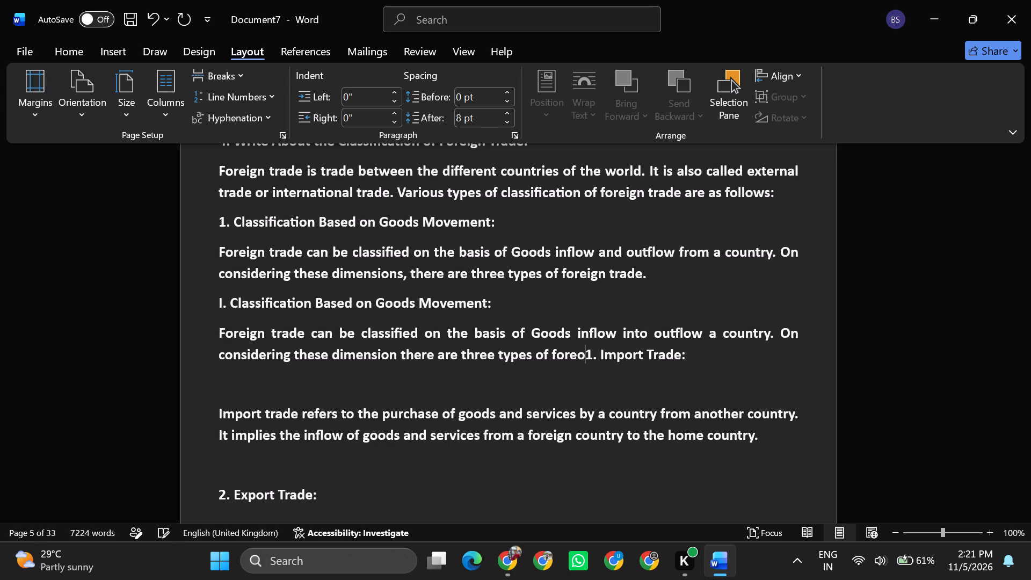
{"action": "type", "text": "ign"}
{"action": "key", "text": "space"}
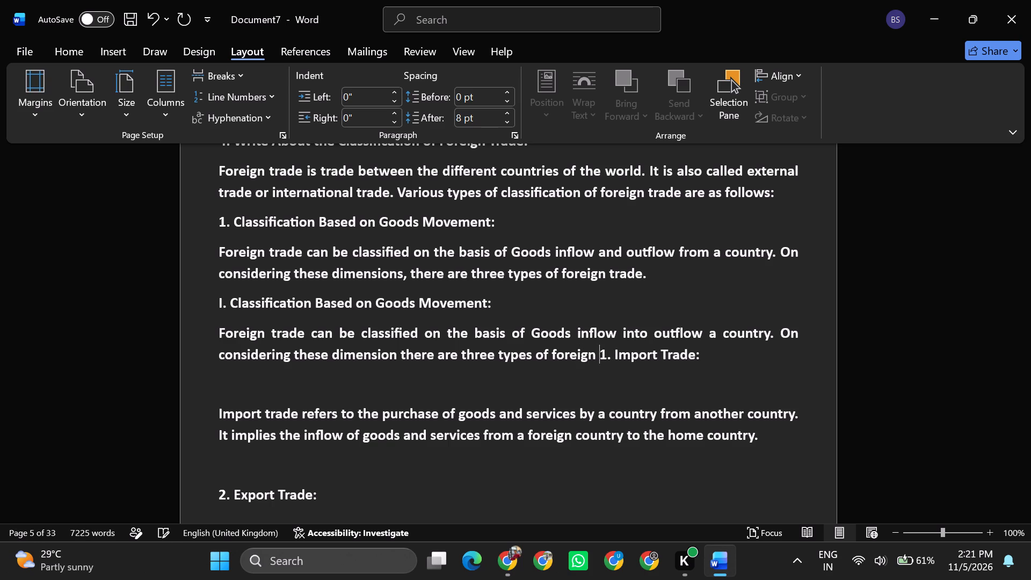
{"action": "type", "text": "trade"}
{"action": "key", "text": "period"}
{"action": "key", "text": "Return"}
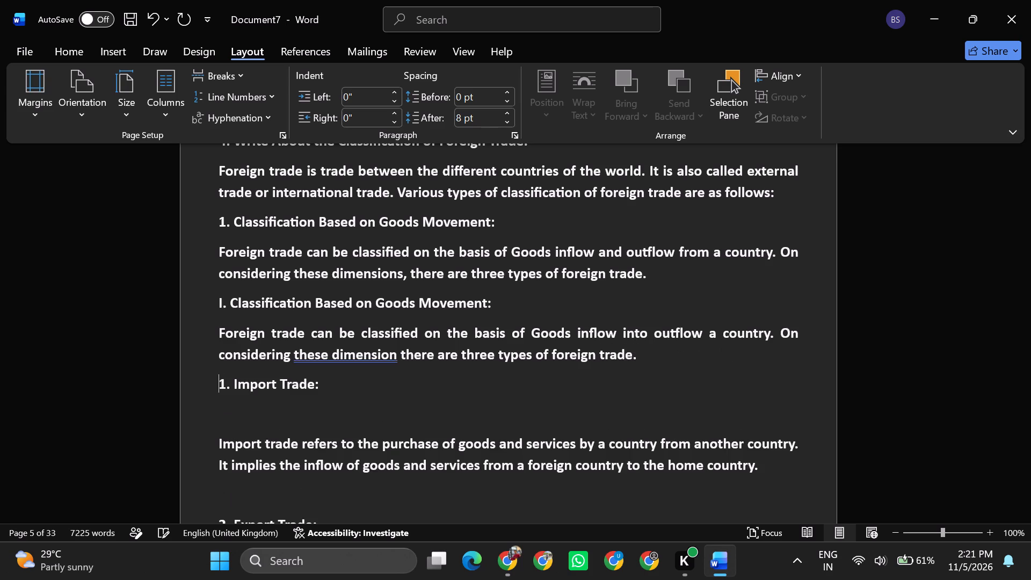
Delete the blank lines before and after the paragraph under "1. Import Trade:".
{"action": "key", "text": "Down"}
{"action": "key", "text": "Down"}
{"action": "key", "text": "BackSpace"}
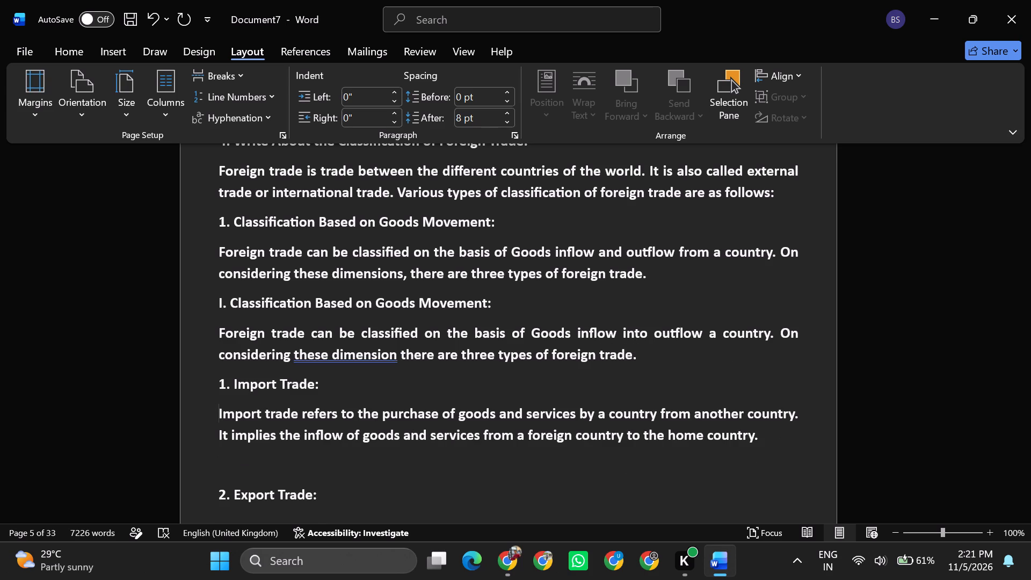
{"action": "key", "text": "Down"}
{"action": "key", "text": "Down"}
{"action": "key", "text": "Down"}
{"action": "key", "text": "BackSpace"}
Delete the blank lines before and after the paragraph under "2. Export Trade:".
{"action": "key", "text": "Down"}
{"action": "key", "text": "Down"}
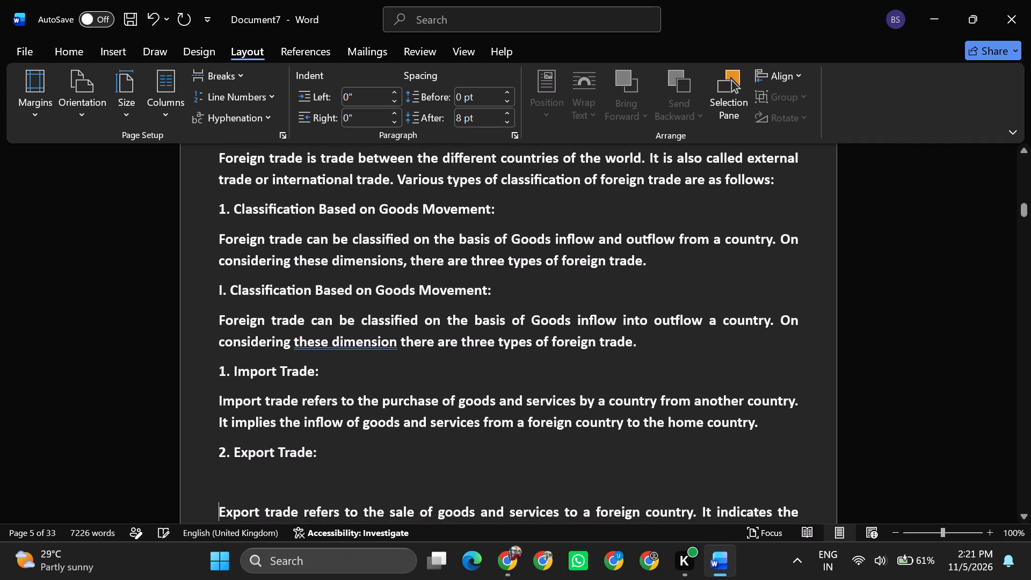
{"action": "key", "text": "BackSpace"}
{"action": "key", "text": "Down"}
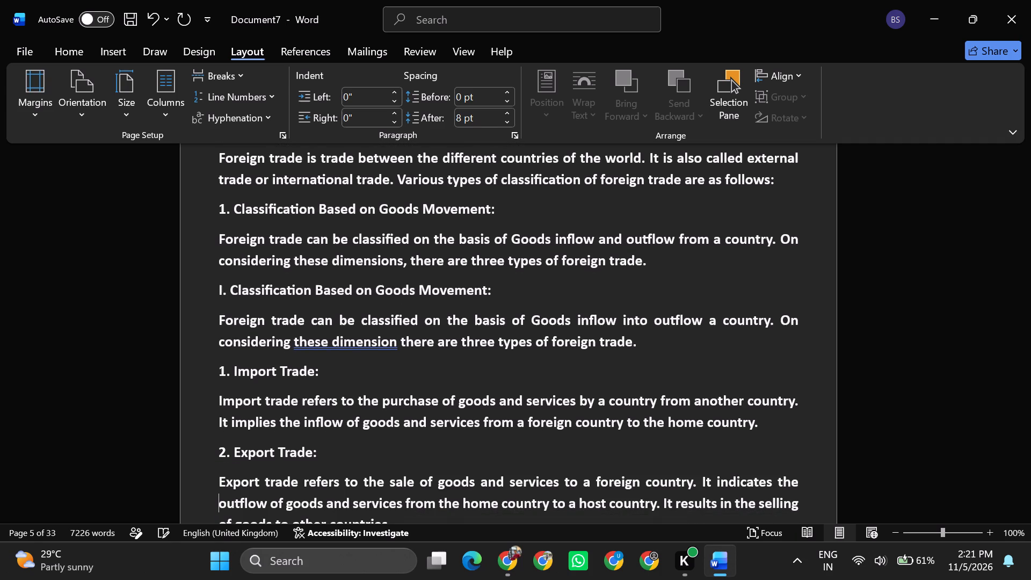
{"action": "key", "text": "Down"}
{"action": "key", "text": "Down"}
{"action": "key", "text": "Down"}
{"action": "key", "text": "BackSpace"}
Delete the blank line between the "3. Entrepot Trade:" heading and its paragraph, keeping the paragraph on a separate line.
{"action": "key", "text": "Down"}
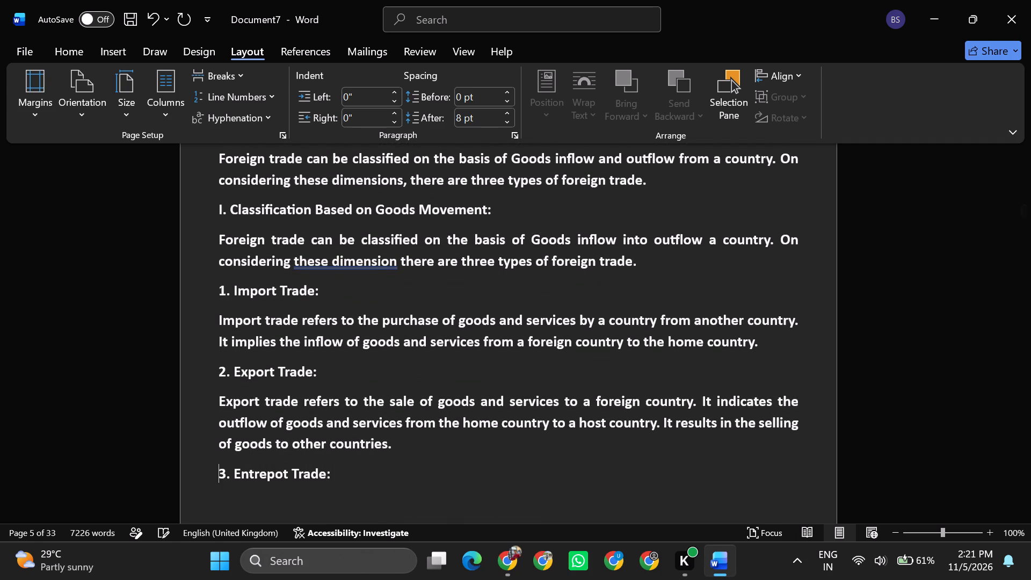
{"action": "key", "text": "Down"}
{"action": "key", "text": "BackSpace"}
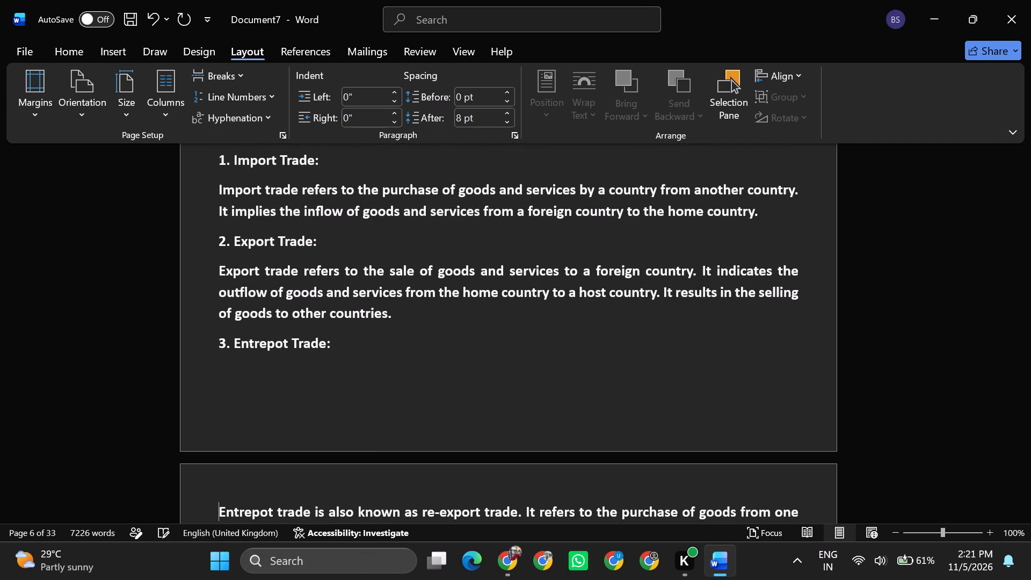
{"action": "key", "text": "BackSpace"}
{"action": "key", "text": "Return"}
Insert three line breaks before the "3. Entrepot Trade:" heading to push it onto the same page as its paragraph.
{"action": "key", "text": "Up"}
{"action": "key", "text": "Return"}
{"action": "key", "text": "Return"}
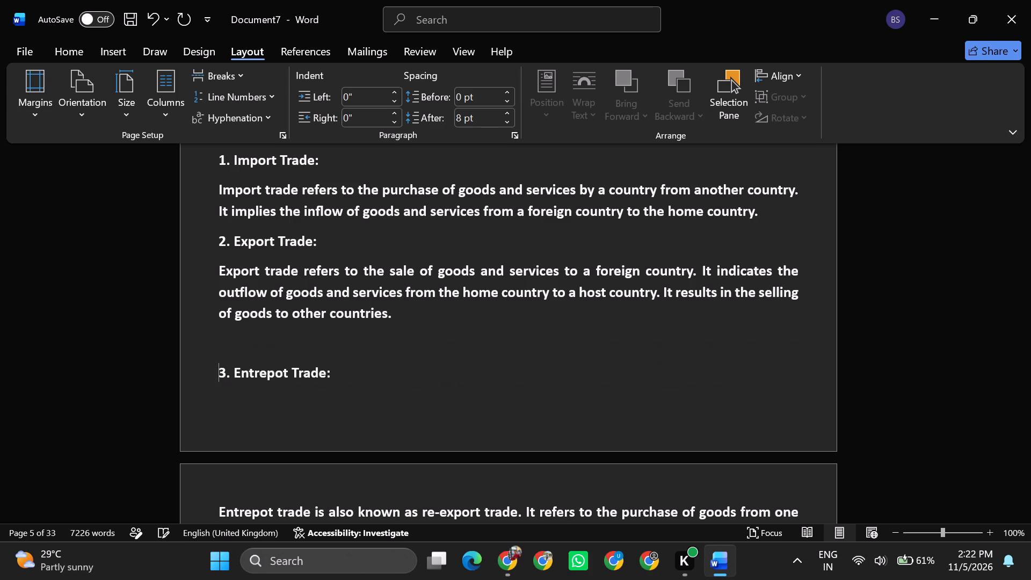
{"action": "key", "text": "Return"}
Delete the blank lines above and below the "II. Classification Based on Number of Parties Involved:" heading.
{"action": "key", "text": "Down"}
{"action": "key", "text": "Down"}
{"action": "key", "text": "Down"}
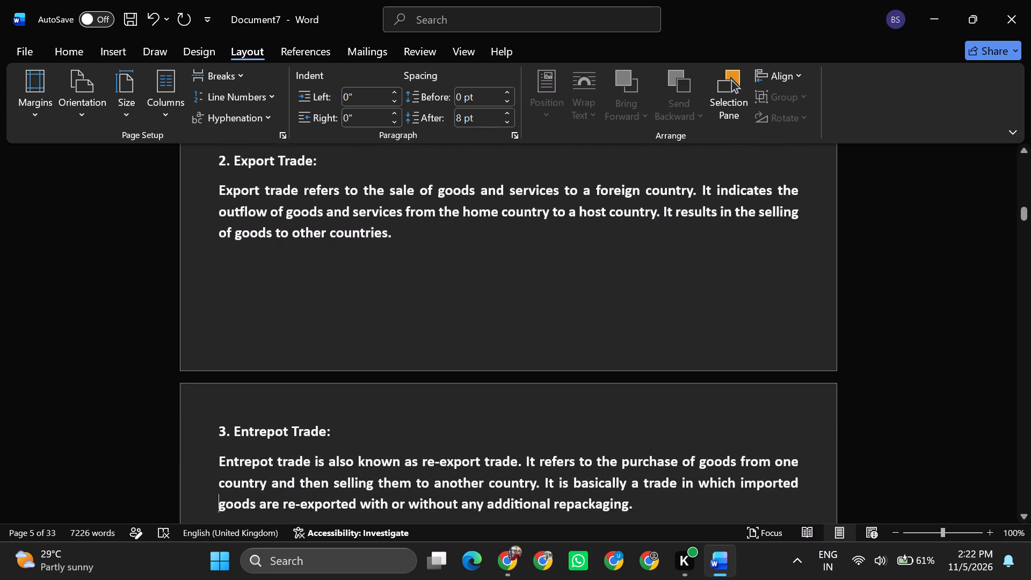
{"action": "key", "text": "Down"}
{"action": "key", "text": "Down"}
{"action": "key", "text": "BackSpace"}
{"action": "key", "text": "Down"}
{"action": "key", "text": "Down"}
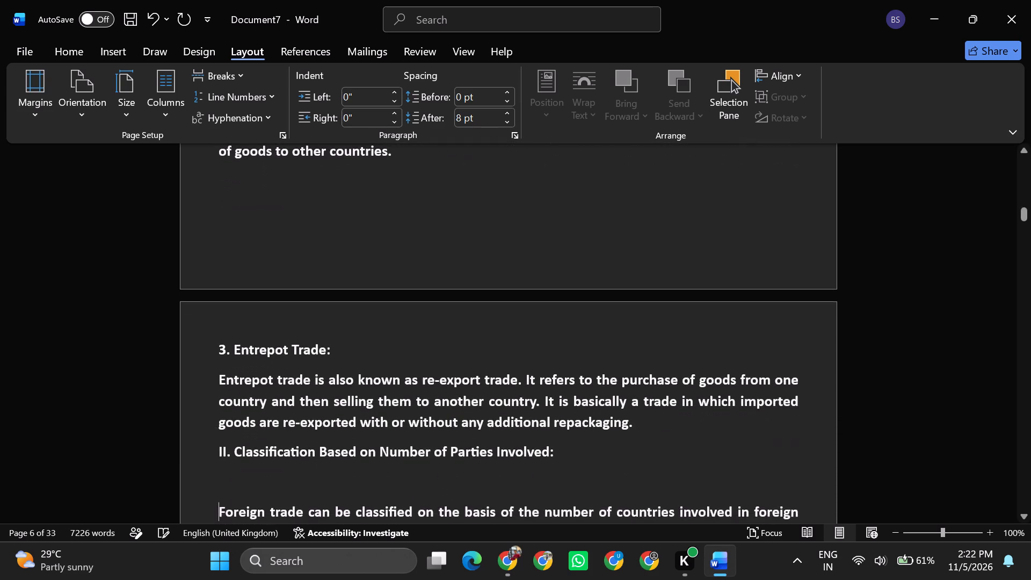
{"action": "key", "text": "BackSpace"}
Delete the blank lines above and below the "1. Bilateral Trade:" heading.
{"action": "key", "text": "Down"}
{"action": "key", "text": "Down"}
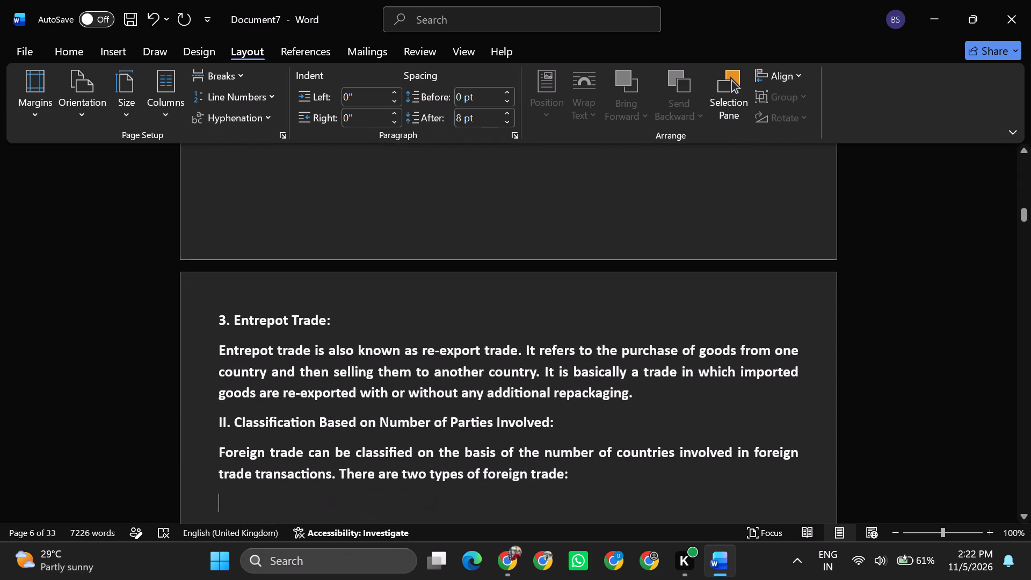
{"action": "key", "text": "Down"}
{"action": "key", "text": "BackSpace"}
{"action": "key", "text": "Down"}
{"action": "key", "text": "Down"}
{"action": "key", "text": "BackSpace"}
Delete the blank line between the Bilateral Trade paragraph and the "2. Multilateral Trade:" heading.
{"action": "key", "text": "Down"}
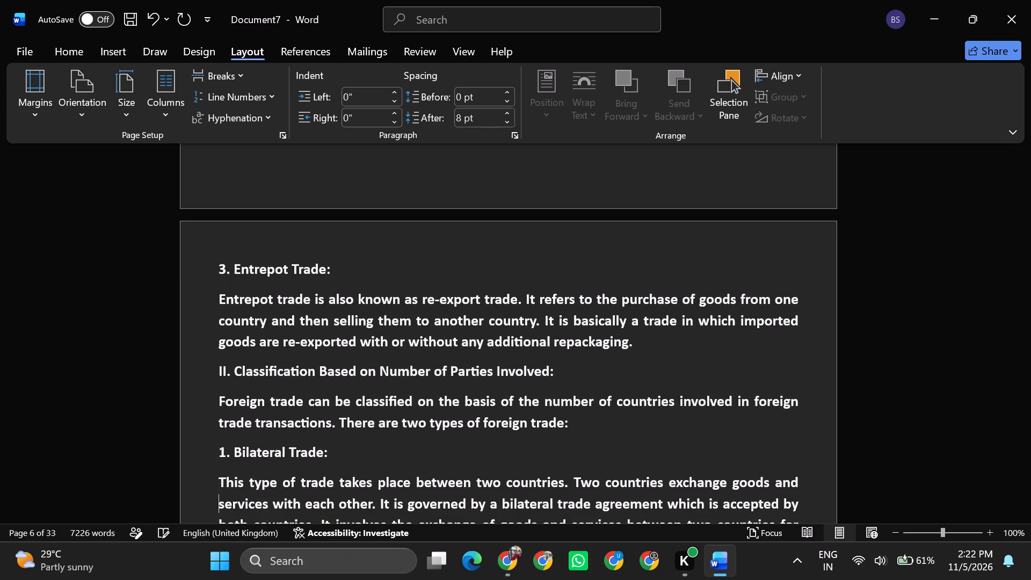
{"action": "key", "text": "Down"}
{"action": "key", "text": "Down"}
{"action": "key", "text": "Down"}
{"action": "key", "text": "Down"}
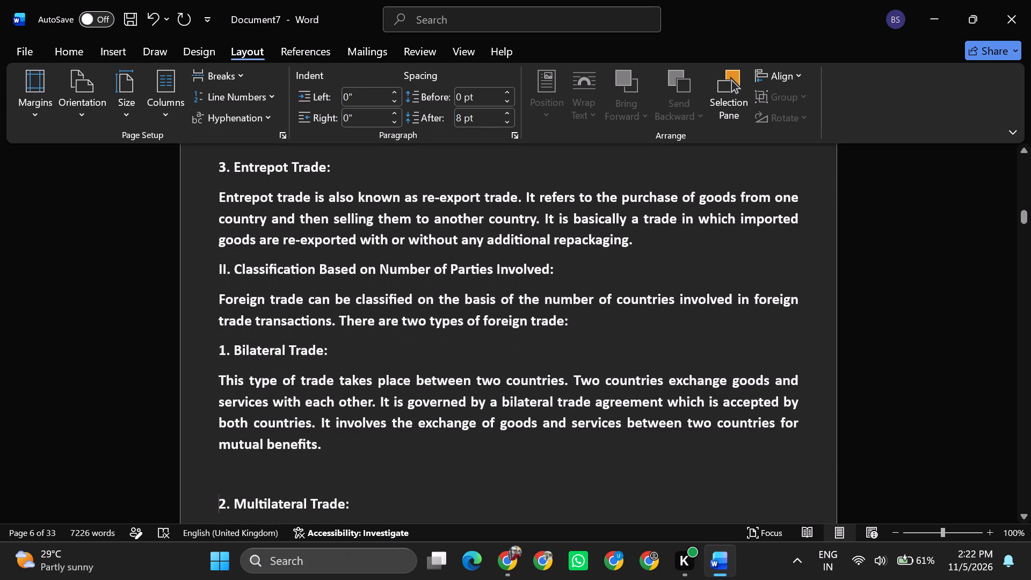
{"action": "key", "text": "BackSpace"}
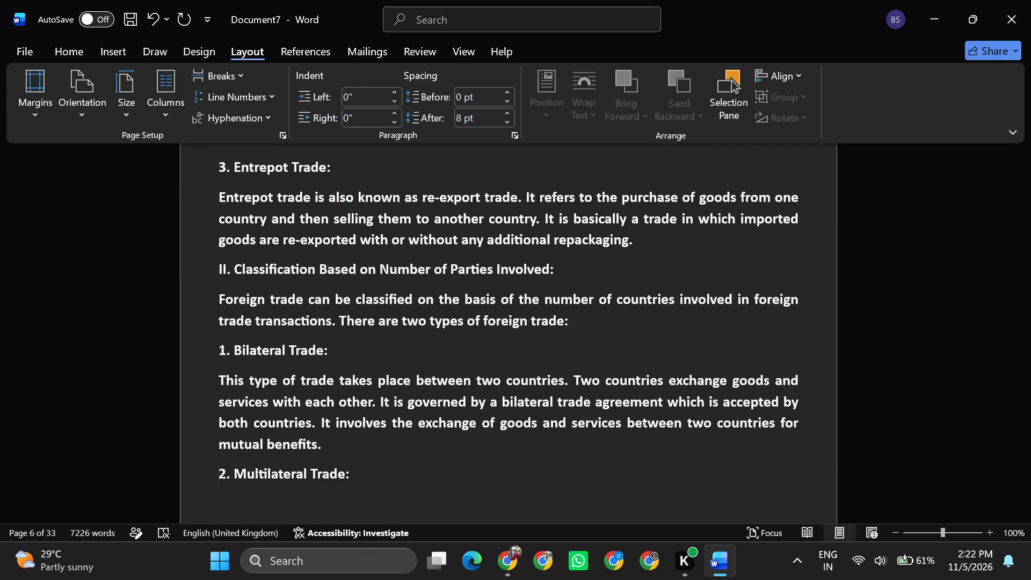
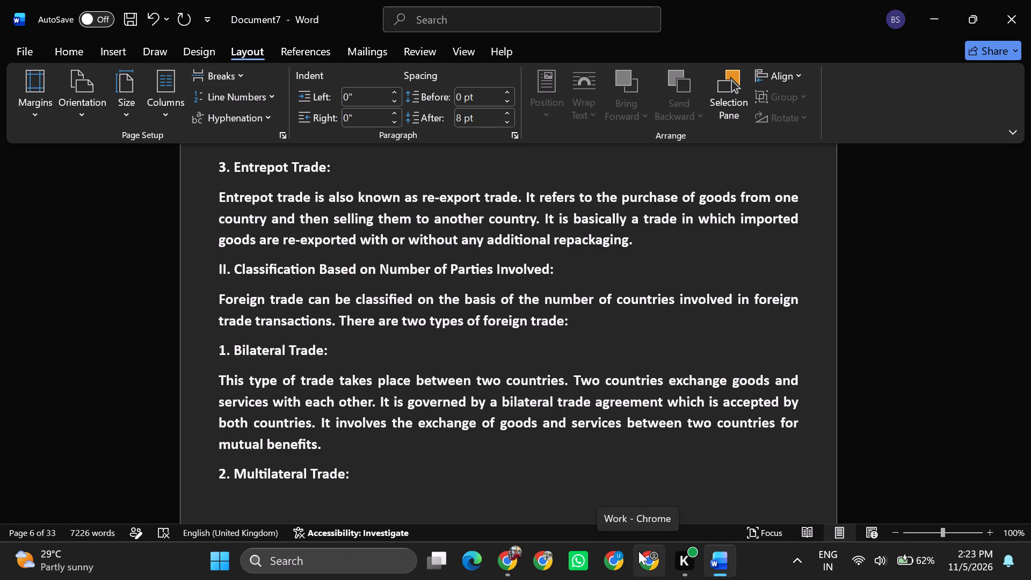
Delete the blank line between the "2. Multilateral Trade:" heading and its paragraph.
{"action": "key", "text": "Down"}
{"action": "key", "text": "Down"}
{"action": "key", "text": "BackSpace"}
Delete the blank line between the Multilateral Trade paragraph and the "III. Classification Based on Goods Tangibility:" heading.
{"action": "key", "text": "Down"}
{"action": "key", "text": "Down"}
{"action": "key", "text": "Down"}
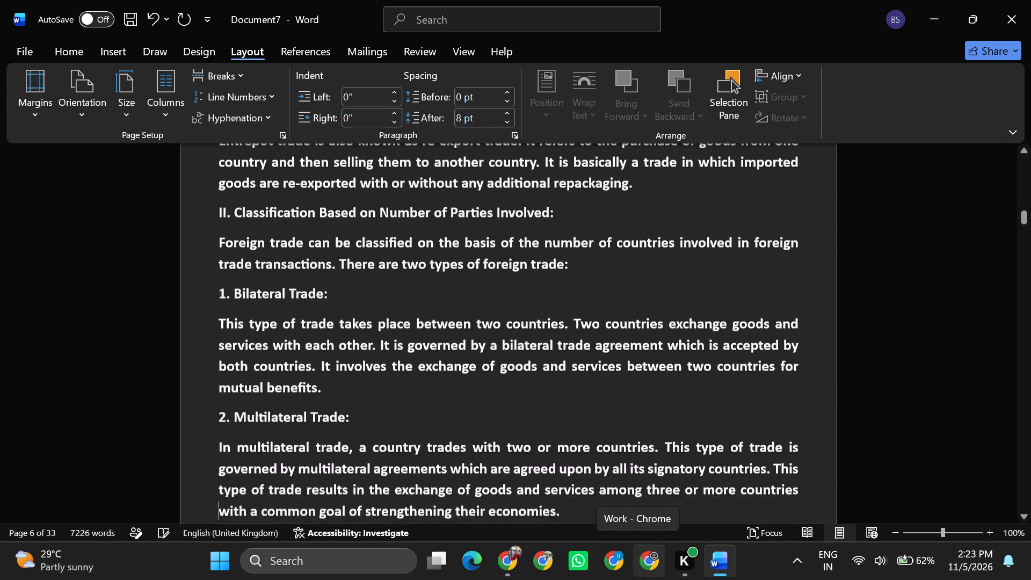
{"action": "key", "text": "Down"}
{"action": "key", "text": "Down"}
{"action": "key", "text": "BackSpace"}
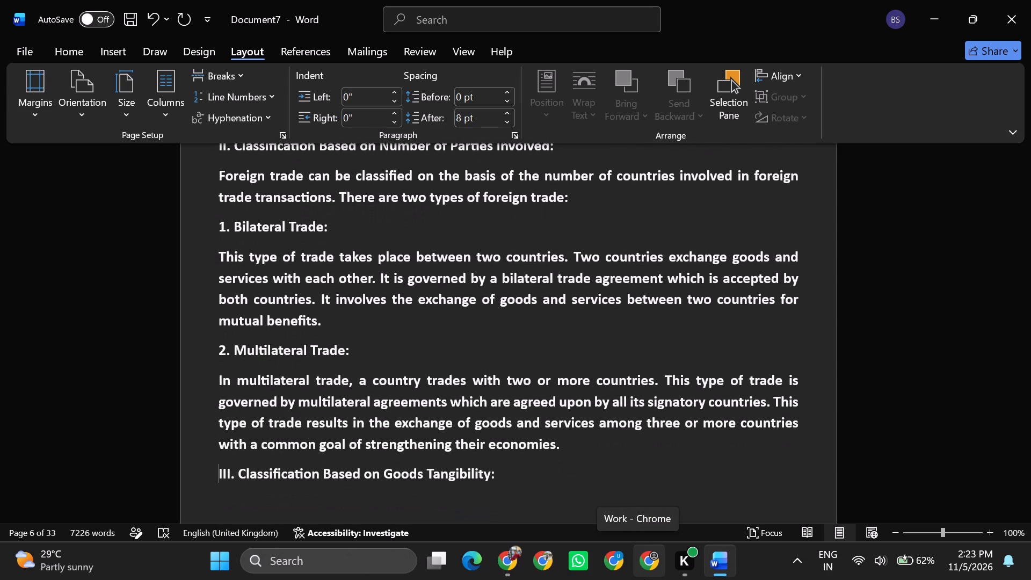
Delete the blank line below the "III. Classification Based on Goods Tangibility:" heading.
{"action": "key", "text": "Down"}
{"action": "key", "text": "Up"}
{"action": "key", "text": "Up"}
{"action": "key", "text": "Up"}
{"action": "key", "text": "Up"}
{"action": "key", "text": "Up"}
{"action": "key", "text": "Down"}
{"action": "key", "text": "Up"}
{"action": "key", "text": "Down"}
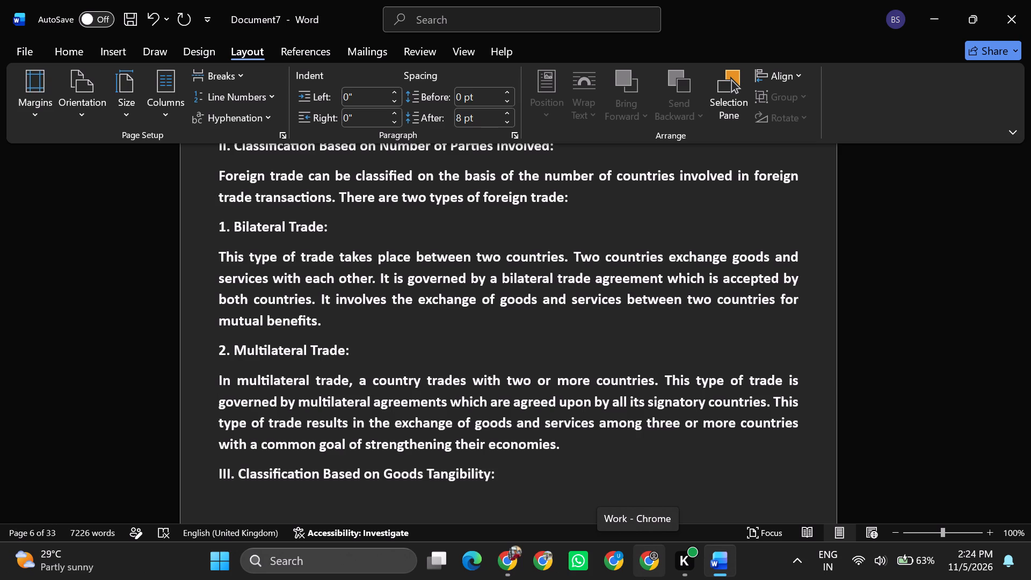
{"action": "key", "text": "Down"}
{"action": "key", "text": "Down"}
{"action": "key", "text": "Down"}
{"action": "key", "text": "Down"}
{"action": "key", "text": "Down"}
{"action": "key", "text": "BackSpace"}
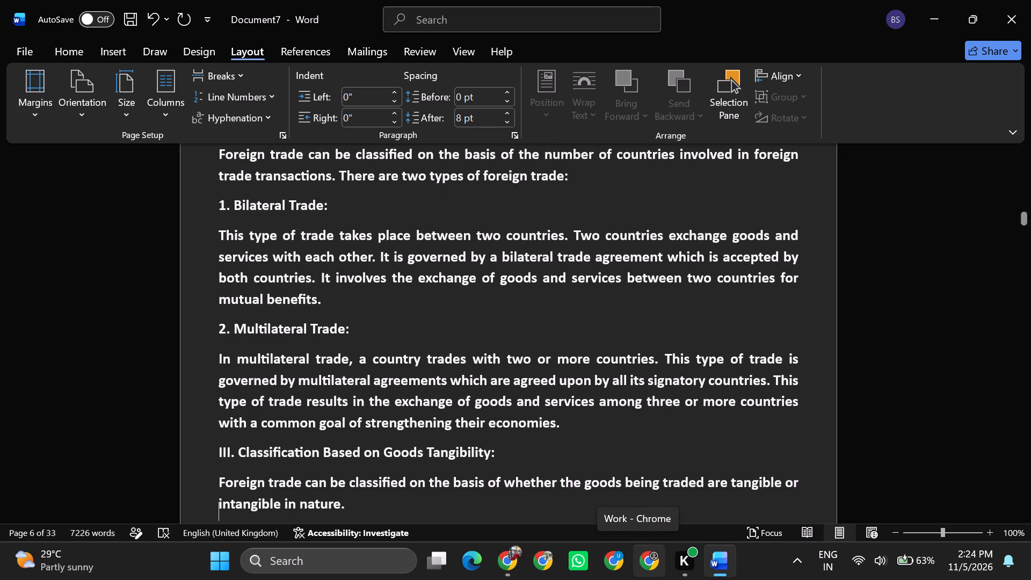
Delete the blank lines above and below the "1. Visible Trade:" heading.
{"action": "key", "text": "Down"}
{"action": "key", "text": "Down"}
{"action": "key", "text": "Down"}
{"action": "key", "text": "BackSpace"}
{"action": "key", "text": "Down"}
{"action": "key", "text": "Down"}
{"action": "key", "text": "Down"}
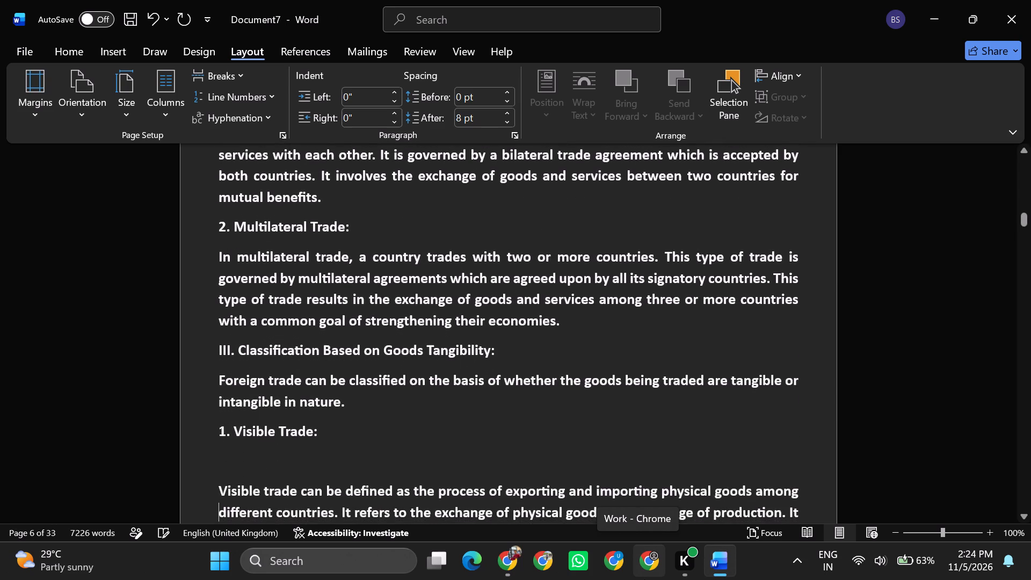
{"action": "key", "text": "Up"}
{"action": "key", "text": "BackSpace"}
Delete the blank lines above and below the "2. Invisible Trade:" heading, keeping its paragraph on a separate line.
{"action": "key", "text": "Down"}
{"action": "key", "text": "Down"}
{"action": "key", "text": "Down"}
{"action": "key", "text": "Down"}
{"action": "key", "text": "BackSpace"}
{"action": "key", "text": "Down"}
{"action": "key", "text": "Down"}
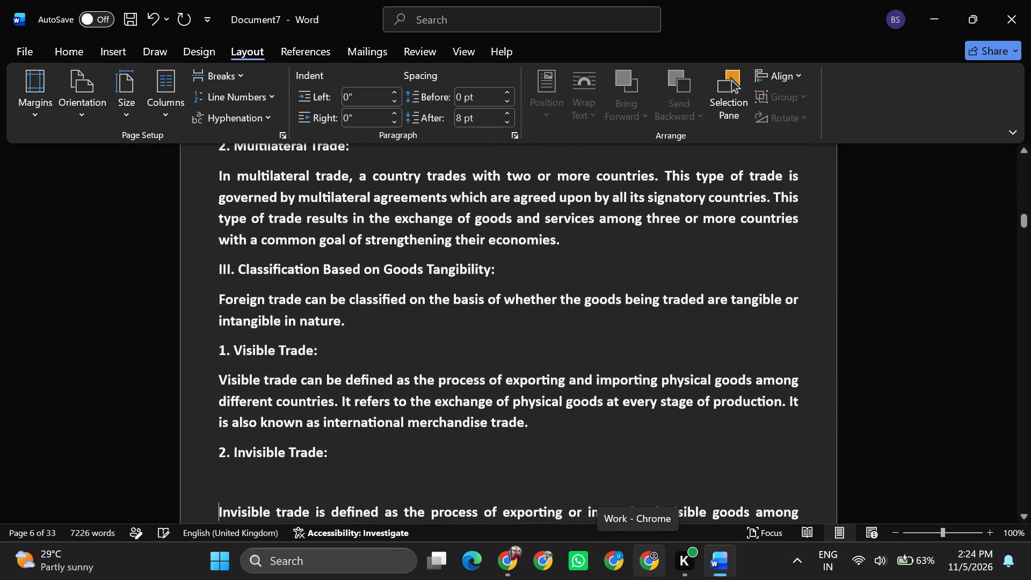
{"action": "key", "text": "BackSpace"}
{"action": "key", "text": "BackSpace"}
{"action": "key", "text": "Return"}
Delete the blank lines above and below the "IV. Classification Based on Types of Firms Involved:" heading.
{"action": "key", "text": "Down"}
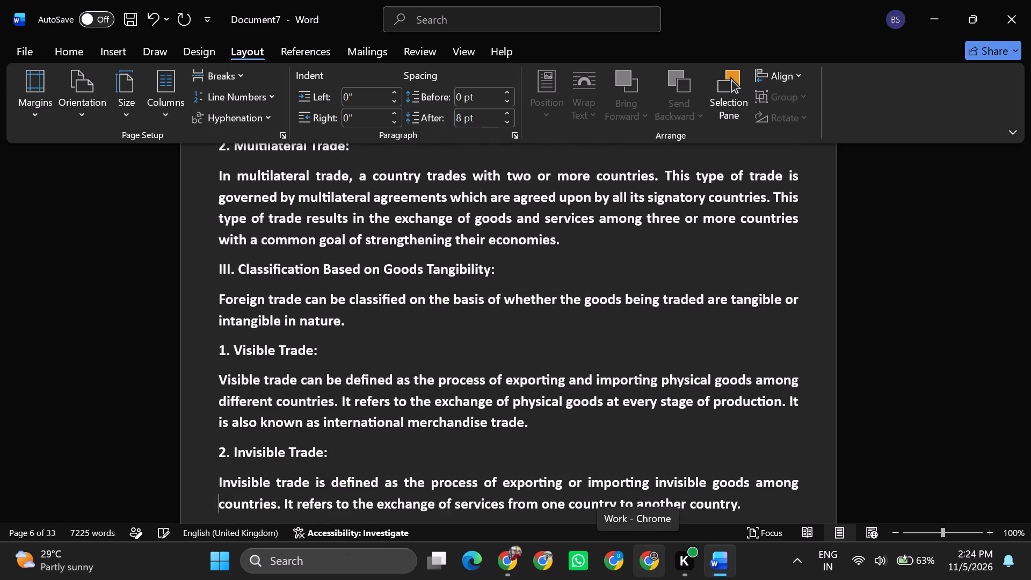
{"action": "key", "text": "Down"}
{"action": "key", "text": "Down"}
{"action": "key", "text": "BackSpace"}
{"action": "key", "text": "Down"}
{"action": "key", "text": "Down"}
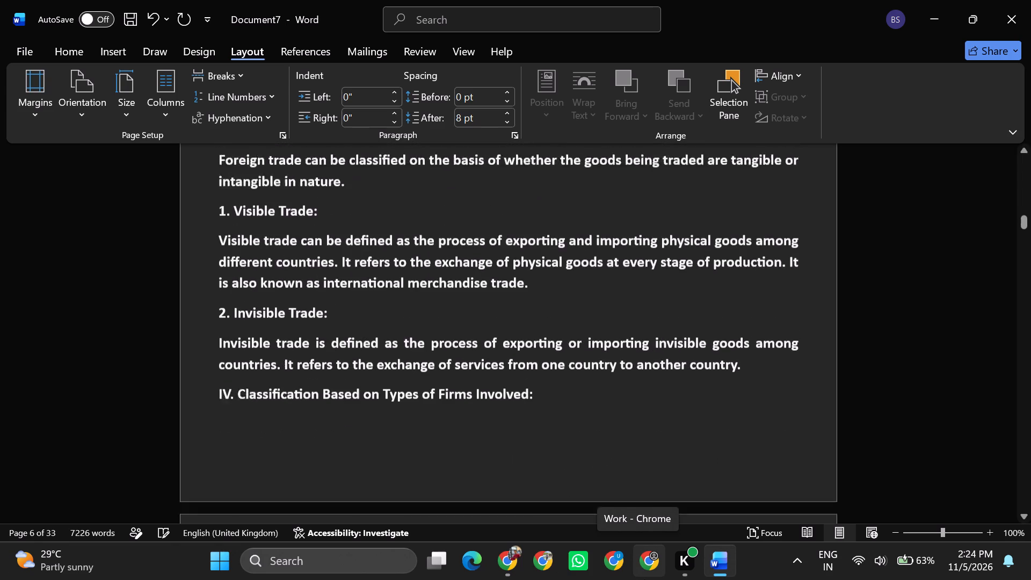
{"action": "key", "text": "BackSpace"}
Delete the blank lines above and below the "1. Inter-Industry Trade:" heading.
{"action": "key", "text": "Down"}
{"action": "key", "text": "Down"}
{"action": "key", "text": "Down"}
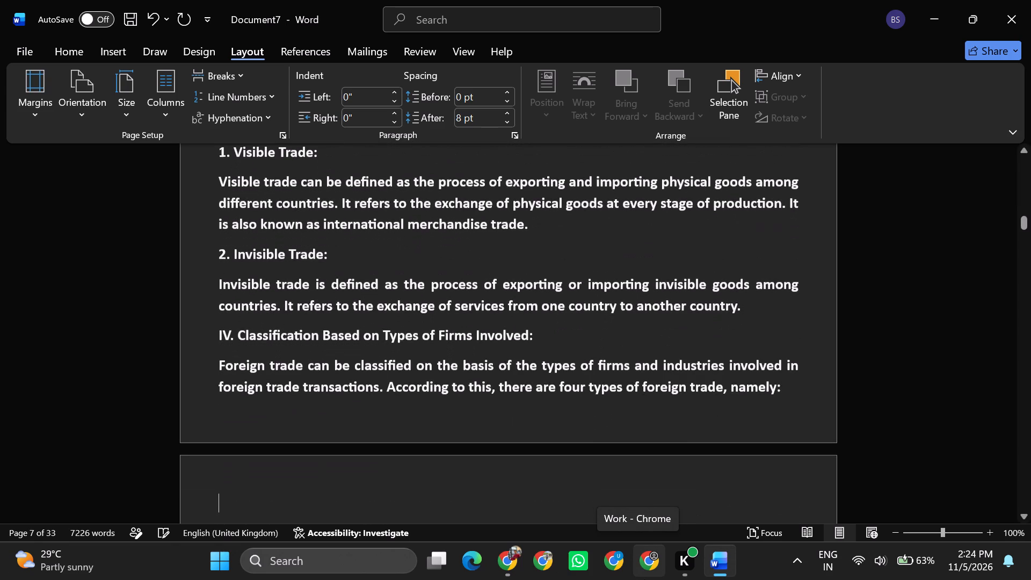
{"action": "key", "text": "BackSpace"}
{"action": "key", "text": "Down"}
{"action": "key", "text": "Down"}
{"action": "key", "text": "BackSpace"}
Delete the blank lines above and below the "2. Intra-Industry Trade:" heading.
{"action": "key", "text": "Down"}
{"action": "key", "text": "Down"}
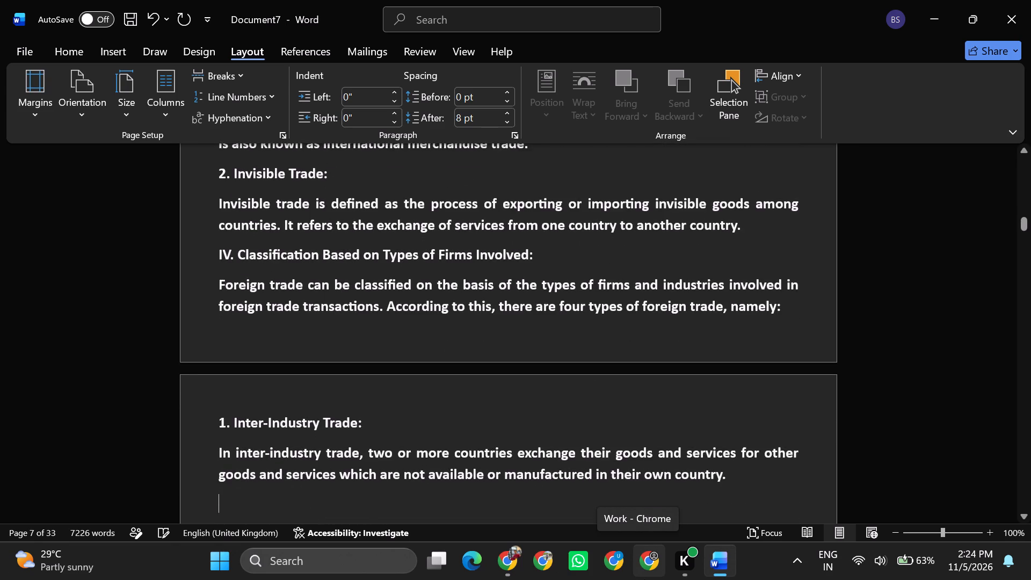
{"action": "key", "text": "Down"}
{"action": "key", "text": "BackSpace"}
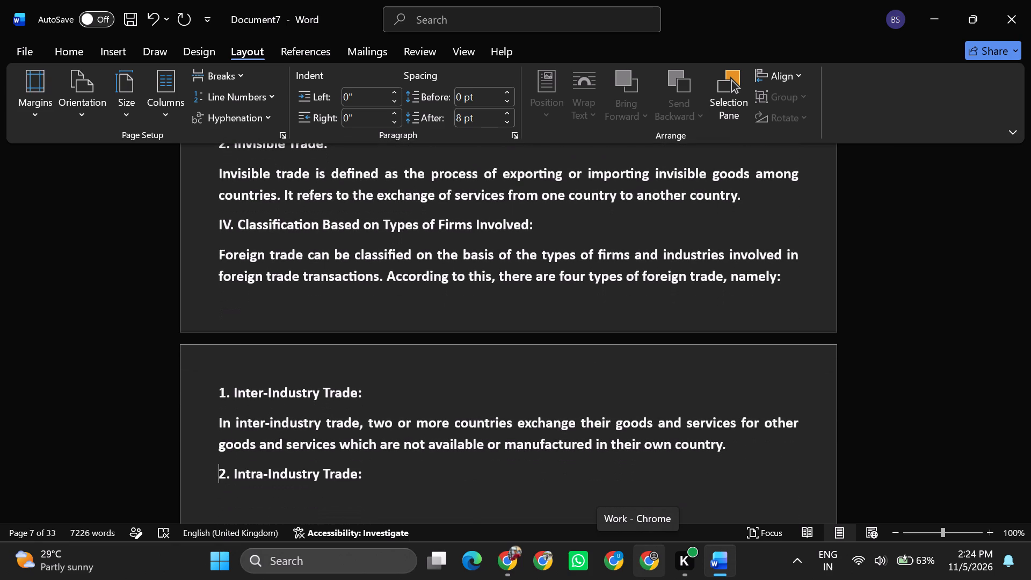
{"action": "key", "text": "Down"}
{"action": "key", "text": "Down"}
{"action": "key", "text": "BackSpace"}
Delete the blank line between the two paragraphs under Intra-Industry Trade.
{"action": "key", "text": "Down"}
{"action": "key", "text": "Down"}
{"action": "key", "text": "Down"}
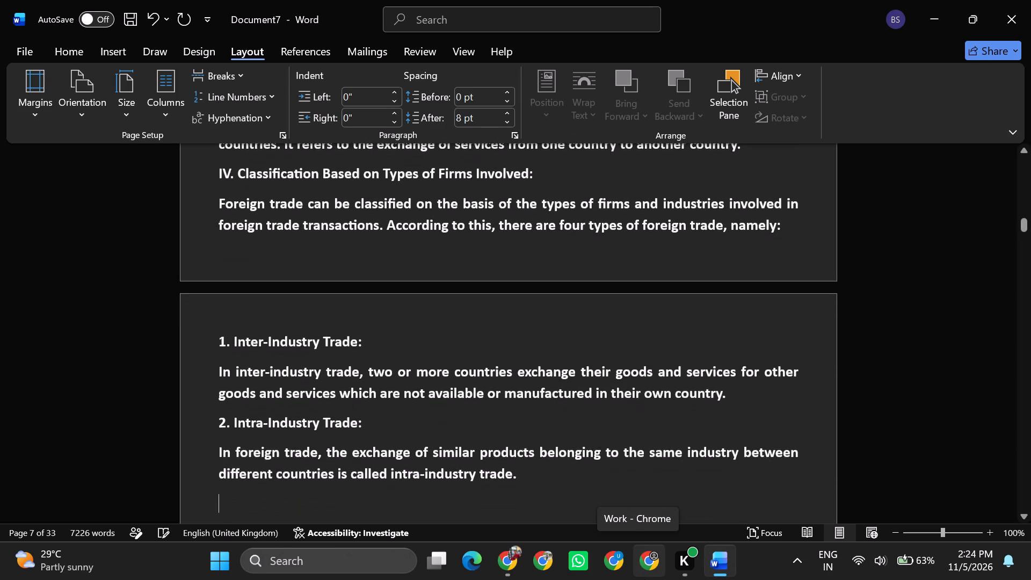
{"action": "key", "text": "BackSpace"}
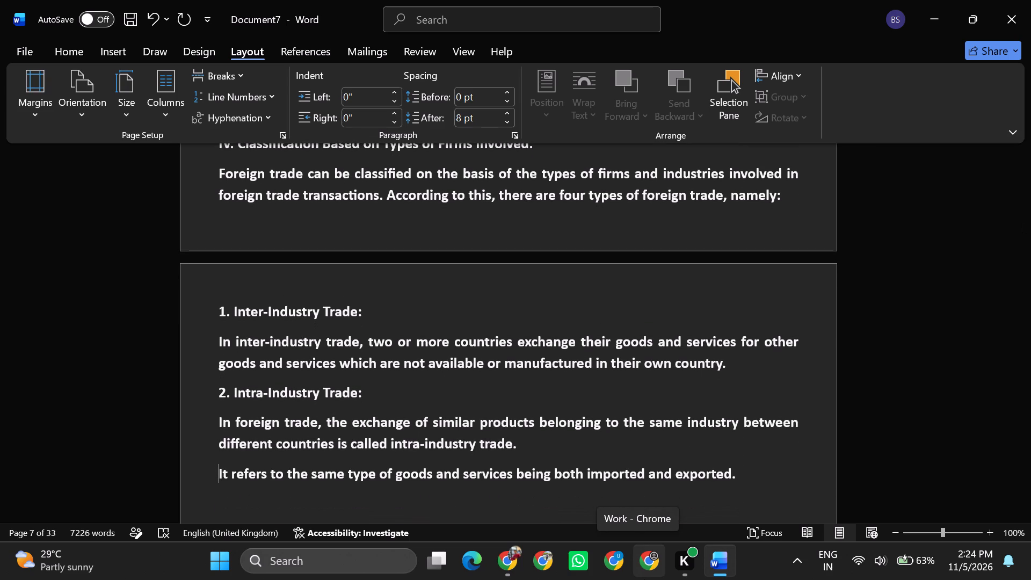
Delete the blank lines above and below the "3. Inter-Firm Trade:" heading.
{"action": "key", "text": "Down"}
{"action": "key", "text": "Down"}
{"action": "key", "text": "BackSpace"}
{"action": "key", "text": "Down"}
{"action": "key", "text": "Down"}
{"action": "key", "text": "BackSpace"}
Delete the blank lines above and below the "4. Intra-Firm Trade:" heading.
{"action": "key", "text": "Down"}
{"action": "key", "text": "Down"}
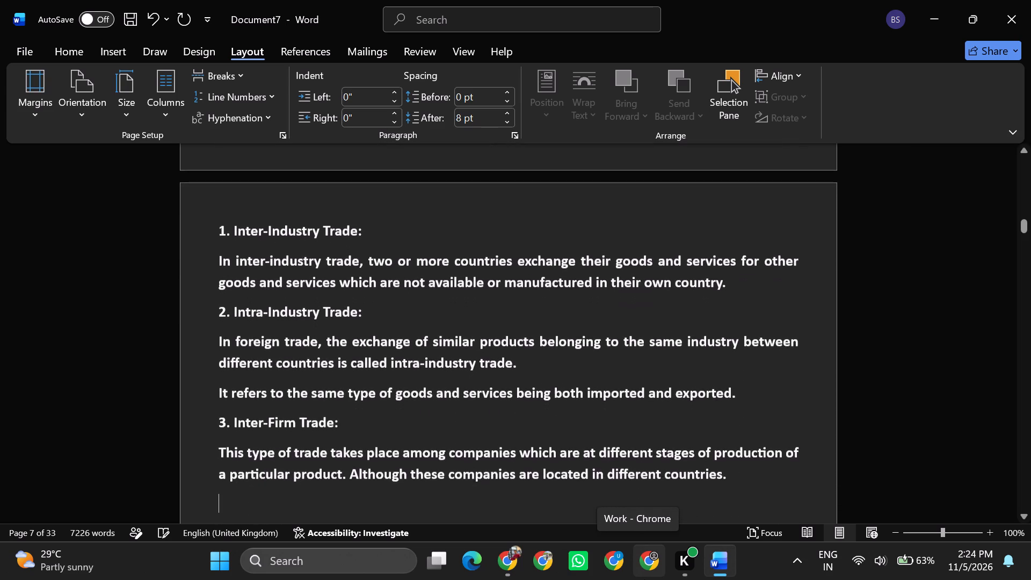
{"action": "key", "text": "Down"}
{"action": "key", "text": "BackSpace"}
{"action": "key", "text": "Down"}
{"action": "key", "text": "Down"}
{"action": "key", "text": "BackSpace"}
Insert a double-line divider between the Intra-Firm Trade paragraph and the question 5 heading.
{"action": "key", "text": "Down"}
{"action": "key", "text": "Down"}
{"action": "key", "text": "Down"}
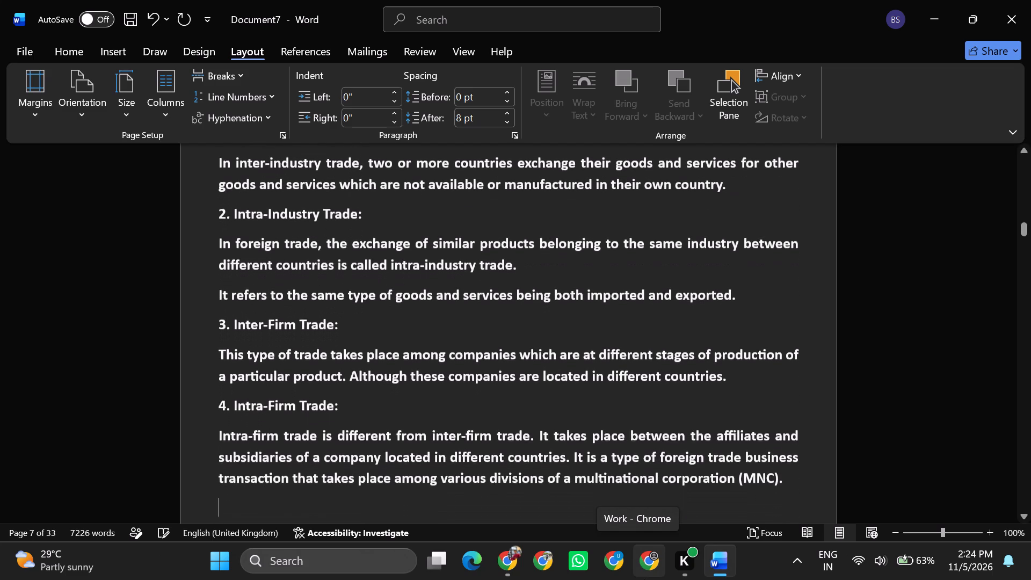
{"action": "key", "text": "Down"}
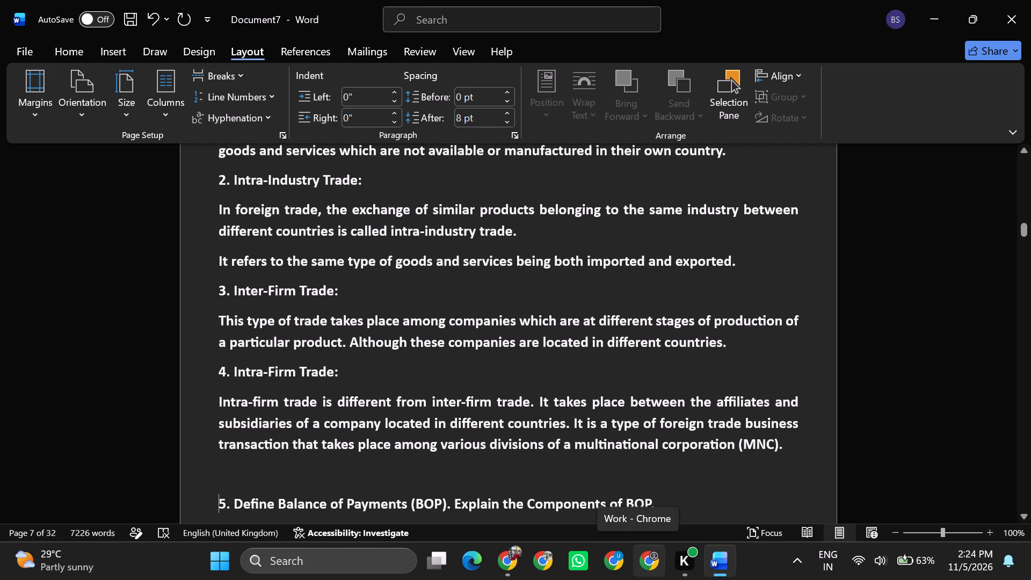
{"action": "key", "text": "Up"}
{"action": "type", "text": "==="}
{"action": "key", "text": "Return"}
Add the label "(IMP)" and a space in front of the "5. Define Balance of Payments (BOP)" heading.
{"action": "key", "text": "Down"}
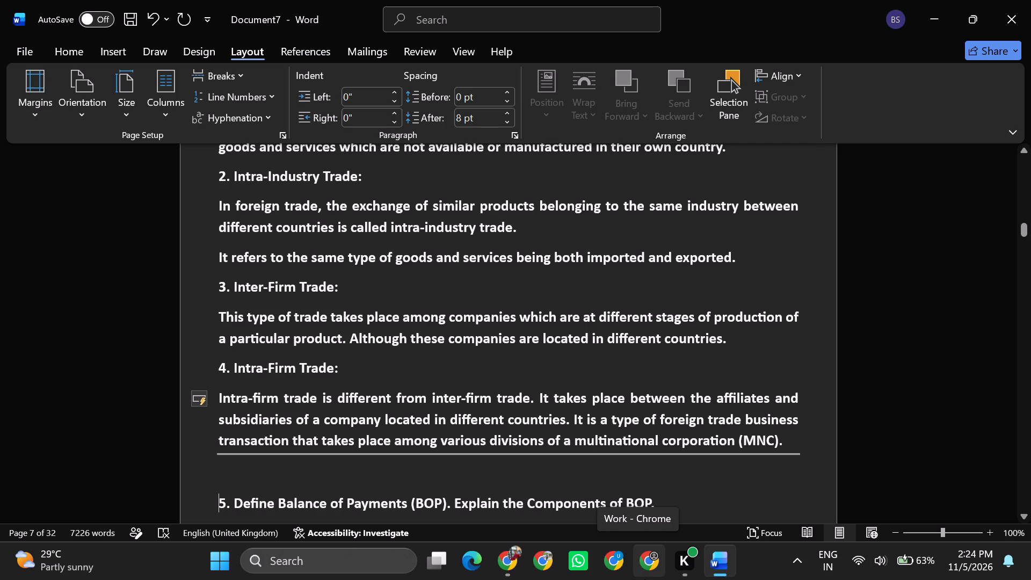
{"action": "key", "text": "shift+parenleft"}
{"action": "type", "text": "IMP)"}
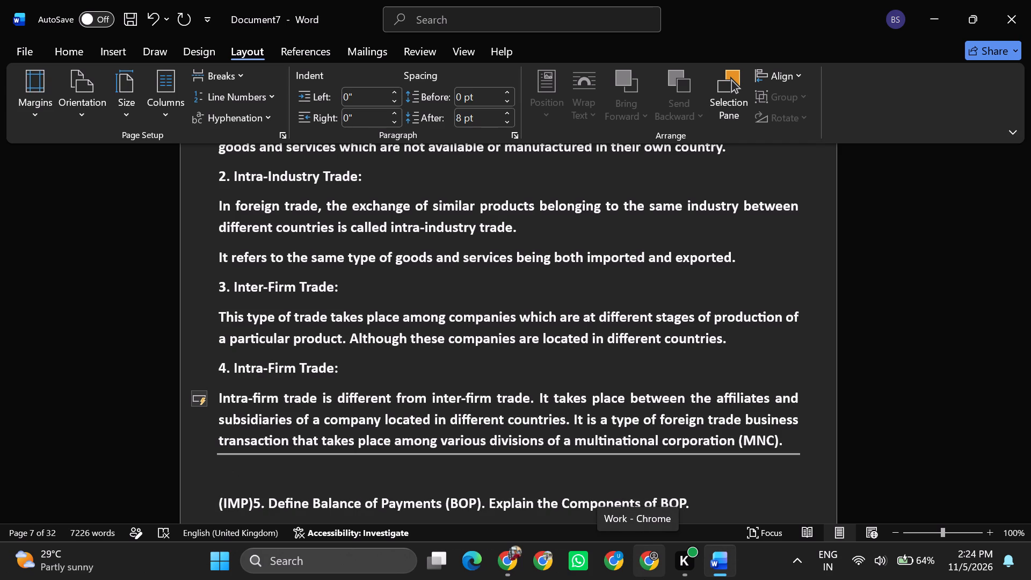
{"action": "key", "text": "space"}
Delete the blank lines above and below the "Definition:" subheading under question 5.
{"action": "key", "text": "Down"}
{"action": "key", "text": "Down"}
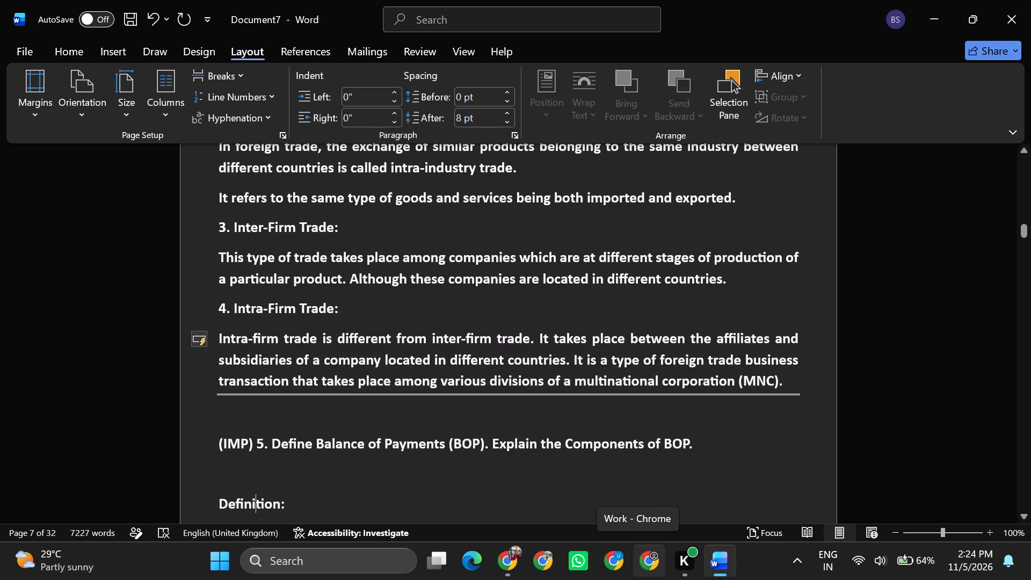
{"action": "key", "text": "Up"}
{"action": "key", "text": "BackSpace"}
{"action": "key", "text": "Right"}
{"action": "key", "text": "Down"}
{"action": "key", "text": "Down"}
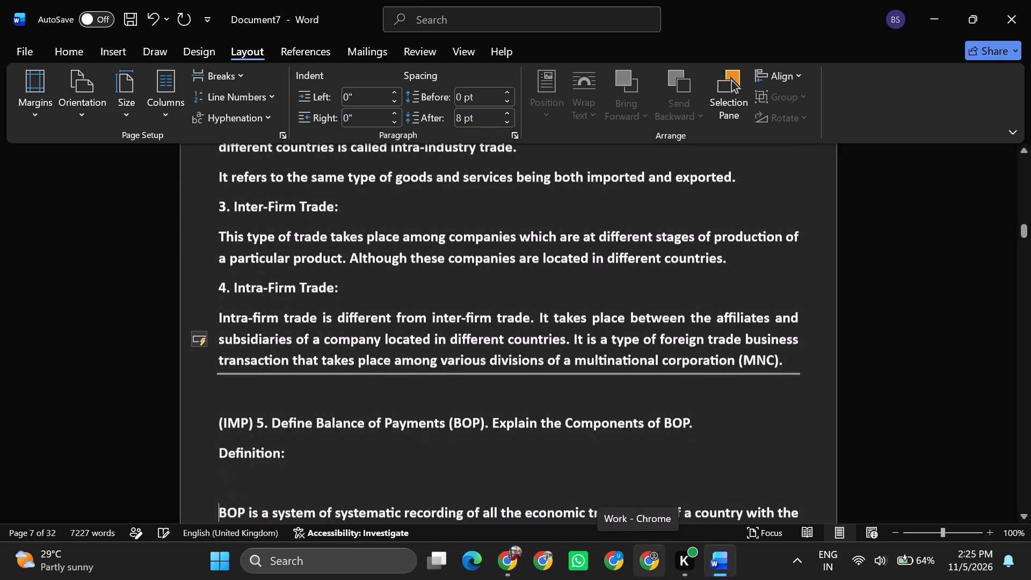
{"action": "key", "text": "BackSpace"}
Delete the blank lines between the first three paragraphs of the BOP definition.
{"action": "key", "text": "Down"}
{"action": "key", "text": "Down"}
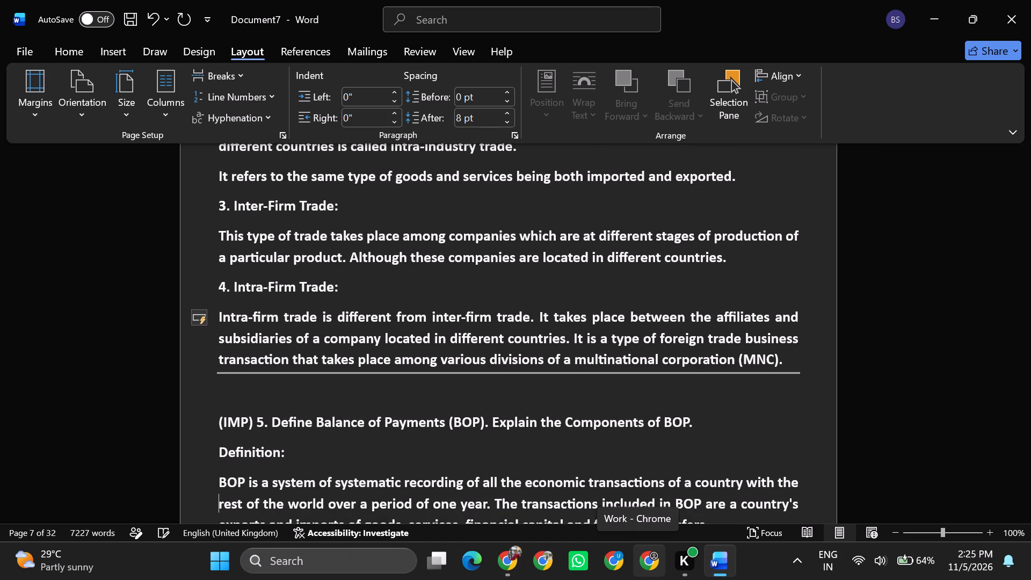
{"action": "key", "text": "Down"}
{"action": "key", "text": "Down"}
{"action": "key", "text": "BackSpace"}
{"action": "key", "text": "Down"}
{"action": "key", "text": "Down"}
{"action": "key", "text": "Down"}
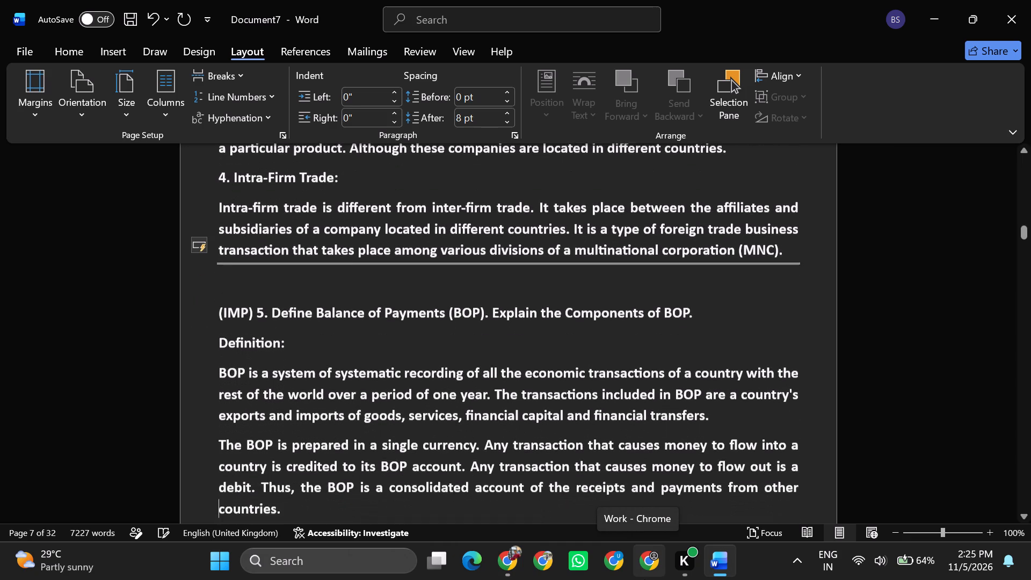
{"action": "key", "text": "Down"}
{"action": "key", "text": "BackSpace"}
Delete the blank line before the International Monetary Fund definition, keeping it a separate paragraph from the one above.
{"action": "key", "text": "Right"}
{"action": "key", "text": "Down"}
{"action": "key", "text": "Down"}
{"action": "key", "text": "Down"}
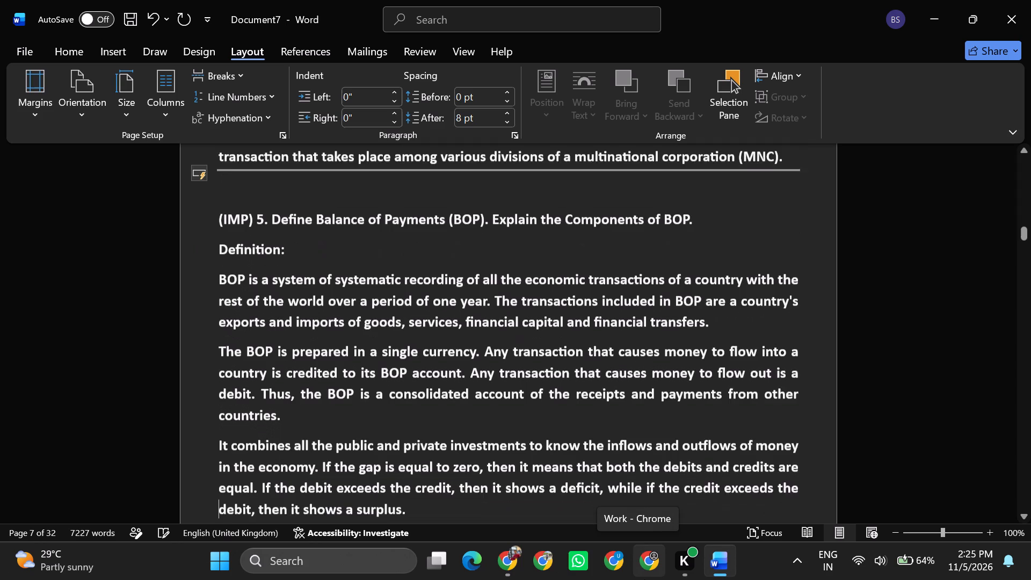
{"action": "key", "text": "Down"}
{"action": "key", "text": "Down"}
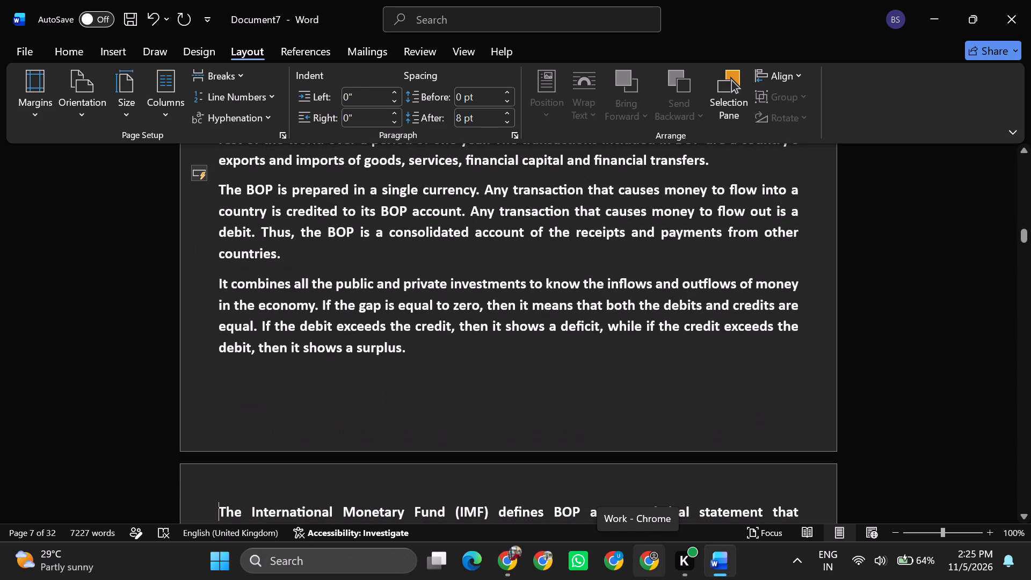
{"action": "key", "text": "BackSpace"}
{"action": "key", "text": "BackSpace"}
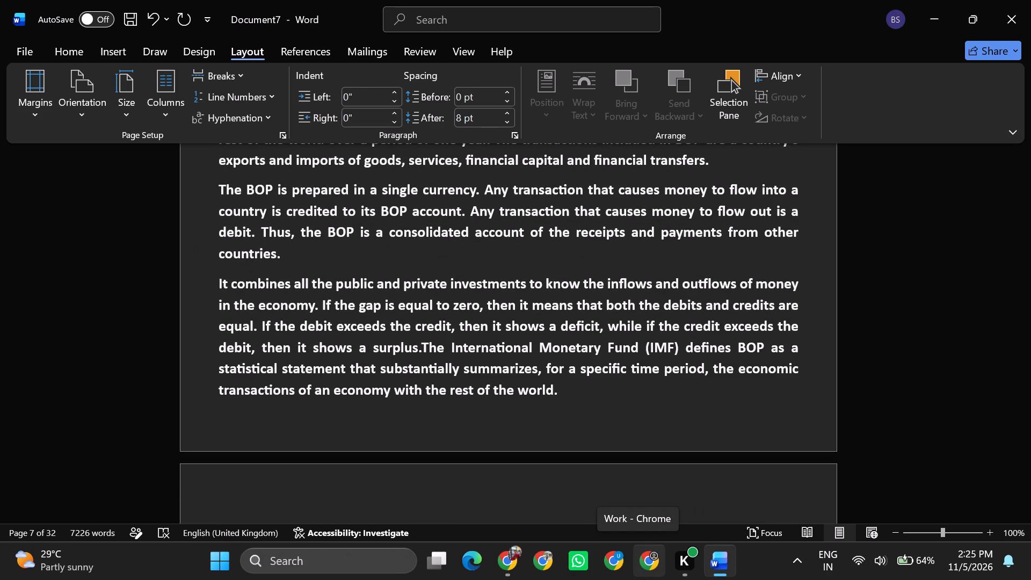
{"action": "key", "text": "ctrl+z"}
Delete the blank line between the International Monetary Fund paragraph and the "Components of BOP:" heading.
{"action": "key", "text": "Down"}
{"action": "key", "text": "Down"}
{"action": "key", "text": "Down"}
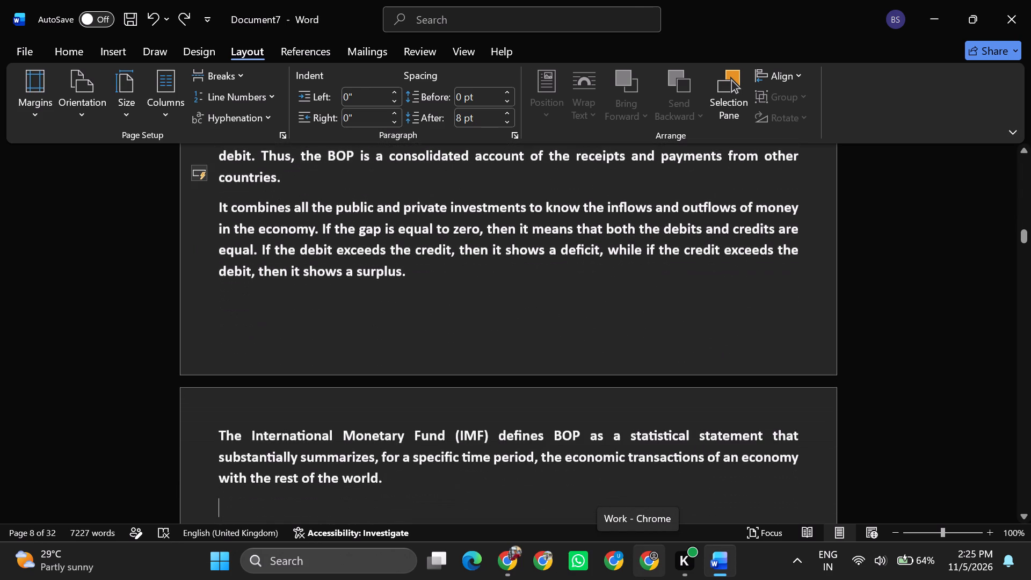
{"action": "key", "text": "Down"}
{"action": "key", "text": "BackSpace"}
{"action": "key", "text": "Down"}
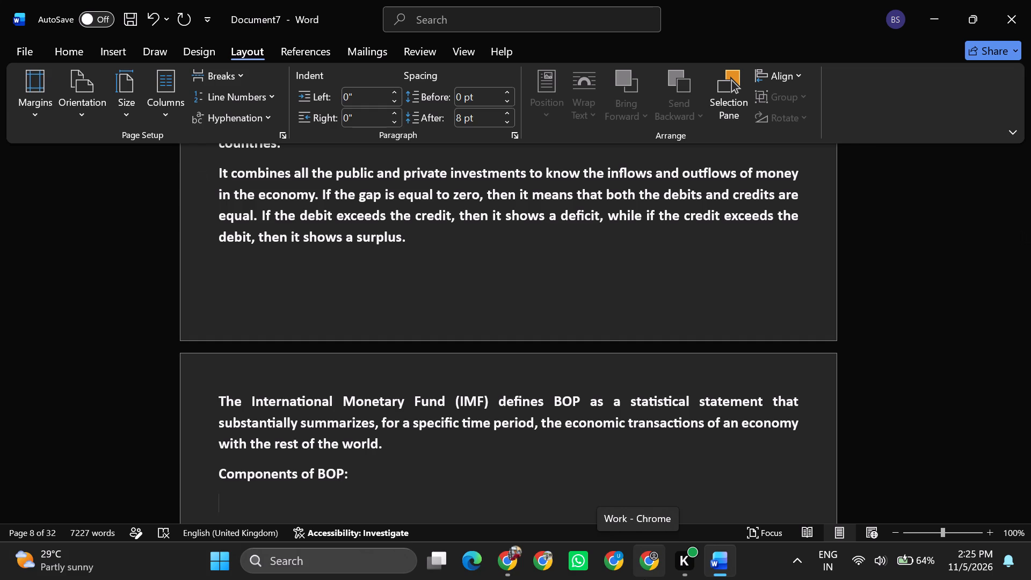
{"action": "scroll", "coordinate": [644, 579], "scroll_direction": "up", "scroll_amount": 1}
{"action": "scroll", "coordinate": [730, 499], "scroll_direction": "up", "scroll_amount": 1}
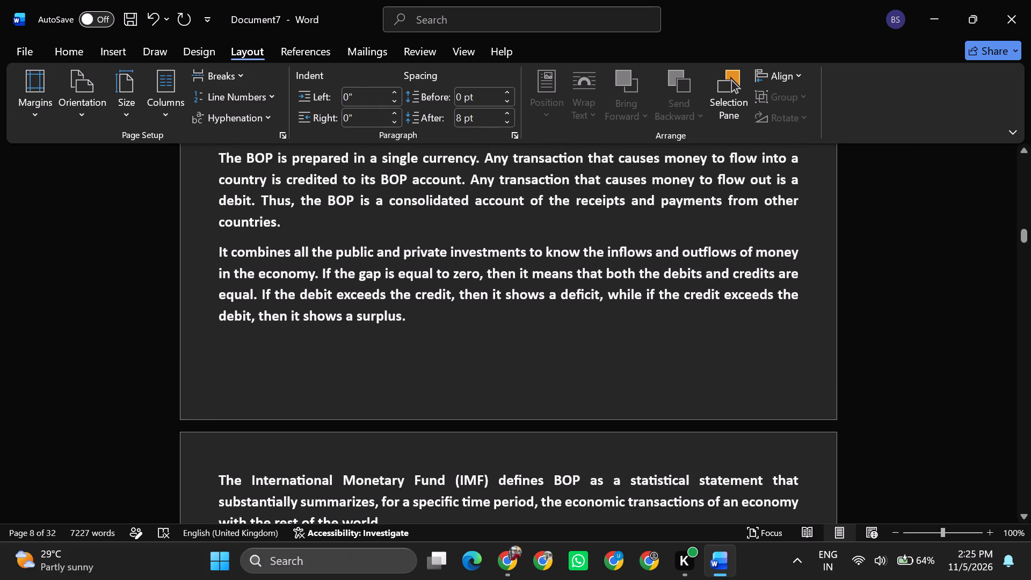
Read through the paragraph beginning "It combines all the public and private investments", checking its wording on the gap, debits and credits.
{"action": "scroll", "coordinate": [730, 499], "scroll_direction": "up", "scroll_amount": 1}
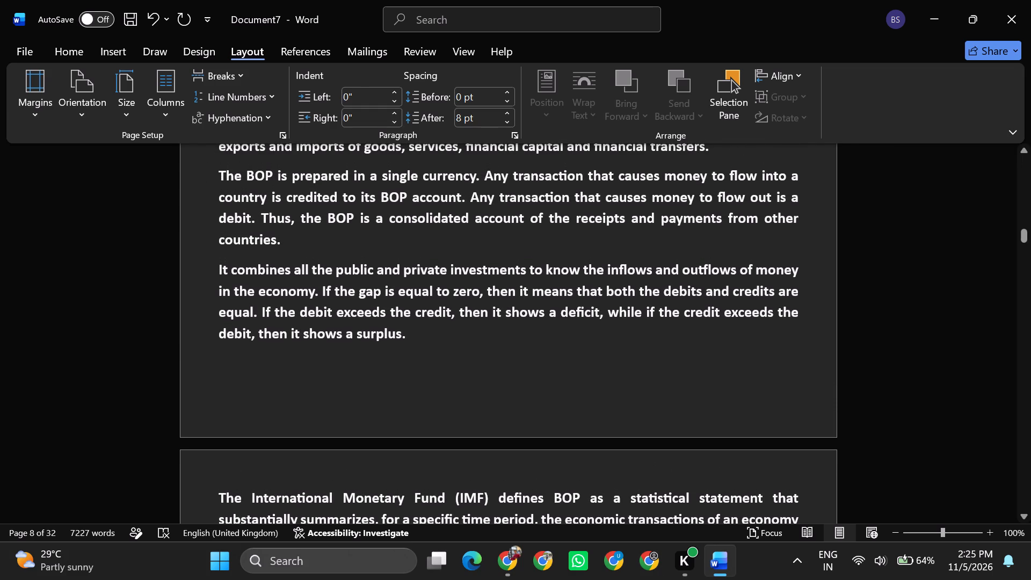
{"action": "left_click_drag", "start_coordinate": [338, 272], "coordinate": [504, 298]}
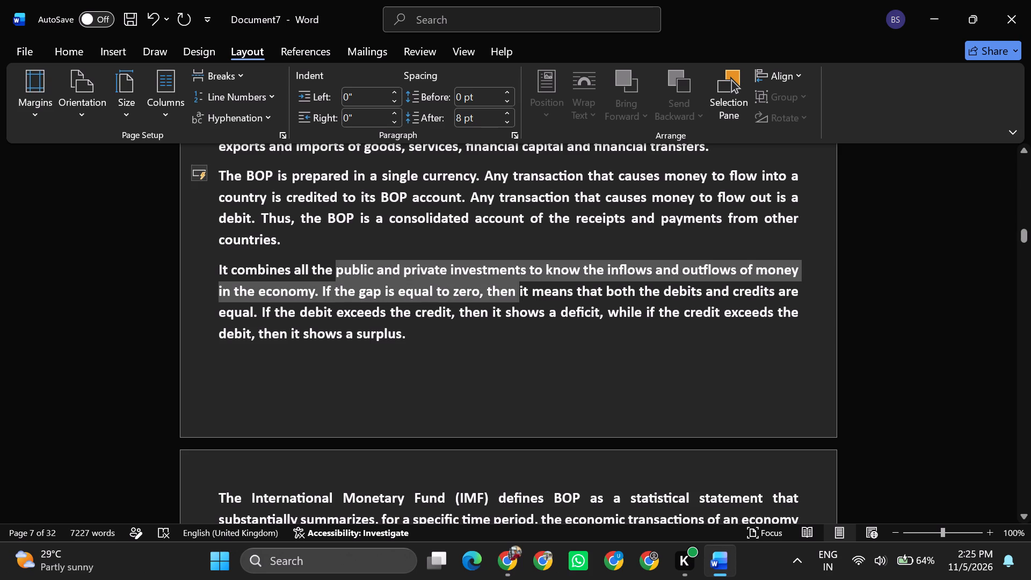
{"action": "left_click_drag", "start_coordinate": [504, 298], "coordinate": [324, 301]}
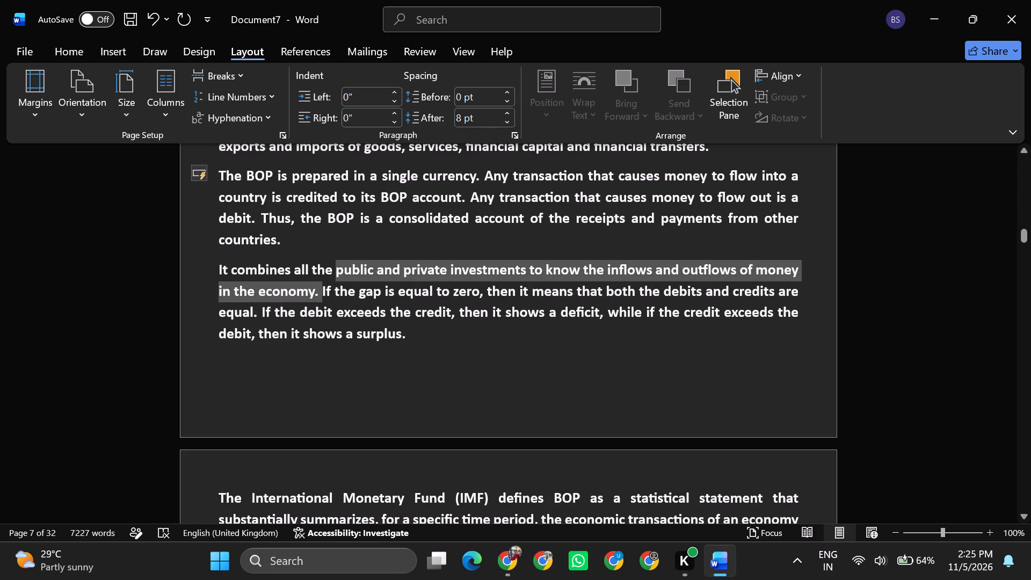
{"action": "left_click_drag", "start_coordinate": [324, 301], "coordinate": [337, 315]}
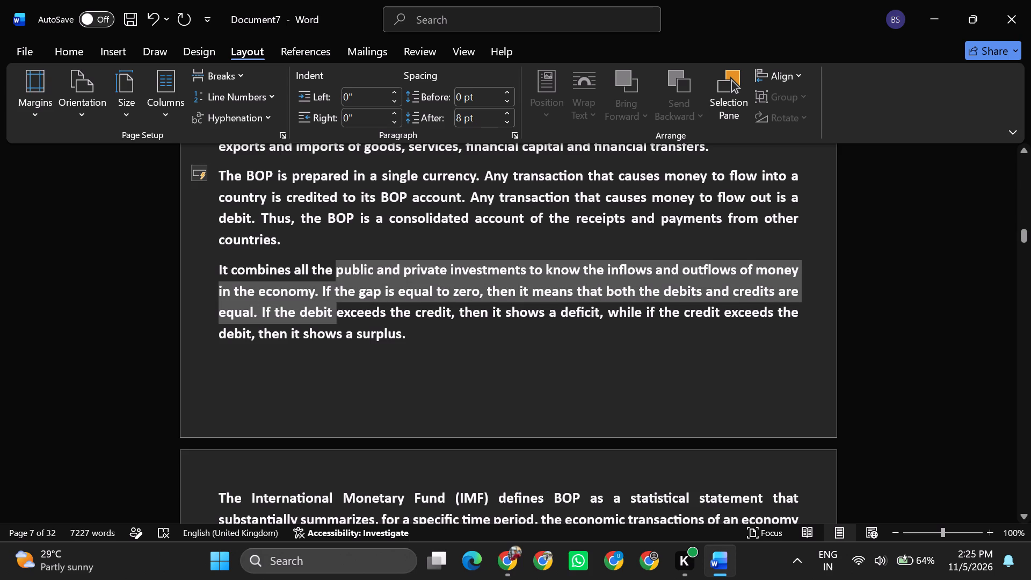
{"action": "left_click_drag", "start_coordinate": [337, 315], "coordinate": [333, 316]}
{"action": "left_click_drag", "start_coordinate": [333, 316], "coordinate": [333, 309]}
{"action": "left_click_drag", "start_coordinate": [333, 309], "coordinate": [335, 309]}
{"action": "left_click_drag", "start_coordinate": [335, 309], "coordinate": [343, 310]}
{"action": "left_click_drag", "start_coordinate": [343, 310], "coordinate": [694, 318]}
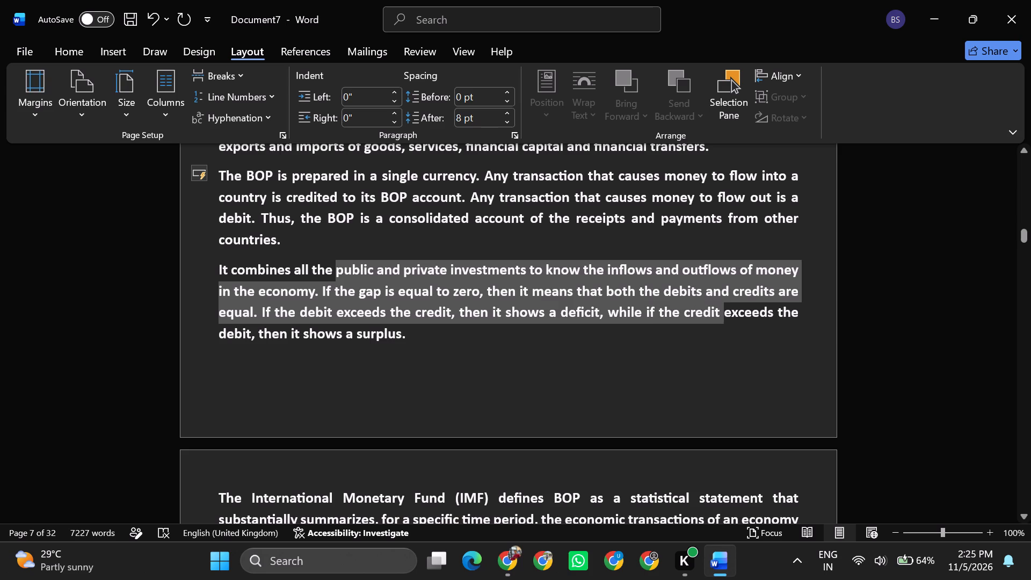
{"action": "left_click_drag", "start_coordinate": [694, 318], "coordinate": [489, 295]}
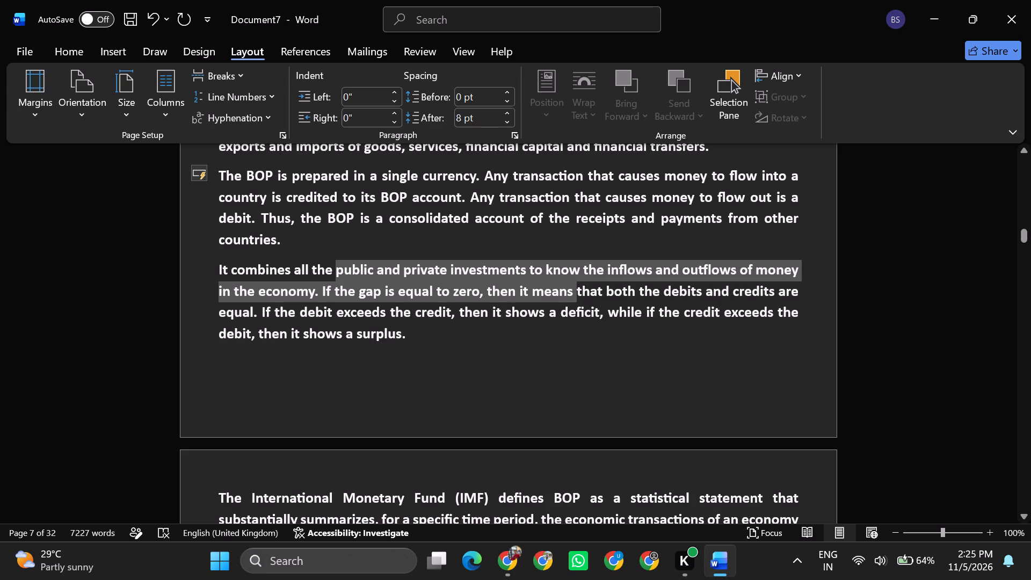
{"action": "left_click_drag", "start_coordinate": [489, 295], "coordinate": [608, 308]}
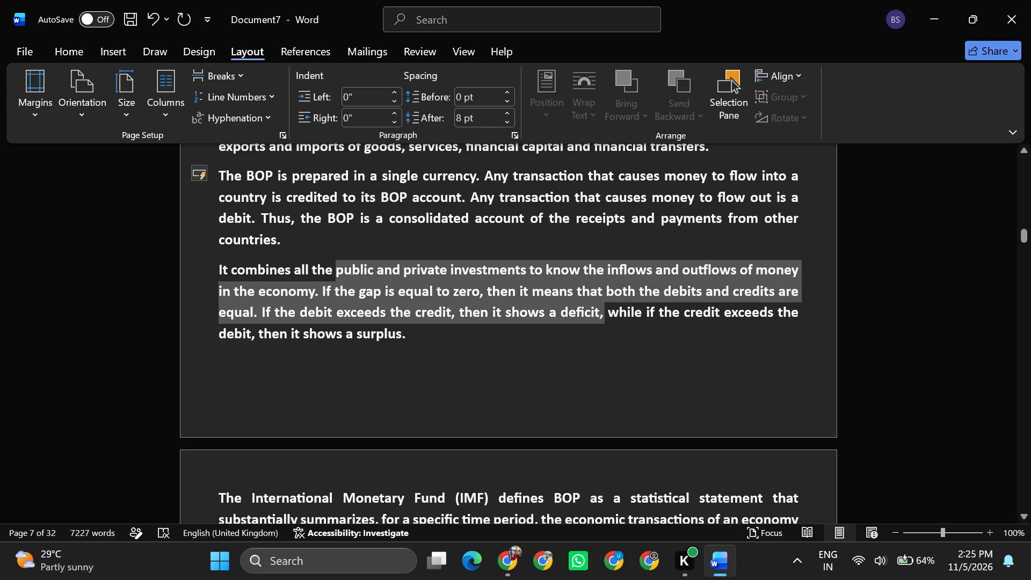
{"action": "left_click_drag", "start_coordinate": [608, 308], "coordinate": [470, 281]}
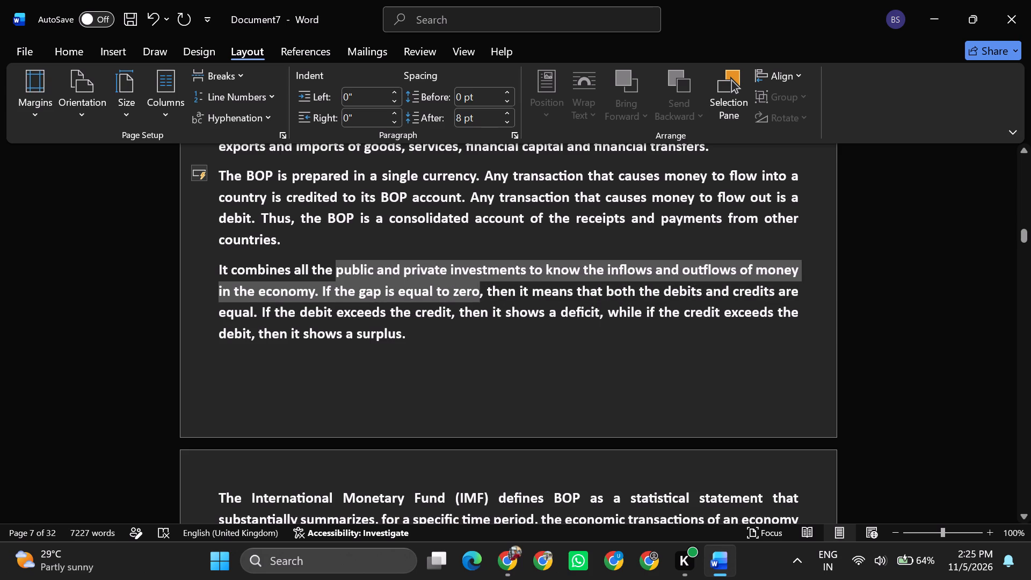
{"action": "left_click_drag", "start_coordinate": [470, 281], "coordinate": [446, 286]}
{"action": "left_click_drag", "start_coordinate": [446, 286], "coordinate": [475, 288]}
{"action": "left_click", "coordinate": [464, 329]}
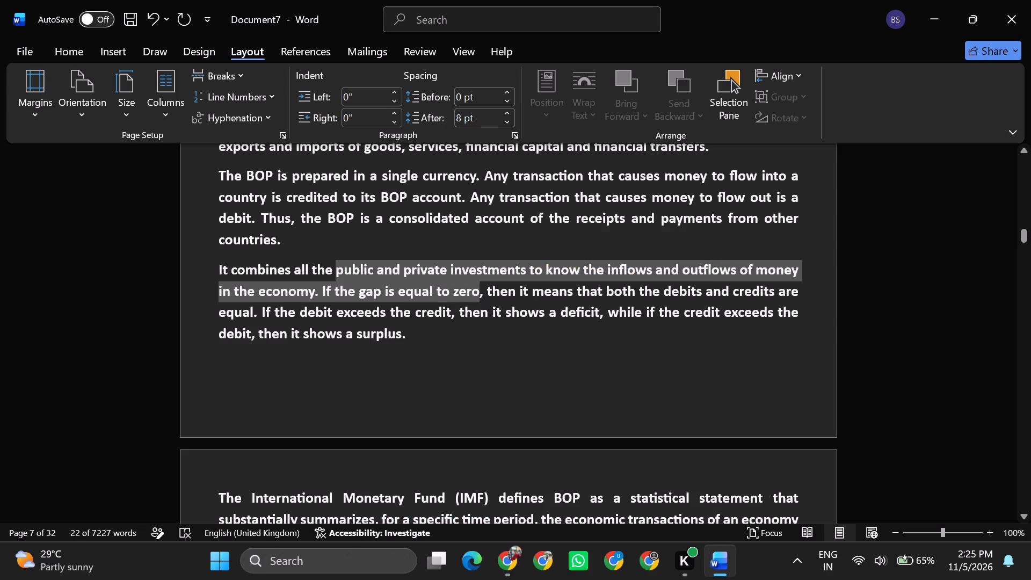
{"action": "key", "text": "Down"}
{"action": "key", "text": "Up"}
{"action": "key", "text": "Up"}
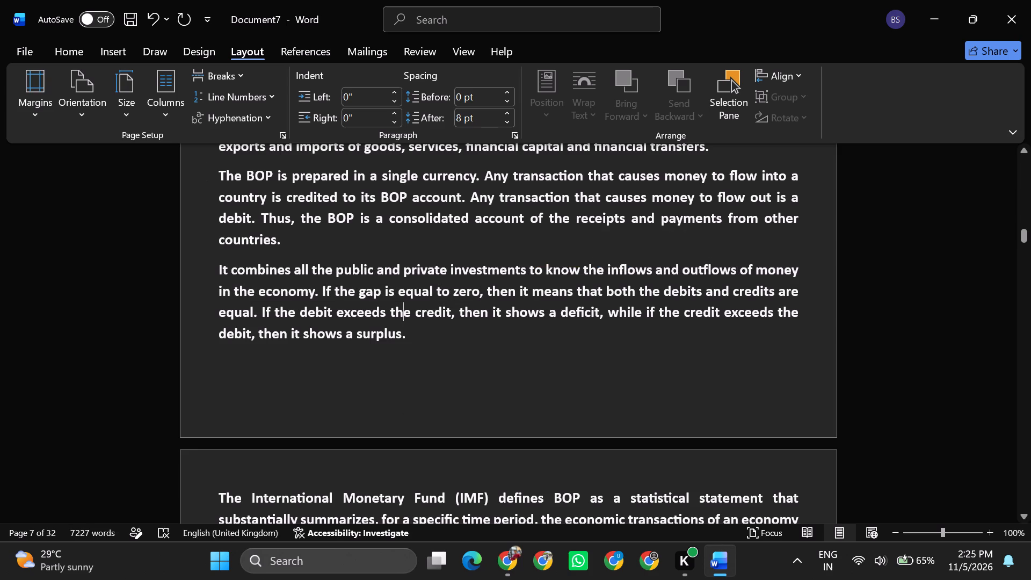
{"action": "key", "text": "Up"}
{"action": "key", "text": "shift+Down"}
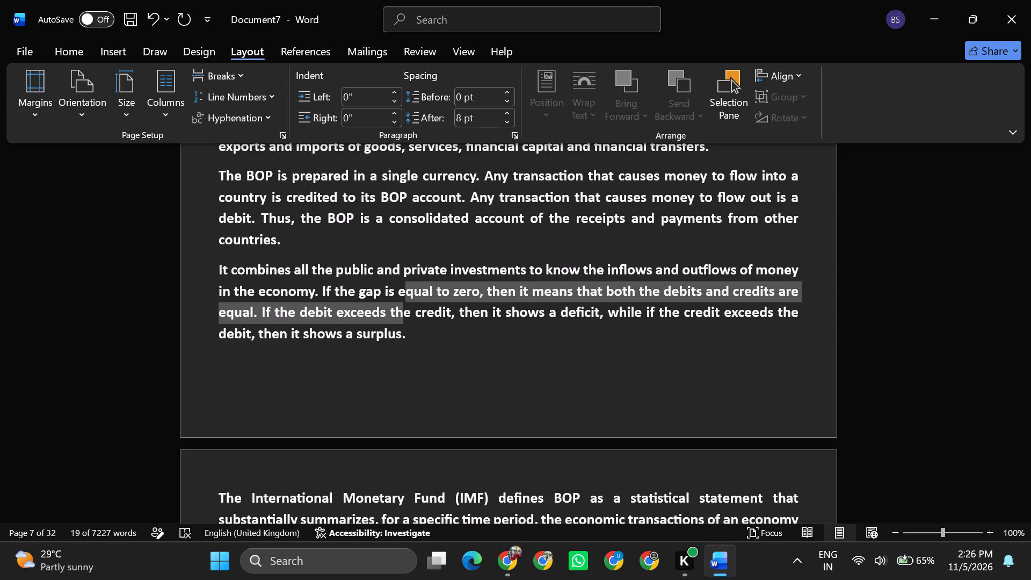
Insert "is more that credit" after "If the debit" in the paragraph on public and private investments.
{"action": "left_click", "coordinate": [335, 309]}
{"action": "left_click", "coordinate": [335, 309]}
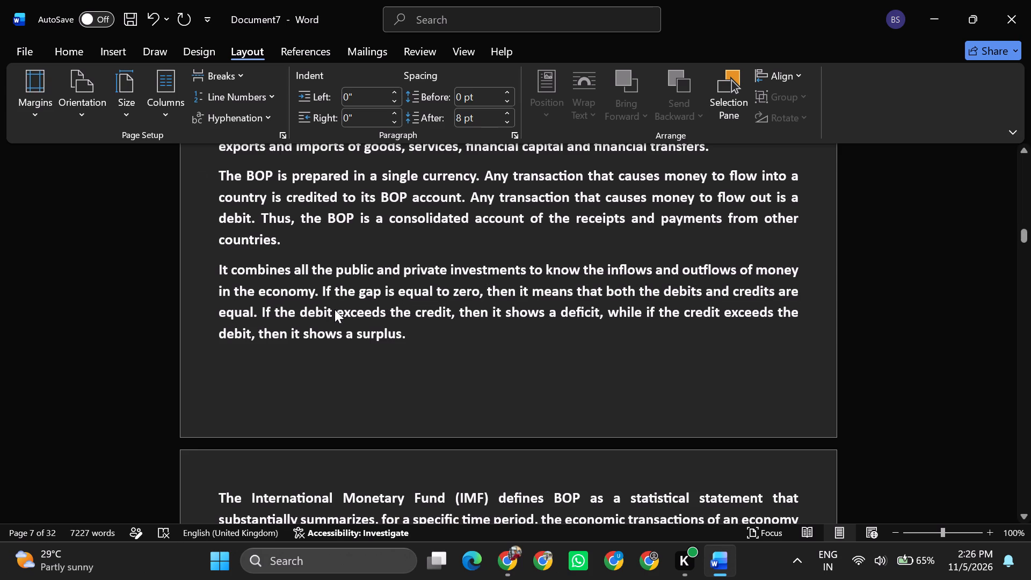
{"action": "type", "text": "is"}
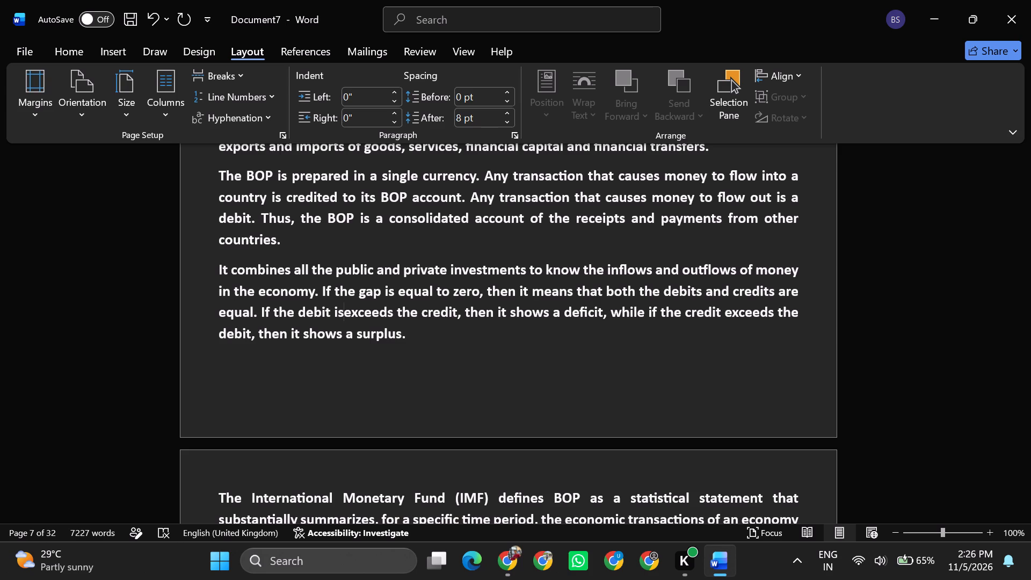
{"action": "key", "text": "space"}
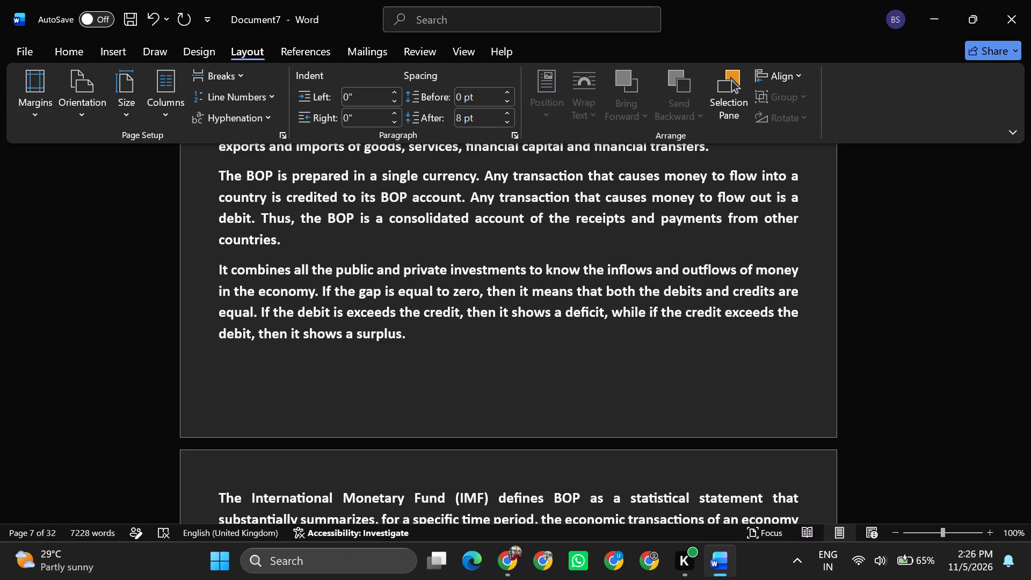
{"action": "type", "text": "more"}
{"action": "key", "text": "space"}
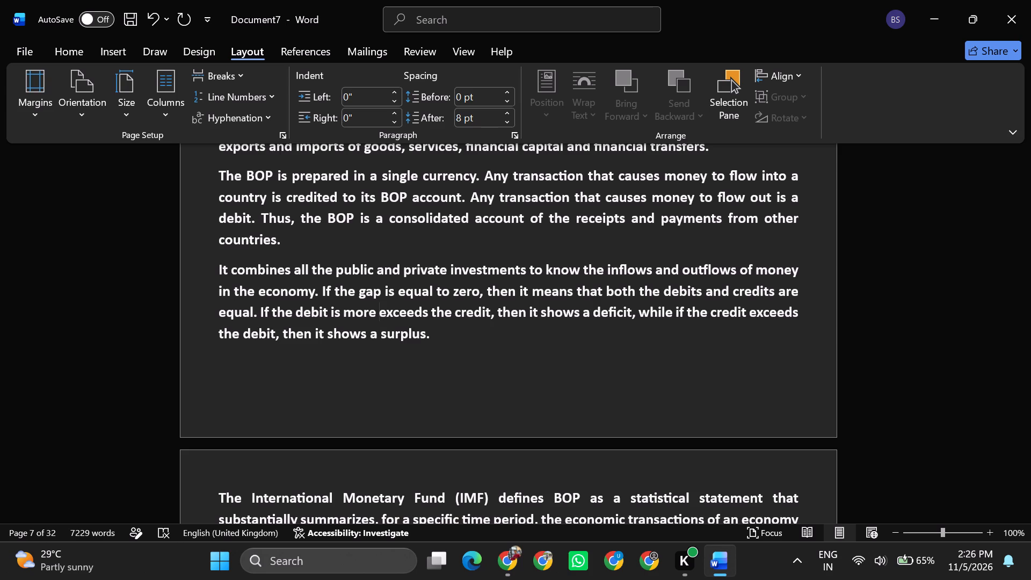
{"action": "type", "text": "that"}
{"action": "key", "text": "space"}
{"action": "key", "text": "space"}
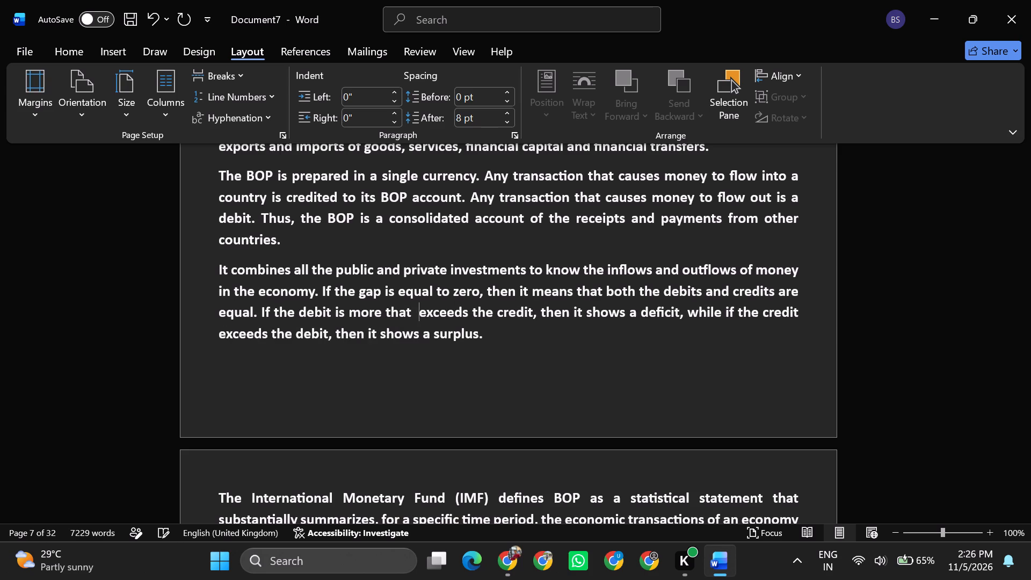
{"action": "key", "text": "BackSpace"}
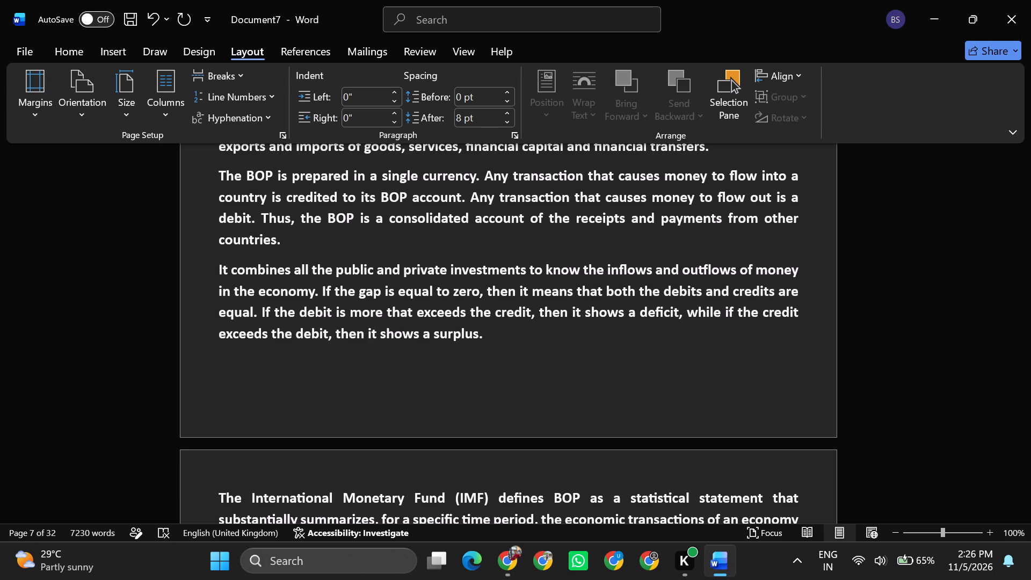
{"action": "type", "text": "credi"}
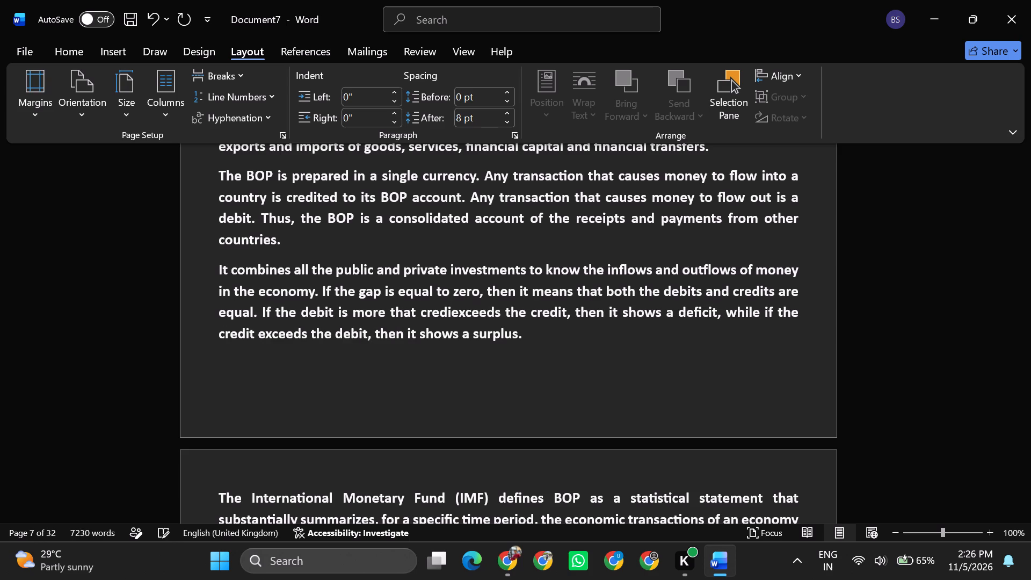
{"action": "key", "text": "t"}
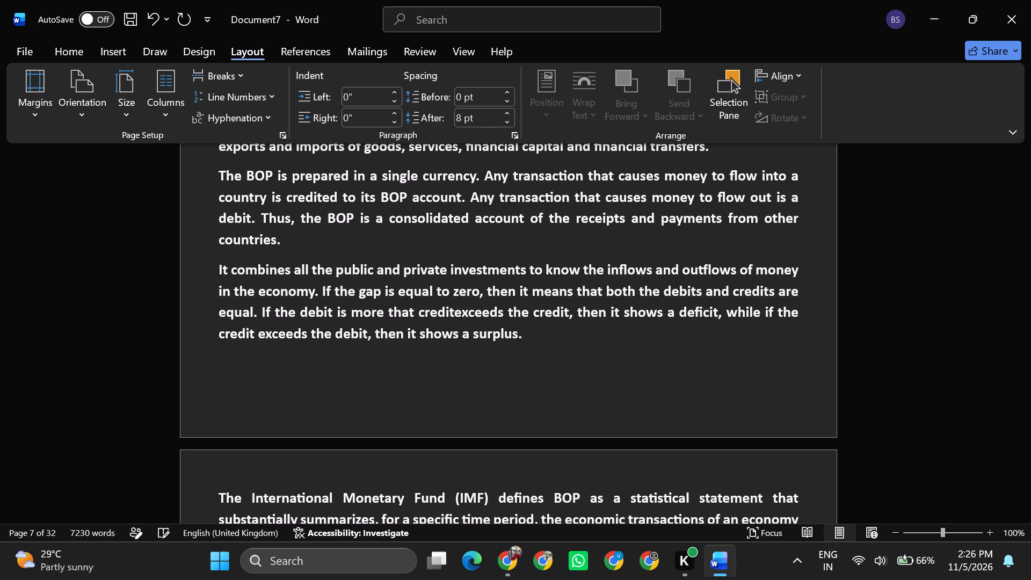
Delete the old wording "exceeds the credit" and its comma, so the clause reads "If the debit is more that credit then".
{"action": "key", "text": "shift+Right"}
{"action": "key", "text": "shift+Right"}
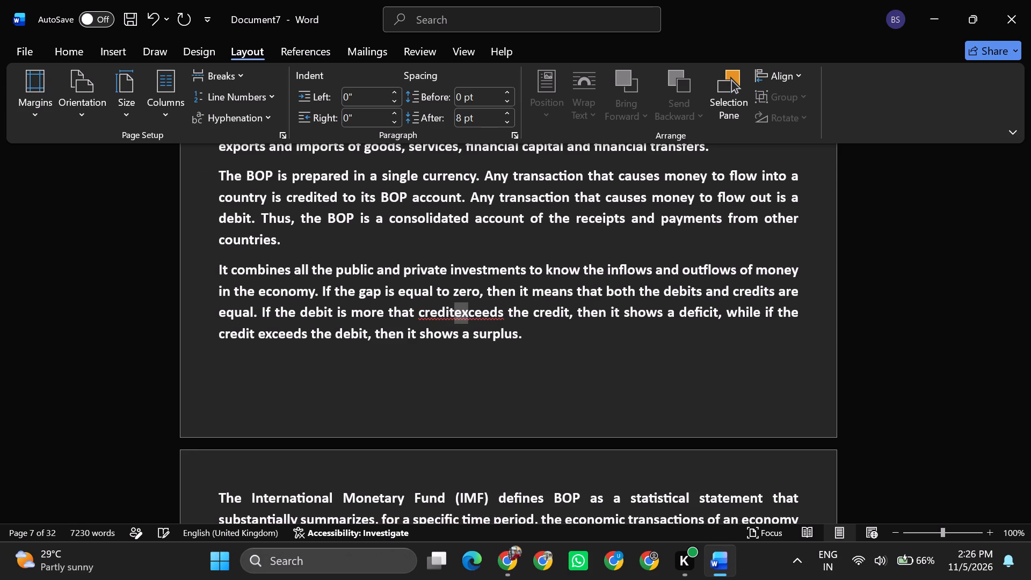
{"action": "key", "text": "shift+Right"}
{"action": "key", "text": "shift+Right"}
{"action": "key", "text": "shift+Right"}
{"action": "key", "text": "shift+Right"}
{"action": "key", "text": "shift+Right"}
{"action": "key", "text": "shift+Right"}
{"action": "key", "text": "shift+Right"}
{"action": "key", "text": "shift+Right"}
{"action": "key", "text": "shift+Right"}
{"action": "key", "text": "shift+Right"}
{"action": "key", "text": "shift+Right"}
{"action": "key", "text": "shift+Right"}
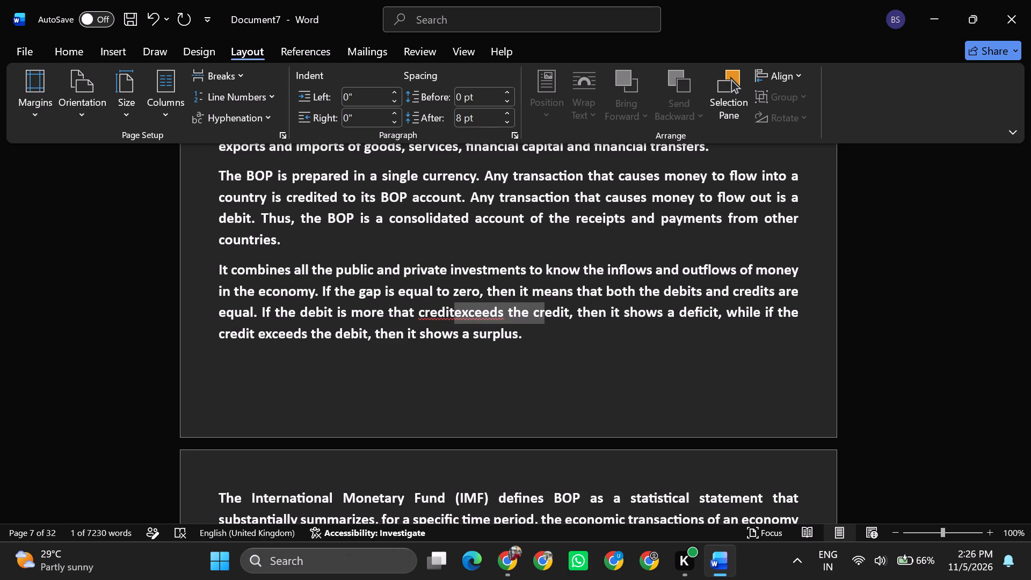
{"action": "key", "text": "shift+Right"}
{"action": "key", "text": "shift+Right"}
{"action": "key", "text": "shift+Right"}
{"action": "key", "text": "shift+Right"}
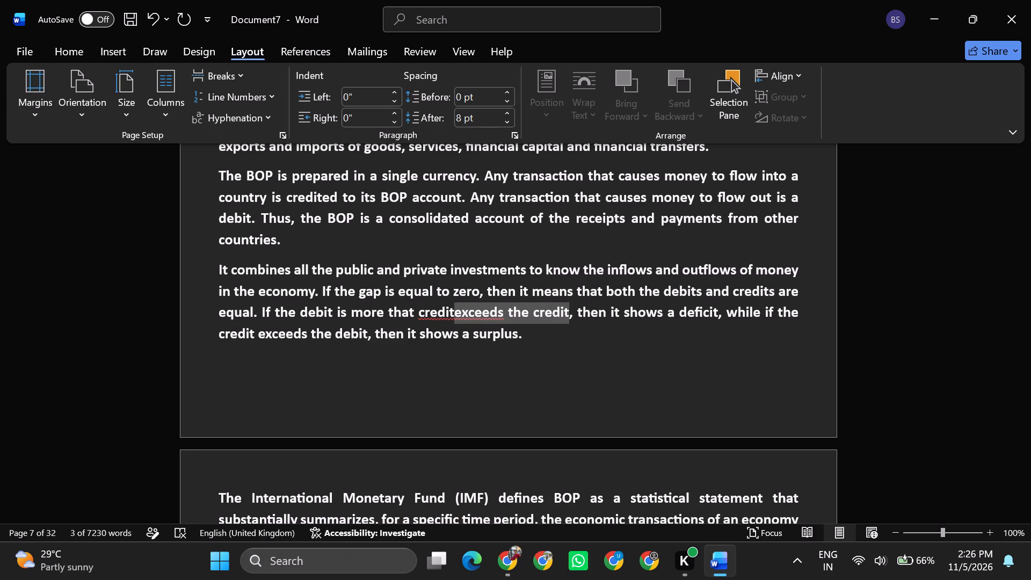
{"action": "key", "text": "BackSpace"}
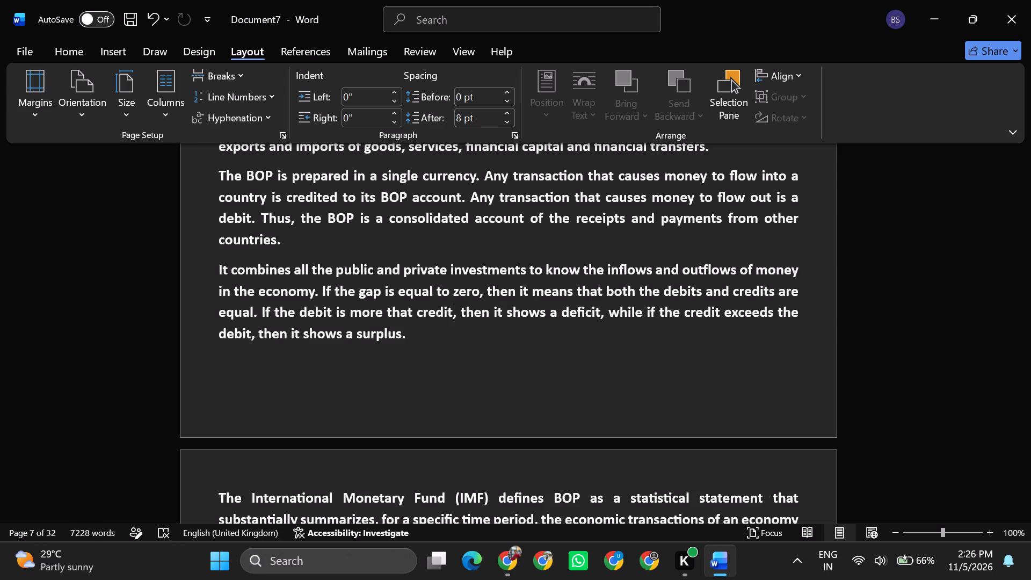
{"action": "key", "text": "Right"}
{"action": "key", "text": "BackSpace"}
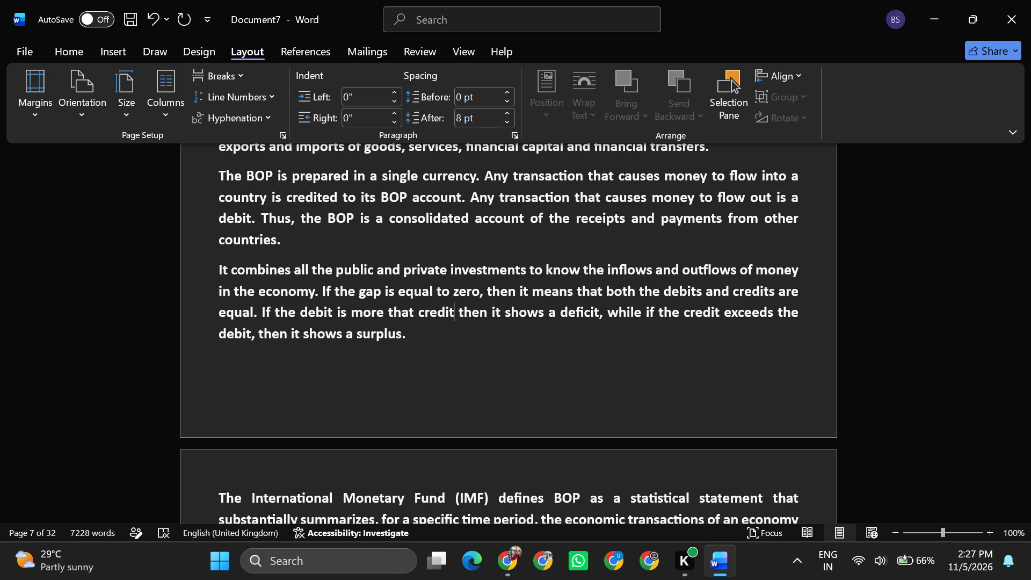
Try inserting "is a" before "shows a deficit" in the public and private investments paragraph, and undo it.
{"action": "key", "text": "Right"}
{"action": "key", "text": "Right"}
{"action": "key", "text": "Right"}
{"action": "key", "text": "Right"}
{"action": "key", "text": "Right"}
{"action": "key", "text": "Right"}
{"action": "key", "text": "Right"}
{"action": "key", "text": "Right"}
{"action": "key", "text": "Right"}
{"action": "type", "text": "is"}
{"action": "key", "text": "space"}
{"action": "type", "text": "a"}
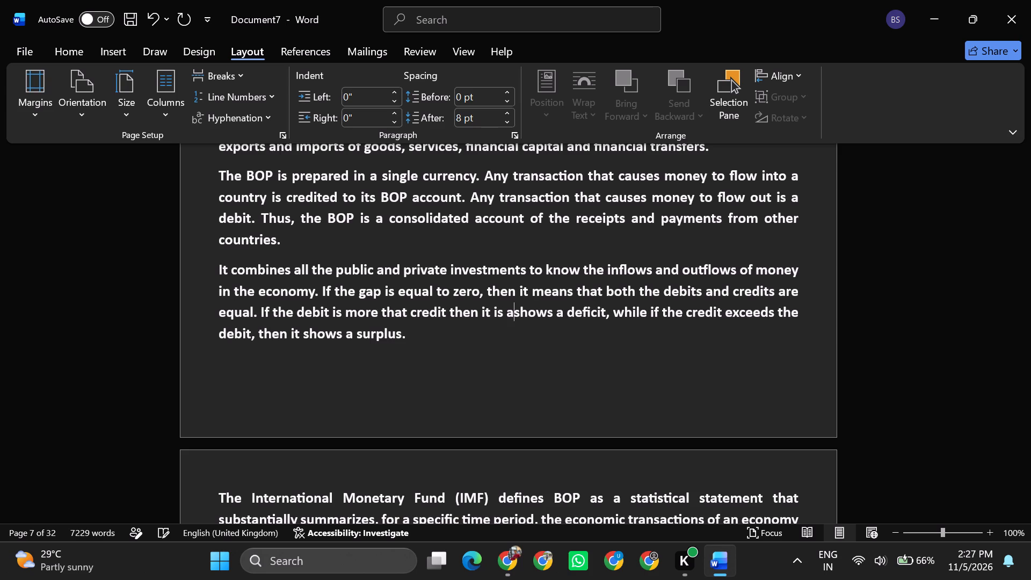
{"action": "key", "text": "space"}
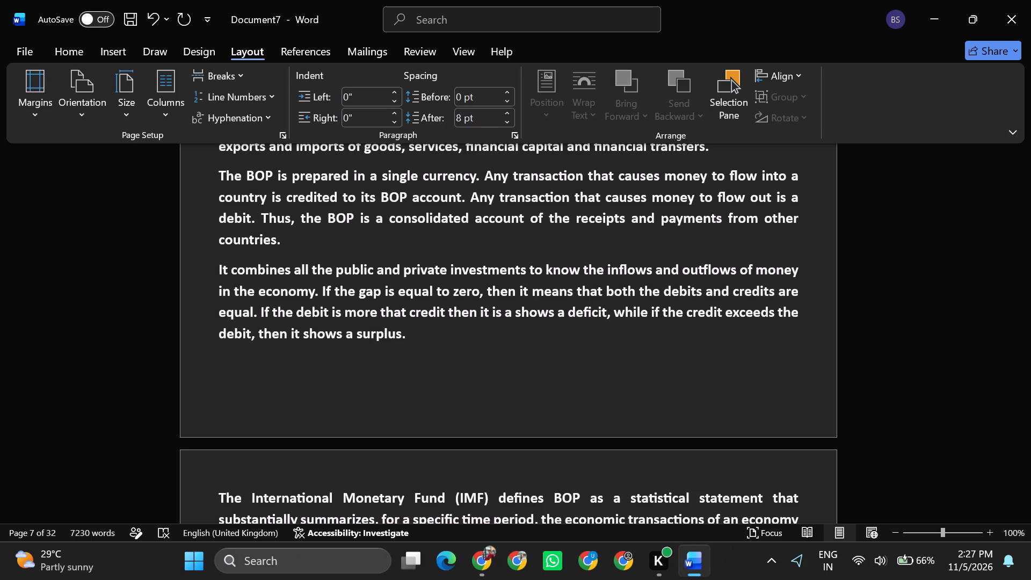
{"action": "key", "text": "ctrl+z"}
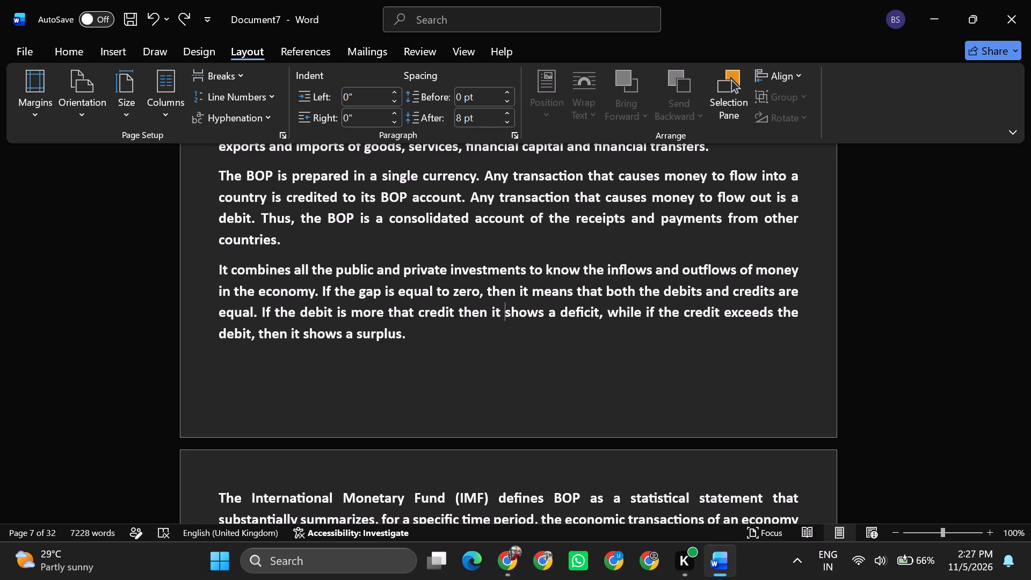
Undo the "is more that credit" rewording and the deletion of the blank line before the "Components of BOP:" heading.
{"action": "key", "text": "ctrl+z"}
{"action": "key", "text": "ctrl+z"}
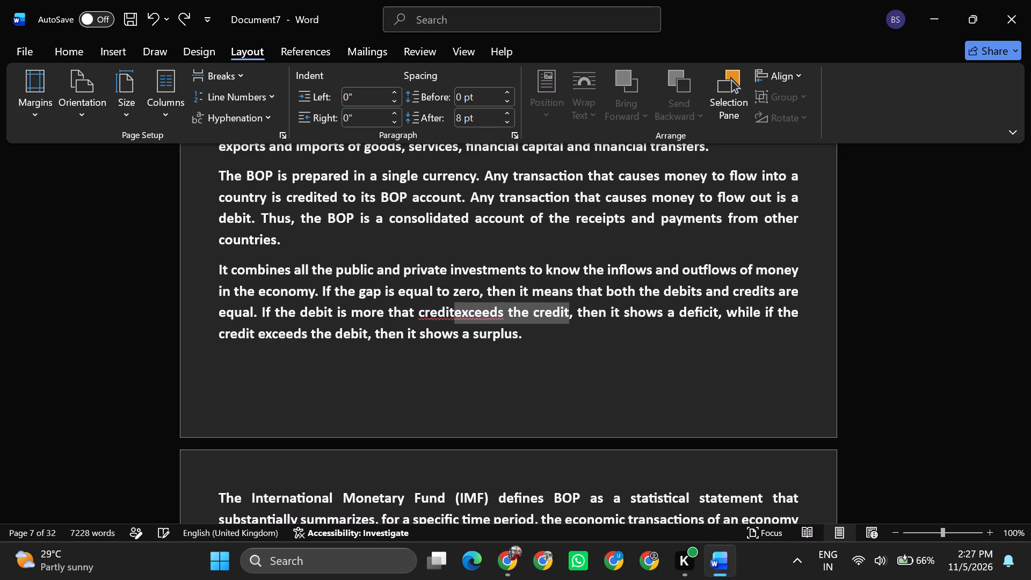
{"action": "key", "text": "ctrl+z"}
{"action": "key", "text": "ctrl+z"}
{"action": "key", "text": "ctrl+z"}
{"action": "key", "text": "ctrl+z"}
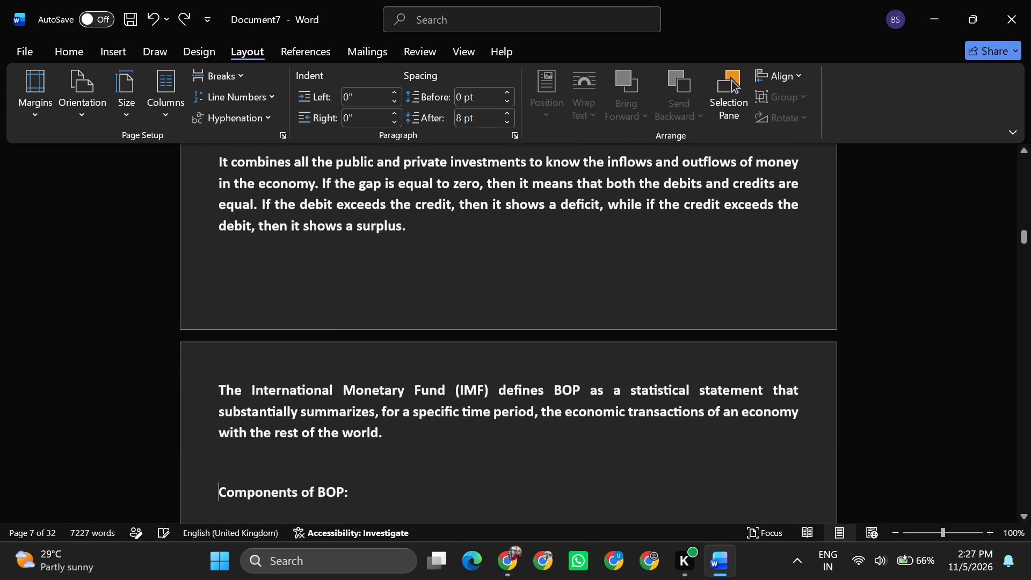
{"action": "key", "text": "ctrl+z"}
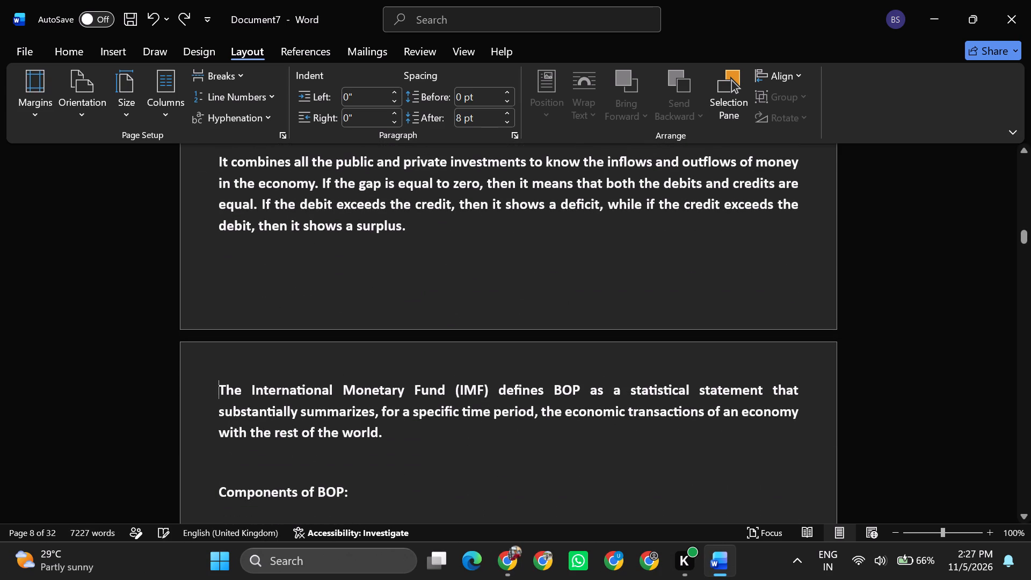
Delete the blank lines directly before and after the "Components of BOP:" heading.
{"action": "key", "text": "Up"}
{"action": "key", "text": "Down"}
{"action": "key", "text": "Down"}
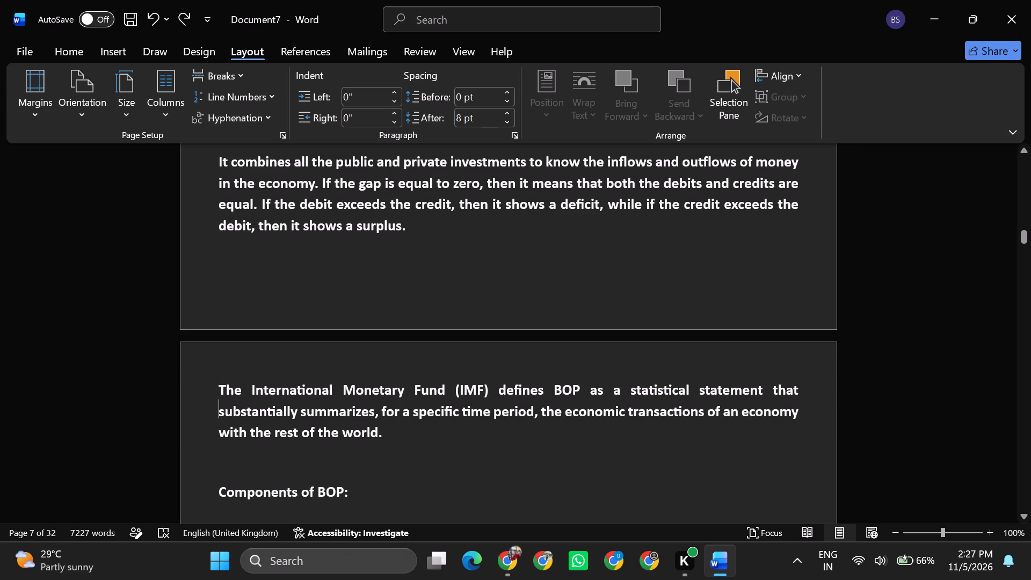
{"action": "key", "text": "Down"}
{"action": "key", "text": "Down"}
{"action": "key", "text": "Down"}
{"action": "key", "text": "BackSpace"}
{"action": "key", "text": "Down"}
{"action": "key", "text": "Down"}
{"action": "key", "text": "Down"}
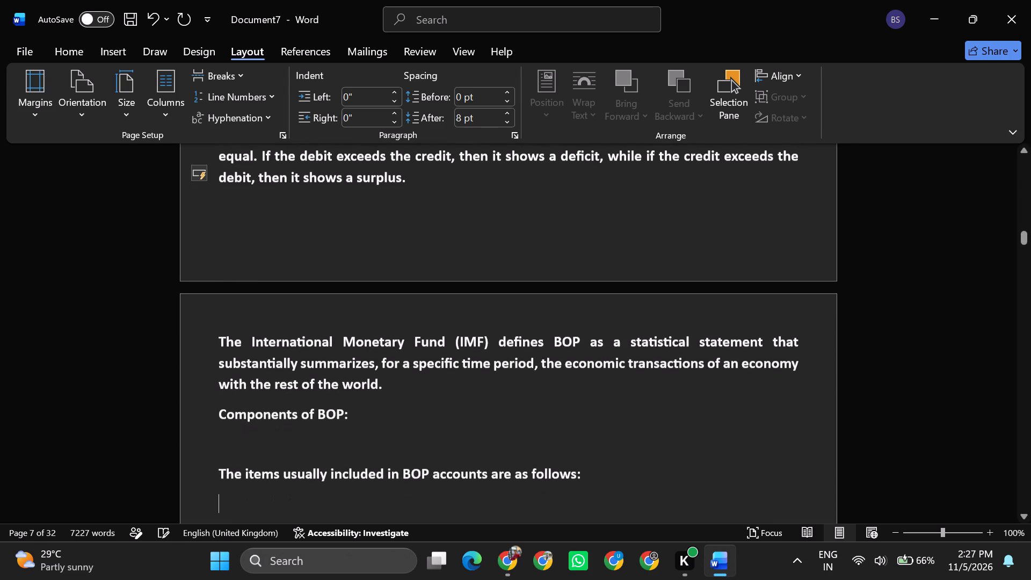
{"action": "key", "text": "Up"}
{"action": "key", "text": "BackSpace"}
Delete the blank lines between "The items usually included in BOP accounts are as follows:" and the first credit-side item.
{"action": "key", "text": "Down"}
{"action": "key", "text": "Down"}
{"action": "key", "text": "Down"}
{"action": "key", "text": "Up"}
{"action": "key", "text": "BackSpace"}
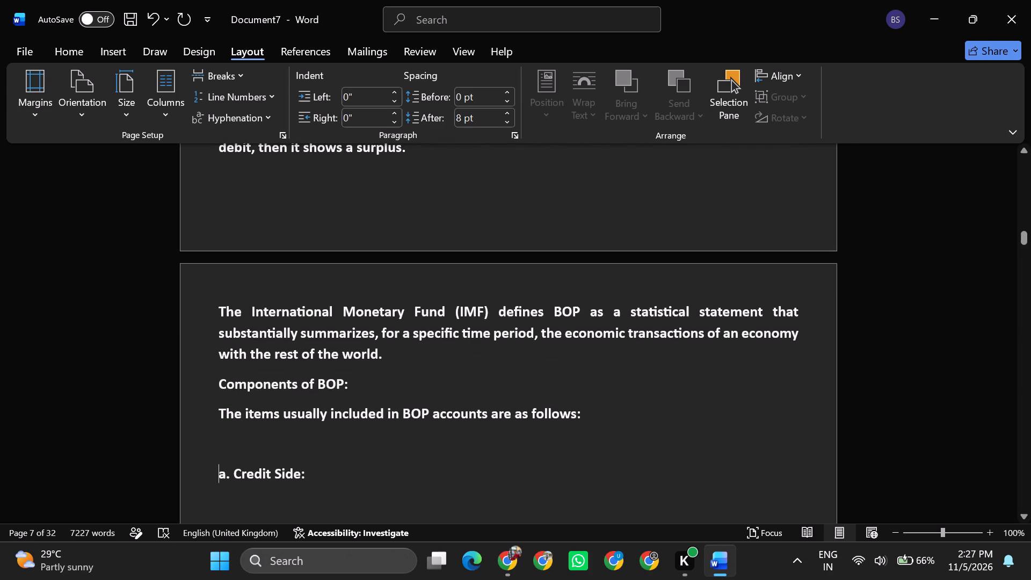
{"action": "key", "text": "Down"}
{"action": "key", "text": "Down"}
{"action": "key", "text": "BackSpace"}
{"action": "key", "text": "Down"}
{"action": "key", "text": "Down"}
{"action": "key", "text": "Down"}
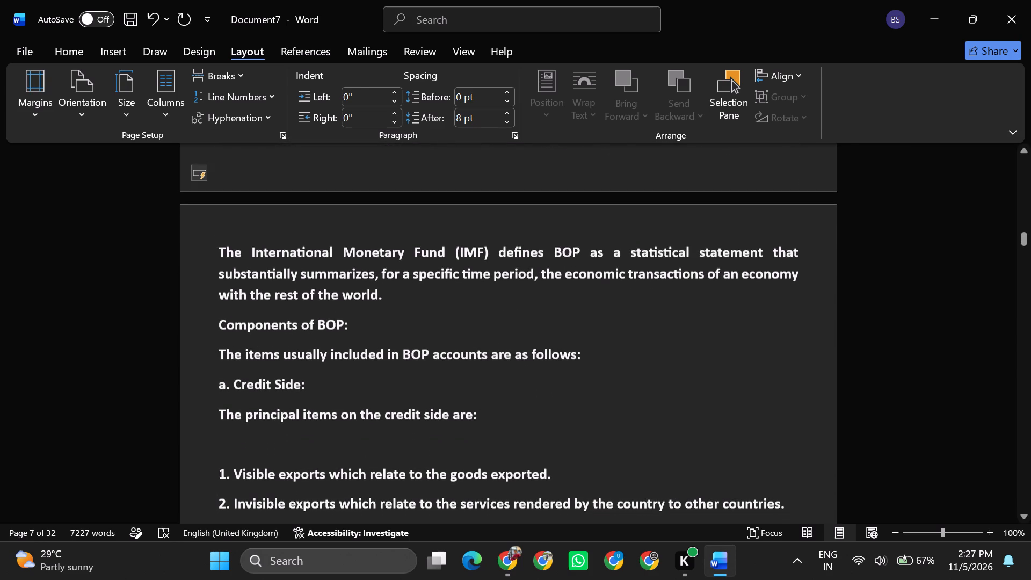
{"action": "key", "text": "Up"}
{"action": "key", "text": "BackSpace"}
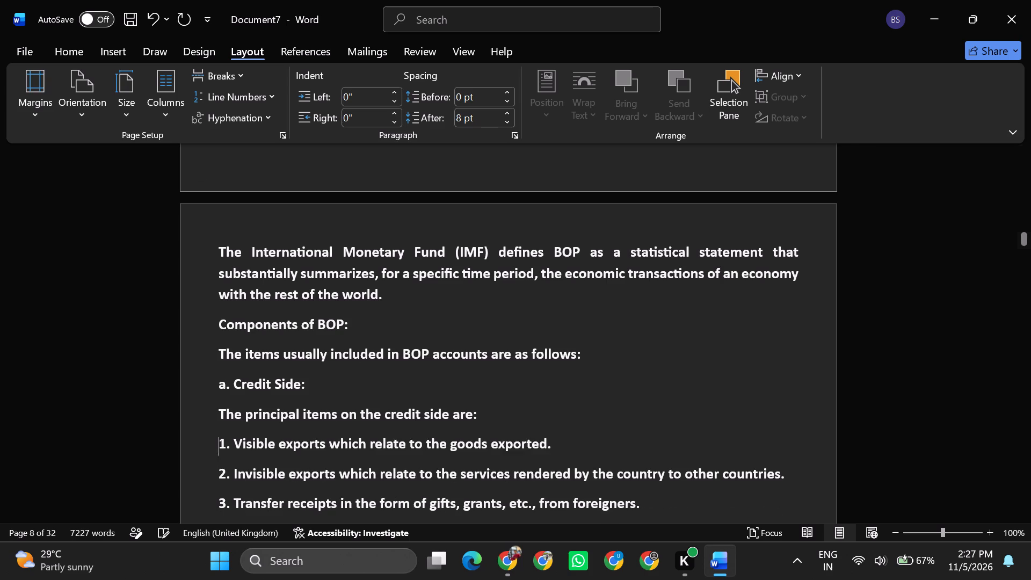
Delete the blank lines between the fifth credit-side item and the first debit-side item, including those around "b. Debit Side:".
{"action": "key", "text": "Down"}
{"action": "key", "text": "Down"}
{"action": "key", "text": "Down"}
{"action": "key", "text": "Down"}
{"action": "key", "text": "Down"}
{"action": "key", "text": "Down"}
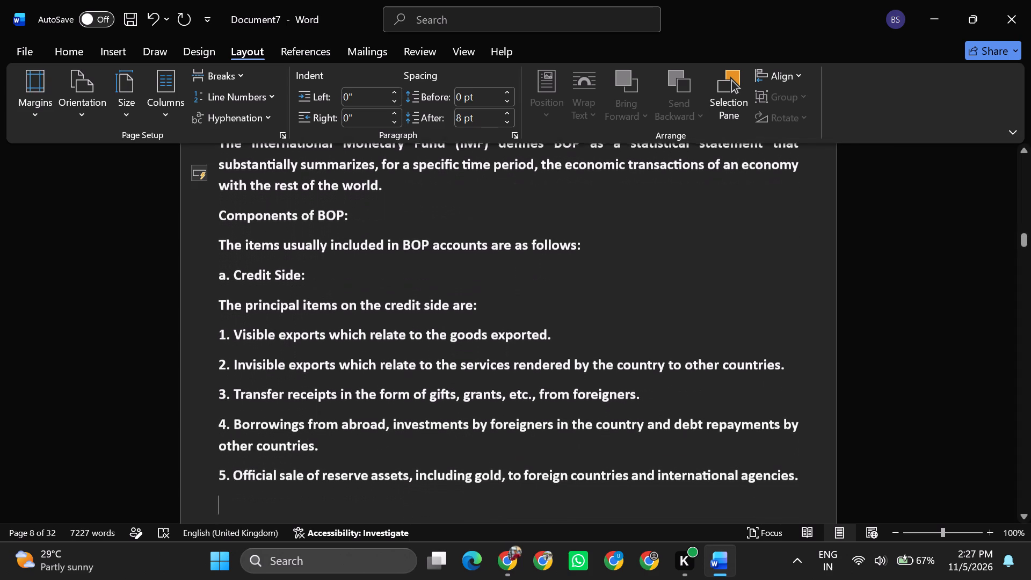
{"action": "key", "text": "Down"}
{"action": "key", "text": "BackSpace"}
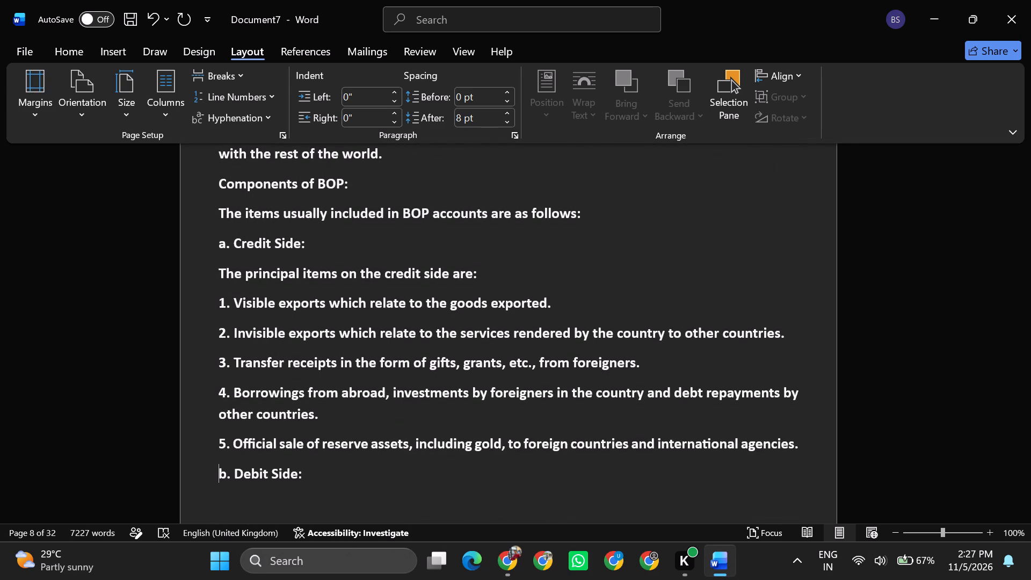
{"action": "key", "text": "Down"}
{"action": "key", "text": "Down"}
{"action": "key", "text": "BackSpace"}
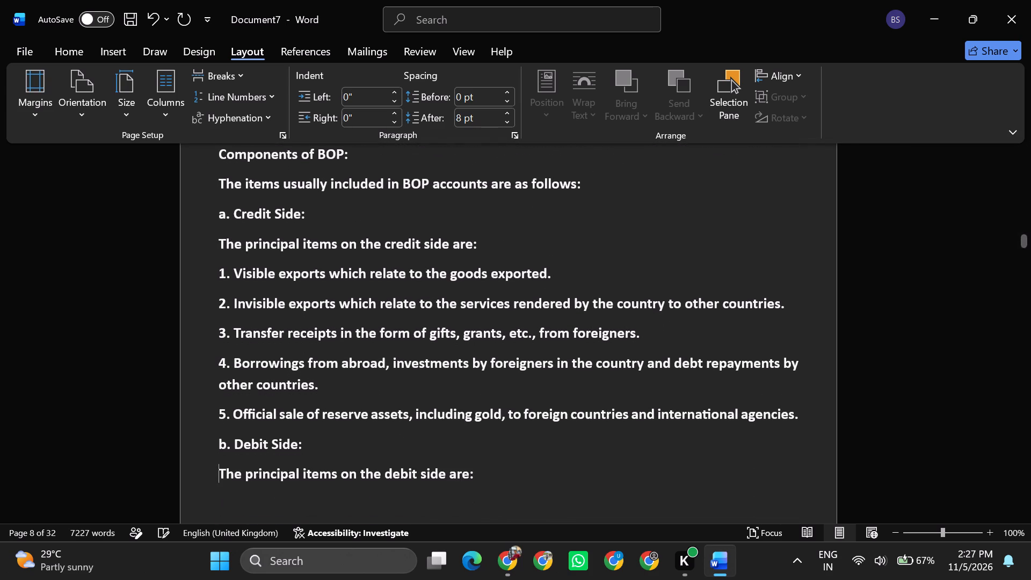
{"action": "key", "text": "Down"}
{"action": "key", "text": "Down"}
{"action": "key", "text": "BackSpace"}
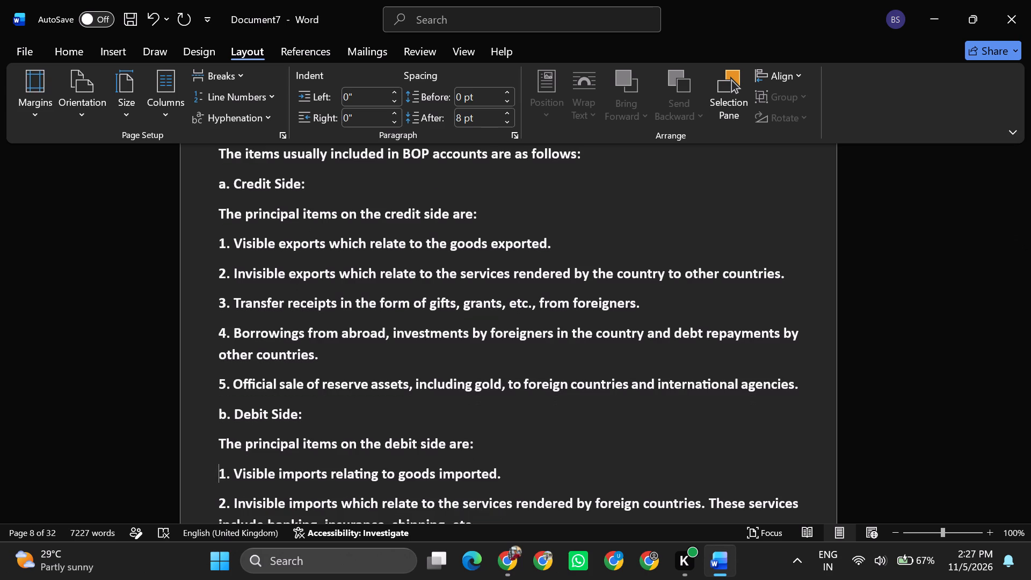
Delete the blank lines before and after "The two sides, receipts and payments, must be equal.".
{"action": "key", "text": "Down"}
{"action": "key", "text": "Down"}
{"action": "key", "text": "Down"}
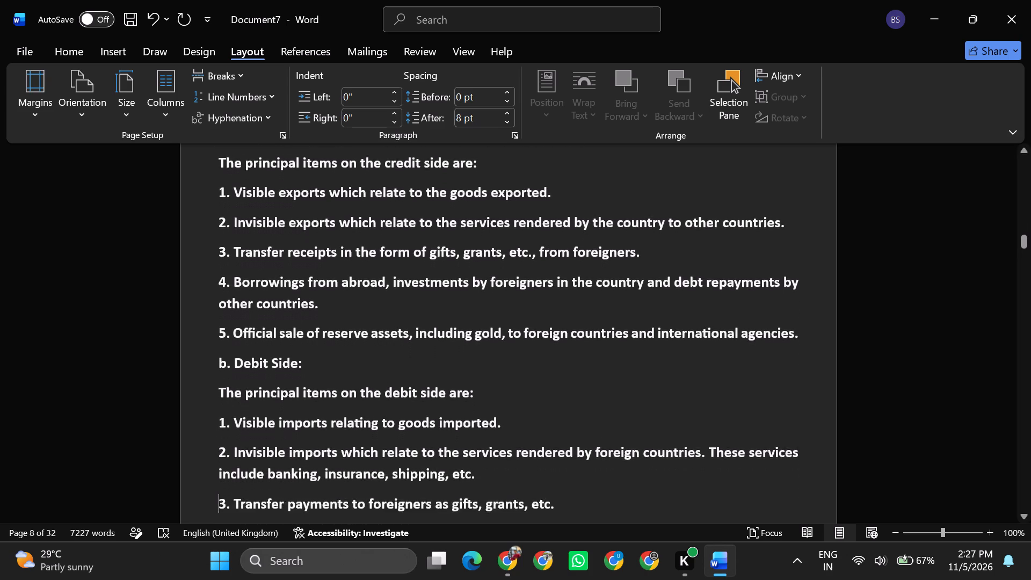
{"action": "key", "text": "Down"}
{"action": "key", "text": "Down"}
{"action": "key", "text": "Down"}
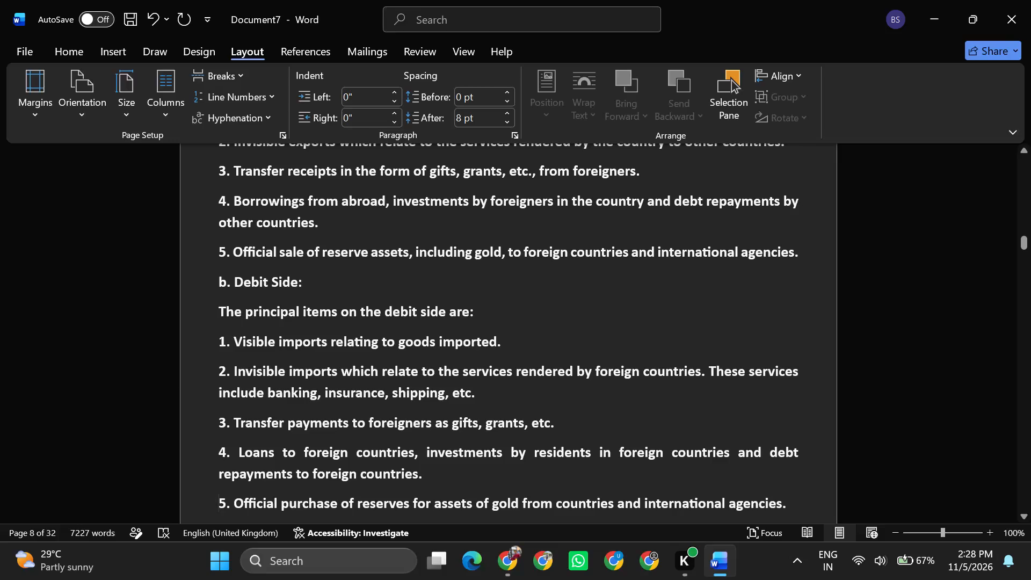
{"action": "key", "text": "Down"}
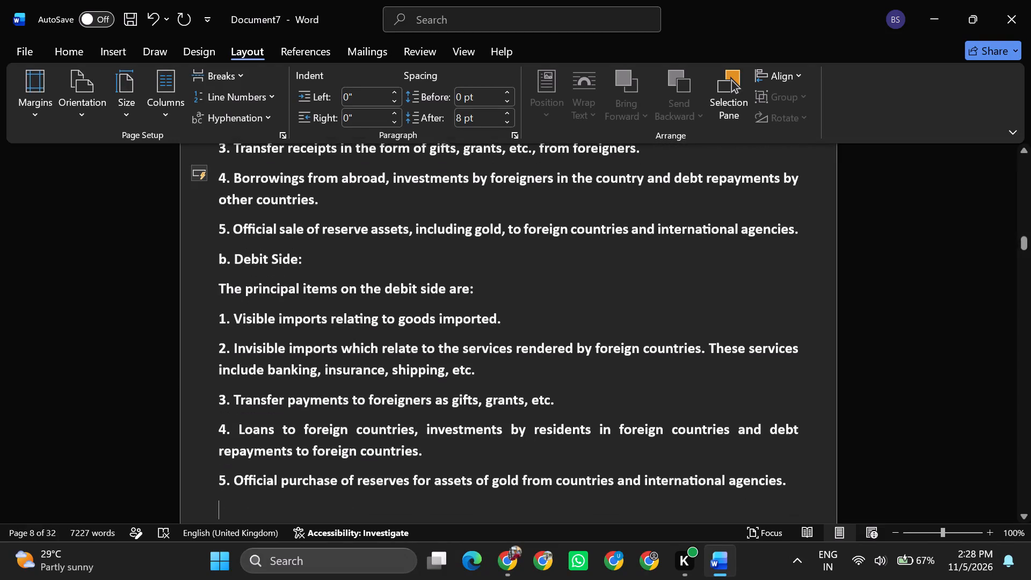
{"action": "key", "text": "Down"}
{"action": "key", "text": "Up"}
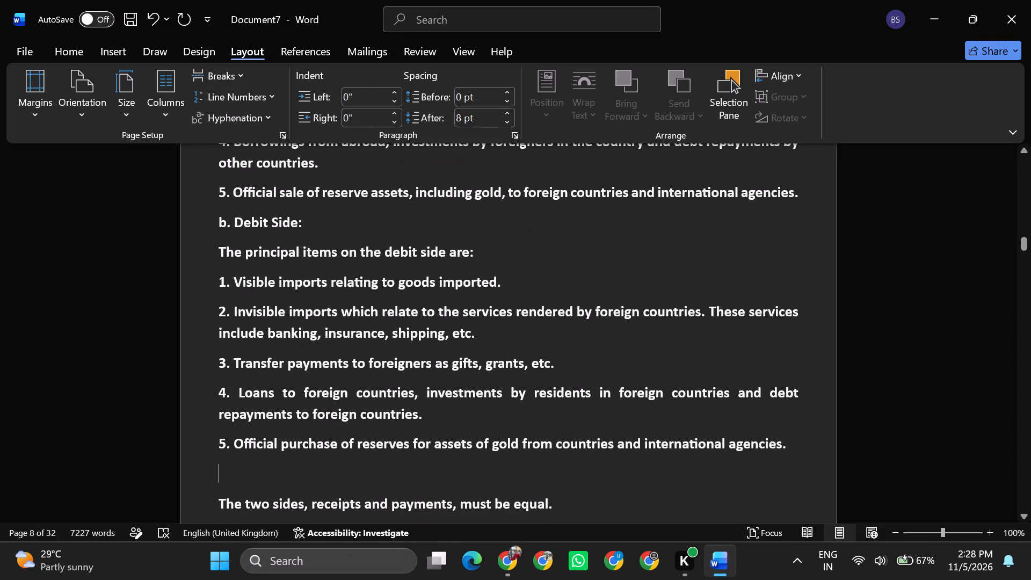
{"action": "key", "text": "Down"}
{"action": "key", "text": "Up"}
{"action": "key", "text": "Up"}
{"action": "key", "text": "Down"}
{"action": "key", "text": "Up"}
{"action": "key", "text": "Down"}
{"action": "key", "text": "Down"}
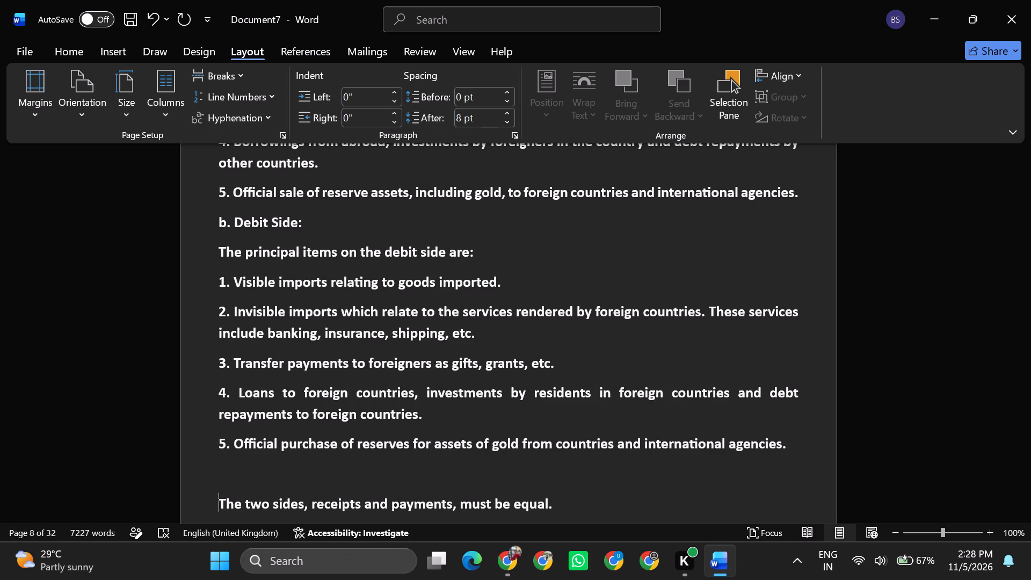
{"action": "key", "text": "BackSpace"}
{"action": "key", "text": "Down"}
{"action": "key", "text": "Down"}
{"action": "key", "text": "BackSpace"}
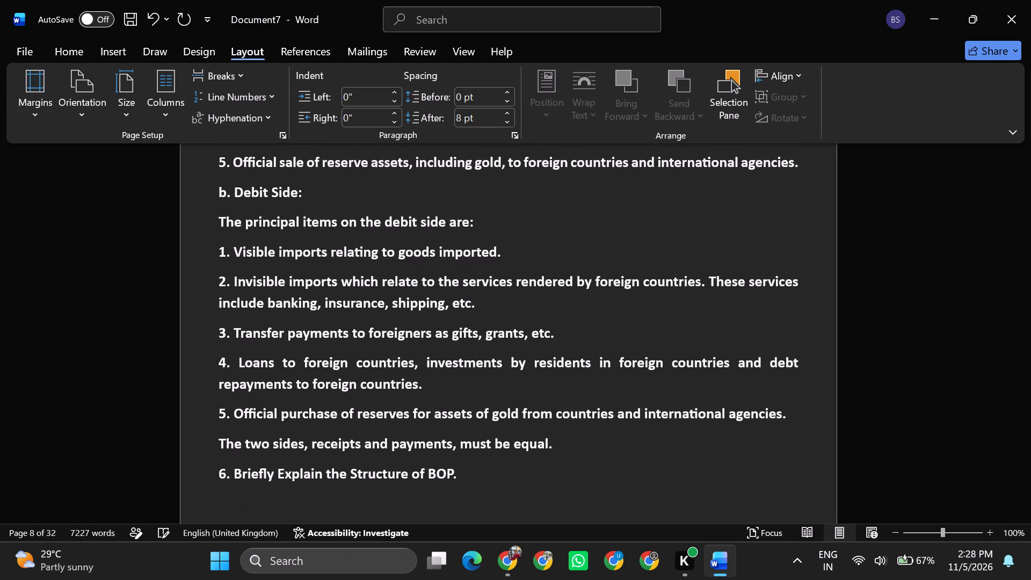
Insert a full-width double horizontal line above the heading "6. Briefly Explain the Structure of BOP.", followed by one blank line.
{"action": "type", "text": "==="}
{"action": "key", "text": "Return"}
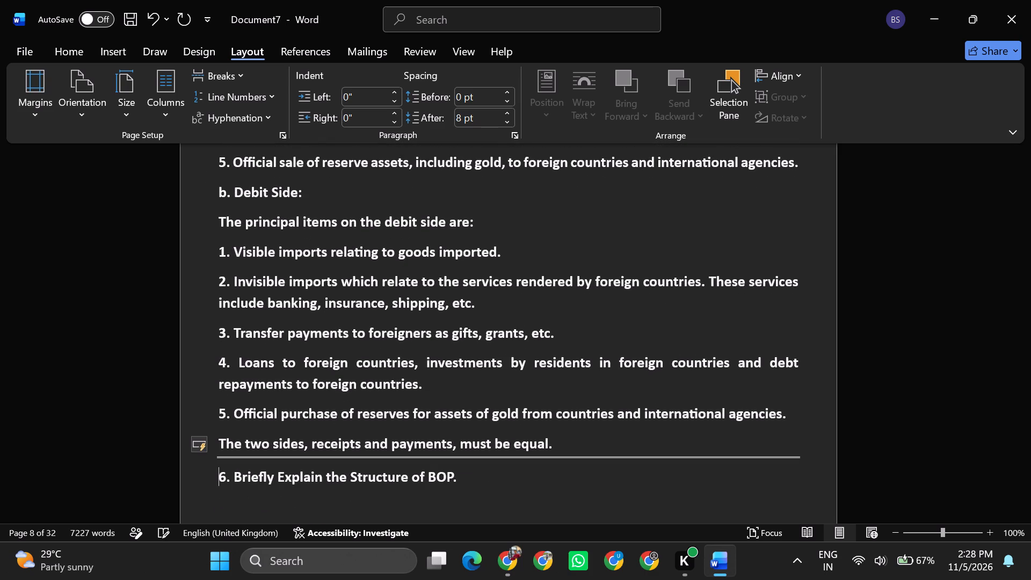
{"action": "key", "text": "Return"}
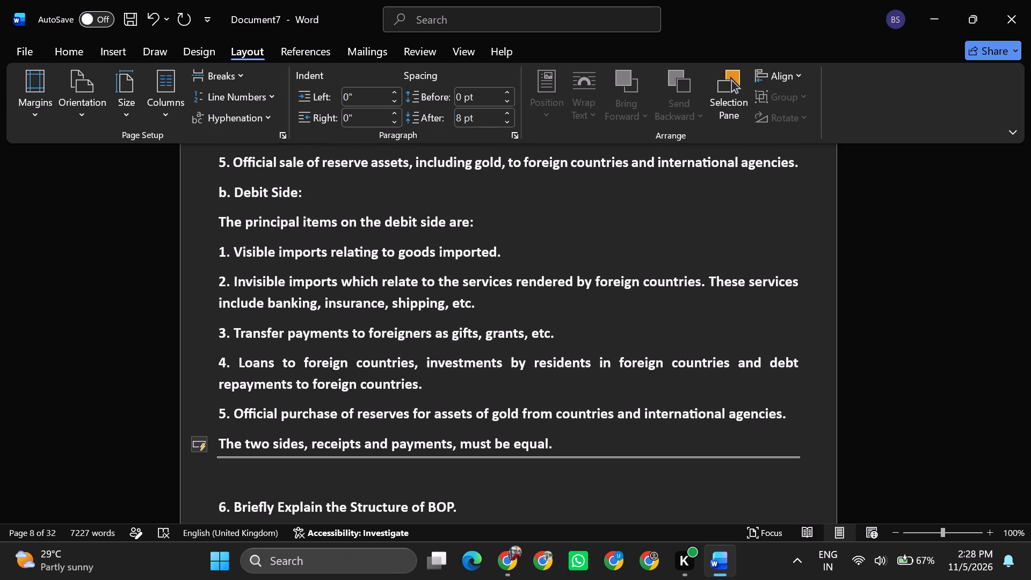
Delete the blank line between the heading "6. Briefly Explain the Structure of BOP." and its first paragraph.
{"action": "key", "text": "Down"}
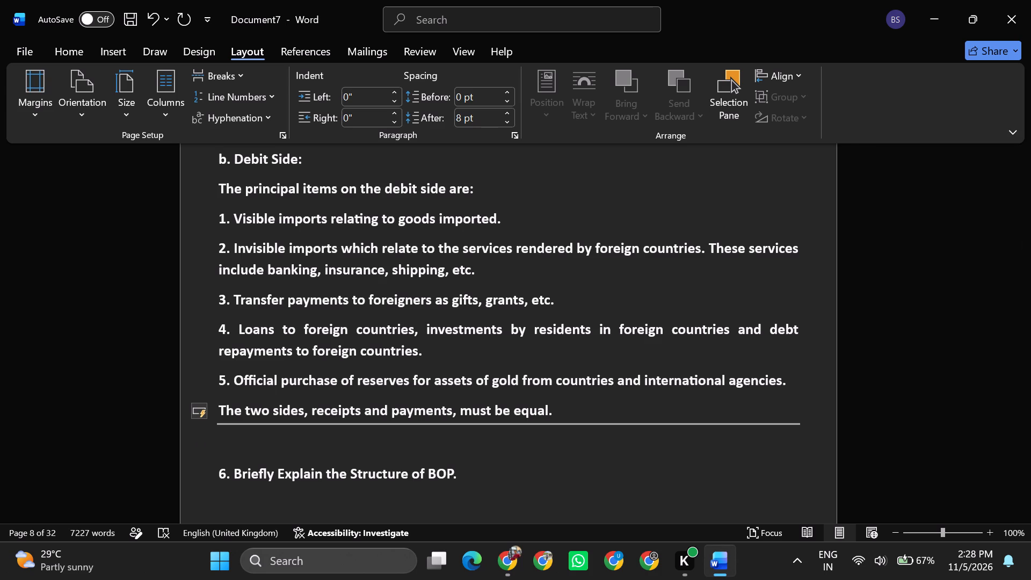
{"action": "key", "text": "Down"}
{"action": "key", "text": "BackSpace"}
Delete the space between "in" and "monitoring" in the first paragraph under the Structure of BOP heading.
{"action": "key", "text": "Down"}
{"action": "key", "text": "Down"}
{"action": "key", "text": "Down"}
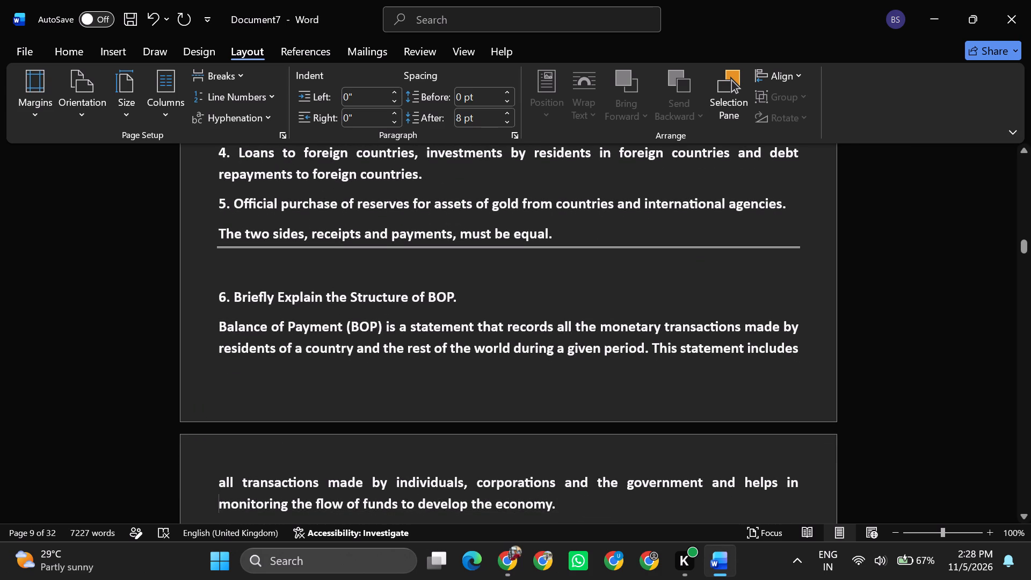
{"action": "key", "text": "Up"}
{"action": "key", "text": "Down"}
{"action": "key", "text": "BackSpace"}
{"action": "key", "text": "Down"}
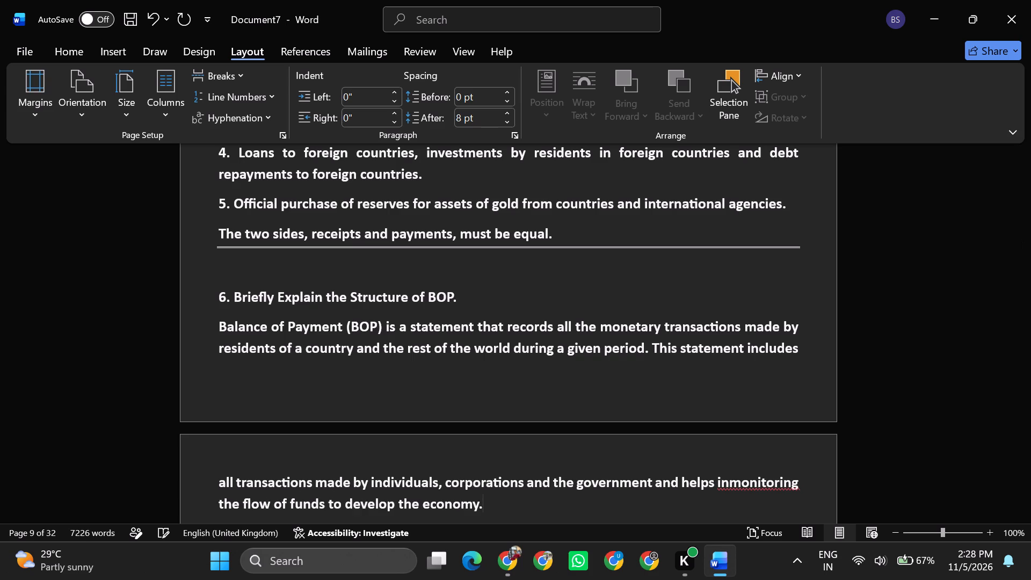
Undo the deletion of the space between "in" and "monitoring" in the first Structure of BOP paragraph.
{"action": "key", "text": "ctrl+z"}
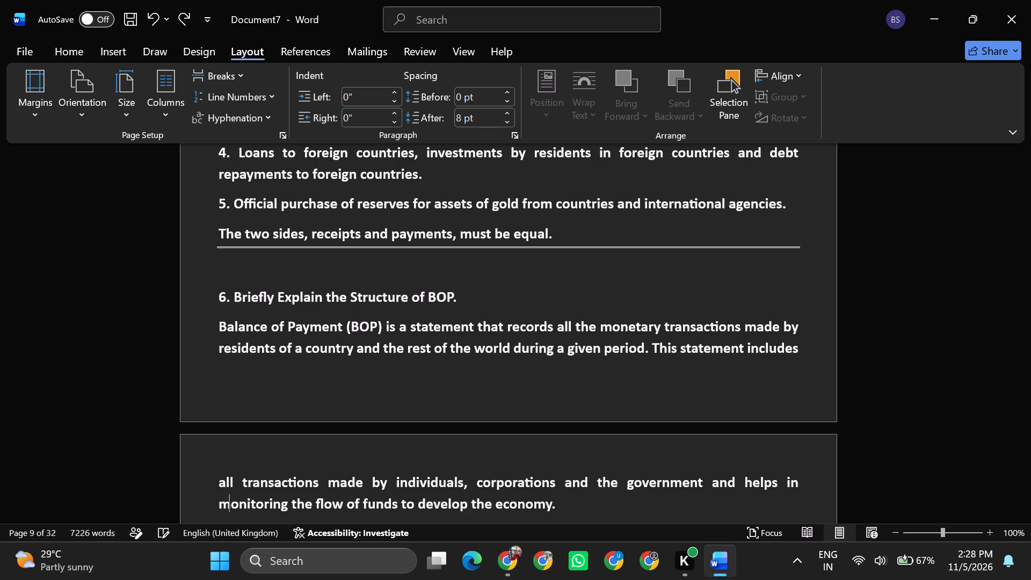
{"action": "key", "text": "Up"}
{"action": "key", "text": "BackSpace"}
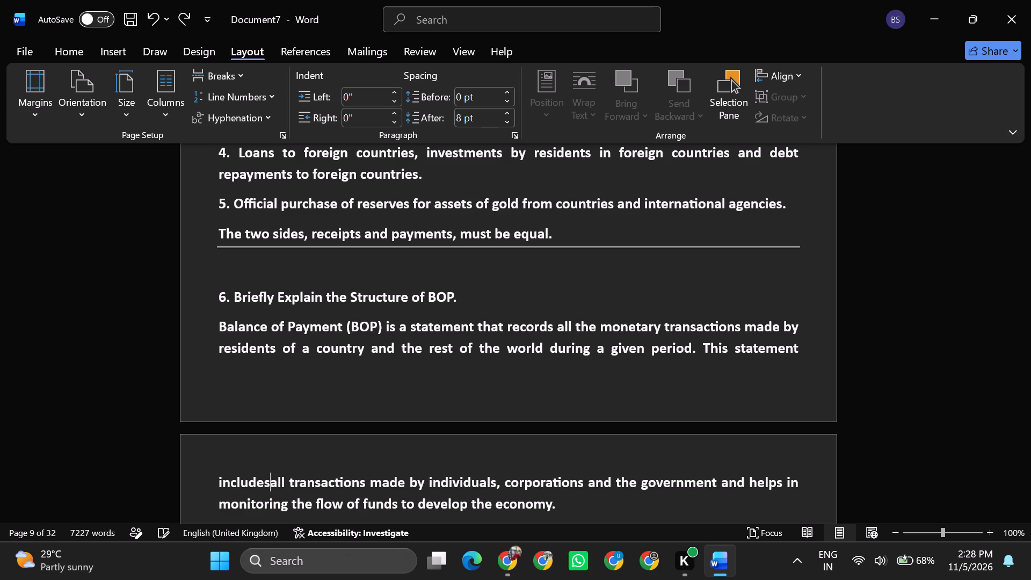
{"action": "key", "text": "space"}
Delete the blank line above the heading "1. Current Account:".
{"action": "key", "text": "Down"}
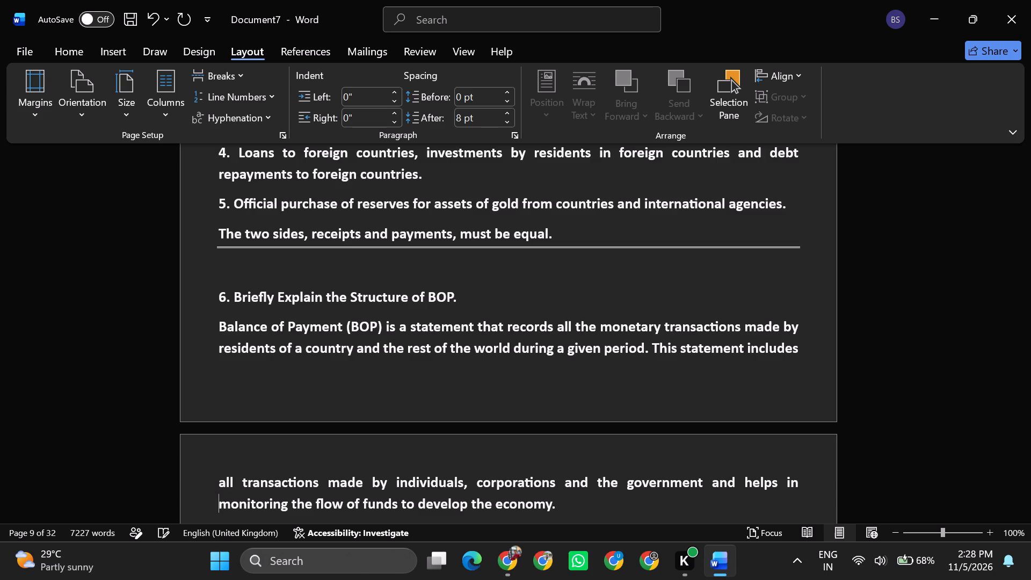
{"action": "key", "text": "Down"}
{"action": "key", "text": "Down"}
{"action": "key", "text": "BackSpace"}
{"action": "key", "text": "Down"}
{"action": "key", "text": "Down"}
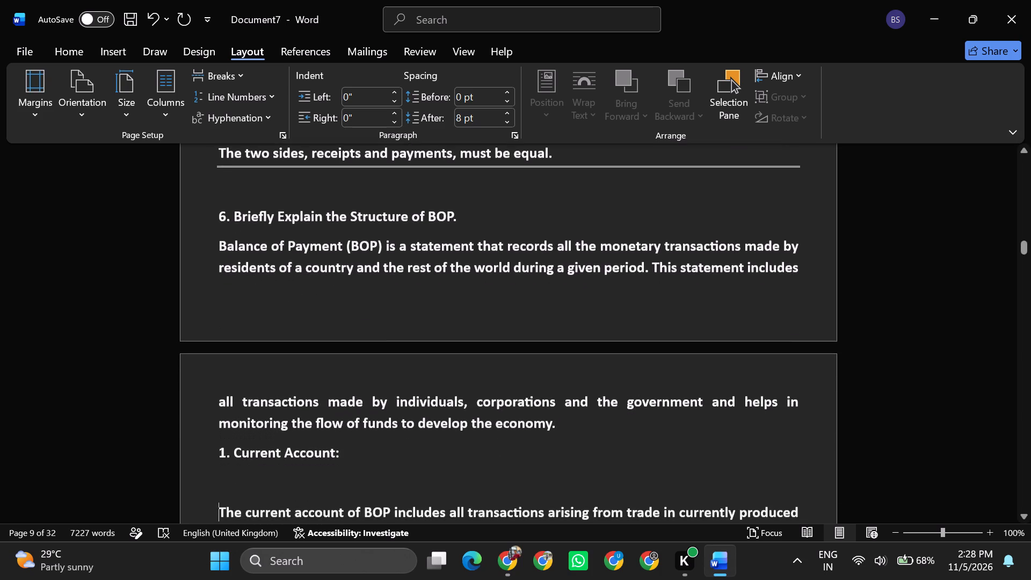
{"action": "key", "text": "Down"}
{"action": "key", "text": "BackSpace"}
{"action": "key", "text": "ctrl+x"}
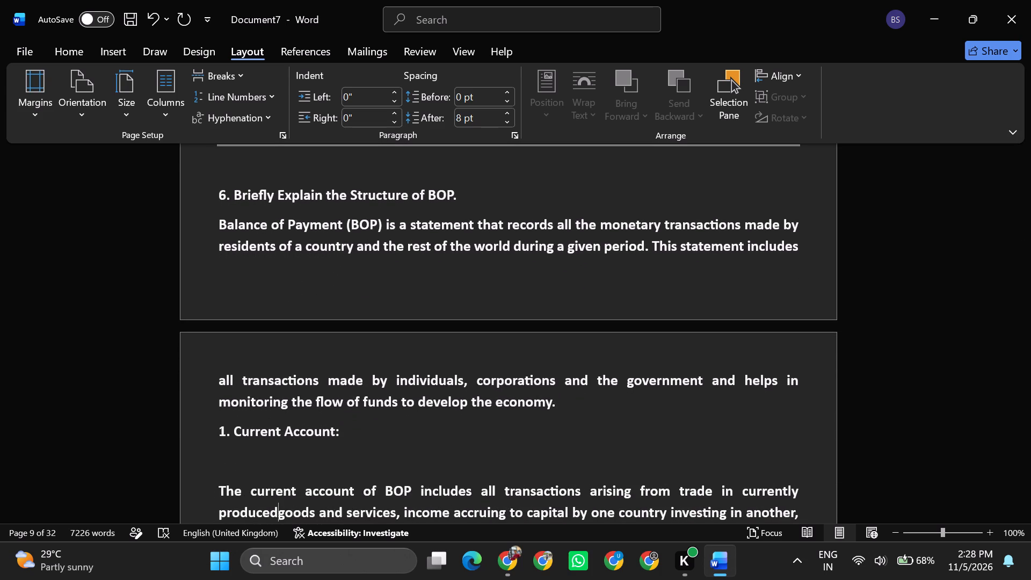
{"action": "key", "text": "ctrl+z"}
Delete the blank lines before and after the paragraph that follows the heading "1. Current Account:".
{"action": "key", "text": "Up"}
{"action": "key", "text": "BackSpace"}
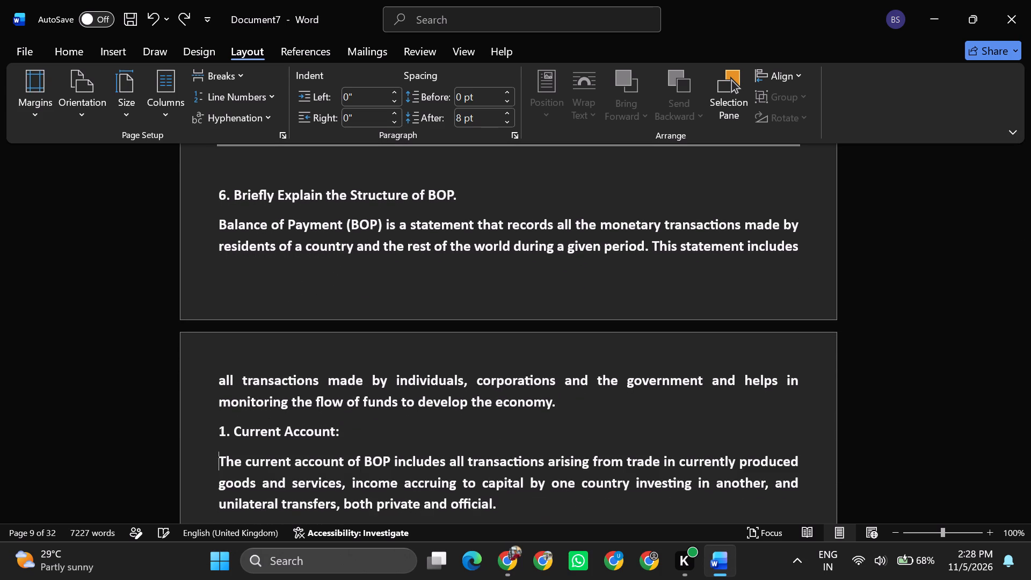
{"action": "key", "text": "Down"}
{"action": "key", "text": "Down"}
{"action": "key", "text": "Down"}
{"action": "key", "text": "Down"}
{"action": "key", "text": "BackSpace"}
Delete the blank lines before and after the heading "a. Visible Account:".
{"action": "key", "text": "Down"}
{"action": "key", "text": "Down"}
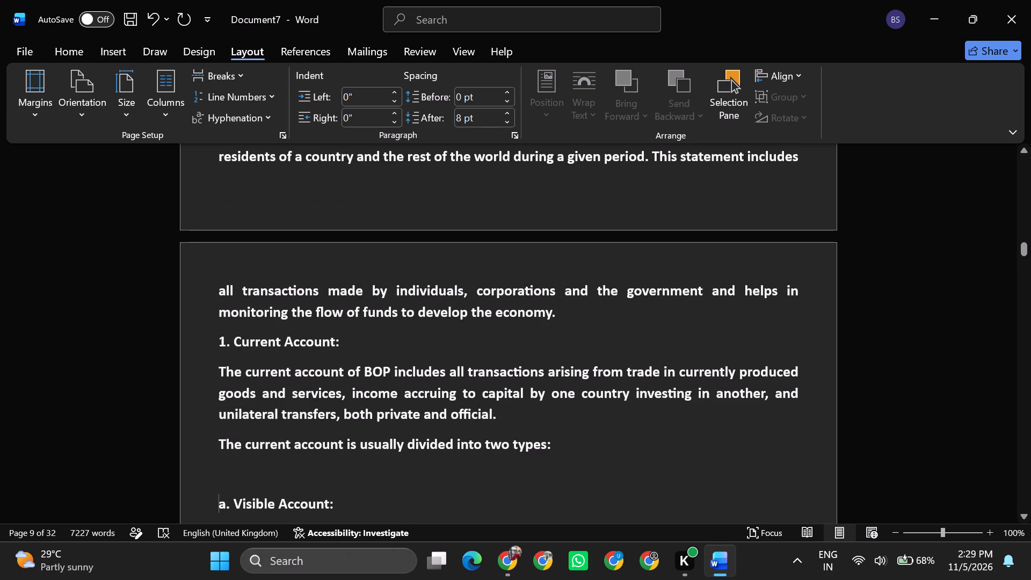
{"action": "key", "text": "BackSpace"}
{"action": "key", "text": "Down"}
{"action": "key", "text": "Down"}
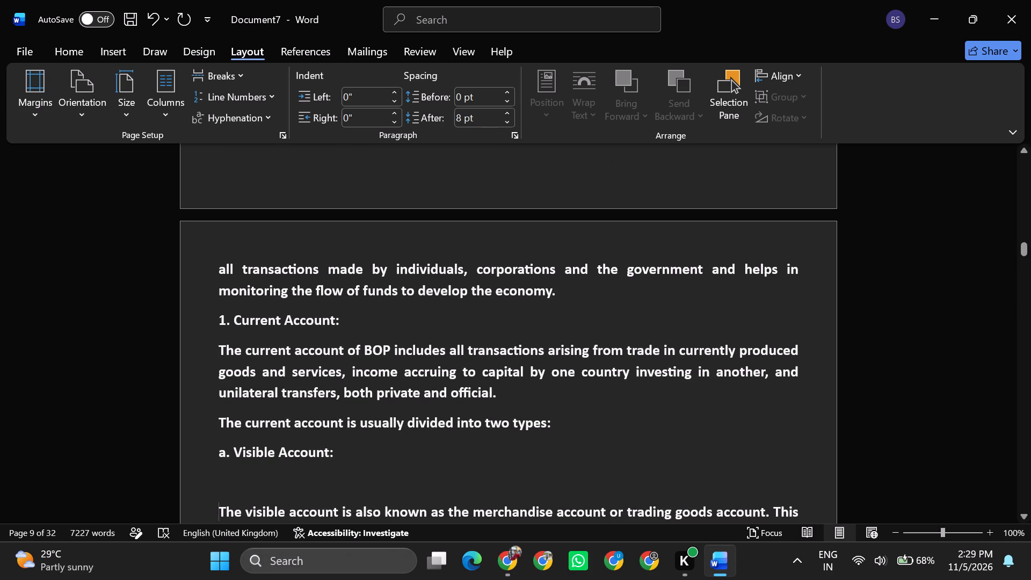
{"action": "key", "text": "BackSpace"}
Delete the blank lines before and after the heading "b. Invisible Account:".
{"action": "key", "text": "Down"}
{"action": "key", "text": "Down"}
{"action": "key", "text": "Down"}
{"action": "key", "text": "Down"}
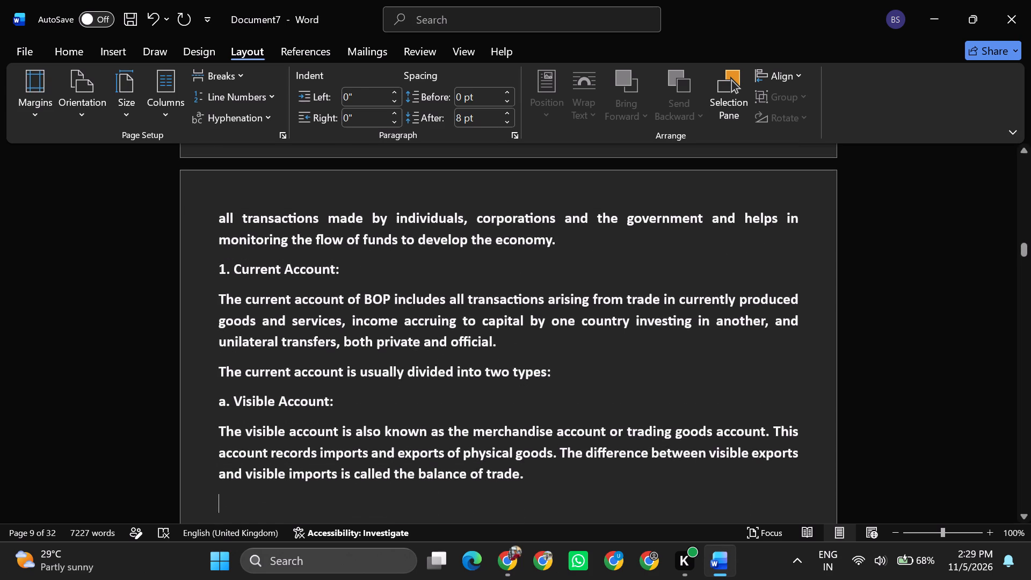
{"action": "key", "text": "BackSpace"}
{"action": "key", "text": "Down"}
{"action": "key", "text": "Down"}
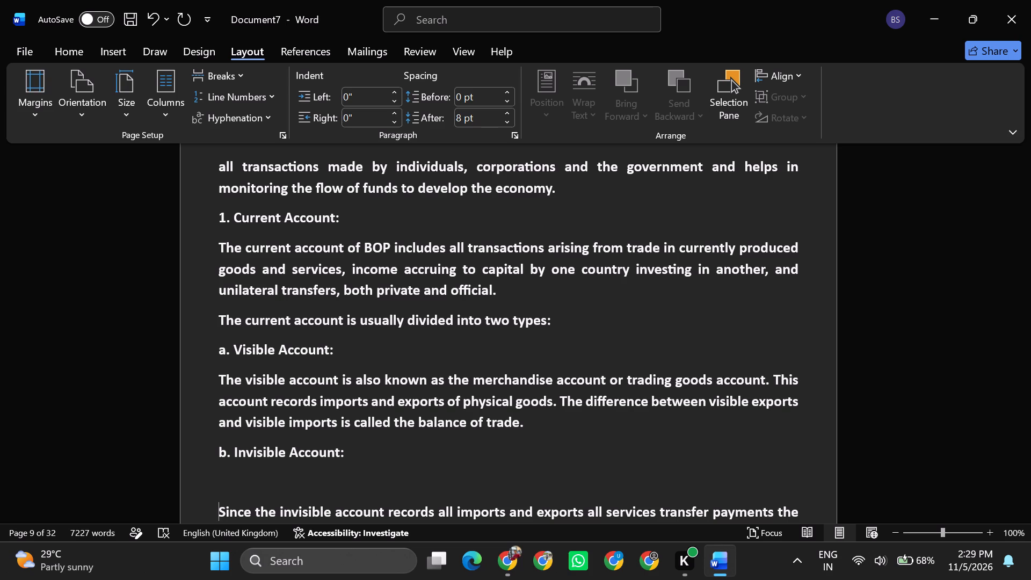
{"action": "key", "text": "BackSpace"}
Delete the blank line above the heading "3. The Official Reserve Assets A/c:".
{"action": "key", "text": "Down"}
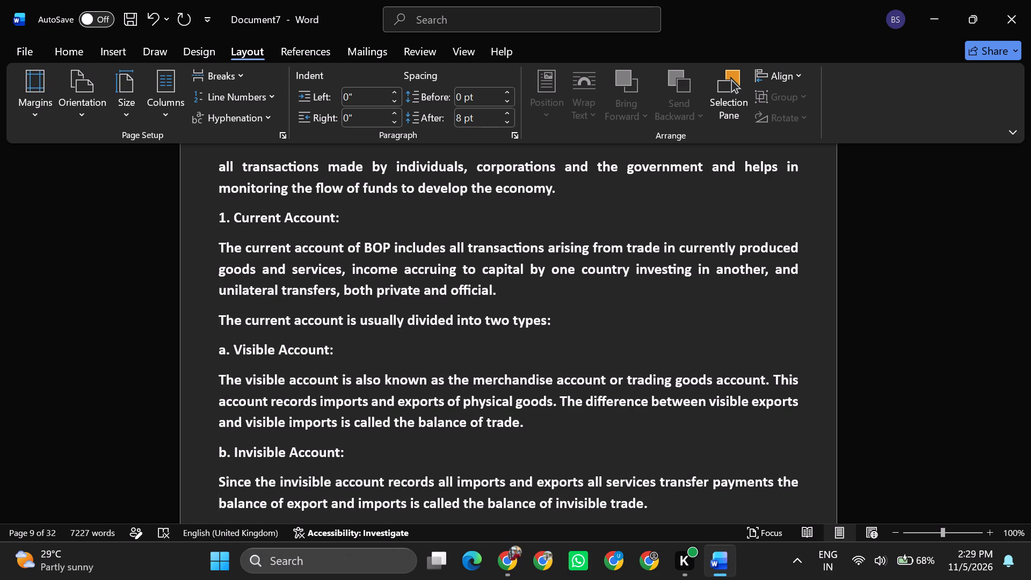
{"action": "key", "text": "Down"}
{"action": "key", "text": "Down"}
{"action": "key", "text": "Down"}
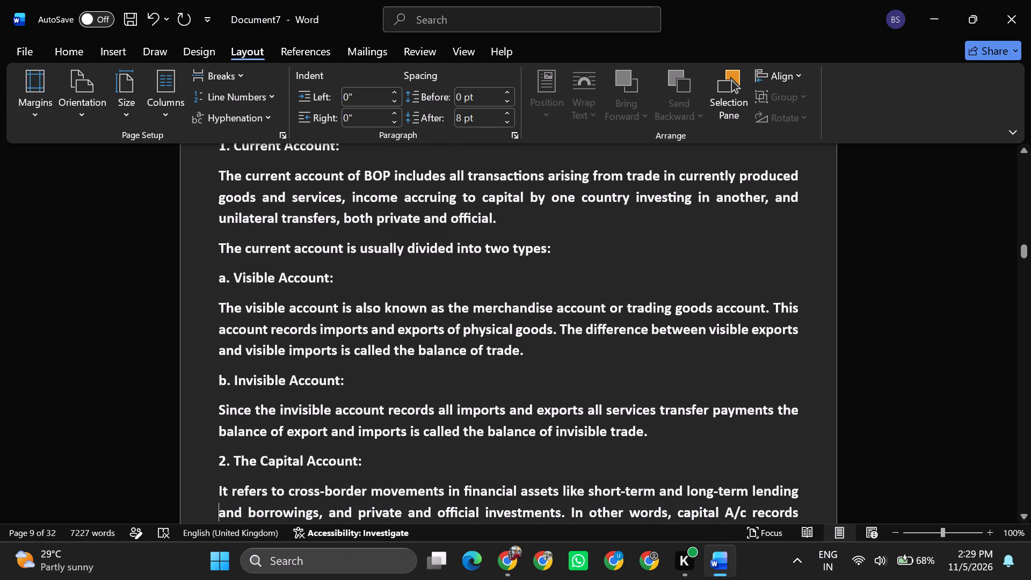
{"action": "key", "text": "Down"}
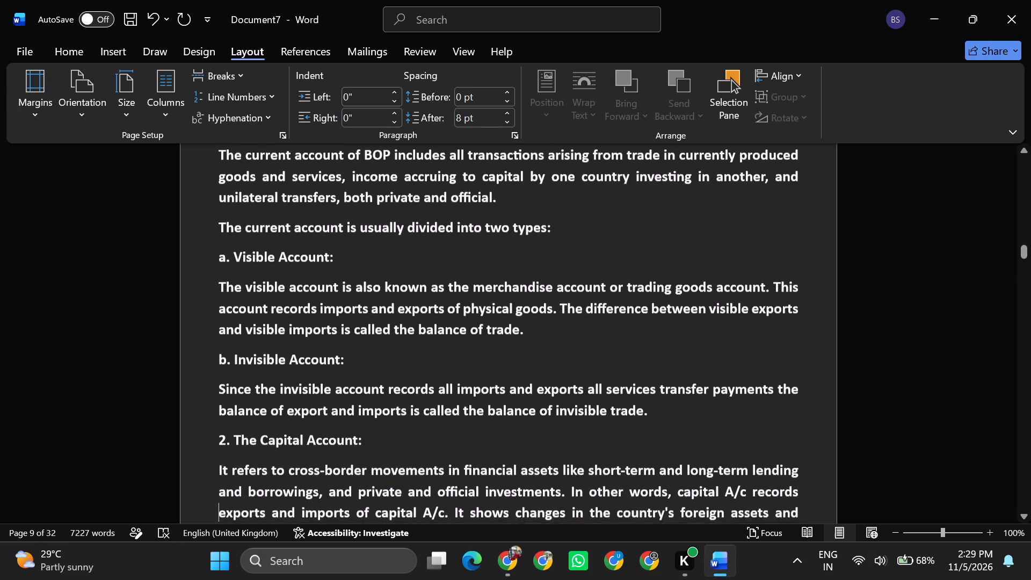
{"action": "key", "text": "Down"}
{"action": "key", "text": "Down"}
{"action": "key", "text": "Down"}
{"action": "key", "text": "Down"}
{"action": "key", "text": "Down"}
{"action": "key", "text": "Down"}
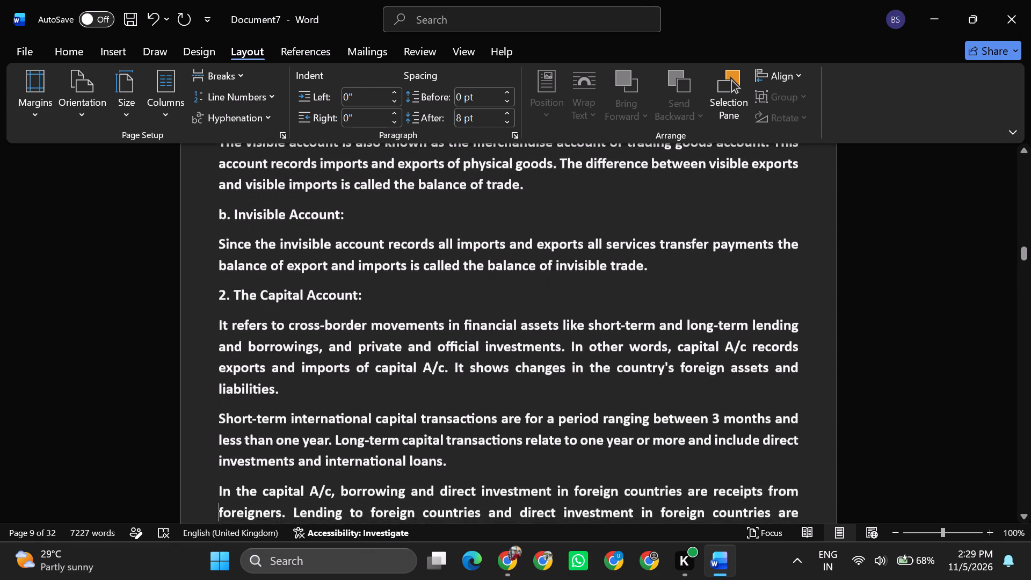
{"action": "key", "text": "Down"}
{"action": "key", "text": "Down"}
{"action": "key", "text": "Down"}
{"action": "key", "text": "Down"}
{"action": "key", "text": "Down"}
{"action": "key", "text": "Down"}
{"action": "key", "text": "Up"}
{"action": "key", "text": "Up"}
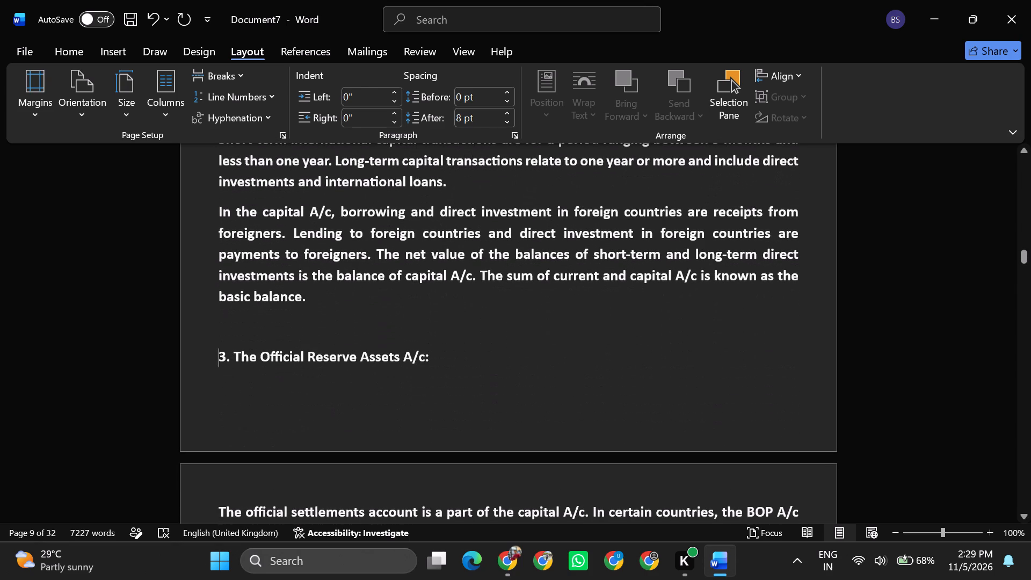
{"action": "key", "text": "Down"}
{"action": "key", "text": "BackSpace"}
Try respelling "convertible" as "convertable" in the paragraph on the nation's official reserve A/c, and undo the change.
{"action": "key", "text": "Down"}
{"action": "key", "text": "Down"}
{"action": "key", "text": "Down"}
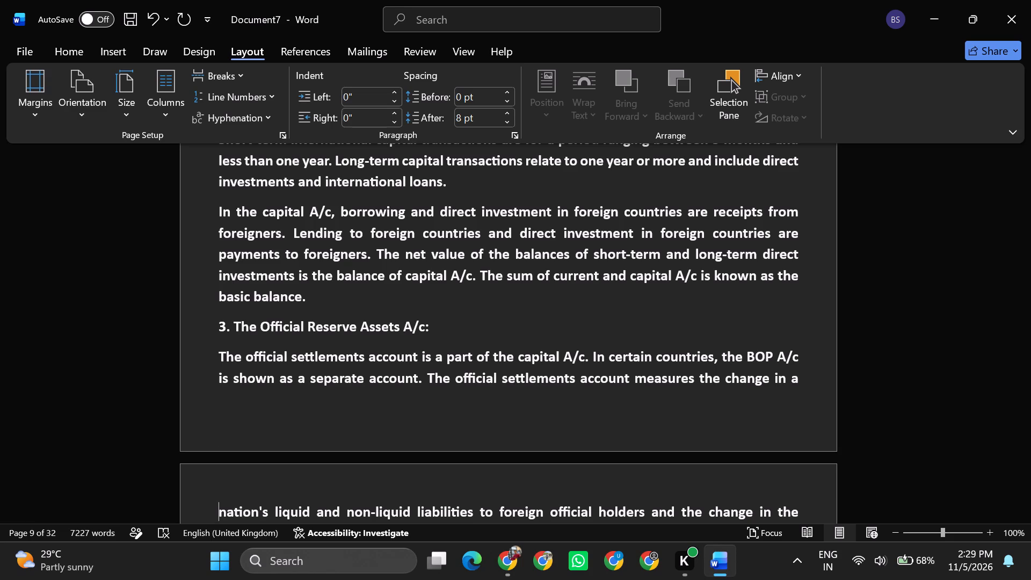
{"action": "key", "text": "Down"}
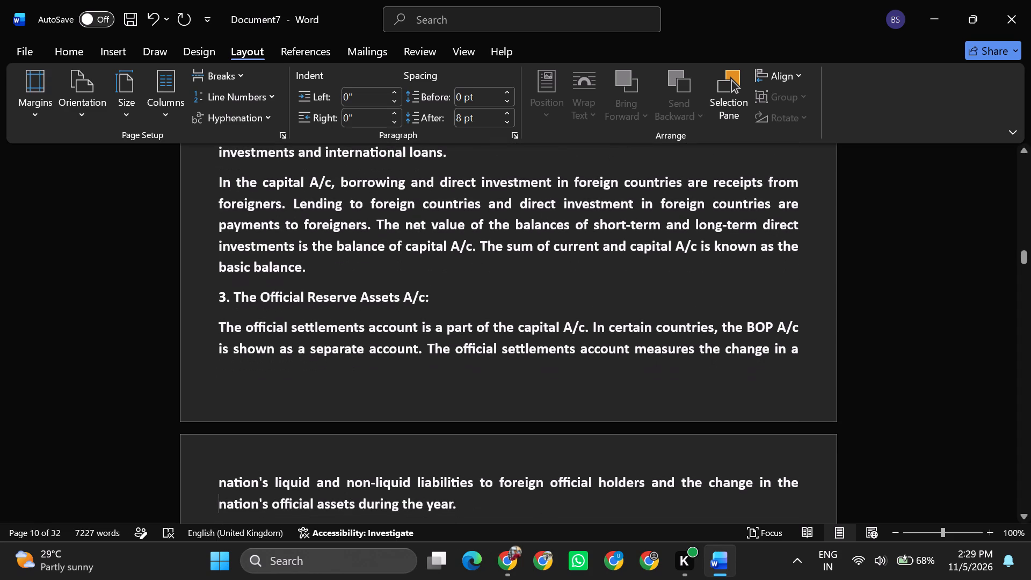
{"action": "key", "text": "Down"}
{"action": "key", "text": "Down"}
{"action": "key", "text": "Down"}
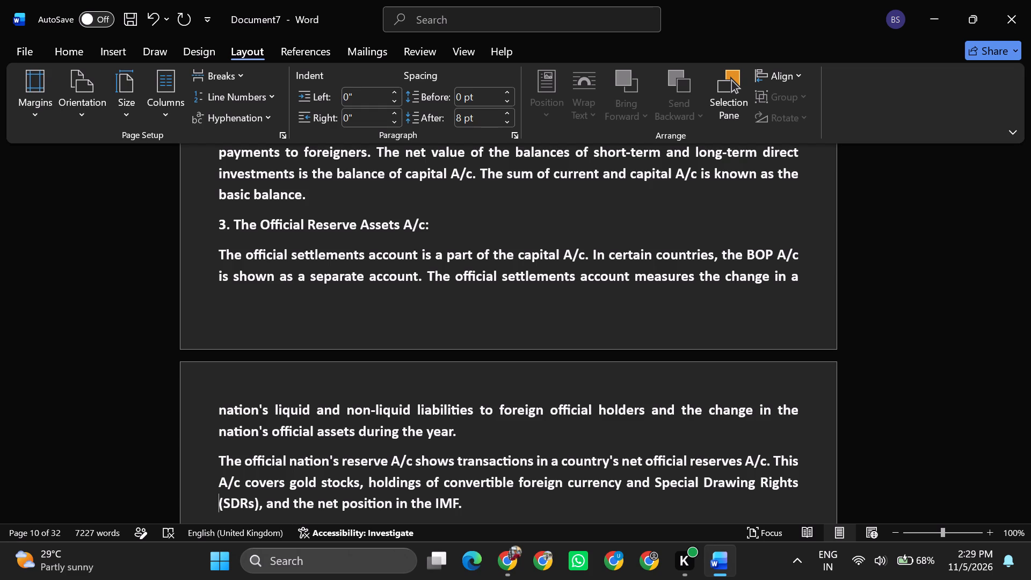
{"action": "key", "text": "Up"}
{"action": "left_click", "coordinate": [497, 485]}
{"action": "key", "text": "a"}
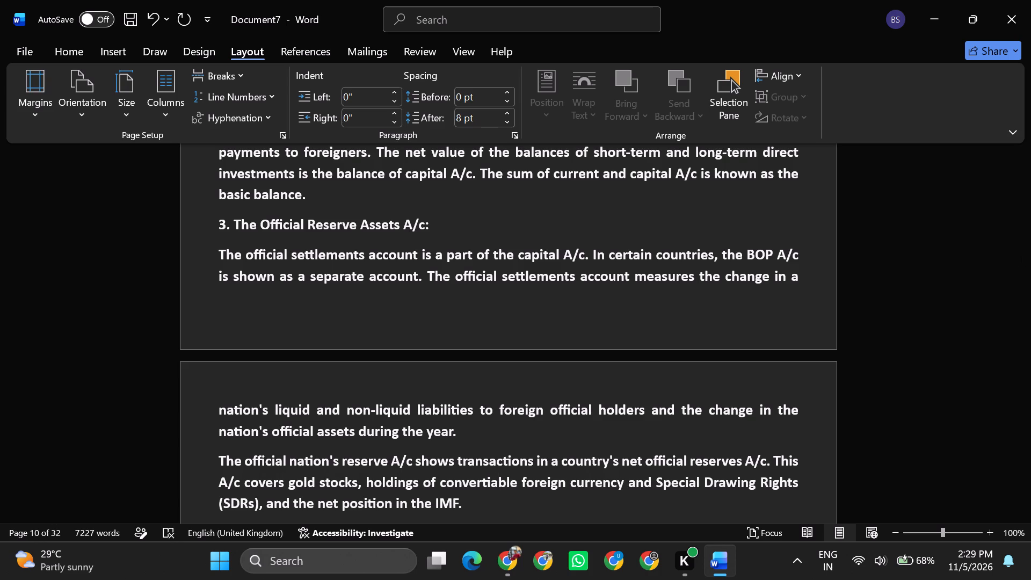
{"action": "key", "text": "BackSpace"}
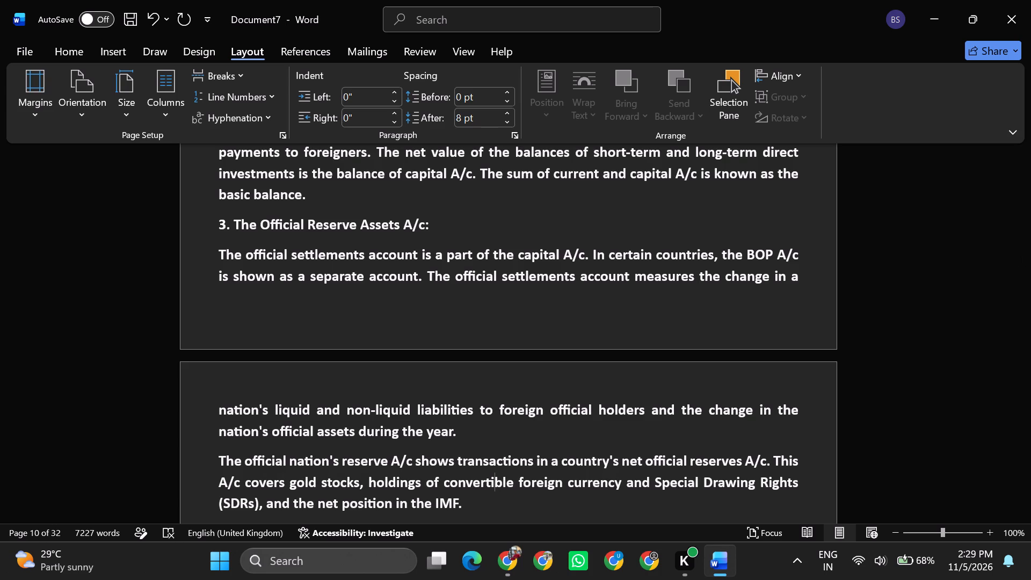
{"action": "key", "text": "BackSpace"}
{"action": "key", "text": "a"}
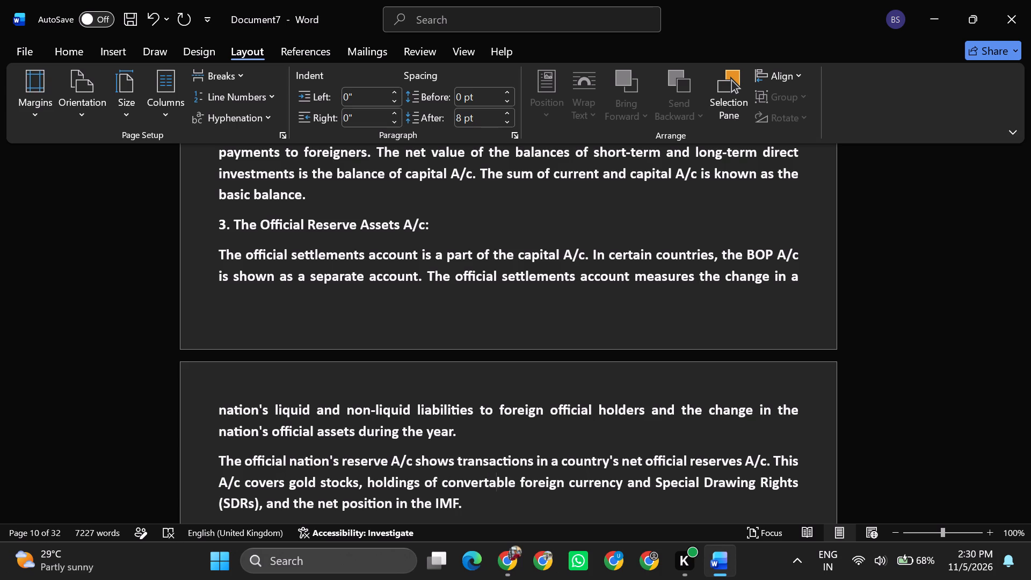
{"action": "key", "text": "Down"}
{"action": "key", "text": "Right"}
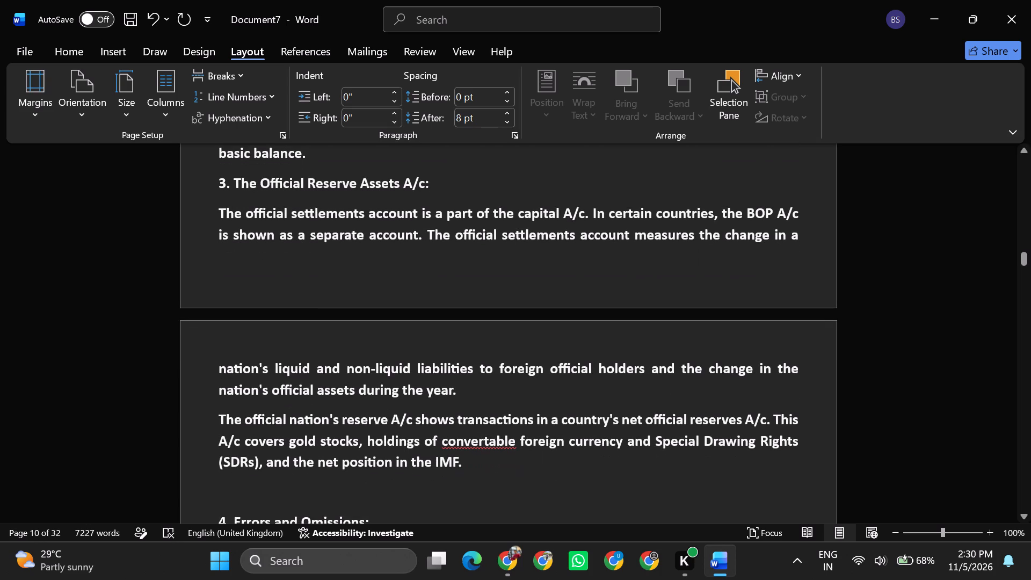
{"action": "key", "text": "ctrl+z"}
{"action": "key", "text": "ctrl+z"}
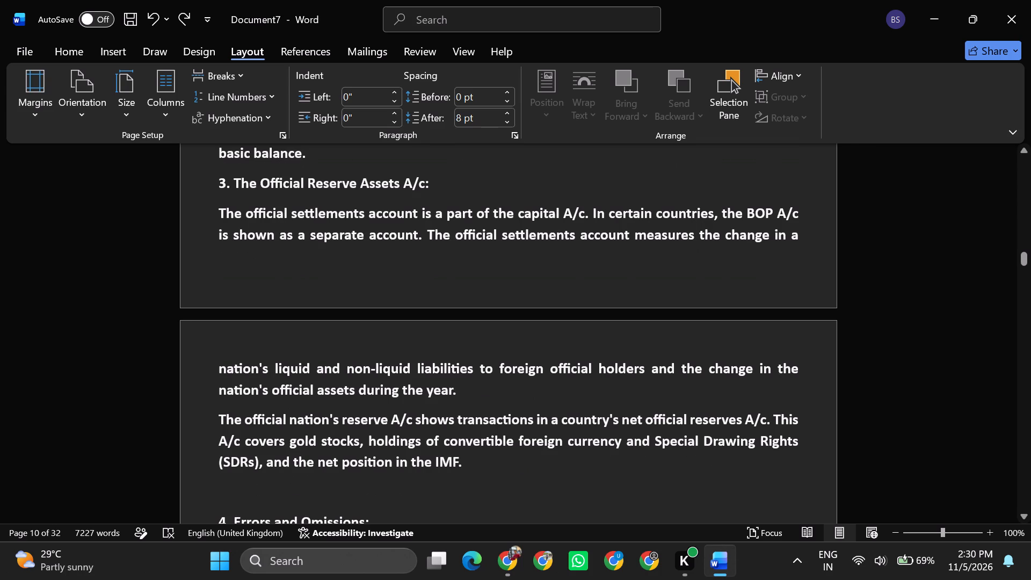
Delete the blank line above the heading "4. Errors and Omissions:".
{"action": "key", "text": "Down"}
{"action": "key", "text": "Down"}
{"action": "key", "text": "Down"}
{"action": "key", "text": "Up"}
{"action": "key", "text": "Down"}
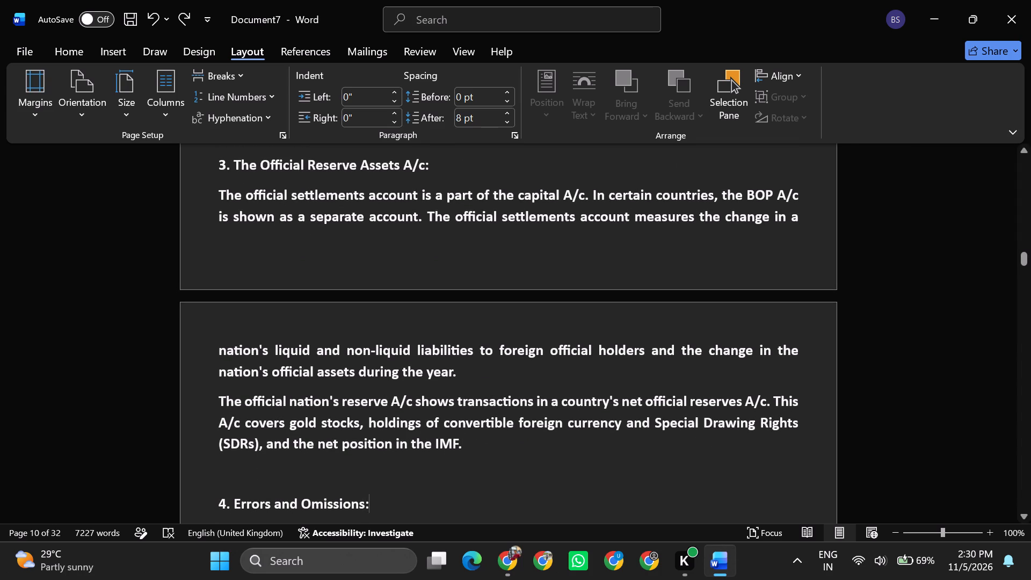
{"action": "key", "text": "Right"}
{"action": "key", "text": "Up"}
{"action": "key", "text": "BackSpace"}
Insert a full-width double horizontal line above the heading "7. What do you mean by disequilibrium? Explain its concepts.", followed by one blank line.
{"action": "key", "text": "Down"}
{"action": "key", "text": "Down"}
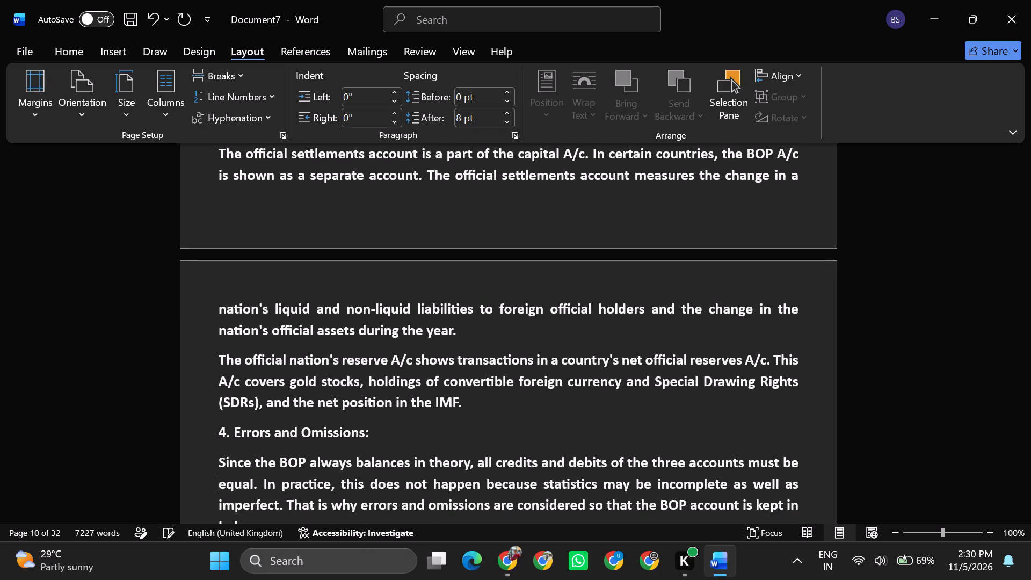
{"action": "key", "text": "Down"}
{"action": "key", "text": "Down"}
{"action": "key", "text": "Down"}
{"action": "key", "text": "Down"}
{"action": "key", "text": "Down"}
{"action": "key", "text": "Down"}
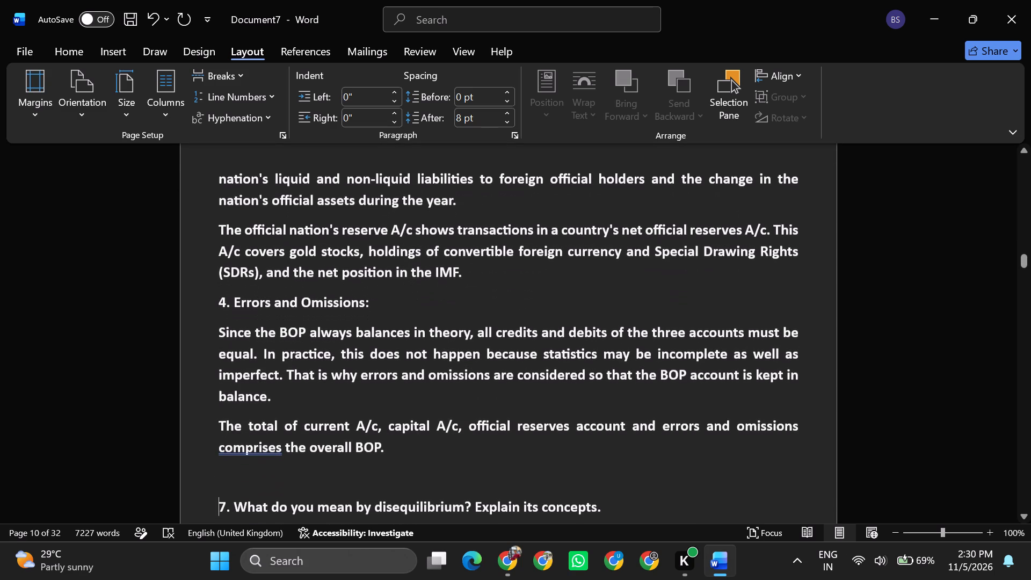
{"action": "key", "text": "Up"}
{"action": "type", "text": "==="}
{"action": "key", "text": "Return"}
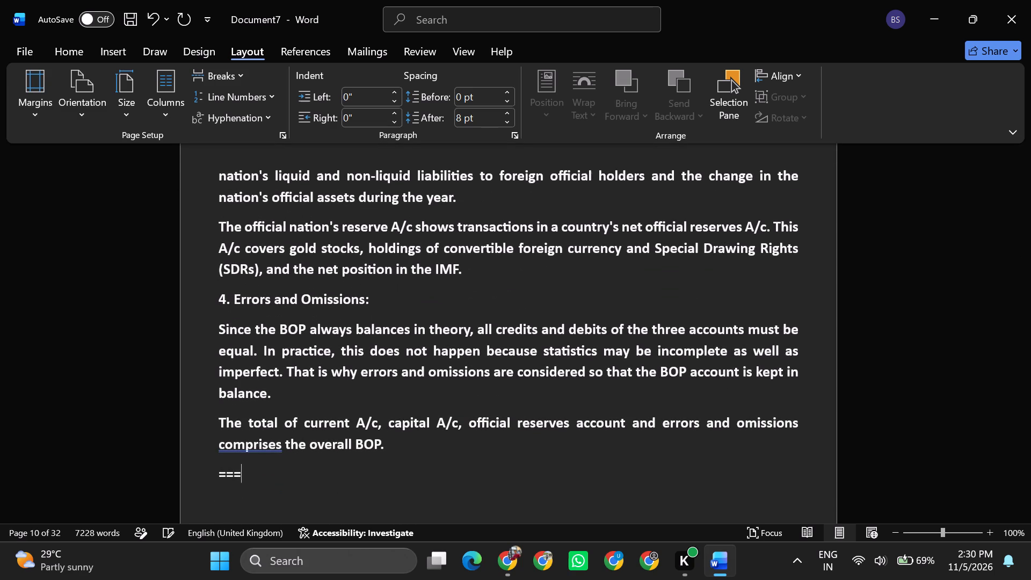
Add the marks label "(4M)" and a space before the heading "7. What do you mean by disequilibrium? Explain its concepts.".
{"action": "key", "text": "Down"}
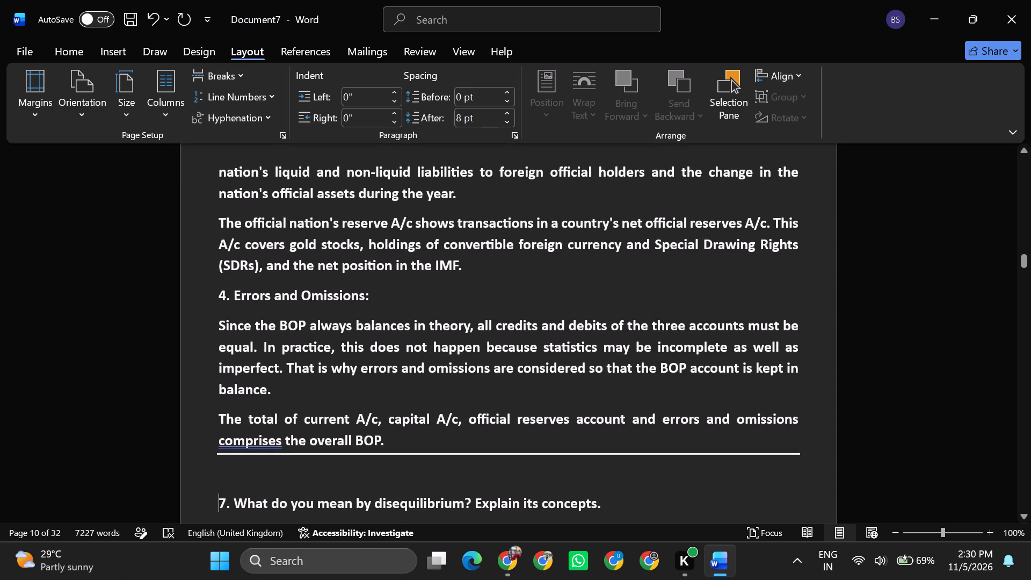
{"action": "key", "text": "shift+parenleft"}
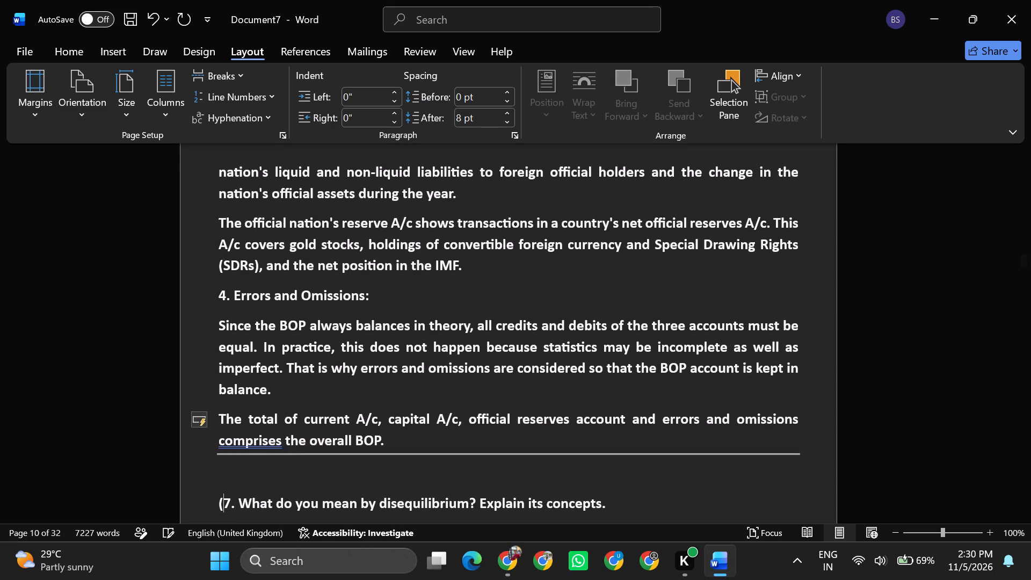
{"action": "type", "text": "$M"}
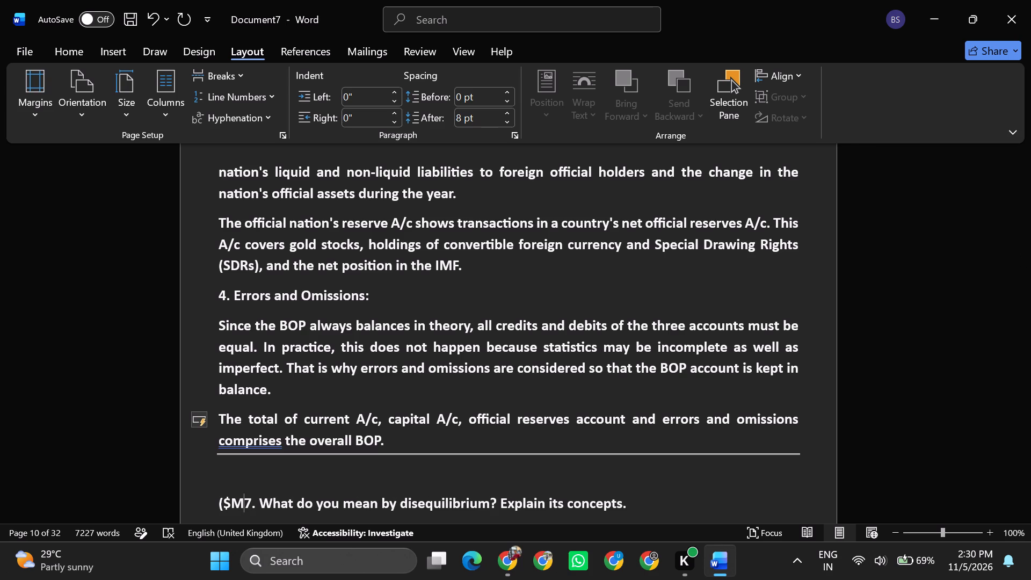
{"action": "key", "text": "BackSpace"}
{"action": "key", "text": "BackSpace"}
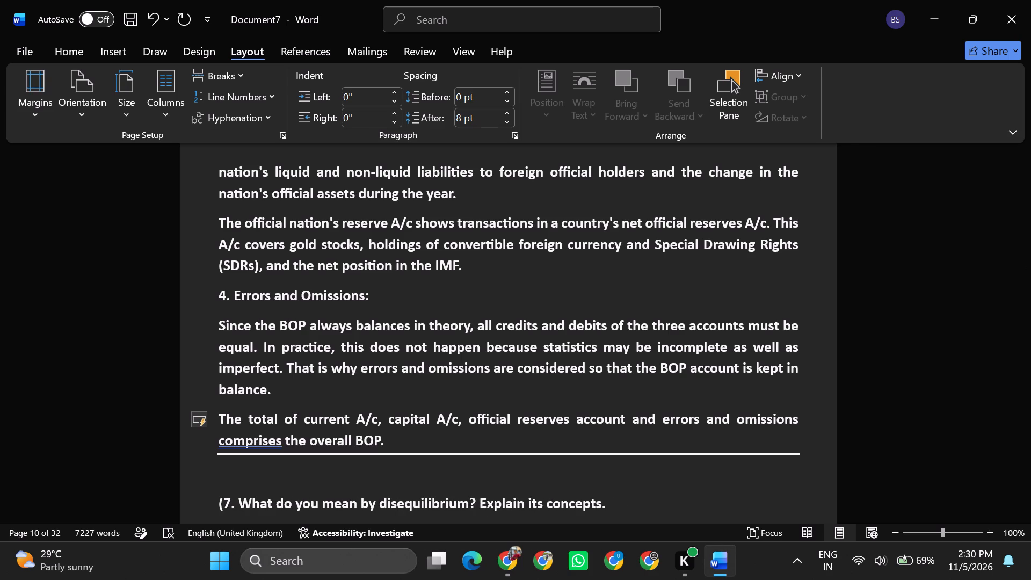
{"action": "key", "text": "4"}
{"action": "key", "text": "shift+m"}
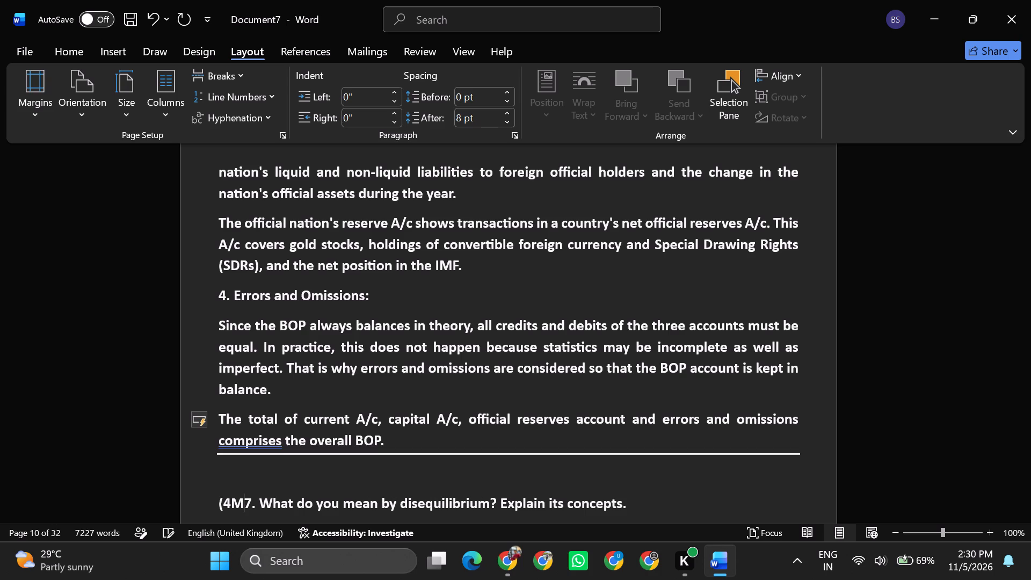
{"action": "type", "text": ")"}
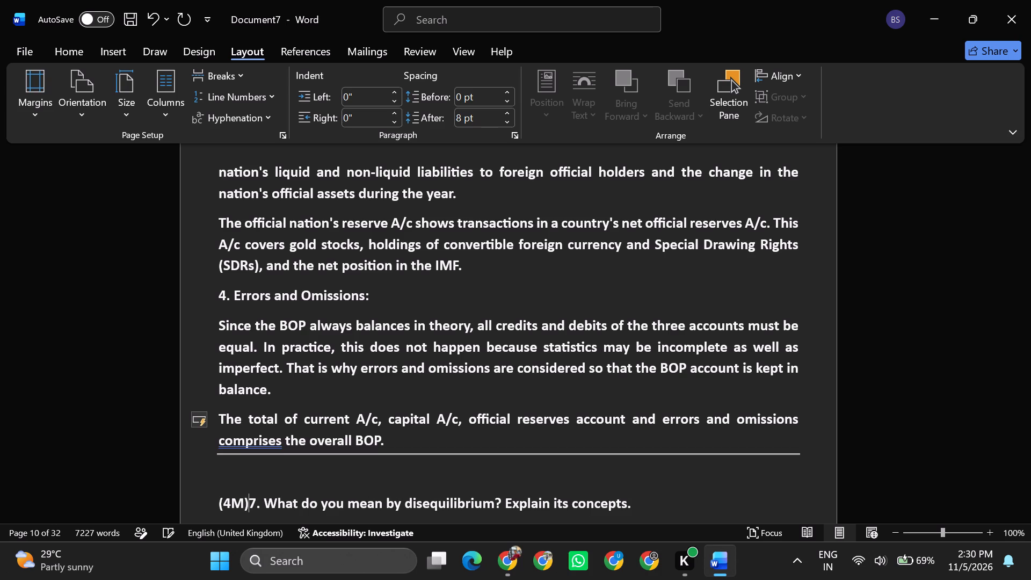
{"action": "key", "text": "space"}
Delete the blank line above the heading "1. Disequilibrium of Surplus:".
{"action": "key", "text": "Down"}
{"action": "key", "text": "Right"}
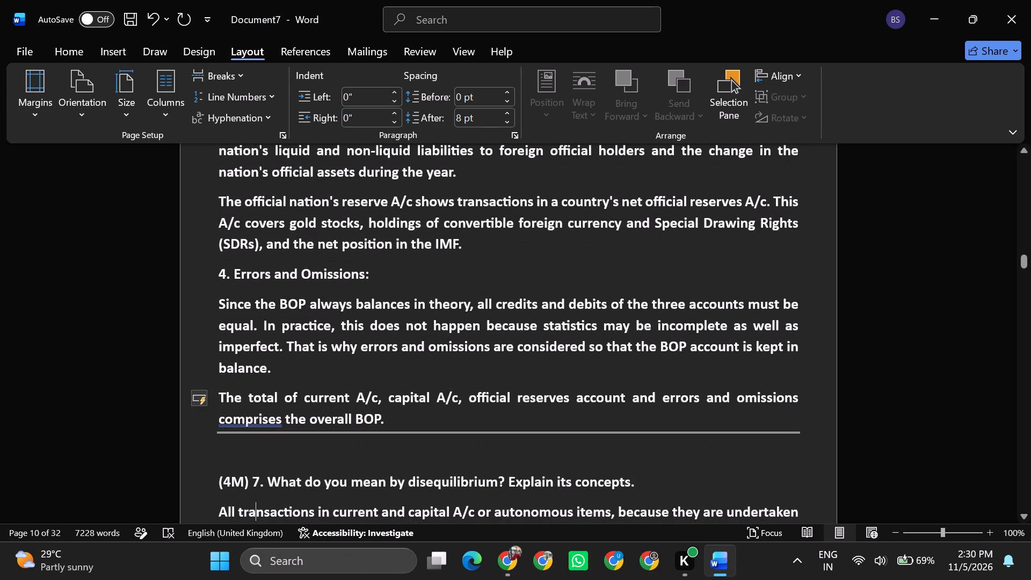
{"action": "key", "text": "Down"}
{"action": "key", "text": "Down"}
{"action": "key", "text": "Down"}
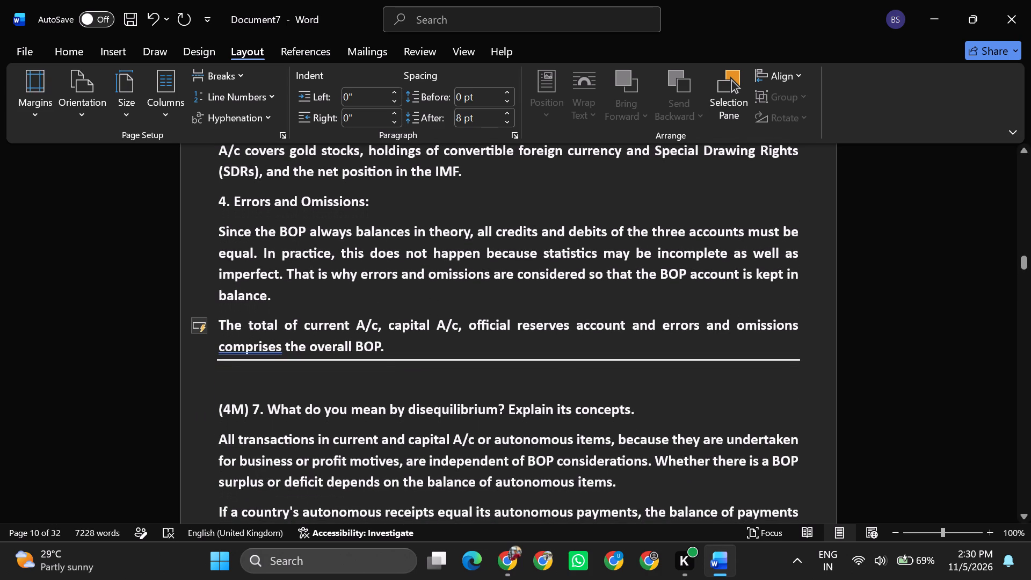
{"action": "key", "text": "Down"}
{"action": "key", "text": "Down"}
{"action": "key", "text": "Down"}
{"action": "key", "text": "Down"}
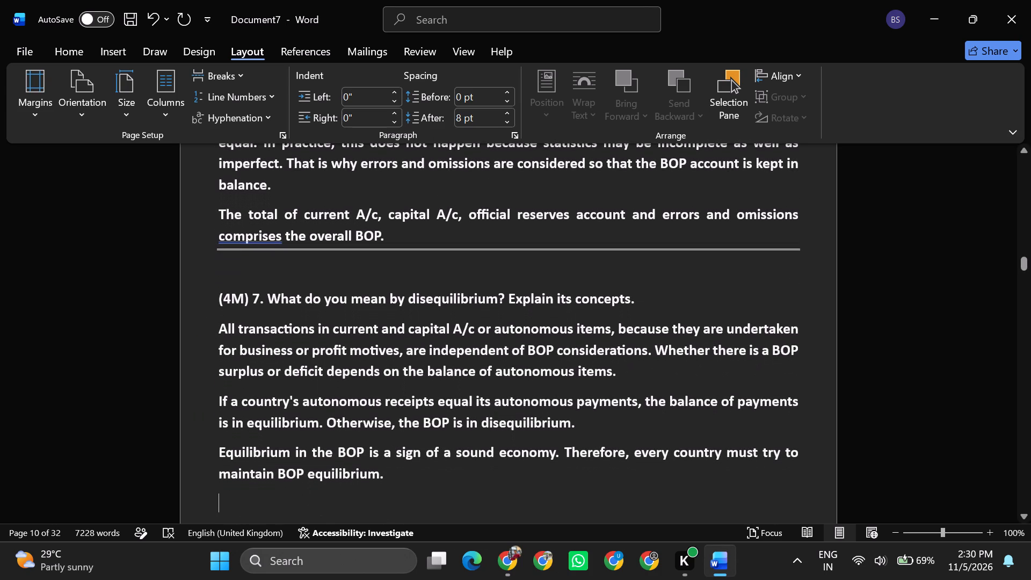
{"action": "key", "text": "Right"}
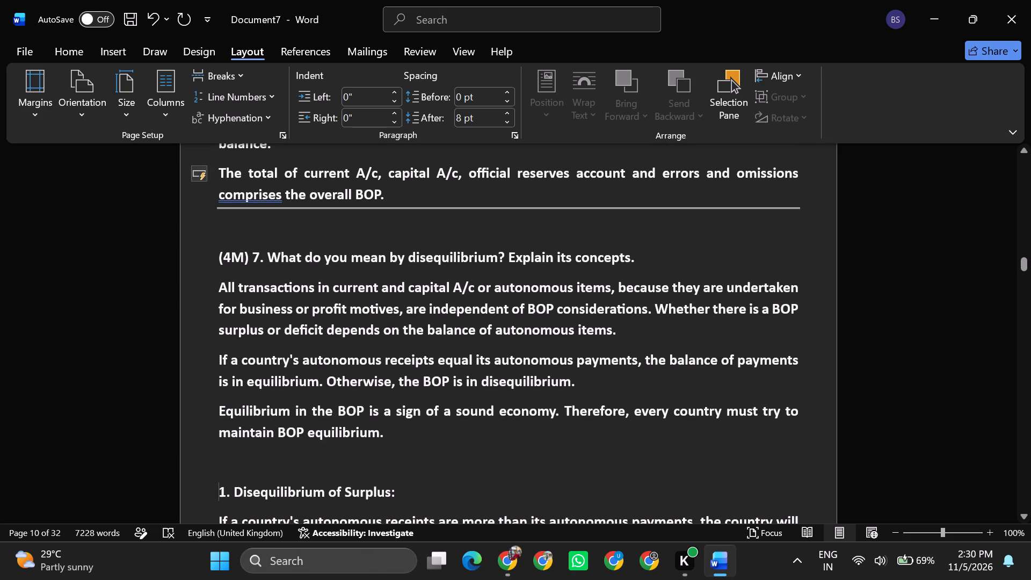
{"action": "key", "text": "BackSpace"}
{"action": "key", "text": "Down"}
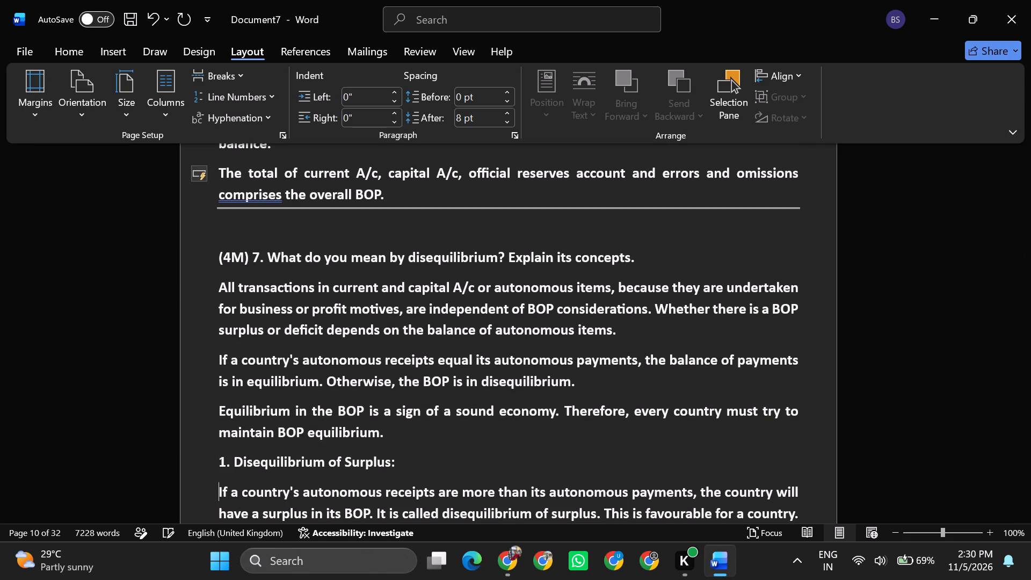
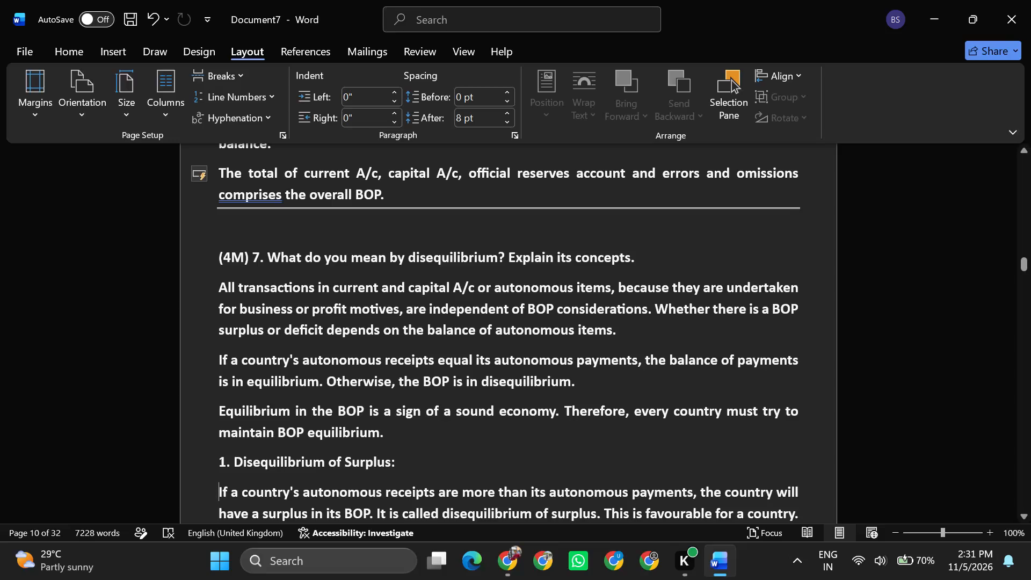
Delete the blank line above the heading "2. Disequilibrium of Deficit:".
{"action": "key", "text": "Down"}
{"action": "key", "text": "Down"}
{"action": "key", "text": "Down"}
{"action": "key", "text": "BackSpace"}
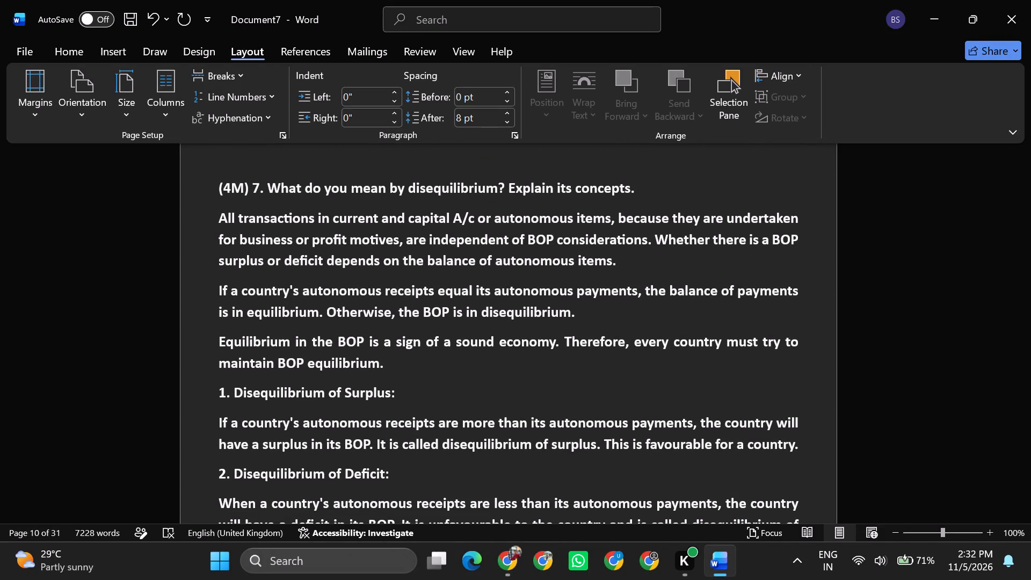
Insert a full-width double horizontal line above the heading "8. What is disequilibrium of BOP? What are the causes of disequilibrium in the BOP?".
{"action": "key", "text": "Up"}
{"action": "key", "text": "Down"}
{"action": "key", "text": "Down"}
{"action": "key", "text": "Down"}
{"action": "key", "text": "Down"}
{"action": "key", "text": "Down"}
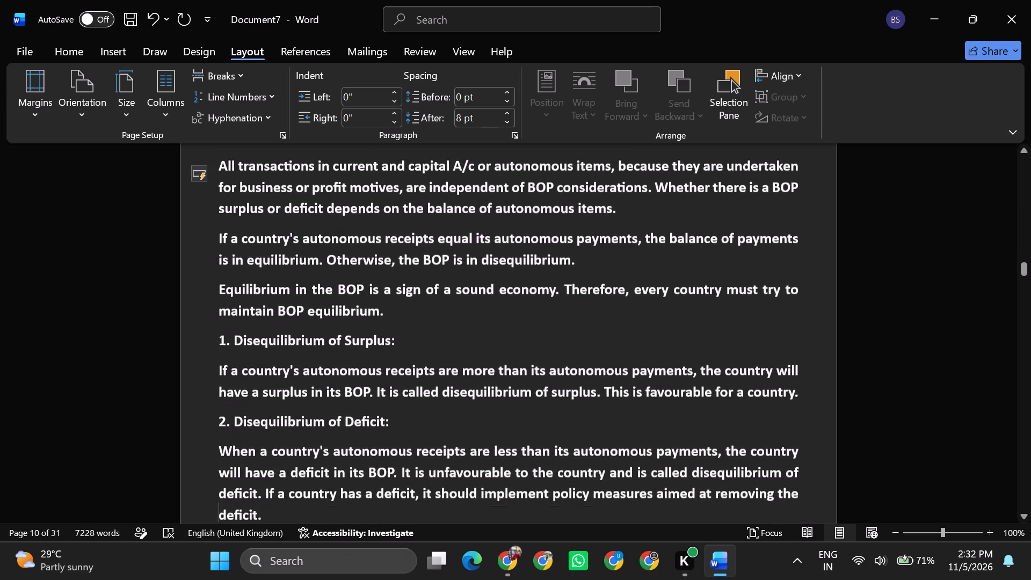
{"action": "key", "text": "Down"}
{"action": "key", "text": "Down"}
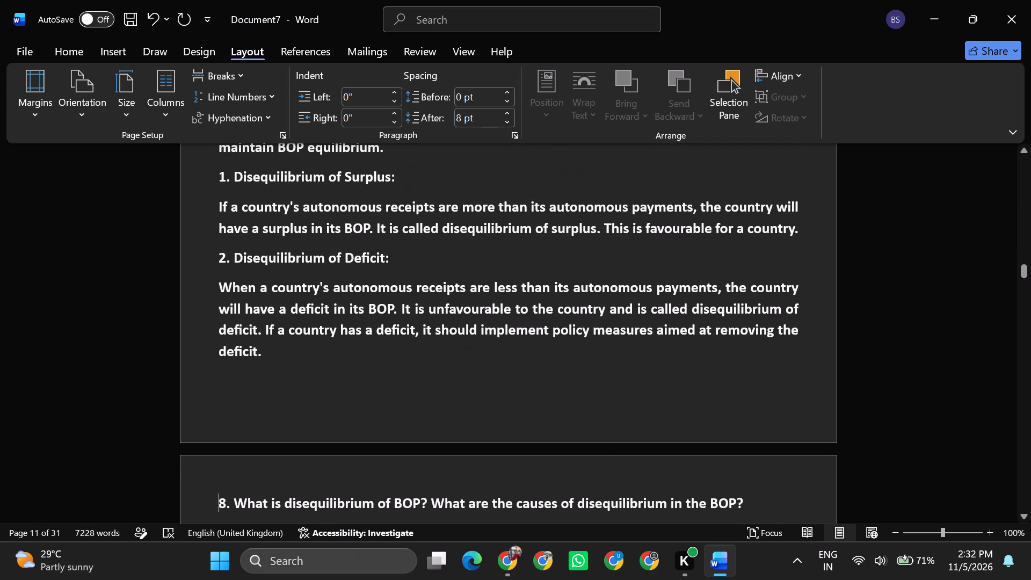
{"action": "type", "text": "==="}
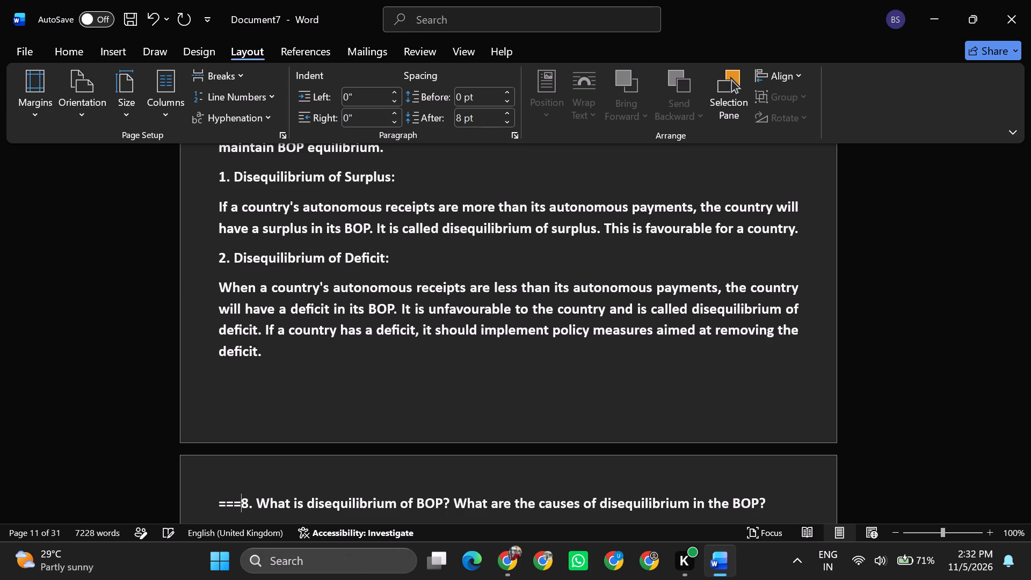
{"action": "key", "text": "Return"}
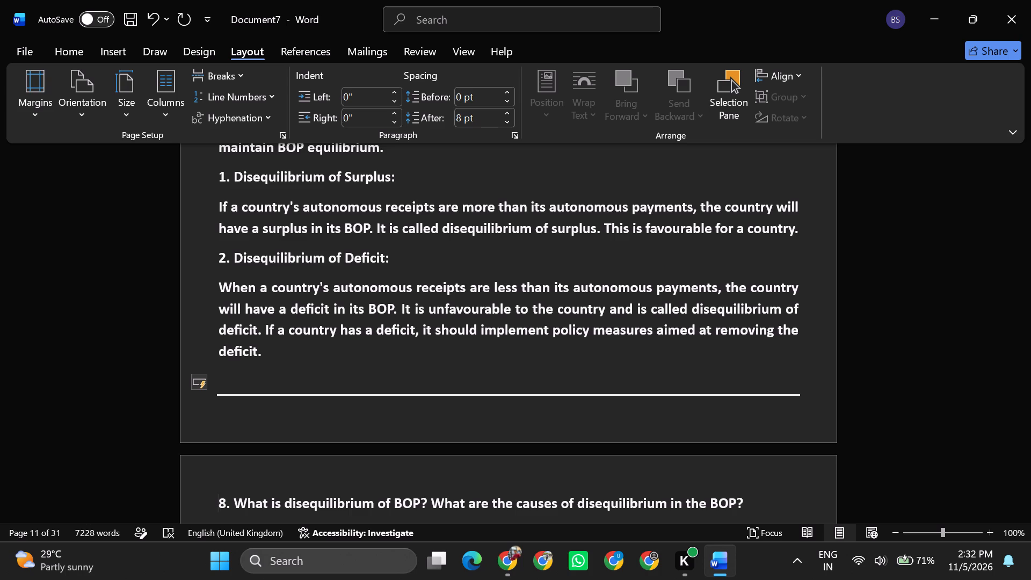
Replace "for" with "of" in the sentence "This is favourable for a country." under "1. Disequilibrium of Surplus:".
{"action": "left_click", "coordinate": [732, 229]}
{"action": "key", "text": "BackSpace"}
{"action": "key", "text": "BackSpace"}
{"action": "key", "text": "BackSpace"}
{"action": "key", "text": "o"}
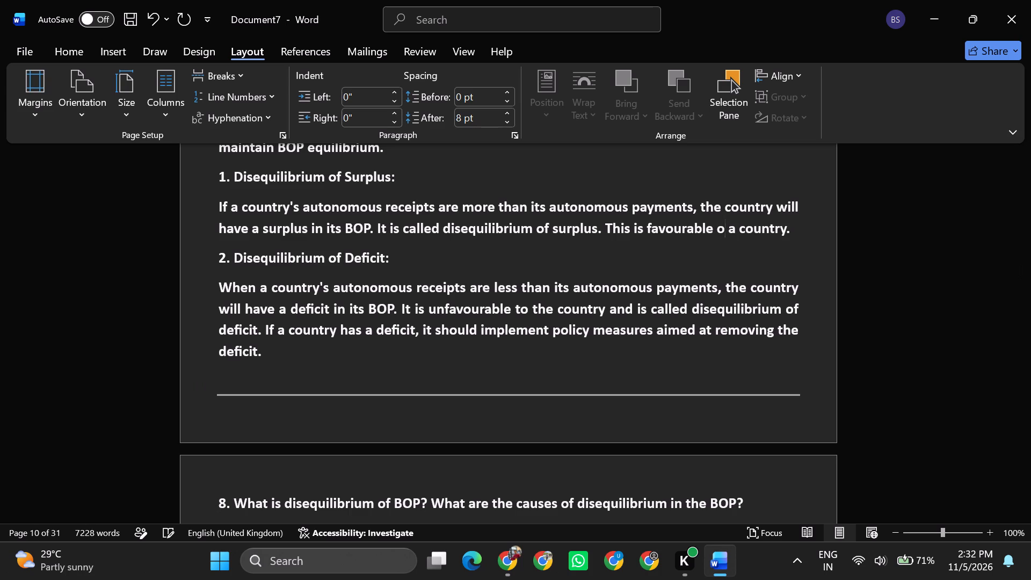
{"action": "key", "text": "f"}
Delete the blank line above the heading "Introduction:" under question 8.
{"action": "key", "text": "Right"}
{"action": "key", "text": "Right"}
{"action": "key", "text": "Right"}
{"action": "key", "text": "Right"}
{"action": "key", "text": "Right"}
{"action": "key", "text": "Right"}
{"action": "key", "text": "Right"}
{"action": "key", "text": "Right"}
{"action": "key", "text": "Right"}
{"action": "key", "text": "Right"}
{"action": "key", "text": "Right"}
{"action": "key", "text": "Right"}
{"action": "key", "text": "Down"}
{"action": "key", "text": "Down"}
{"action": "key", "text": "Down"}
{"action": "key", "text": "Down"}
{"action": "key", "text": "Down"}
{"action": "key", "text": "Down"}
{"action": "key", "text": "Down"}
{"action": "key", "text": "Down"}
{"action": "key", "text": "BackSpace"}
Delete the blank line above the heading "Causes of Disequilibrium:".
{"action": "key", "text": "Down"}
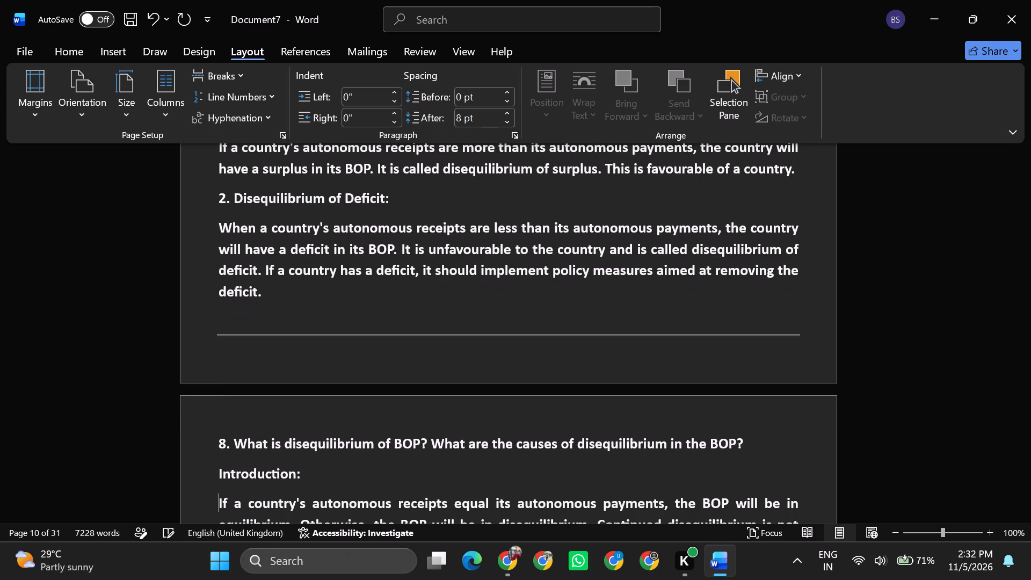
{"action": "key", "text": "Down"}
{"action": "key", "text": "Down"}
{"action": "key", "text": "Down"}
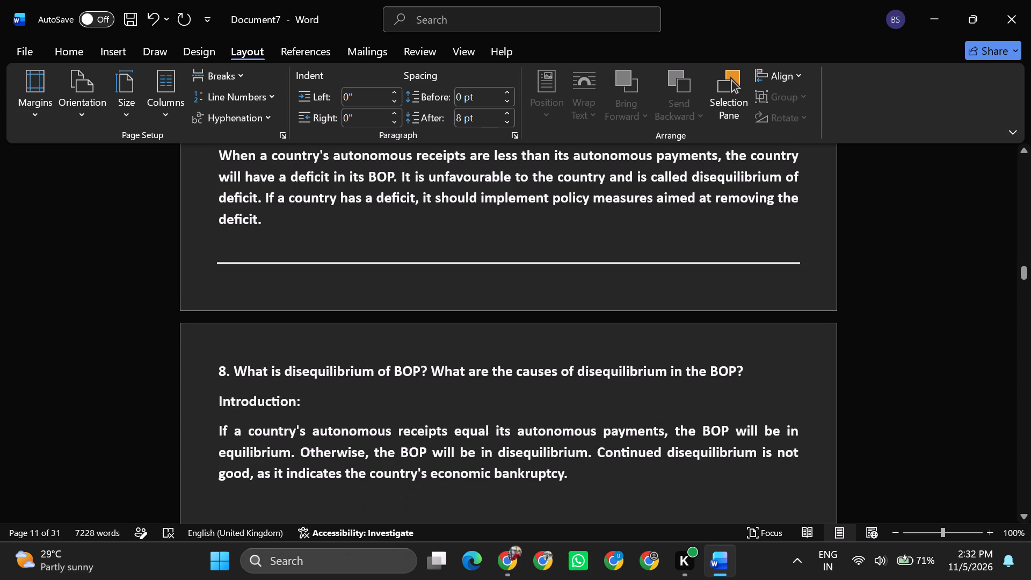
{"action": "key", "text": "Down"}
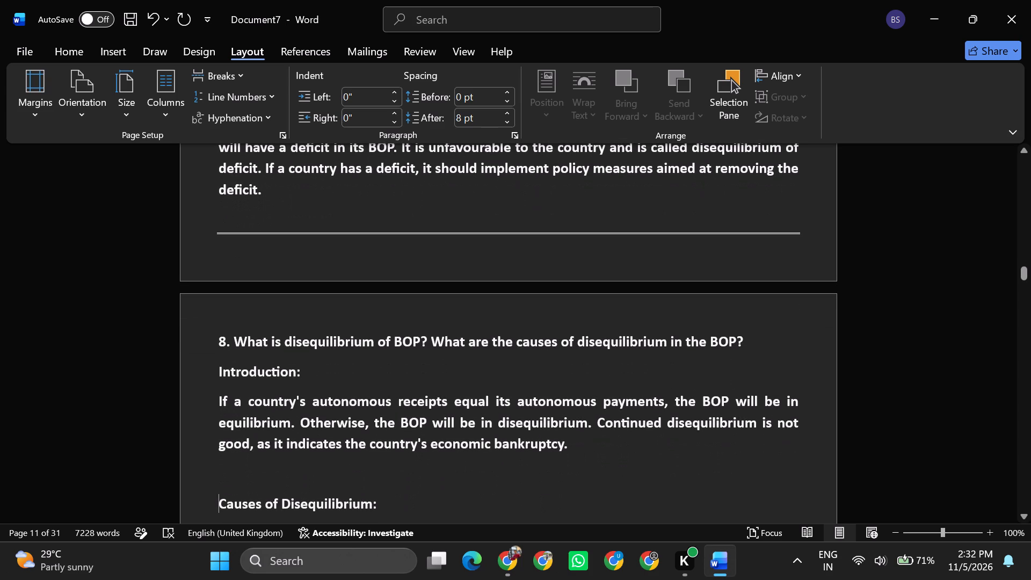
{"action": "key", "text": "BackSpace"}
Delete the blank line above the heading "1. Temporary Disequilibrium:".
{"action": "key", "text": "Down"}
{"action": "key", "text": "Down"}
{"action": "key", "text": "Down"}
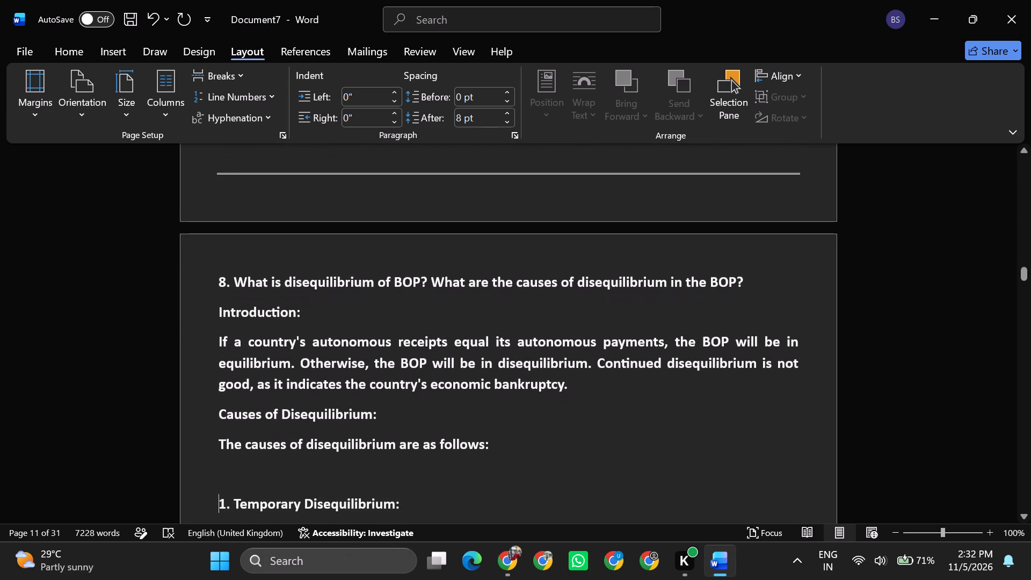
{"action": "key", "text": "BackSpace"}
Delete the blank line above the heading "2. Chronic Disequilibrium:".
{"action": "key", "text": "Down"}
{"action": "key", "text": "Down"}
{"action": "key", "text": "Down"}
{"action": "key", "text": "Down"}
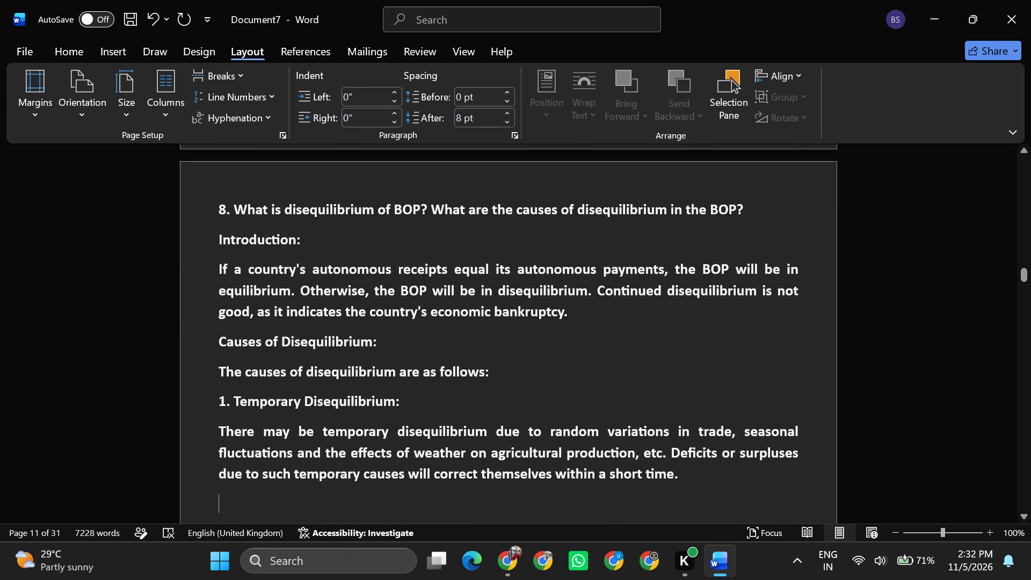
{"action": "key", "text": "Down"}
{"action": "key", "text": "BackSpace"}
Delete the blank line above the heading "3. Technological Changes:".
{"action": "key", "text": "Down"}
{"action": "key", "text": "Down"}
{"action": "key", "text": "Down"}
{"action": "key", "text": "Down"}
{"action": "key", "text": "Down"}
{"action": "key", "text": "BackSpace"}
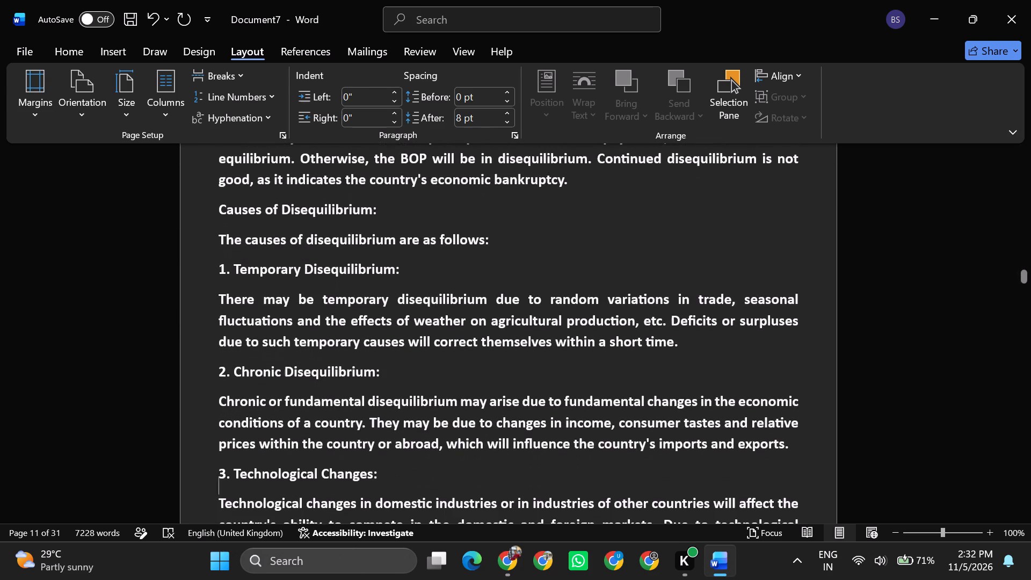
Delete the blank line above the heading "4. Inflation:".
{"action": "key", "text": "Down"}
{"action": "key", "text": "Down"}
{"action": "key", "text": "Down"}
{"action": "key", "text": "Down"}
{"action": "key", "text": "Down"}
{"action": "key", "text": "BackSpace"}
Delete the blank line above the heading "5. Trade Cycles:".
{"action": "key", "text": "Down"}
{"action": "key", "text": "Down"}
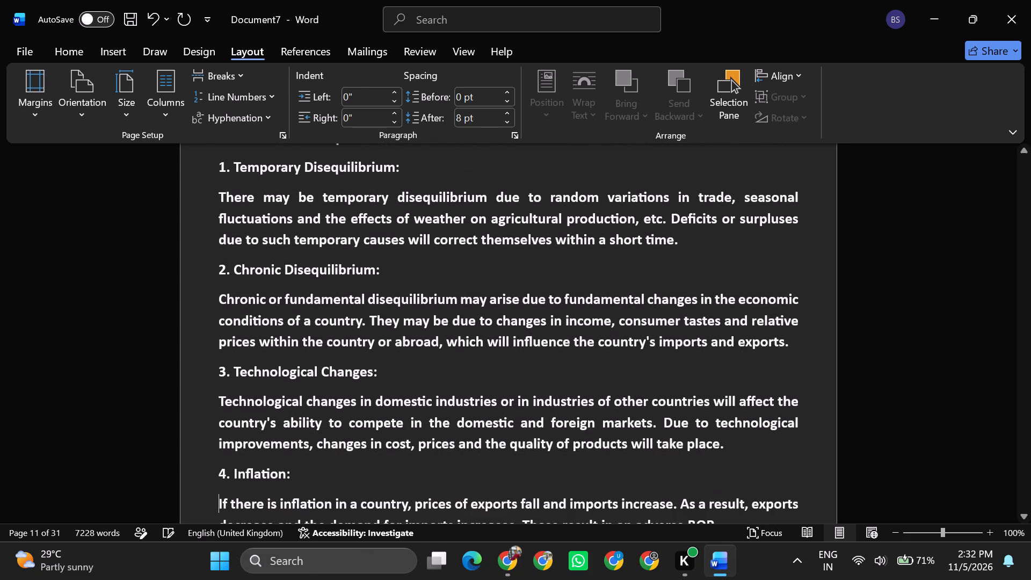
{"action": "key", "text": "Down"}
{"action": "key", "text": "Down"}
{"action": "key", "text": "BackSpace"}
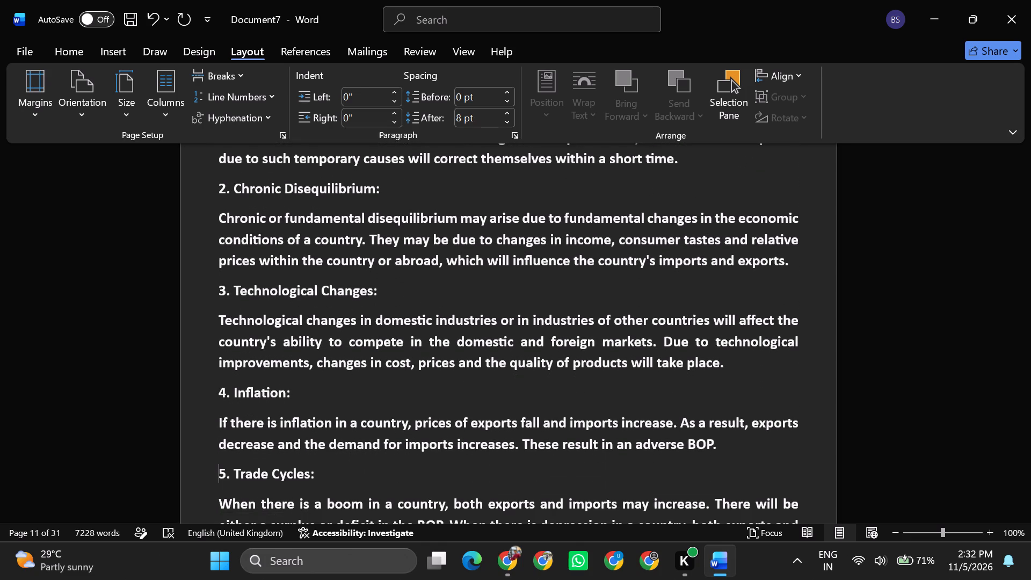
Delete the blank line above the heading "6. Level of Economic Development:".
{"action": "key", "text": "Down"}
{"action": "key", "text": "Down"}
{"action": "key", "text": "Down"}
{"action": "key", "text": "Down"}
{"action": "key", "text": "Down"}
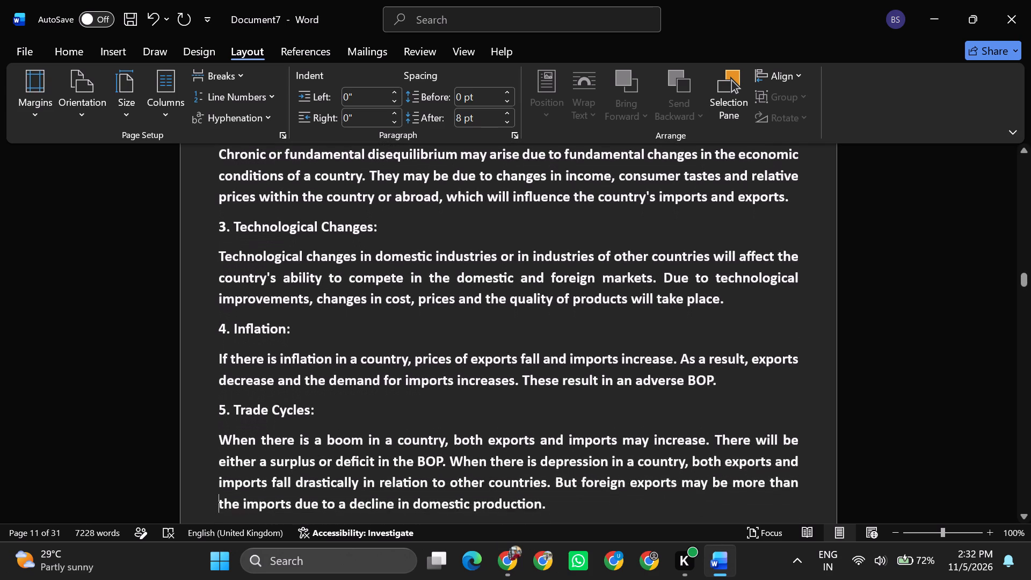
{"action": "key", "text": "Down"}
{"action": "key", "text": "BackSpace"}
Delete the blank line above the heading "7. National Income:".
{"action": "key", "text": "Down"}
{"action": "key", "text": "Down"}
{"action": "key", "text": "Down"}
{"action": "key", "text": "Down"}
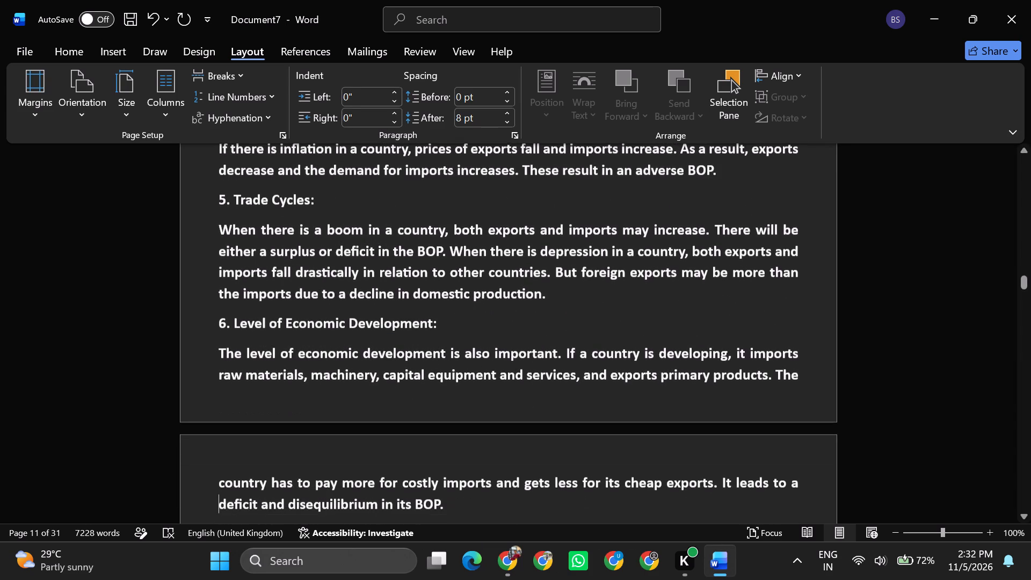
{"action": "key", "text": "Down"}
{"action": "key", "text": "Down"}
{"action": "key", "text": "BackSpace"}
Review the wording of the paragraph under "7. National Income:", going through its first sentence up to the word "imports".
{"action": "key", "text": "Down"}
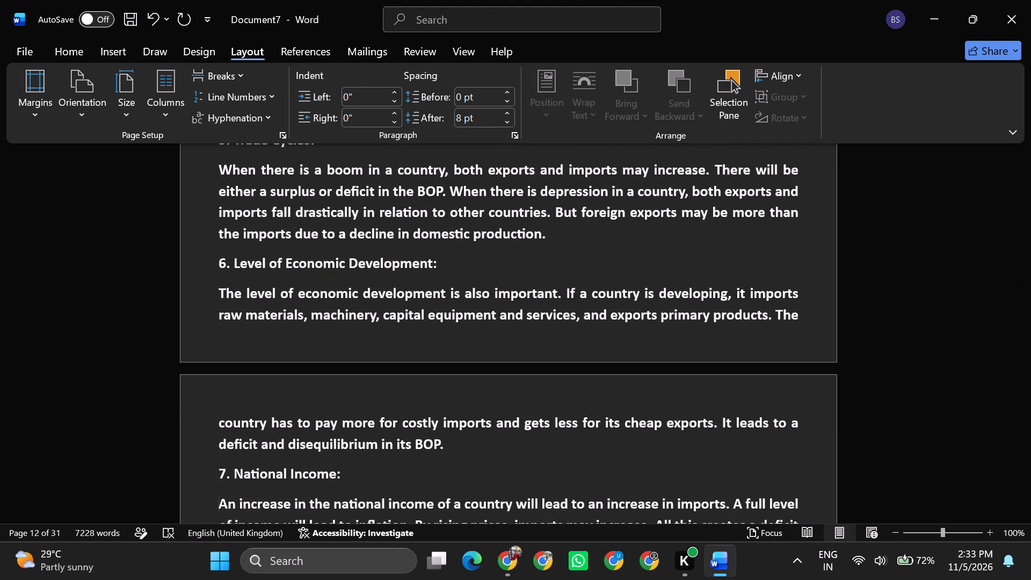
{"action": "key", "text": "Down"}
{"action": "key", "text": "Down"}
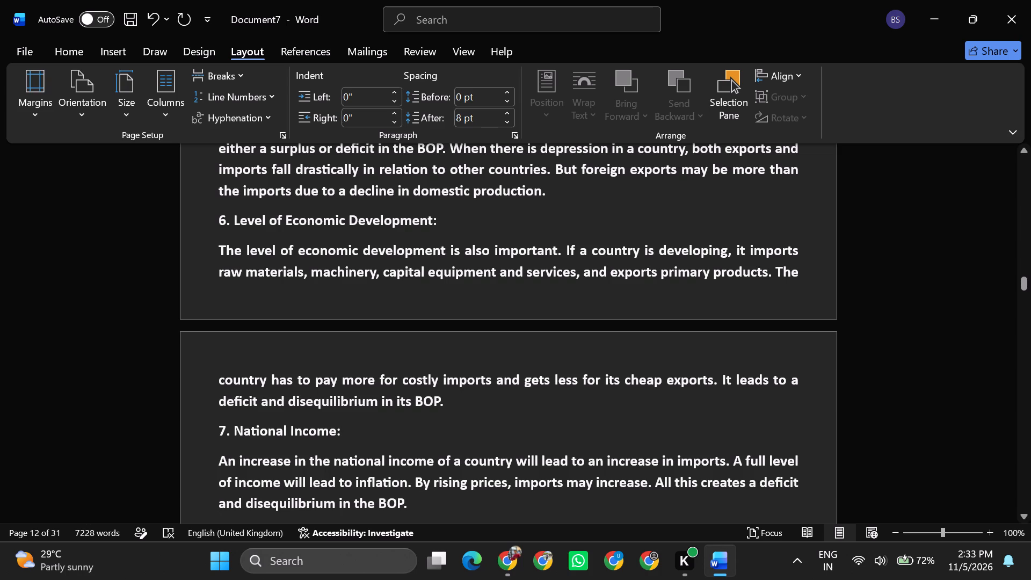
{"action": "key", "text": "Up"}
{"action": "key", "text": "Up"}
{"action": "key", "text": "Right"}
{"action": "key", "text": "Right"}
{"action": "key", "text": "Right"}
{"action": "key", "text": "Right"}
{"action": "key", "text": "Right"}
{"action": "key", "text": "Right"}
{"action": "key", "text": "Right"}
{"action": "key", "text": "Right"}
{"action": "key", "text": "Right"}
{"action": "key", "text": "Right"}
{"action": "key", "text": "Right"}
{"action": "key", "text": "Right"}
{"action": "key", "text": "Right"}
{"action": "key", "text": "Right"}
{"action": "key", "text": "Right"}
{"action": "key", "text": "Right"}
{"action": "key", "text": "Right"}
{"action": "key", "text": "Right"}
{"action": "key", "text": "Right"}
{"action": "key", "text": "Right"}
{"action": "key", "text": "Right"}
{"action": "key", "text": "Right"}
{"action": "key", "text": "Right"}
{"action": "key", "text": "Right"}
{"action": "key", "text": "Right"}
{"action": "key", "text": "Right"}
{"action": "key", "text": "Right"}
{"action": "key", "text": "Right"}
{"action": "key", "text": "Right"}
{"action": "key", "text": "Right"}
{"action": "key", "text": "Right"}
{"action": "key", "text": "Right"}
{"action": "key", "text": "Right"}
{"action": "key", "text": "Right"}
{"action": "key", "text": "Right"}
{"action": "key", "text": "Right"}
{"action": "key", "text": "Right"}
{"action": "key", "text": "Right"}
{"action": "key", "text": "Right"}
{"action": "key", "text": "Right"}
{"action": "key", "text": "Right"}
{"action": "key", "text": "Right"}
{"action": "key", "text": "Right"}
{"action": "key", "text": "Right"}
{"action": "key", "text": "Right"}
{"action": "key", "text": "Right"}
{"action": "key", "text": "Right"}
{"action": "key", "text": "Right"}
{"action": "key", "text": "Right"}
{"action": "key", "text": "Right"}
{"action": "key", "text": "Right"}
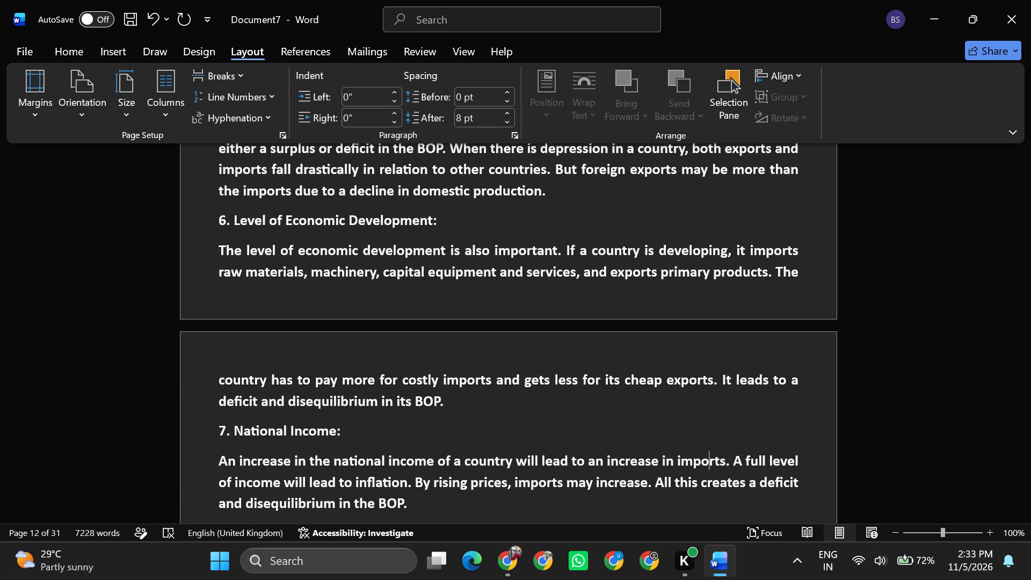
{"action": "key", "text": "Right"}
{"action": "key", "text": "Left"}
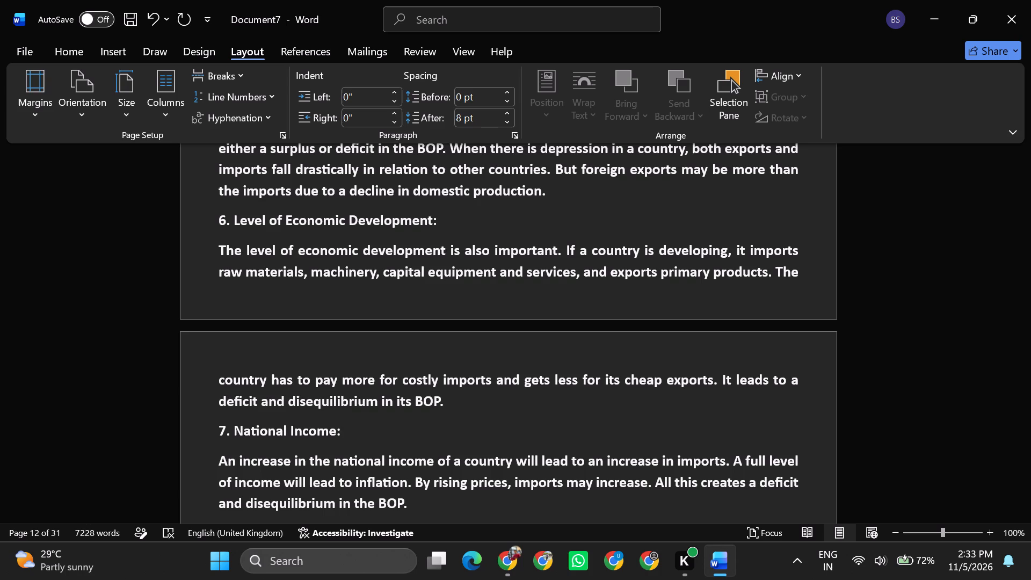
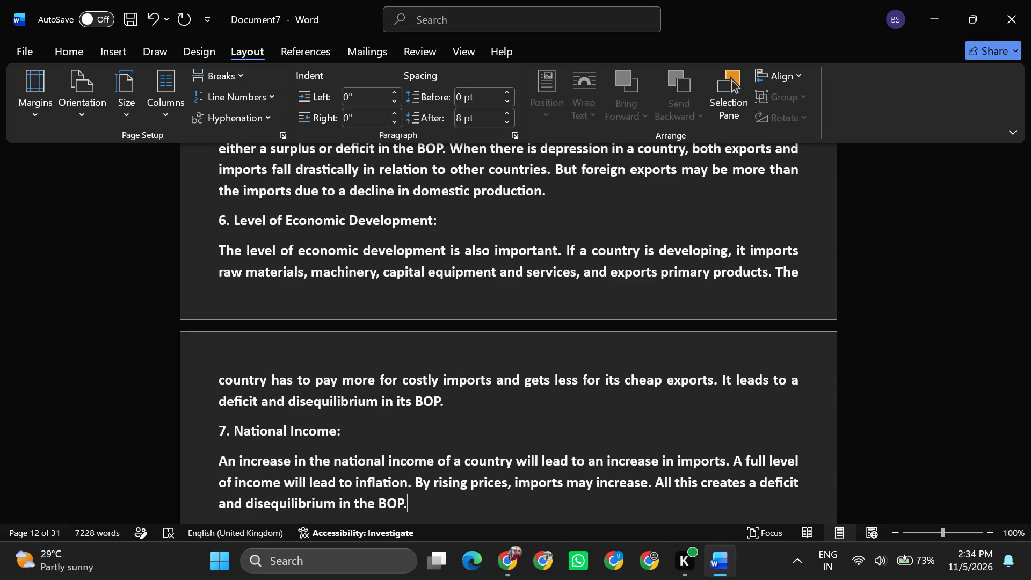
Delete the blank line above the heading "8. Overpopulation:".
{"action": "key", "text": "Down"}
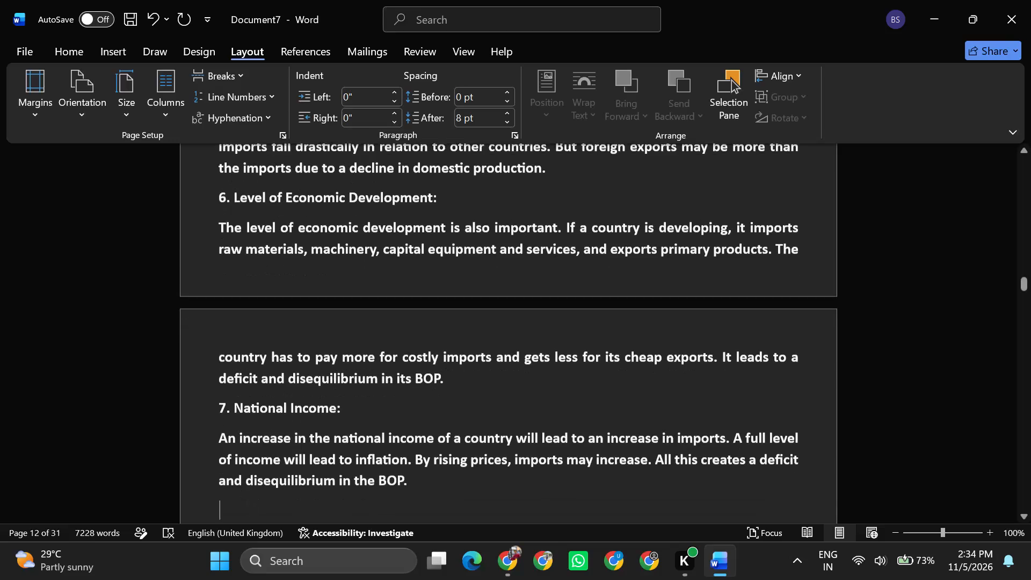
{"action": "key", "text": "Right"}
{"action": "key", "text": "BackSpace"}
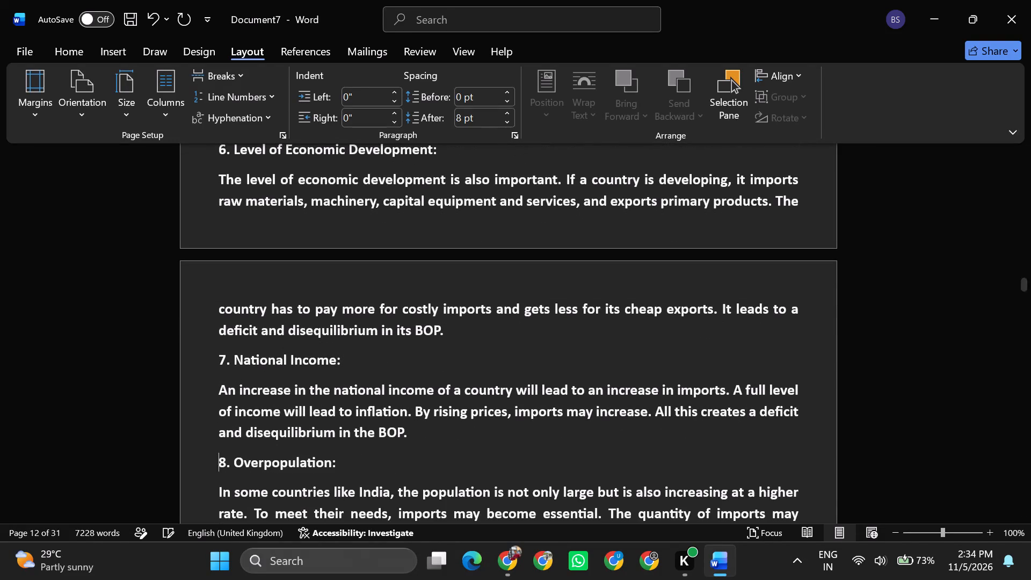
Delete the blank line above the heading "9. Political Instability:".
{"action": "key", "text": "Down"}
{"action": "key", "text": "Down"}
{"action": "key", "text": "Down"}
{"action": "key", "text": "Down"}
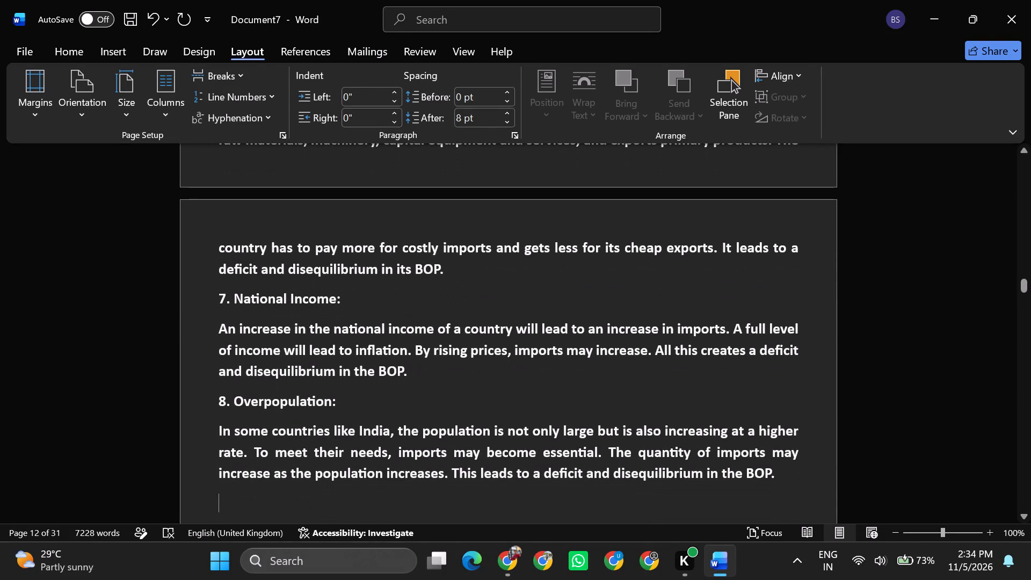
{"action": "key", "text": "BackSpace"}
Delete the blank line above the heading "10. Globalization:".
{"action": "key", "text": "Down"}
{"action": "key", "text": "Right"}
{"action": "key", "text": "Down"}
{"action": "key", "text": "Down"}
{"action": "key", "text": "Down"}
{"action": "key", "text": "Down"}
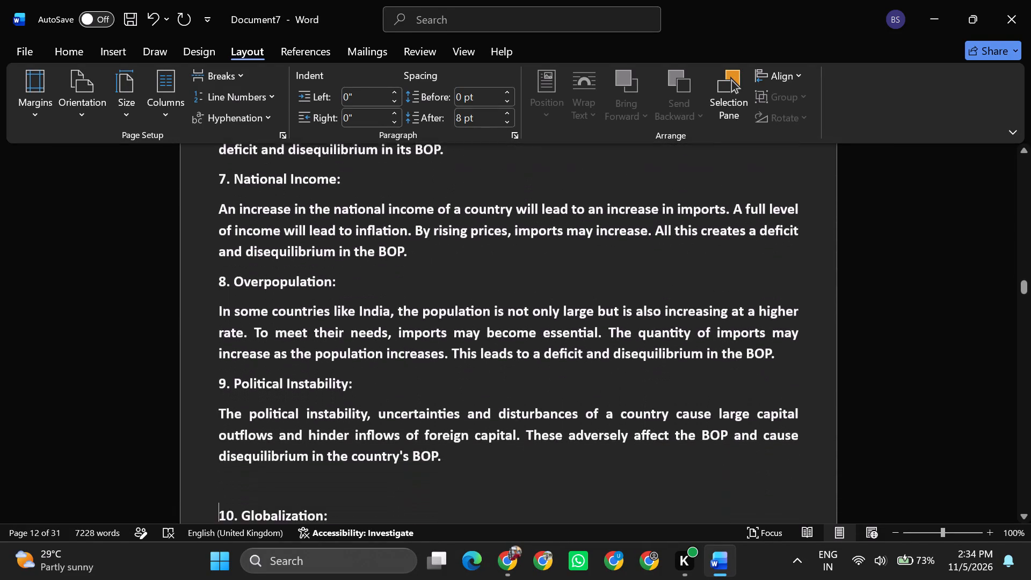
{"action": "key", "text": "BackSpace"}
Replace the blank line before question 9 on correcting BOP disequilibrium with a "===" separator line followed by one empty line.
{"action": "key", "text": "Down"}
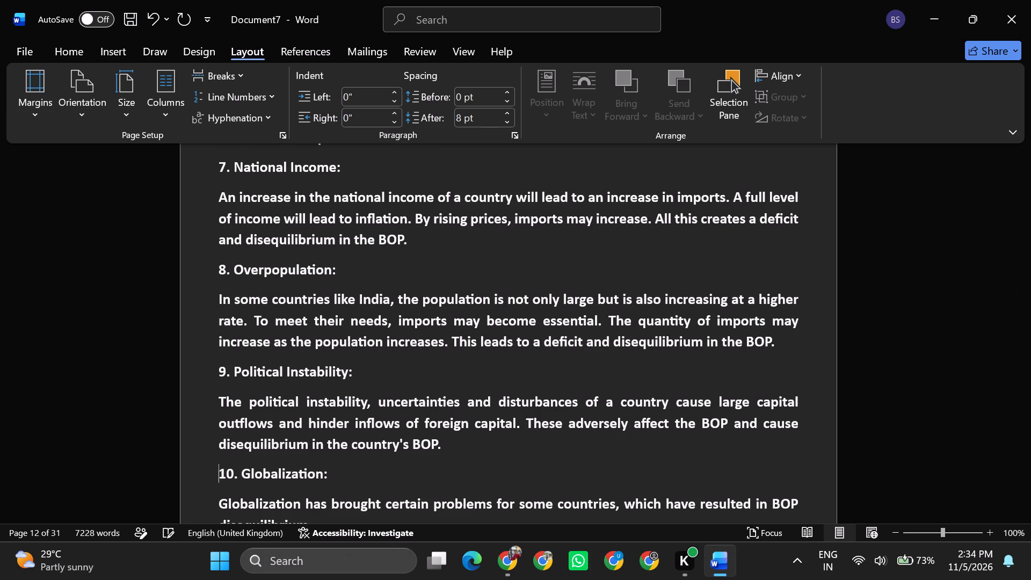
{"action": "key", "text": "Down"}
{"action": "key", "text": "Down"}
{"action": "key", "text": "Down"}
{"action": "key", "text": "BackSpace"}
{"action": "type", "text": "=="}
{"action": "key", "text": "Return"}
{"action": "key", "text": "Down"}
{"action": "key", "text": "Up"}
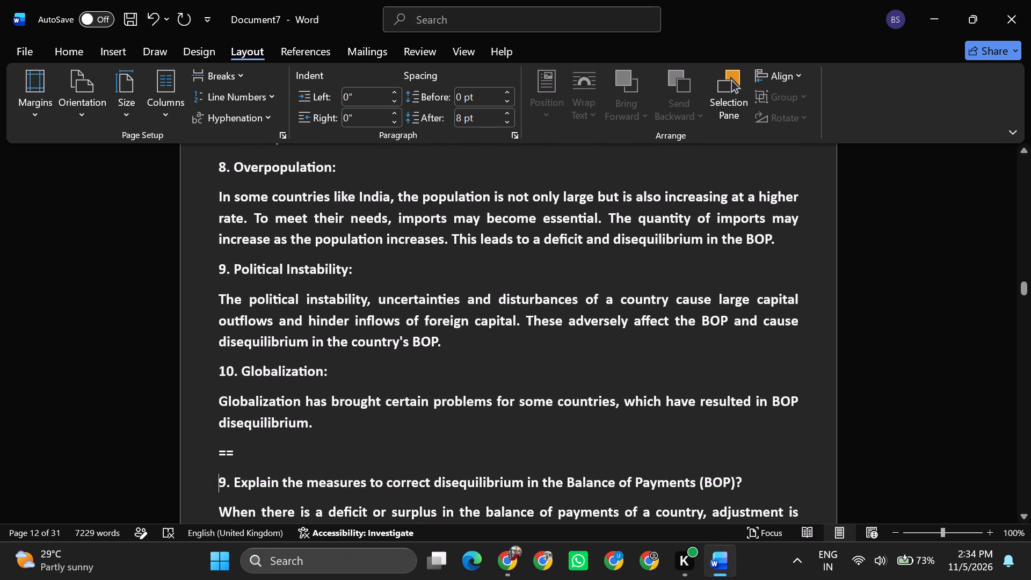
{"action": "key", "text": "BackSpace"}
{"action": "key", "text": "equal"}
{"action": "key", "text": "Return"}
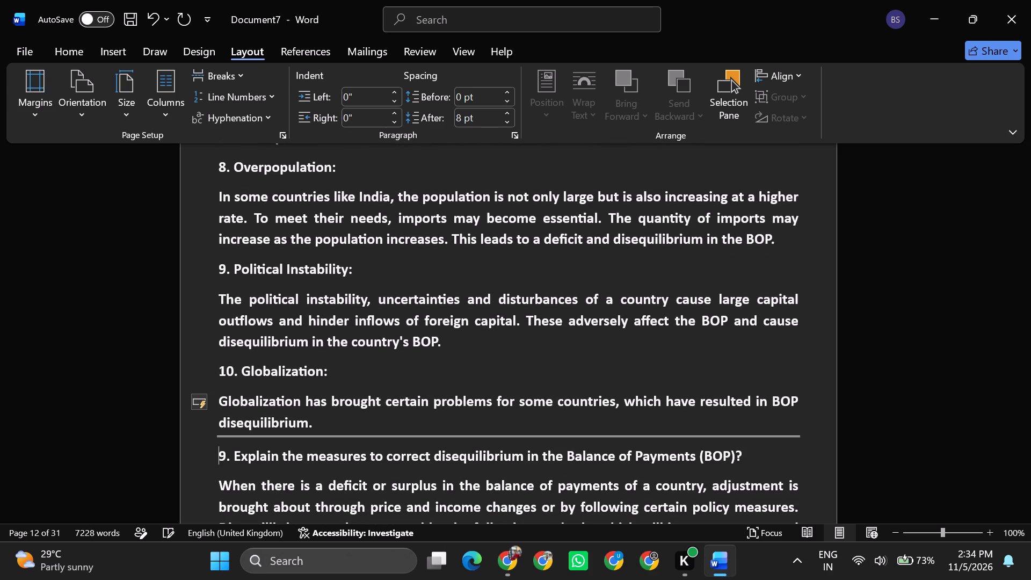
{"action": "key", "text": "Return"}
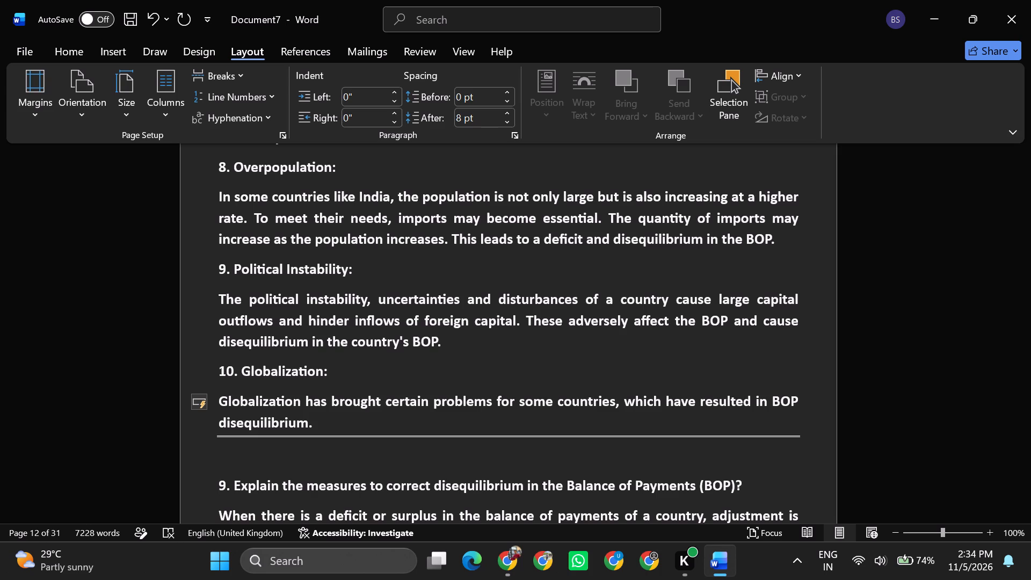
Delete the blank line above the heading "1. Export Promotion and Import Restriction:".
{"action": "key", "text": "Down"}
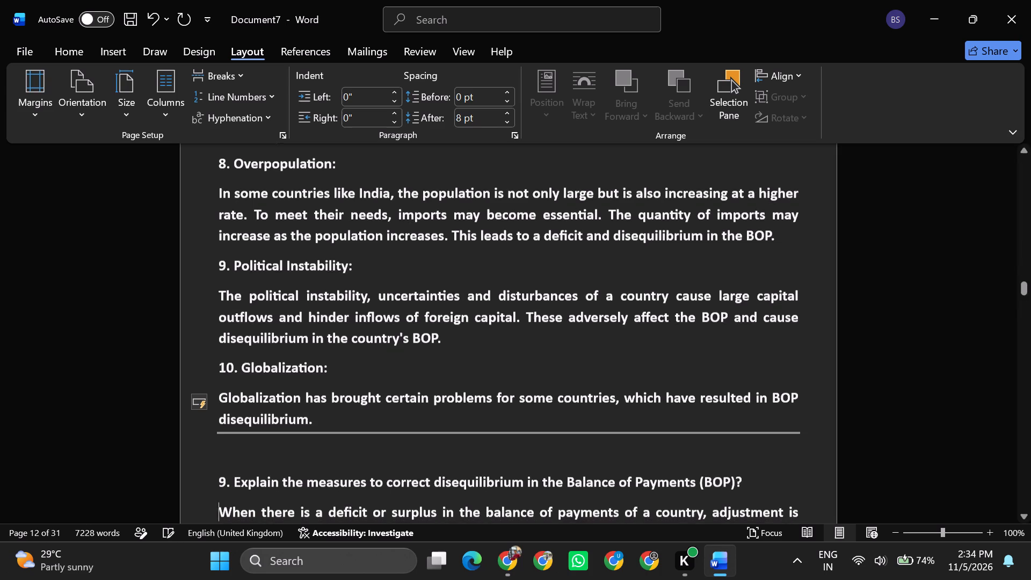
{"action": "key", "text": "Down"}
{"action": "key", "text": "Down"}
{"action": "key", "text": "Down"}
{"action": "key", "text": "Down"}
{"action": "key", "text": "Down"}
{"action": "key", "text": "BackSpace"}
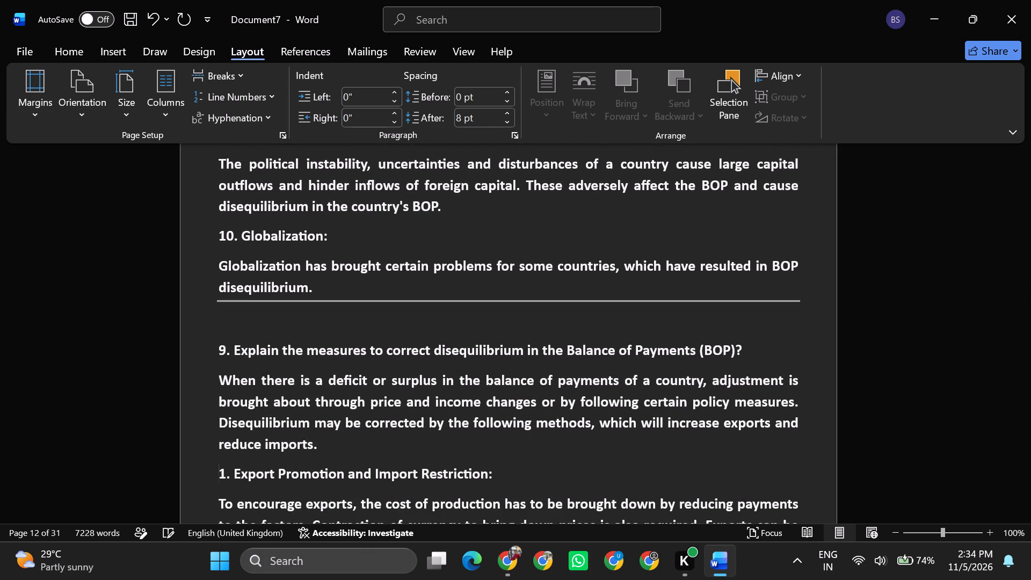
Delete the blank line between the heading "2. Exchange Depreciation" and its paragraph.
{"action": "key", "text": "Down"}
{"action": "key", "text": "Down"}
{"action": "key", "text": "Down"}
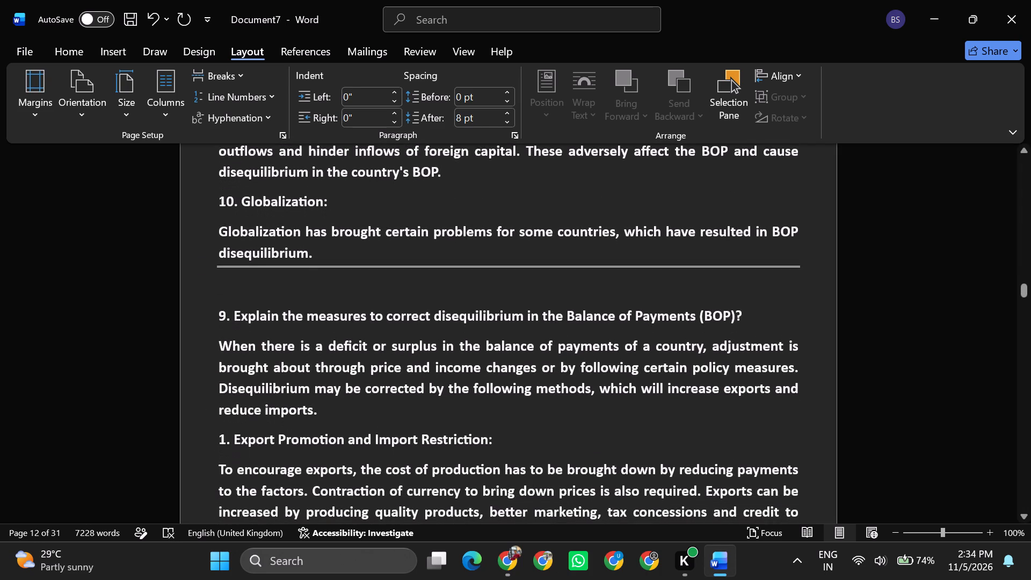
{"action": "key", "text": "Down"}
{"action": "key", "text": "Down"}
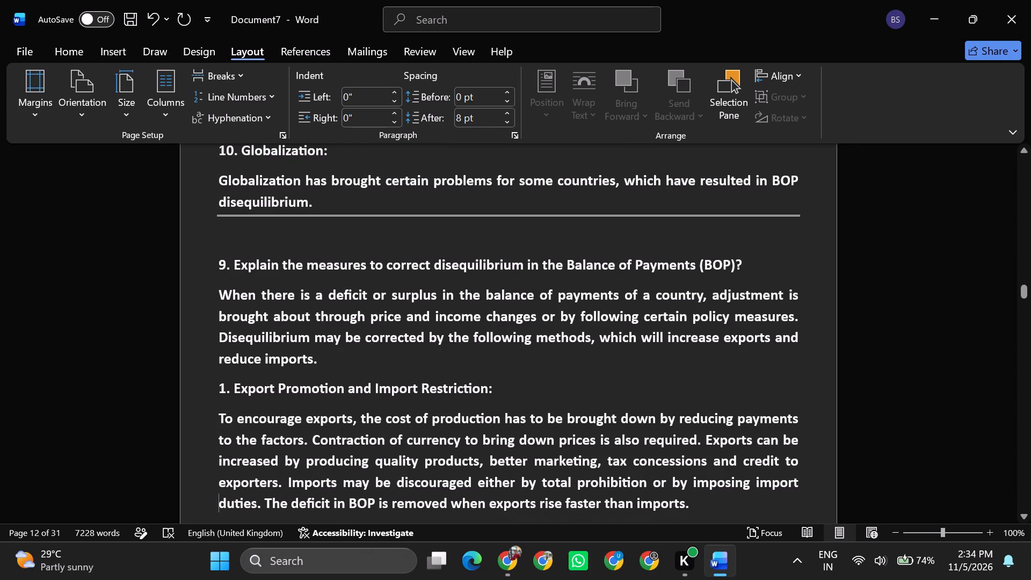
{"action": "key", "text": "Down"}
{"action": "key", "text": "Down"}
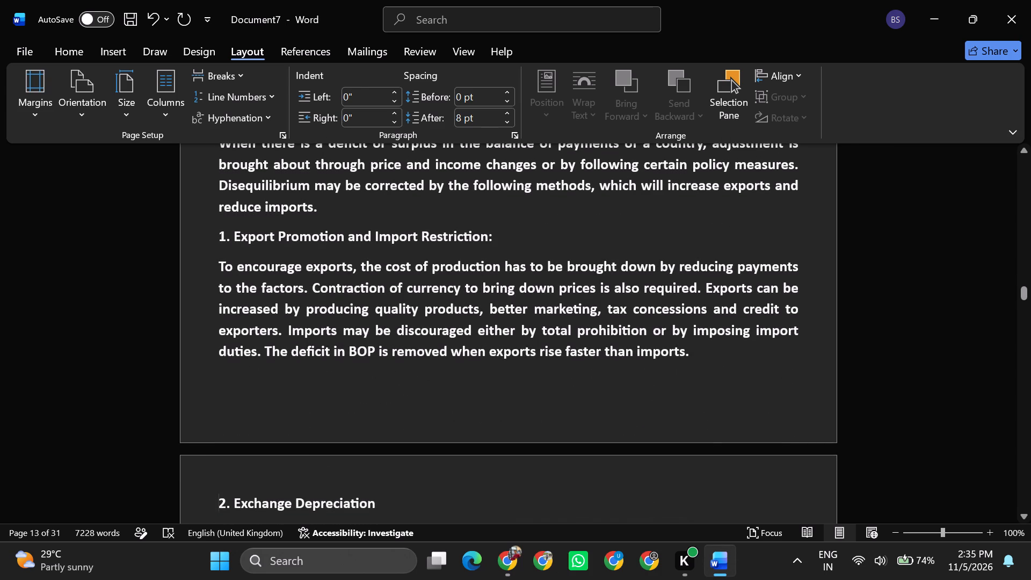
{"action": "key", "text": "Down"}
{"action": "key", "text": "Down"}
{"action": "key", "text": "Down"}
{"action": "key", "text": "Up"}
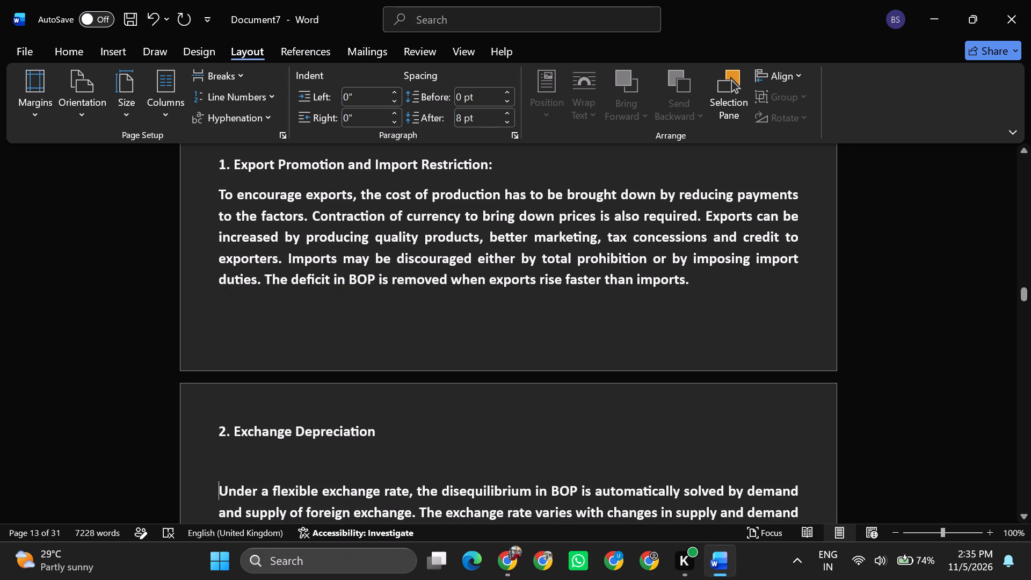
{"action": "key", "text": "BackSpace"}
Delete the blank lines above and below the heading "3. Devaluation".
{"action": "key", "text": "Down"}
{"action": "key", "text": "Down"}
{"action": "key", "text": "Down"}
{"action": "key", "text": "Down"}
{"action": "key", "text": "Down"}
{"action": "key", "text": "BackSpace"}
{"action": "key", "text": "Down"}
{"action": "key", "text": "Down"}
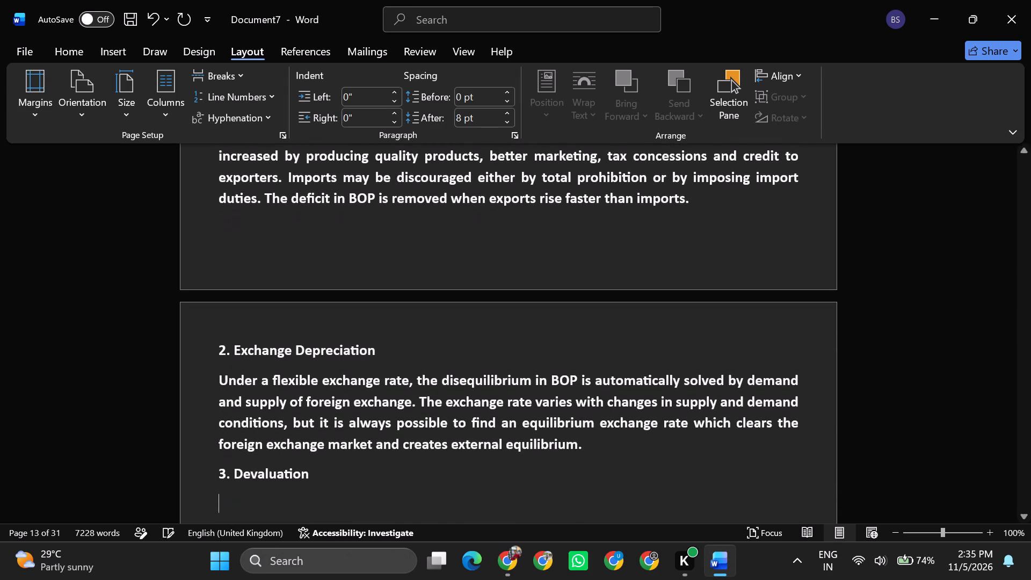
{"action": "key", "text": "BackSpace"}
Delete the blank lines above and below the heading "4. Expenditure-Reducing Policy".
{"action": "key", "text": "Down"}
{"action": "key", "text": "Down"}
{"action": "key", "text": "Down"}
{"action": "key", "text": "Down"}
{"action": "key", "text": "Down"}
{"action": "key", "text": "Down"}
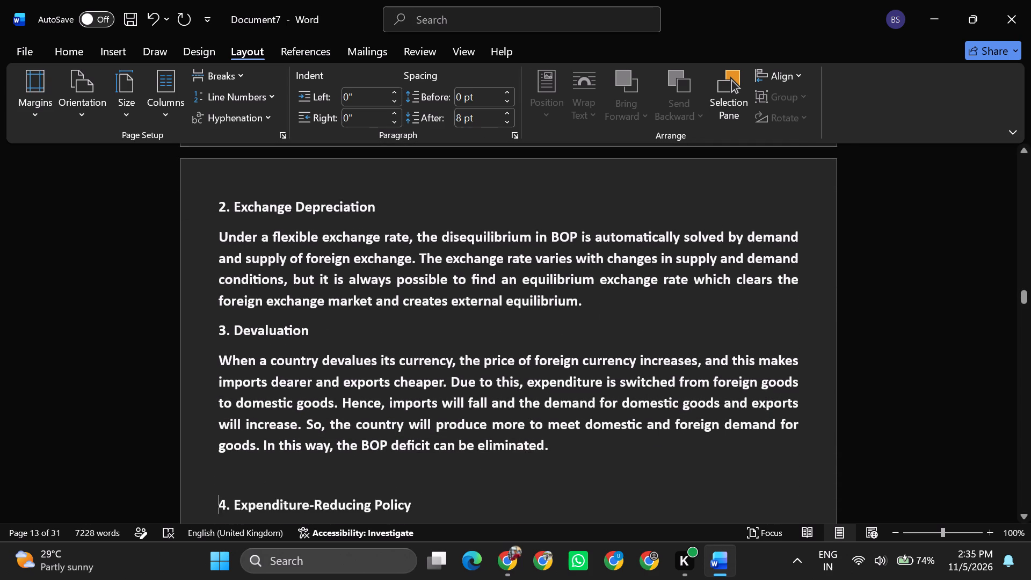
{"action": "key", "text": "BackSpace"}
{"action": "key", "text": "Down"}
{"action": "key", "text": "Down"}
{"action": "key", "text": "Down"}
{"action": "key", "text": "Up"}
{"action": "key", "text": "BackSpace"}
Delete the blank lines above and below the heading "5. Direct Controls".
{"action": "key", "text": "Down"}
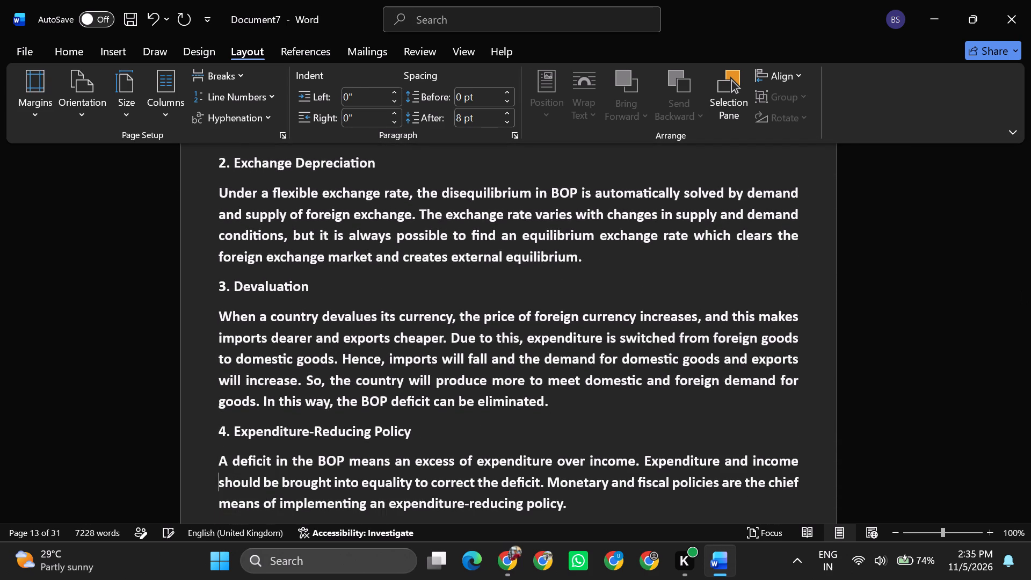
{"action": "key", "text": "Down"}
{"action": "key", "text": "Down"}
{"action": "key", "text": "Down"}
{"action": "key", "text": "Down"}
{"action": "key", "text": "Down"}
{"action": "key", "text": "Down"}
{"action": "key", "text": "BackSpace"}
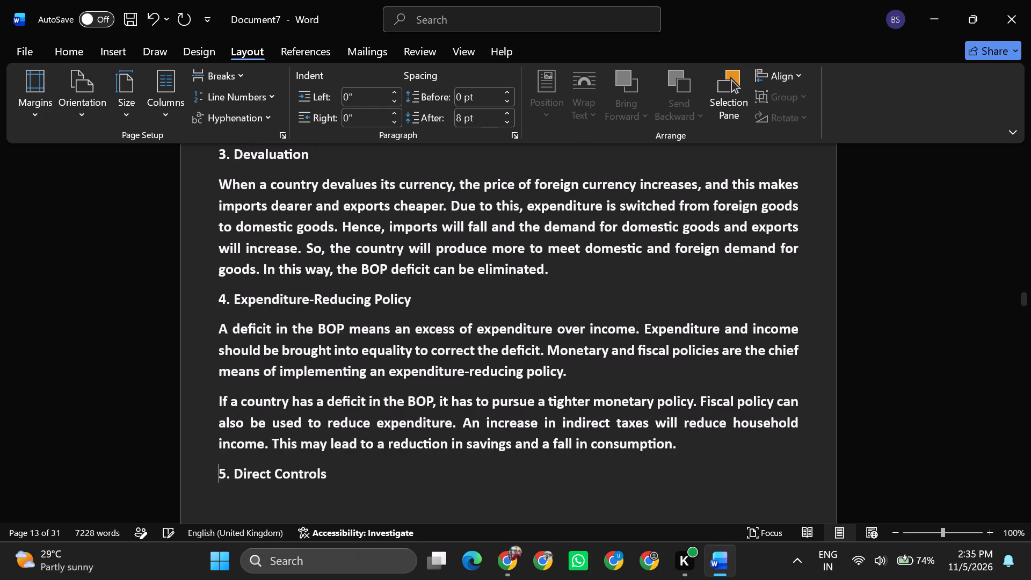
{"action": "key", "text": "Down"}
{"action": "key", "text": "Down"}
{"action": "key", "text": "Down"}
{"action": "key", "text": "Up"}
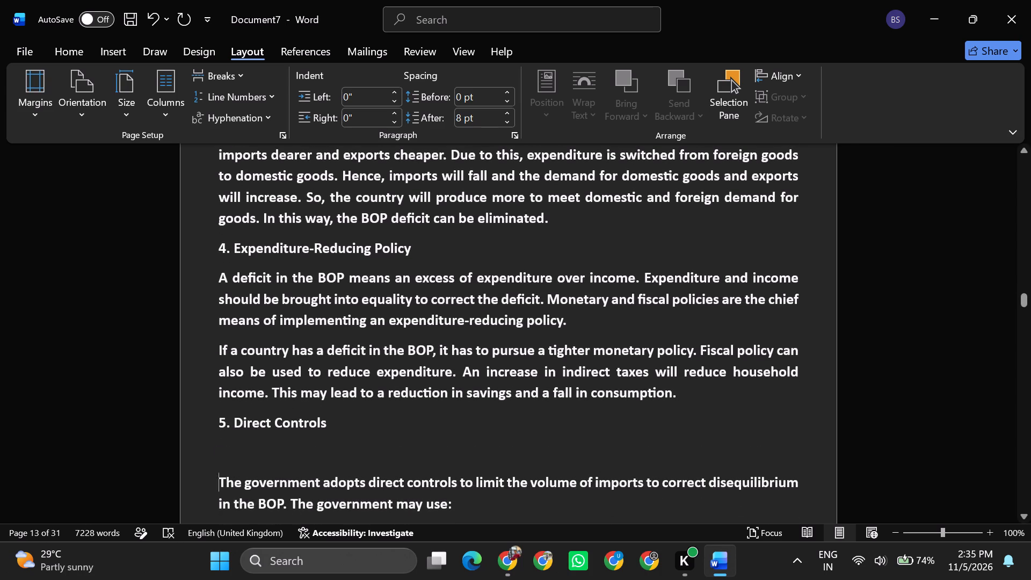
{"action": "key", "text": "BackSpace"}
Insert an empty line above the heading "c. Exchange Controls:" so it moves to the next page with its paragraph.
{"action": "key", "text": "Down"}
{"action": "key", "text": "Down"}
{"action": "key", "text": "Down"}
{"action": "key", "text": "Down"}
{"action": "key", "text": "Down"}
{"action": "key", "text": "Down"}
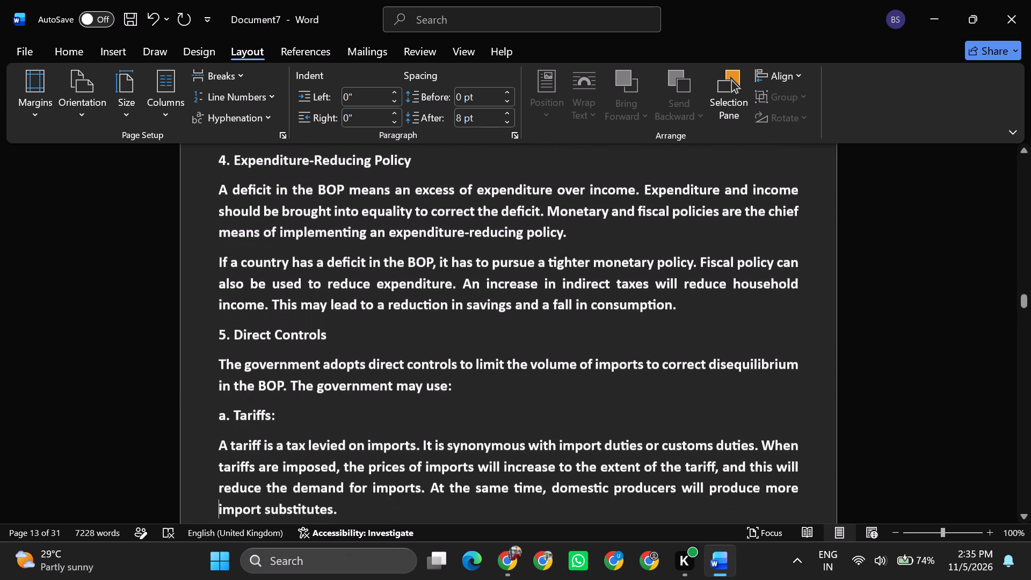
{"action": "key", "text": "Down"}
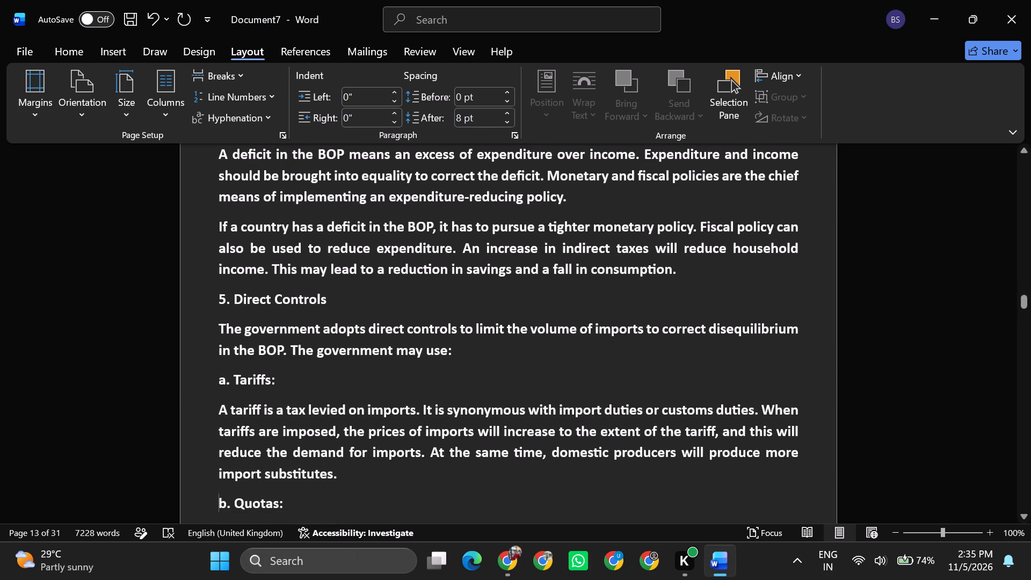
{"action": "key", "text": "Down"}
{"action": "key", "text": "Down"}
{"action": "key", "text": "Down"}
{"action": "key", "text": "Down"}
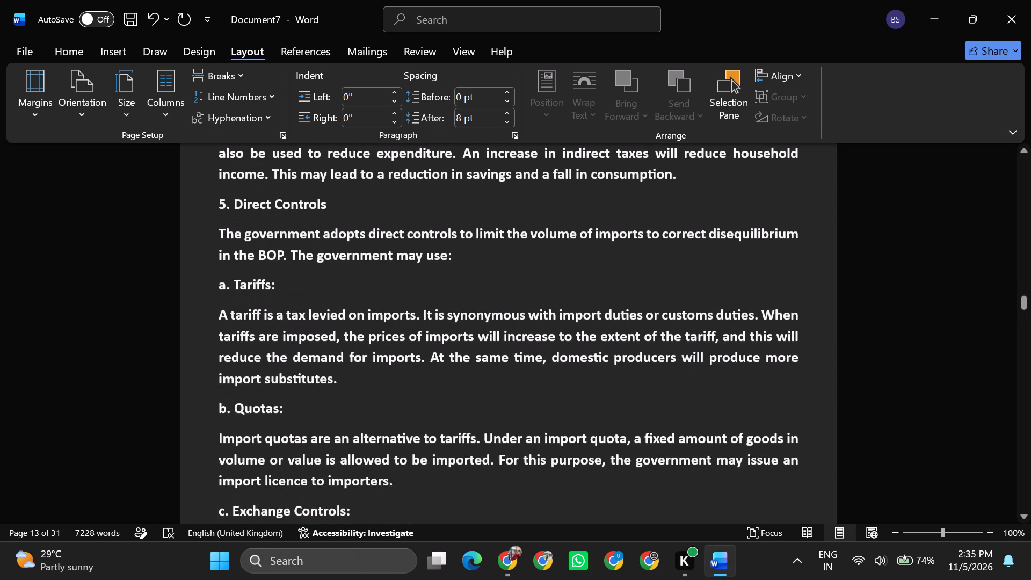
{"action": "key", "text": "Down"}
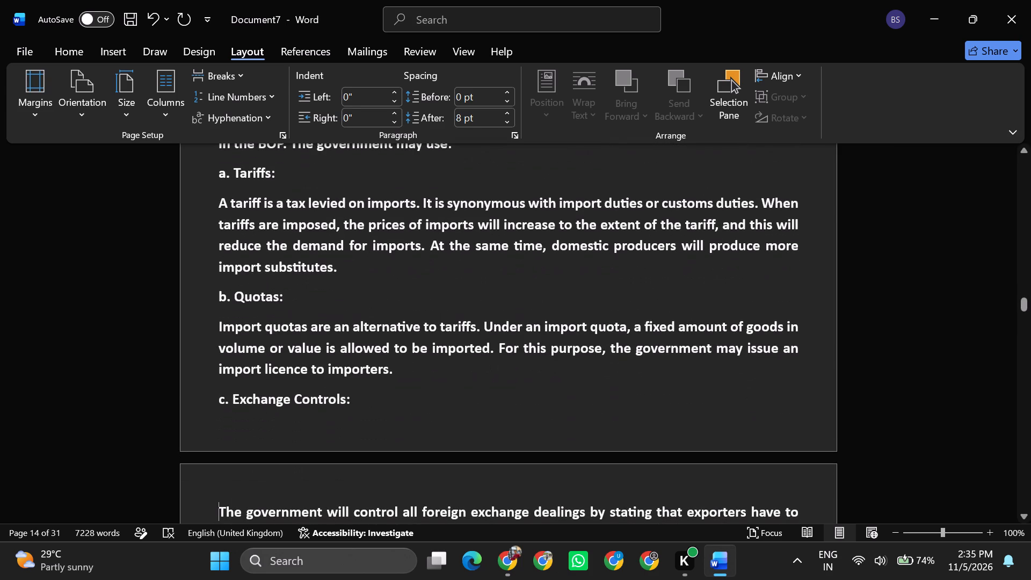
{"action": "key", "text": "Up"}
{"action": "key", "text": "Up"}
{"action": "key", "text": "Down"}
{"action": "key", "text": "Return"}
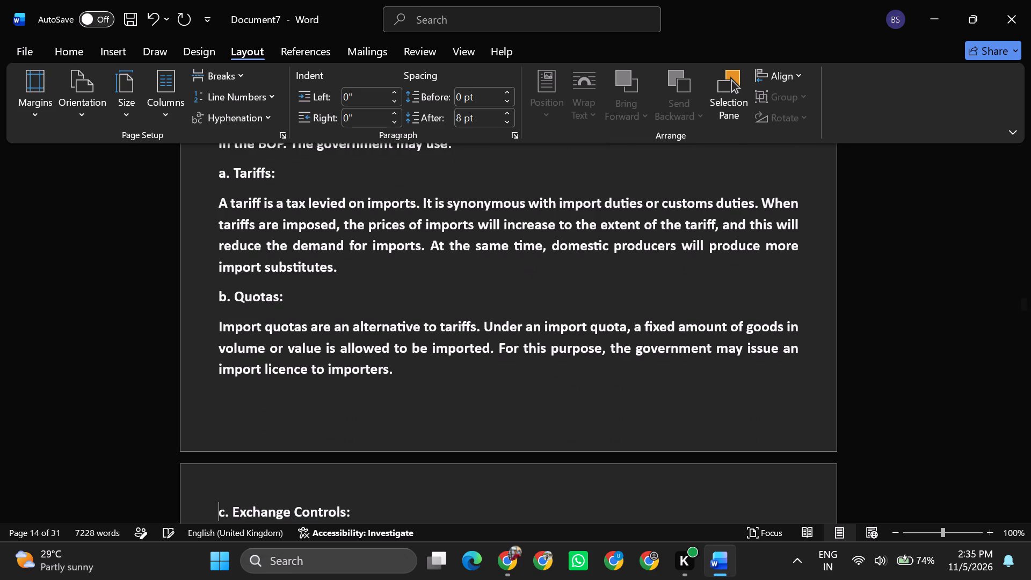
Delete the blank lines above and below the heading "6. Deflation".
{"action": "key", "text": "Down"}
{"action": "key", "text": "Down"}
{"action": "key", "text": "Down"}
{"action": "key", "text": "Down"}
{"action": "key", "text": "Down"}
{"action": "key", "text": "BackSpace"}
{"action": "key", "text": "Down"}
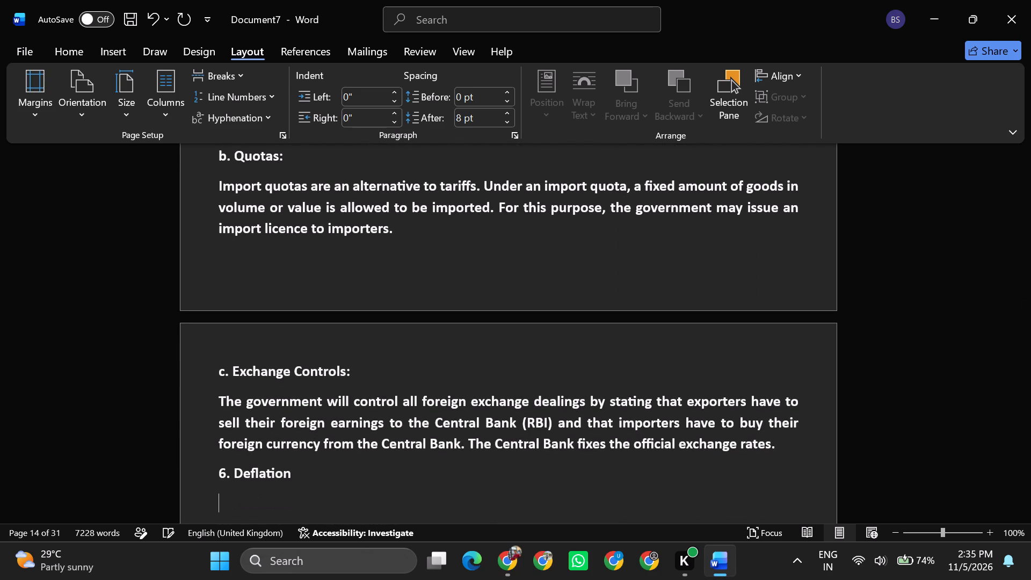
{"action": "key", "text": "Down"}
{"action": "key", "text": "BackSpace"}
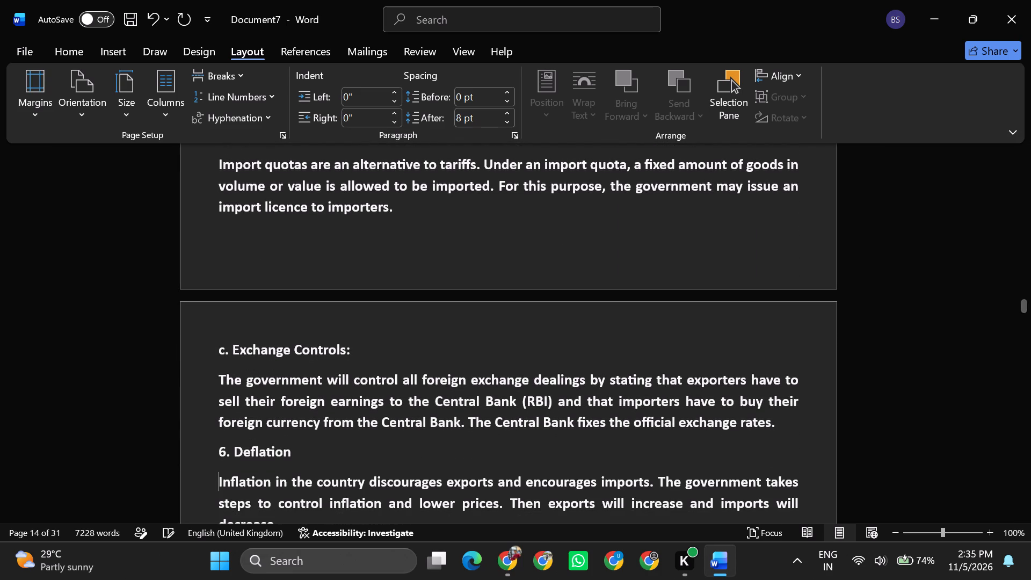
Delete the blank lines above and below the heading "7. Changes in Income".
{"action": "key", "text": "Down"}
{"action": "key", "text": "Down"}
{"action": "key", "text": "Down"}
{"action": "key", "text": "Down"}
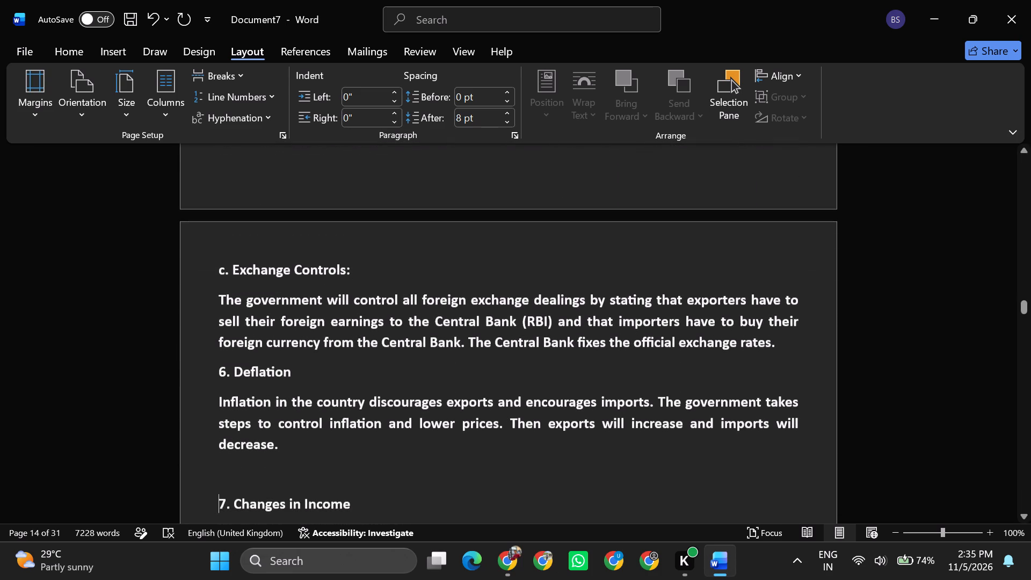
{"action": "key", "text": "BackSpace"}
{"action": "key", "text": "Down"}
{"action": "key", "text": "Down"}
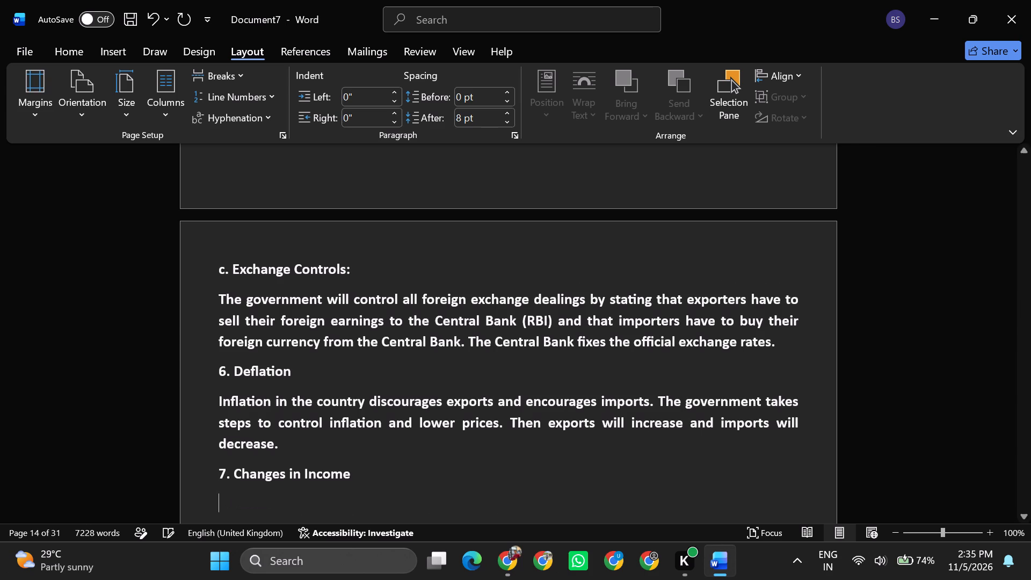
{"action": "key", "text": "BackSpace"}
Delete the blank lines above and below the heading "8. Capital Movements".
{"action": "key", "text": "Down"}
{"action": "key", "text": "Down"}
{"action": "key", "text": "Down"}
{"action": "key", "text": "BackSpace"}
{"action": "key", "text": "Down"}
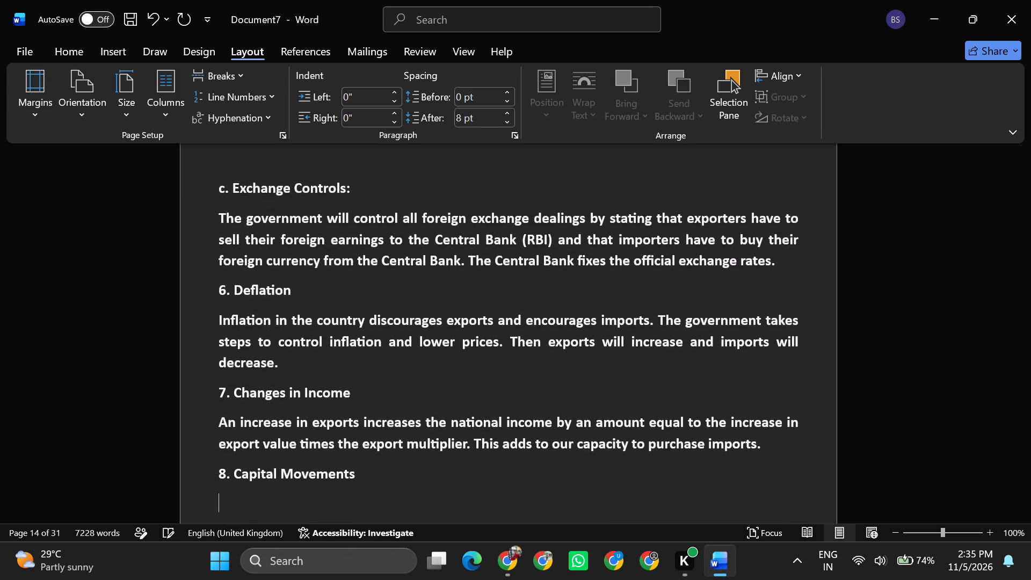
{"action": "key", "text": "Down"}
{"action": "key", "text": "BackSpace"}
Delete the blank lines above and below question 10 on the monetary measures for correcting BOP.
{"action": "key", "text": "Down"}
{"action": "key", "text": "Down"}
{"action": "key", "text": "Down"}
{"action": "key", "text": "Down"}
{"action": "key", "text": "BackSpace"}
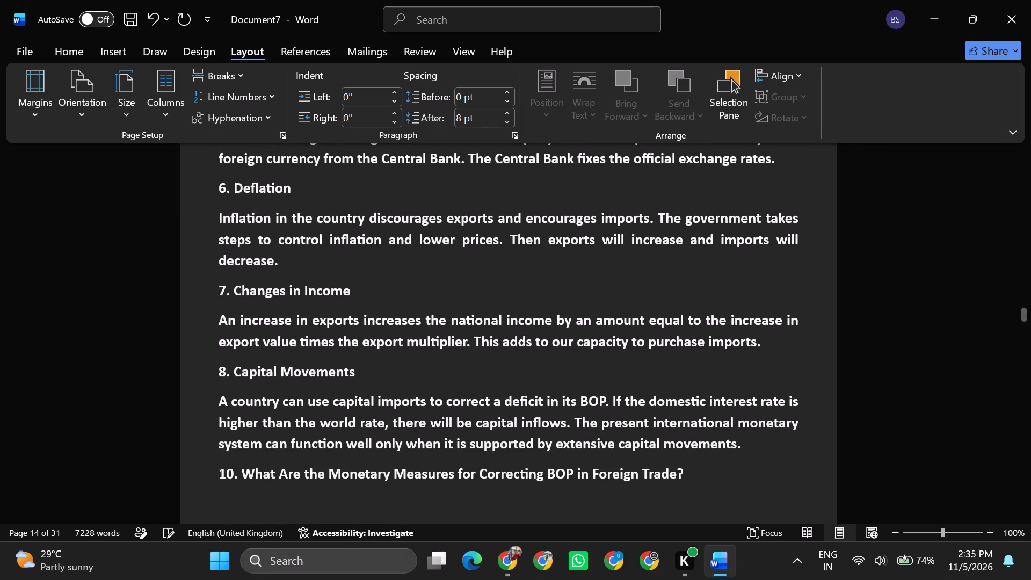
{"action": "key", "text": "Down"}
{"action": "key", "text": "Down"}
{"action": "key", "text": "BackSpace"}
Delete the blank lines above and below the subheading "Monetary Measures".
{"action": "key", "text": "Down"}
{"action": "key", "text": "Down"}
{"action": "key", "text": "Down"}
{"action": "key", "text": "BackSpace"}
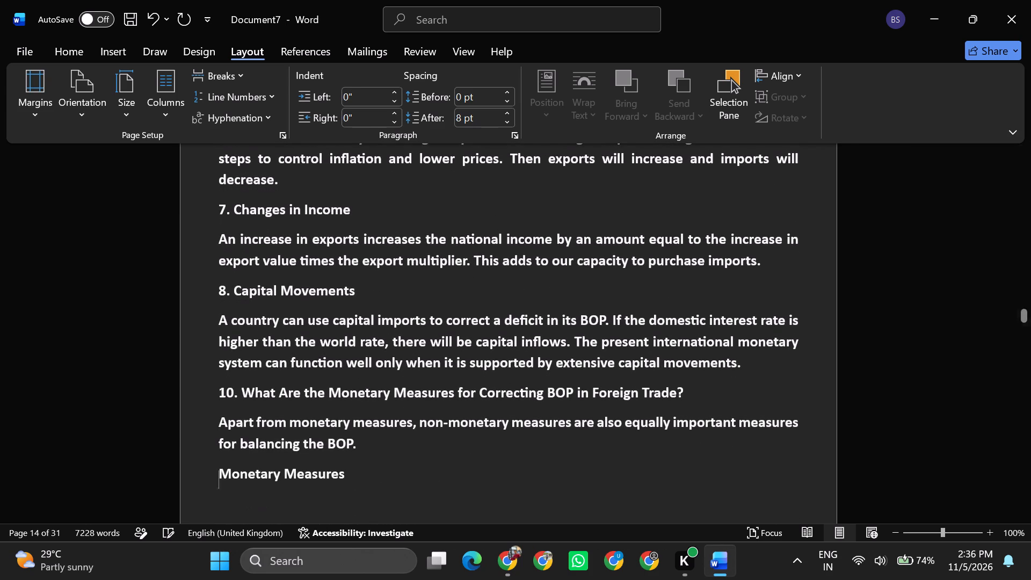
{"action": "key", "text": "Down"}
{"action": "key", "text": "Down"}
{"action": "key", "text": "BackSpace"}
Check the tariff, import quota and export promotion sections under "Monetary Measures" for leftover blank lines and headings split from their paragraphs.
{"action": "key", "text": "Down"}
{"action": "key", "text": "Down"}
{"action": "key", "text": "Down"}
{"action": "key", "text": "Down"}
{"action": "key", "text": "Down"}
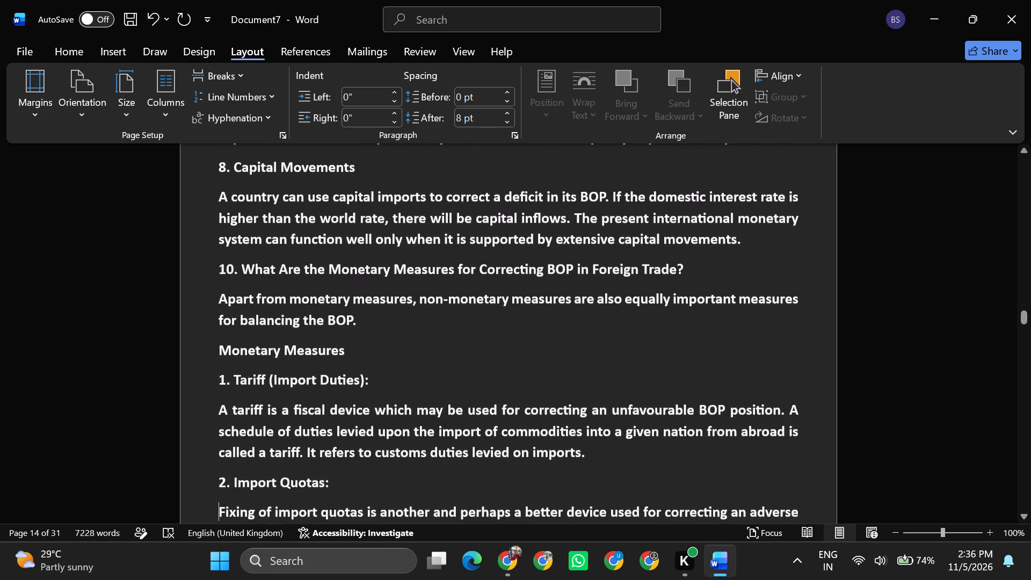
{"action": "key", "text": "Down"}
{"action": "key", "text": "Down"}
{"action": "key", "text": "Down"}
{"action": "key", "text": "Down"}
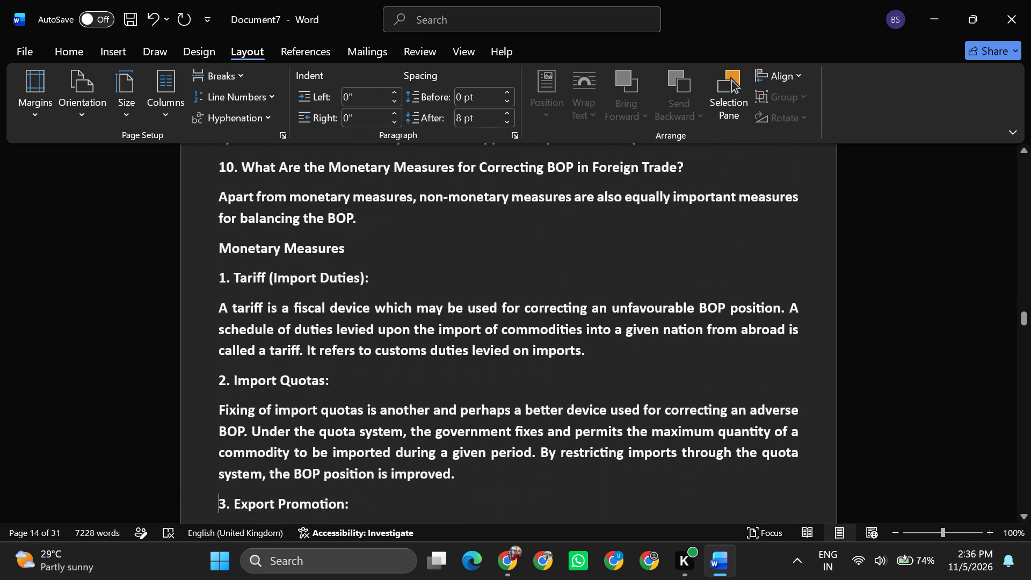
{"action": "key", "text": "Down"}
{"action": "key", "text": "Down"}
{"action": "key", "text": "Up"}
{"action": "key", "text": "Up"}
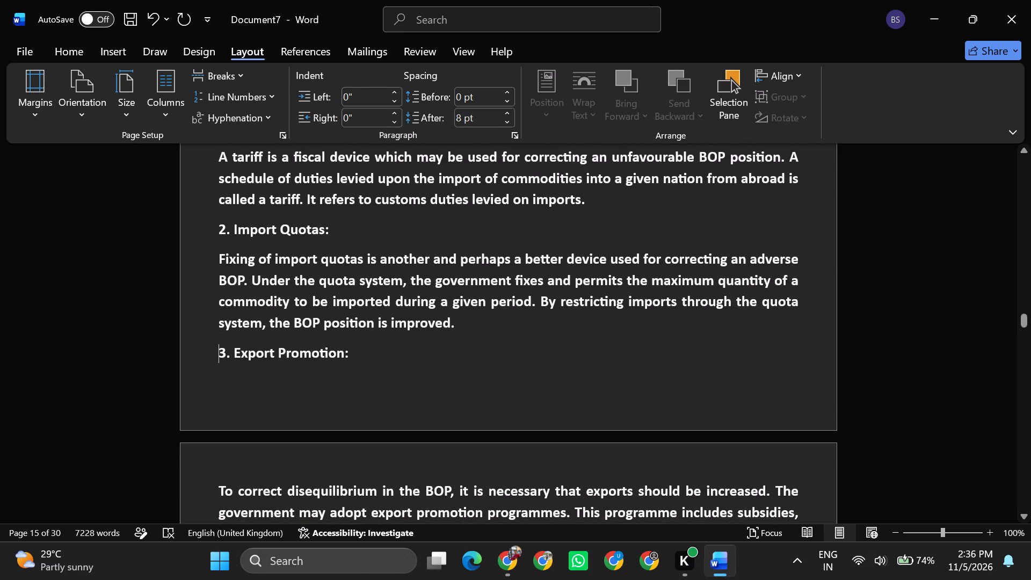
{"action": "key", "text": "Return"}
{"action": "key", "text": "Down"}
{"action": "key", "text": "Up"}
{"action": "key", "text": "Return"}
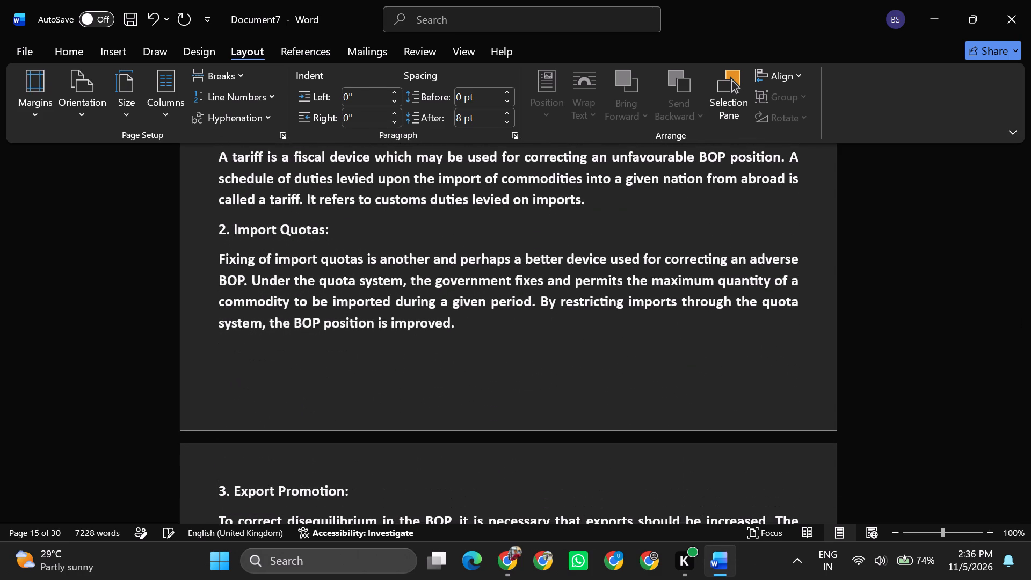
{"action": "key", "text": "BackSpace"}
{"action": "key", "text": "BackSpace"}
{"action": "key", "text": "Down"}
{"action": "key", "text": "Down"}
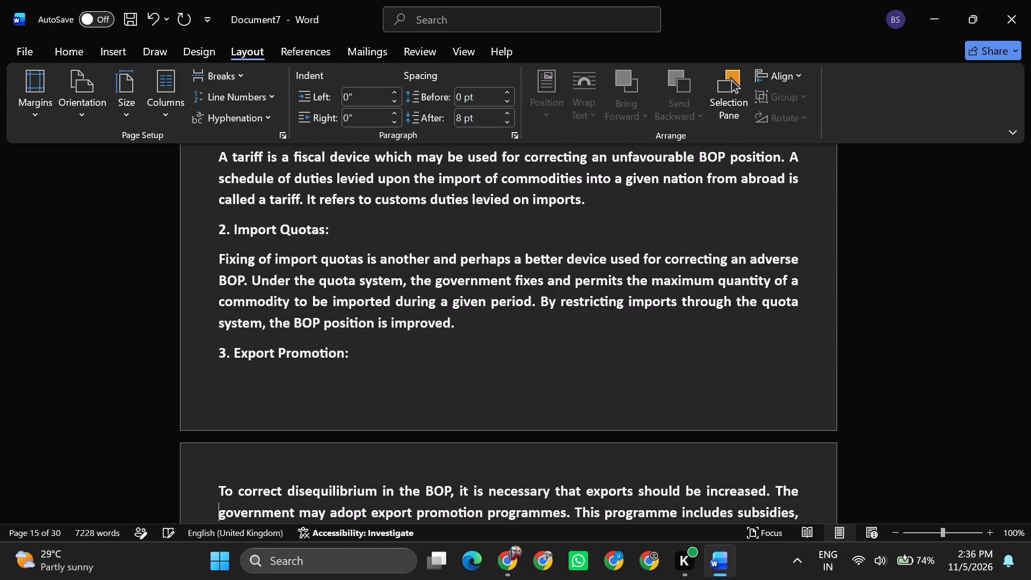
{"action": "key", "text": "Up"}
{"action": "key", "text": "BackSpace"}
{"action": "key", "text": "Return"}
Insert two blank lines above the heading "3. Export Promotion:" so it starts on the next page with its paragraph.
{"action": "key", "text": "Up"}
{"action": "key", "text": "Return"}
{"action": "key", "text": "Return"}
Delete the blank line above question 11, "Write a Note on India's BOP.".
{"action": "key", "text": "Down"}
{"action": "key", "text": "Down"}
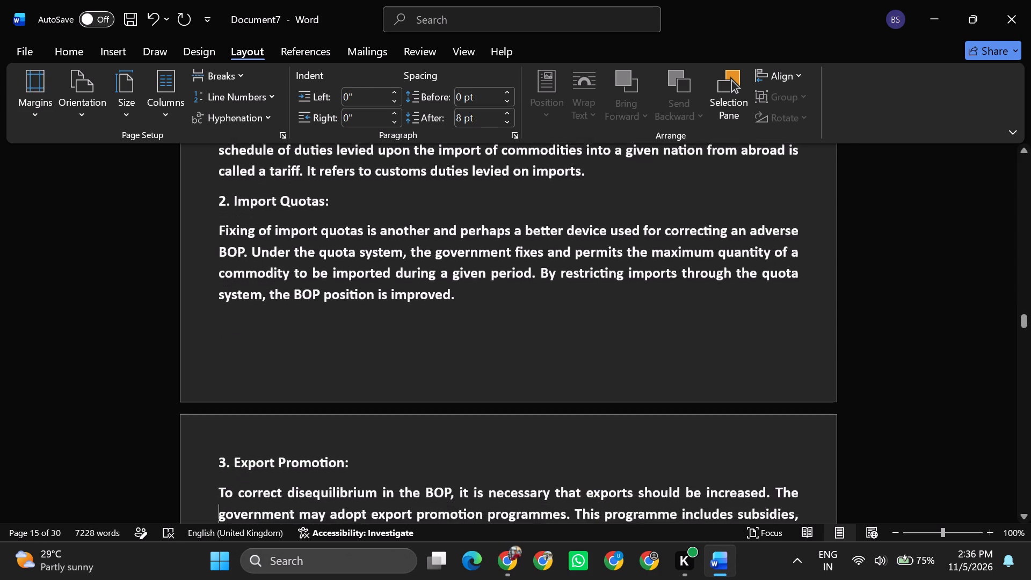
{"action": "key", "text": "Down"}
{"action": "key", "text": "Down"}
{"action": "key", "text": "Down"}
{"action": "key", "text": "Down"}
{"action": "key", "text": "Down"}
{"action": "key", "text": "Down"}
{"action": "key", "text": "BackSpace"}
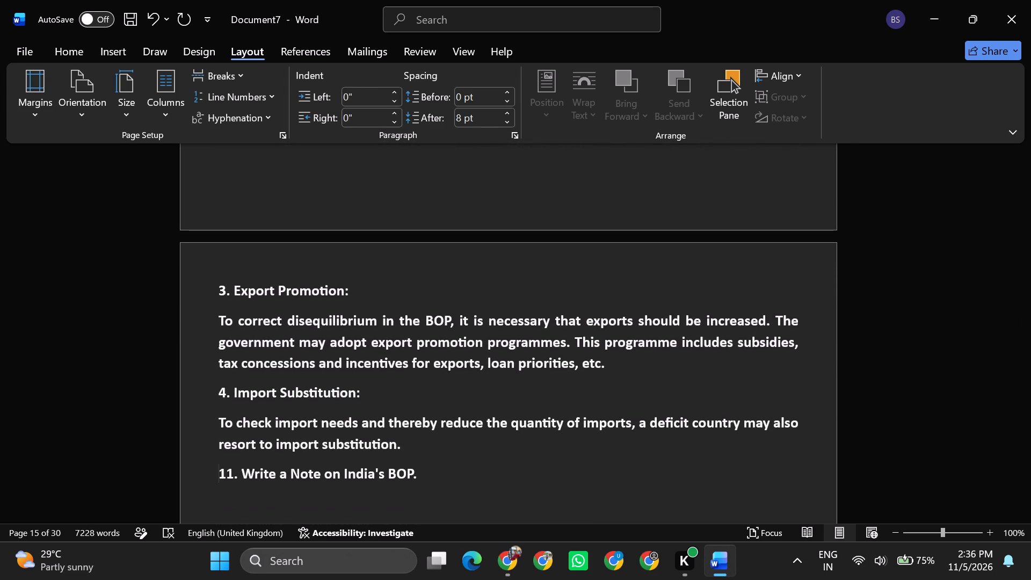
{"action": "key", "text": "Down"}
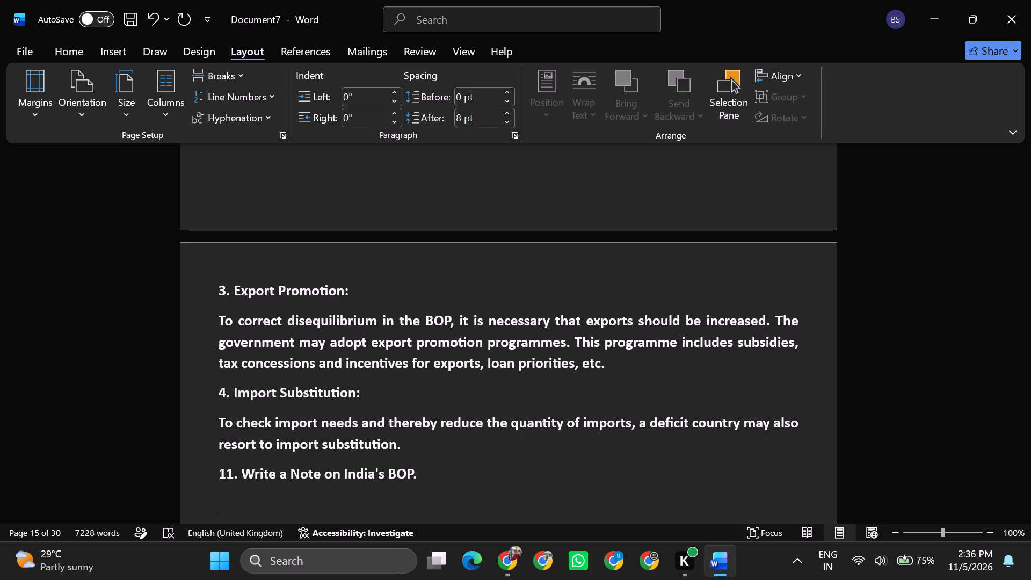
Review the spacing and page breaks backwards from question 11 to the separator line above question 9.
{"action": "key", "text": "Up"}
{"action": "key", "text": "Up"}
{"action": "key", "text": "Up"}
{"action": "key", "text": "Up"}
{"action": "key", "text": "Up"}
{"action": "key", "text": "Up"}
{"action": "key", "text": "Up"}
{"action": "key", "text": "Up"}
{"action": "key", "text": "Up"}
{"action": "key", "text": "Up"}
{"action": "key", "text": "Up"}
{"action": "key", "text": "Up"}
{"action": "key", "text": "Up"}
{"action": "key", "text": "Up"}
{"action": "key", "text": "Up"}
{"action": "key", "text": "Up"}
{"action": "key", "text": "Up"}
{"action": "key", "text": "Up"}
{"action": "key", "text": "Up"}
{"action": "key", "text": "Up"}
{"action": "key", "text": "Up"}
{"action": "key", "text": "Up"}
{"action": "key", "text": "Up"}
{"action": "key", "text": "Up"}
{"action": "key", "text": "Up"}
{"action": "key", "text": "Up"}
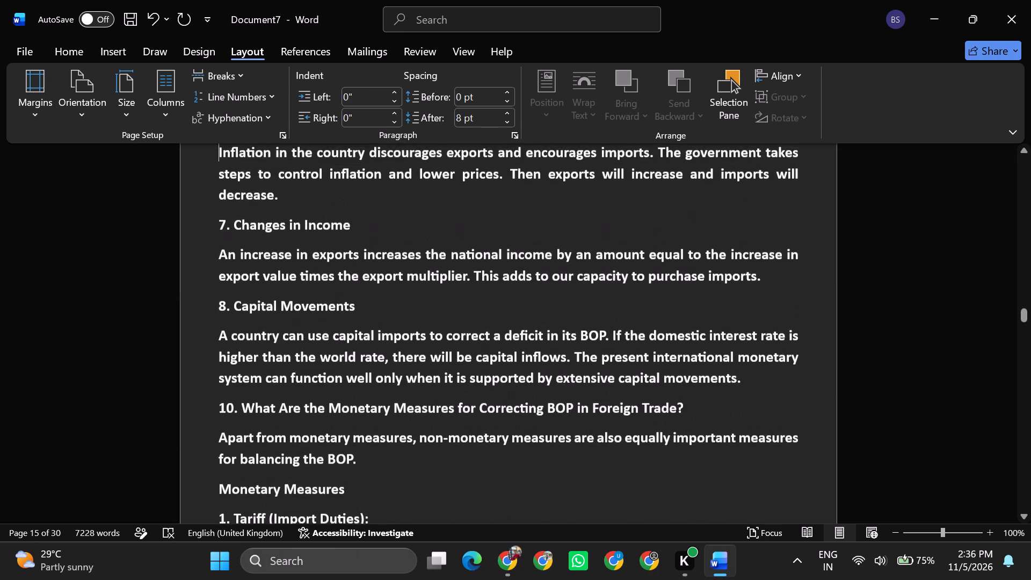
{"action": "key", "text": "Up"}
{"action": "key", "text": "Up"}
{"action": "key", "text": "Up"}
{"action": "key", "text": "Up"}
{"action": "key", "text": "Up"}
{"action": "key", "text": "Up"}
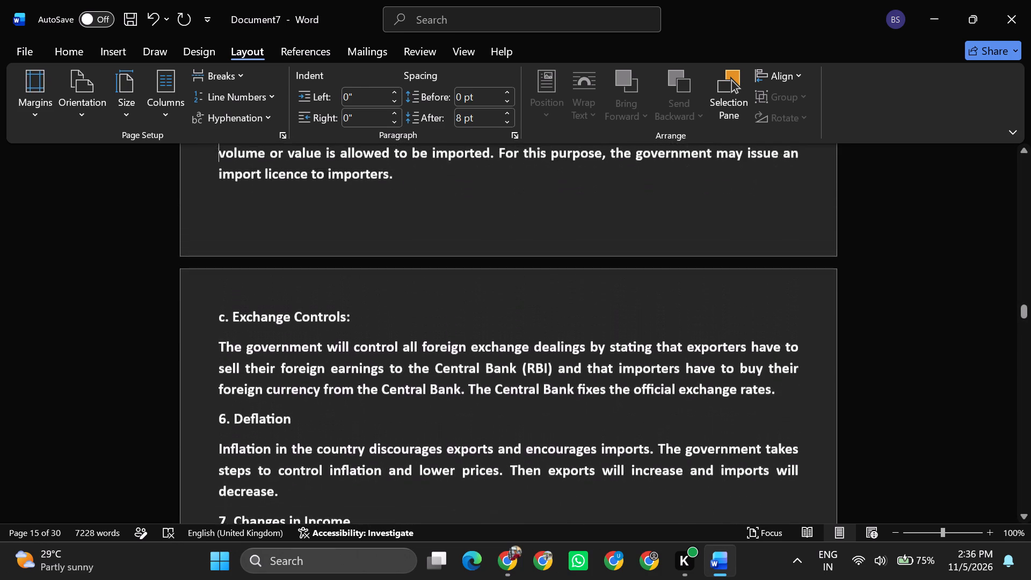
{"action": "key", "text": "Up"}
{"action": "key", "text": "Up"}
{"action": "key", "text": "Up"}
{"action": "key", "text": "Up"}
{"action": "key", "text": "Up"}
{"action": "key", "text": "Up"}
{"action": "key", "text": "Up"}
{"action": "key", "text": "Up"}
{"action": "key", "text": "Up"}
{"action": "key", "text": "Up"}
{"action": "key", "text": "Up"}
{"action": "key", "text": "Up"}
{"action": "key", "text": "Up"}
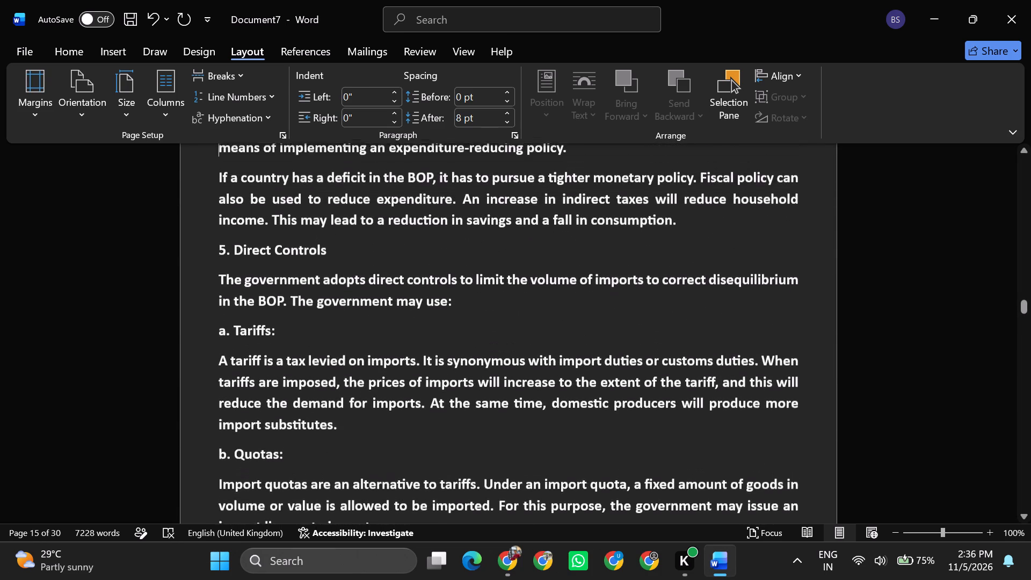
{"action": "key", "text": "Up"}
{"action": "key", "text": "Up"}
{"action": "key", "text": "Up"}
{"action": "key", "text": "Up"}
{"action": "key", "text": "Up"}
{"action": "key", "text": "Up"}
{"action": "key", "text": "Up"}
{"action": "key", "text": "Up"}
{"action": "key", "text": "Up"}
{"action": "key", "text": "Up"}
{"action": "key", "text": "Up"}
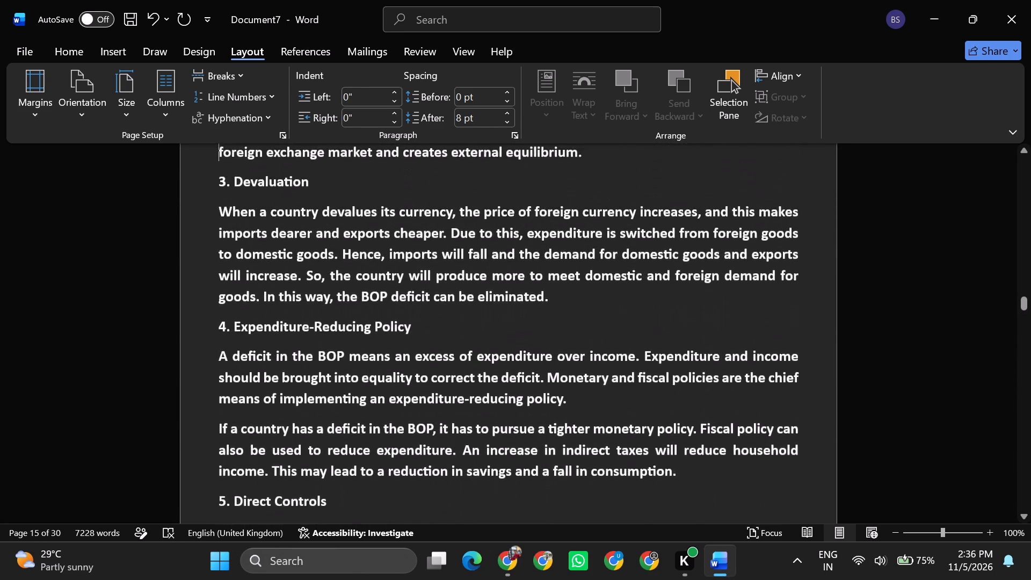
{"action": "key", "text": "Up"}
{"action": "key", "text": "Up"}
{"action": "key", "text": "Up"}
{"action": "key", "text": "Up"}
{"action": "key", "text": "Up"}
{"action": "key", "text": "Up"}
{"action": "key", "text": "Up"}
{"action": "key", "text": "Up"}
{"action": "key", "text": "Up"}
{"action": "key", "text": "Up"}
{"action": "key", "text": "Up"}
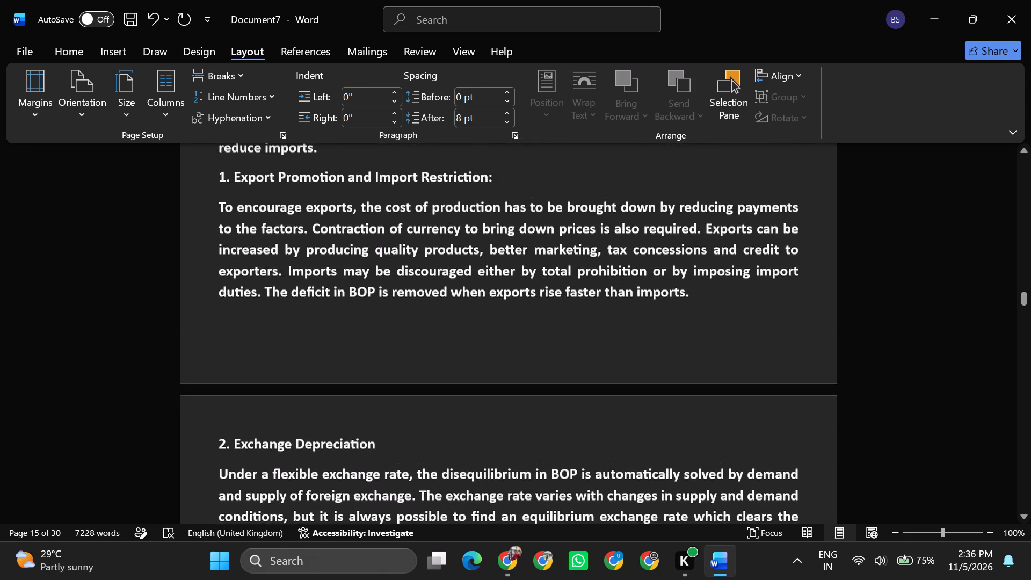
{"action": "key", "text": "Up"}
{"action": "key", "text": "Up"}
{"action": "key", "text": "Up"}
{"action": "key", "text": "Up"}
{"action": "key", "text": "Up"}
{"action": "key", "text": "Up"}
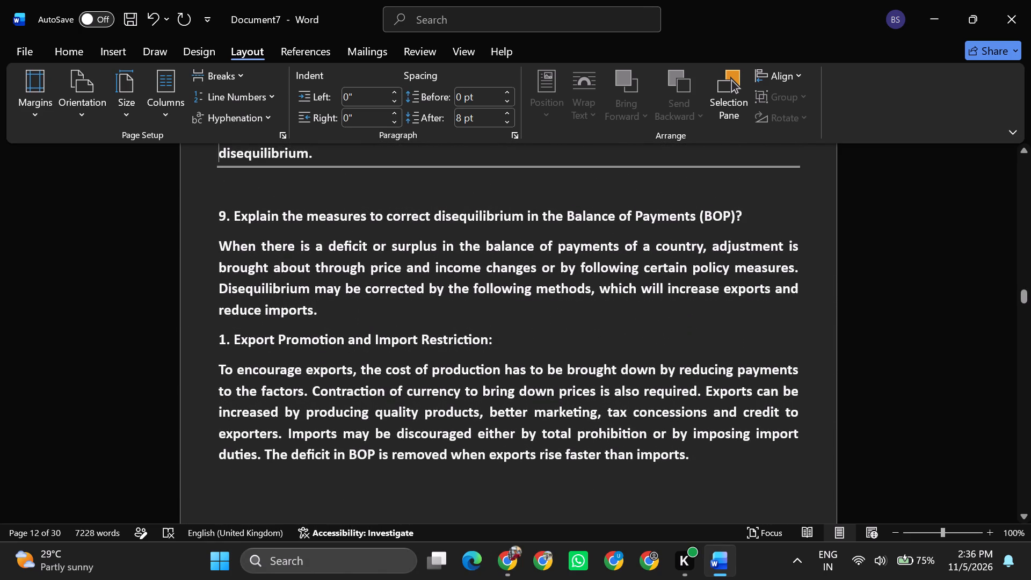
Check question 9's correction measures, from "Export Promotion and Import Restriction" to "Capital Movements", for blank lines and split headings.
{"action": "key", "text": "Down"}
{"action": "key", "text": "Down"}
{"action": "key", "text": "Down"}
{"action": "key", "text": "Down"}
{"action": "key", "text": "Down"}
{"action": "key", "text": "Down"}
{"action": "key", "text": "Down"}
{"action": "key", "text": "Down"}
{"action": "key", "text": "Down"}
{"action": "key", "text": "Down"}
{"action": "key", "text": "Down"}
{"action": "key", "text": "Down"}
{"action": "key", "text": "Down"}
{"action": "key", "text": "Down"}
{"action": "key", "text": "Down"}
{"action": "key", "text": "Down"}
{"action": "key", "text": "Down"}
{"action": "key", "text": "Down"}
{"action": "key", "text": "Down"}
{"action": "key", "text": "Down"}
{"action": "key", "text": "Down"}
{"action": "key", "text": "Down"}
{"action": "key", "text": "Down"}
{"action": "key", "text": "Down"}
{"action": "key", "text": "Down"}
{"action": "key", "text": "Down"}
{"action": "key", "text": "Down"}
{"action": "key", "text": "Down"}
{"action": "key", "text": "Down"}
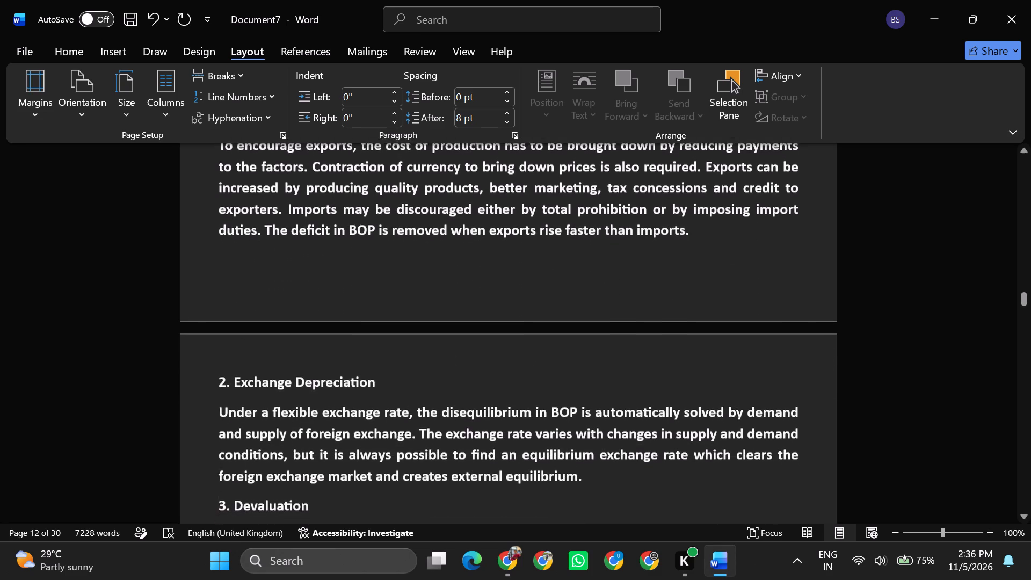
{"action": "key", "text": "Down"}
{"action": "key", "text": "Down"}
{"action": "key", "text": "Down"}
{"action": "key", "text": "Down"}
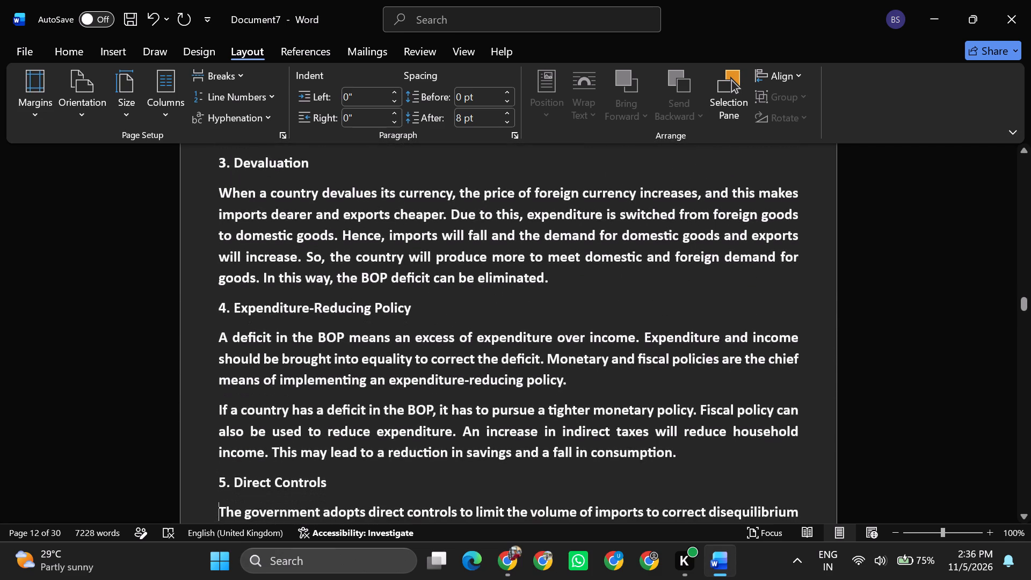
{"action": "key", "text": "Down"}
{"action": "key", "text": "Down"}
{"action": "key", "text": "Down"}
{"action": "key", "text": "Down"}
{"action": "key", "text": "Down"}
{"action": "key", "text": "Down"}
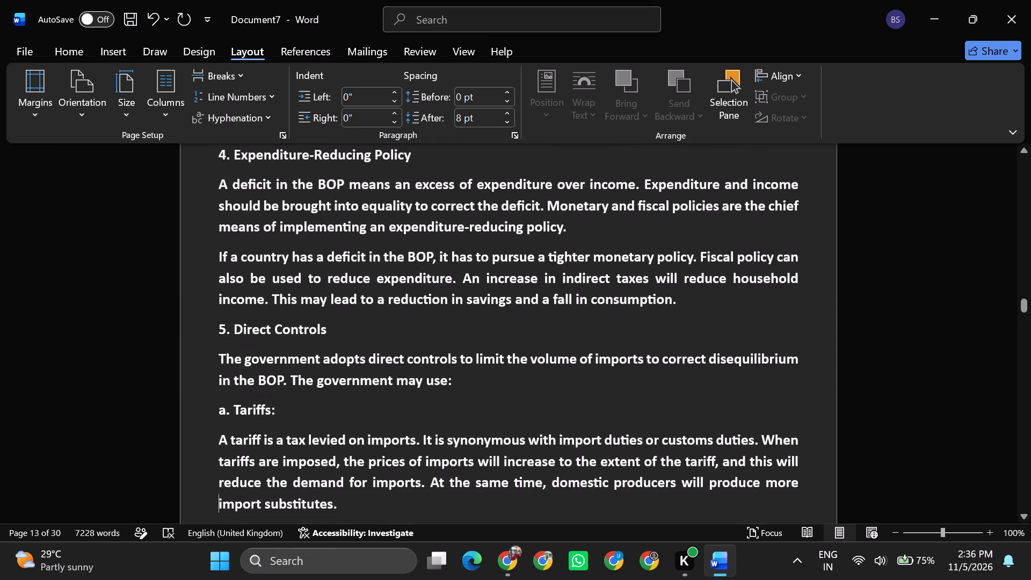
{"action": "key", "text": "Down"}
{"action": "key", "text": "Down"}
{"action": "key", "text": "Down"}
{"action": "key", "text": "Down"}
{"action": "key", "text": "Down"}
{"action": "key", "text": "Down"}
{"action": "key", "text": "Down"}
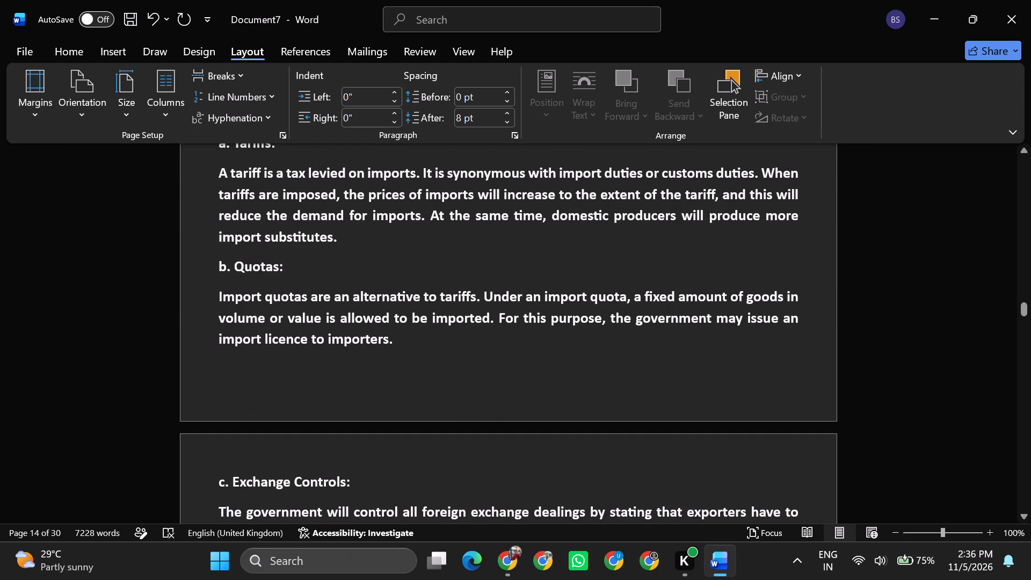
{"action": "key", "text": "Down"}
{"action": "key", "text": "Down"}
{"action": "key", "text": "Down"}
{"action": "key", "text": "Down"}
{"action": "key", "text": "Down"}
{"action": "key", "text": "Down"}
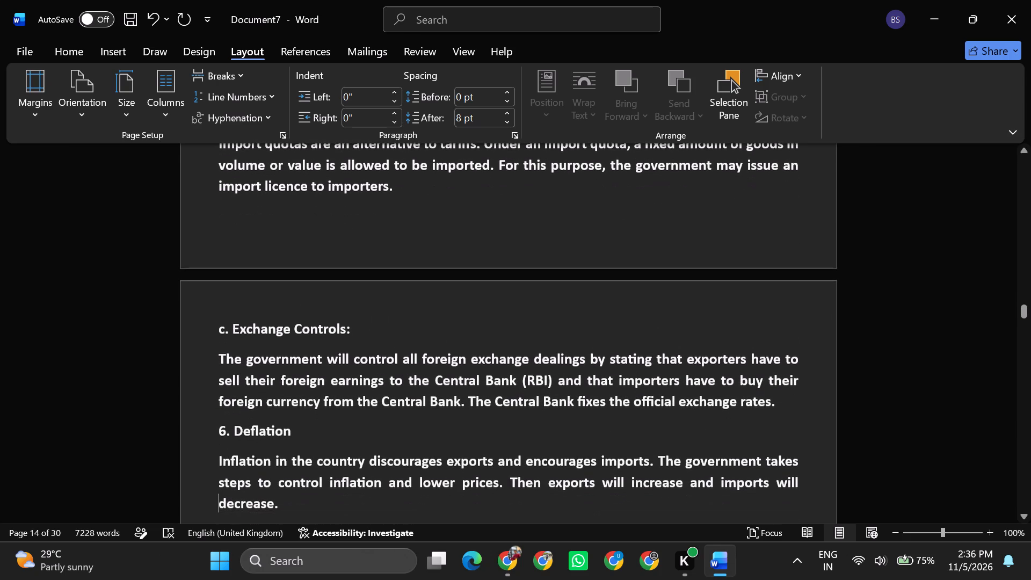
{"action": "key", "text": "Down"}
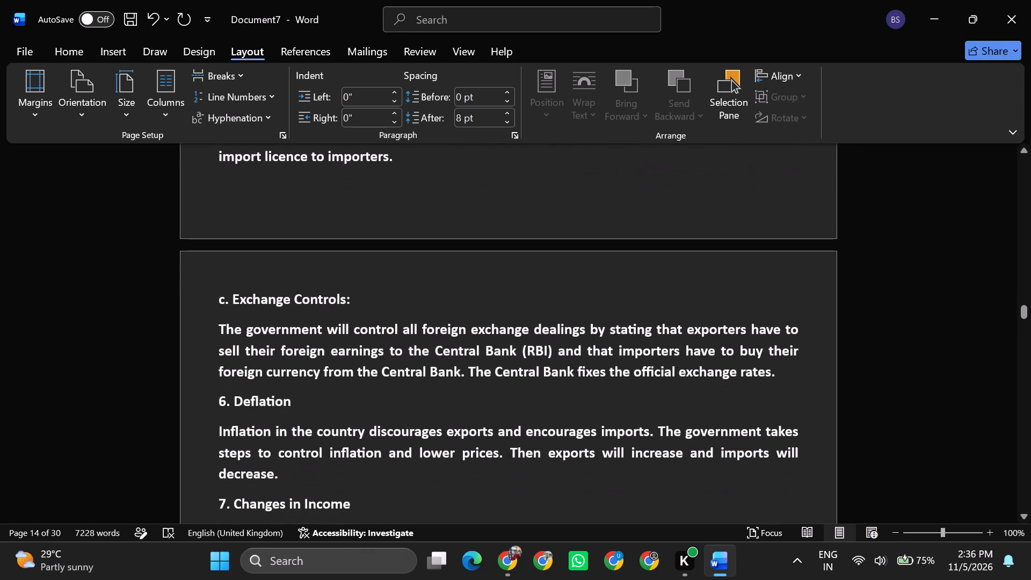
{"action": "key", "text": "Down"}
{"action": "key", "text": "Down"}
{"action": "key", "text": "Down"}
{"action": "key", "text": "Down"}
{"action": "key", "text": "Down"}
{"action": "key", "text": "Down"}
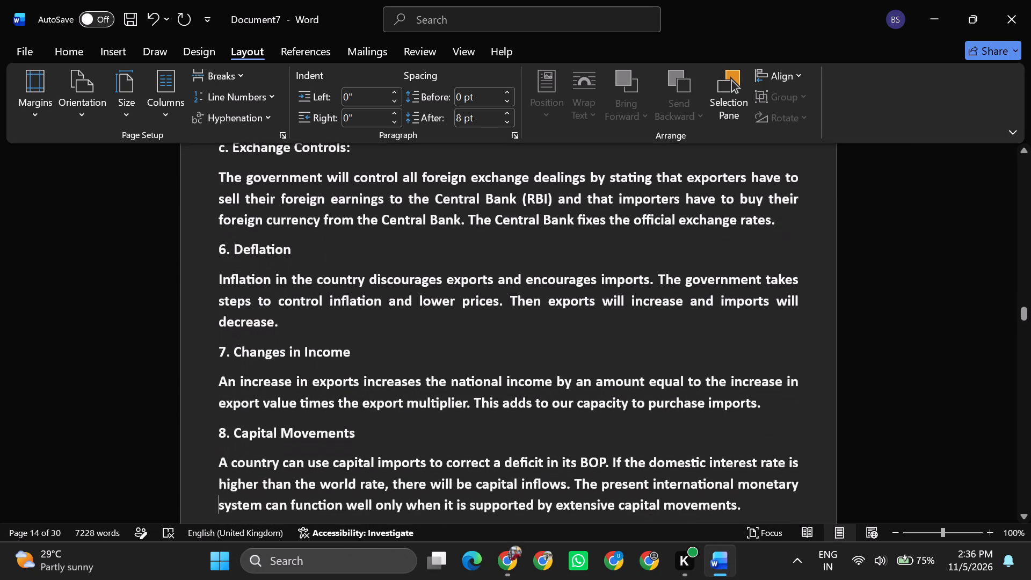
Insert a double-line separator followed by a blank line above question 10, "What Are the Monetary Measures for Correcting BOP in Foreign Trade?".
{"action": "key", "text": "Down"}
{"action": "key", "text": "Down"}
{"action": "key", "text": "Down"}
{"action": "key", "text": "Down"}
{"action": "key", "text": "Up"}
{"action": "key", "text": "Up"}
{"action": "key", "text": "Up"}
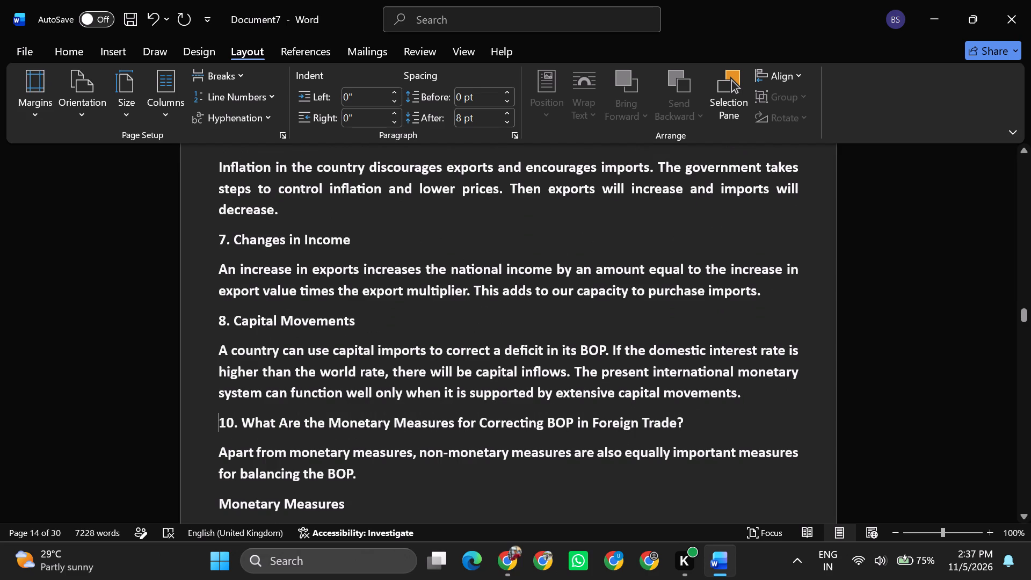
{"action": "type", "text": "==="}
{"action": "key", "text": "Return"}
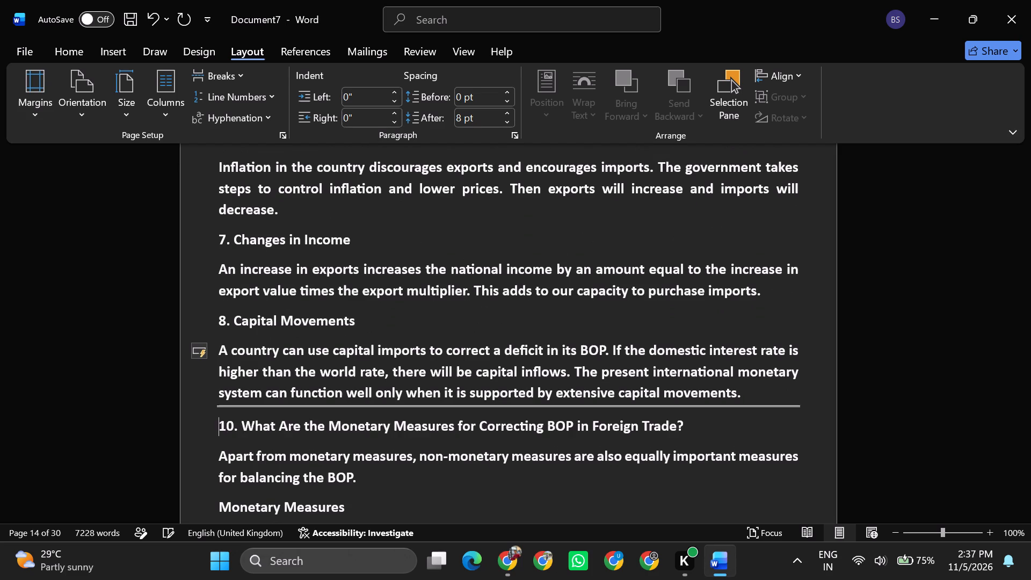
{"action": "key", "text": "Return"}
Add the marks label "(4M)" in front of the question 10 heading.
{"action": "key", "text": "shift+parenleft"}
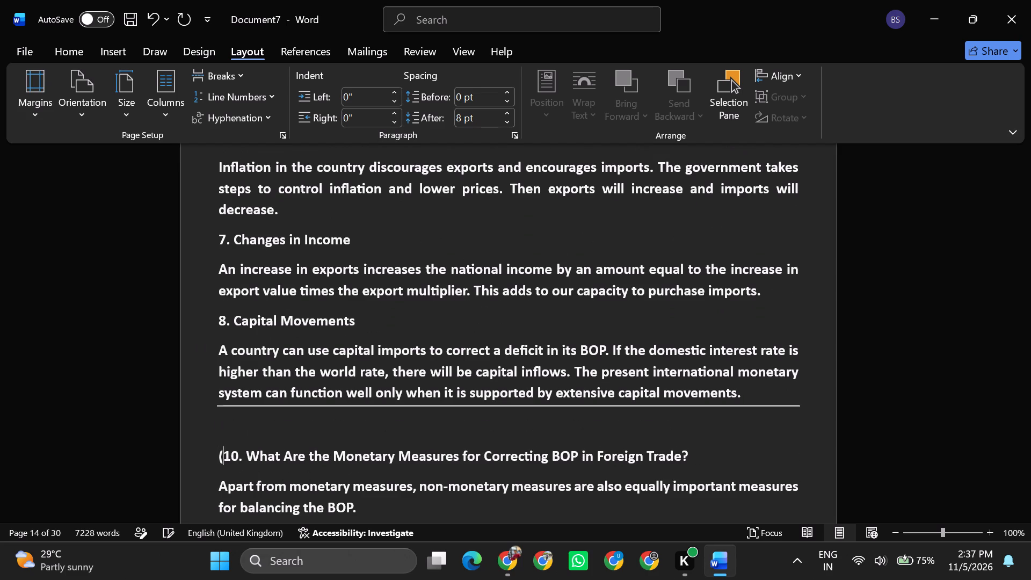
{"action": "key", "text": "4"}
{"action": "type", "text": "M)"}
{"action": "key", "text": "space"}
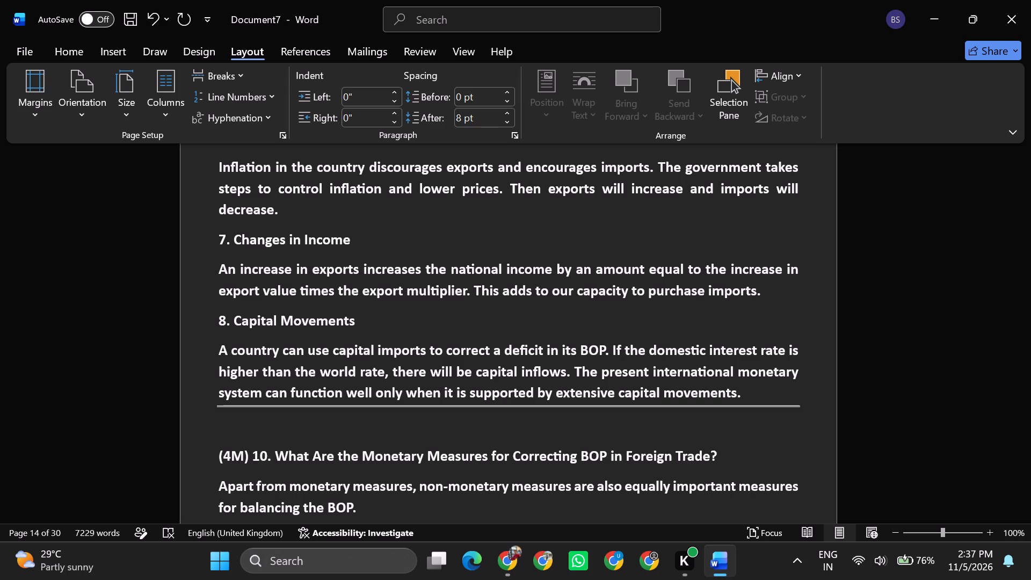
Review the spacing and page breaks of question 10's monetary measures down to question 11.
{"action": "key", "text": "Down"}
{"action": "key", "text": "Down"}
{"action": "key", "text": "Down"}
{"action": "key", "text": "Down"}
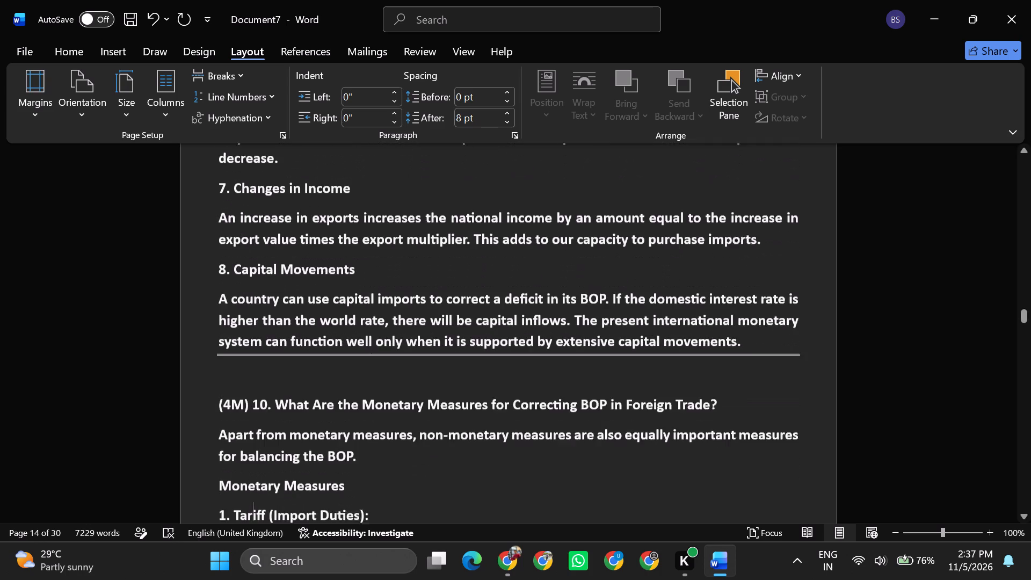
{"action": "key", "text": "Down"}
{"action": "key", "text": "Down"}
{"action": "key", "text": "Down"}
{"action": "key", "text": "Down"}
{"action": "key", "text": "Down"}
{"action": "key", "text": "Down"}
{"action": "key", "text": "Down"}
{"action": "key", "text": "Down"}
{"action": "key", "text": "Down"}
{"action": "key", "text": "Down"}
{"action": "key", "text": "Down"}
{"action": "key", "text": "Down"}
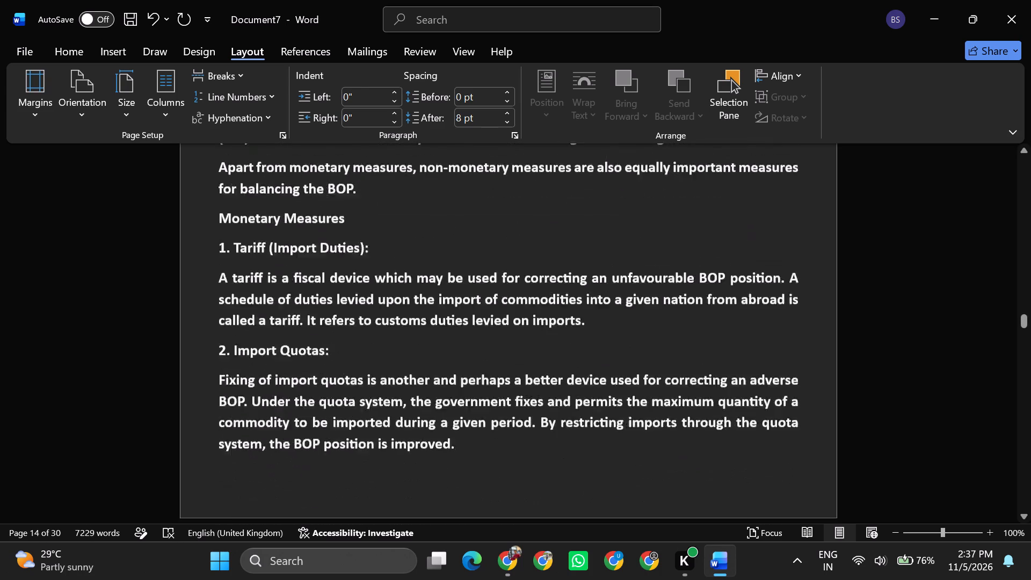
{"action": "key", "text": "Down"}
{"action": "key", "text": "Down"}
{"action": "key", "text": "Down"}
{"action": "key", "text": "Down"}
{"action": "key", "text": "Down"}
{"action": "key", "text": "Down"}
{"action": "key", "text": "Down"}
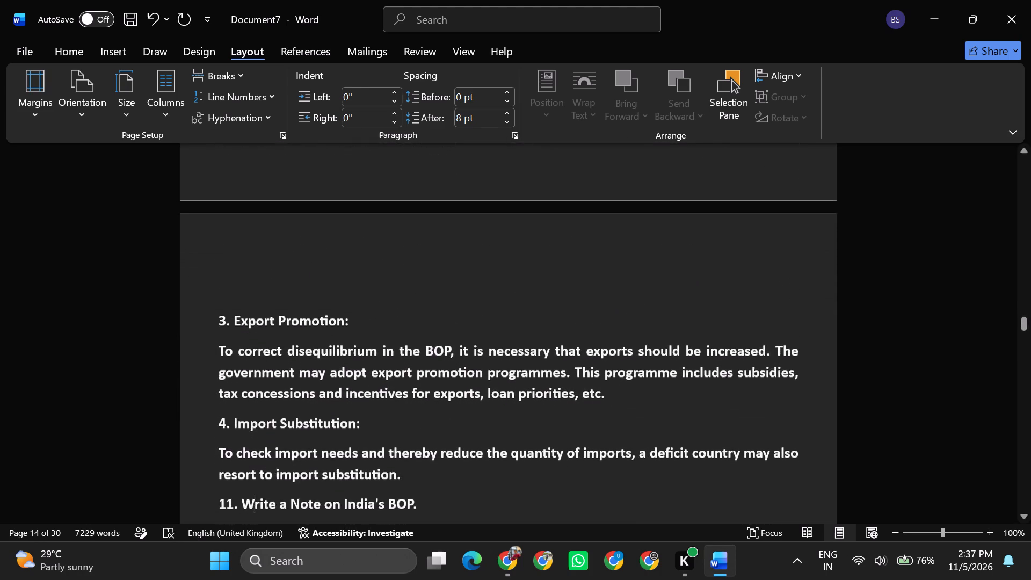
Insert a double-line separator followed by a blank line above question 11, "Write a Note on India's BOP.".
{"action": "key", "text": "Down"}
{"action": "key", "text": "Up"}
{"action": "key", "text": "Right"}
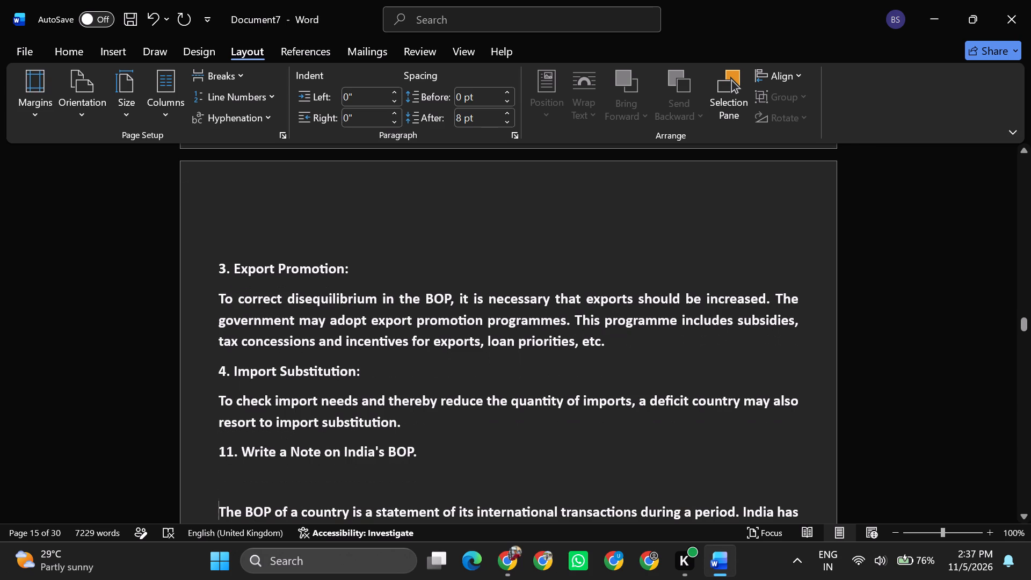
{"action": "key", "text": "Up"}
{"action": "key", "text": "Up"}
{"action": "type", "text": "==="}
{"action": "key", "text": "Return"}
{"action": "key", "text": "Down"}
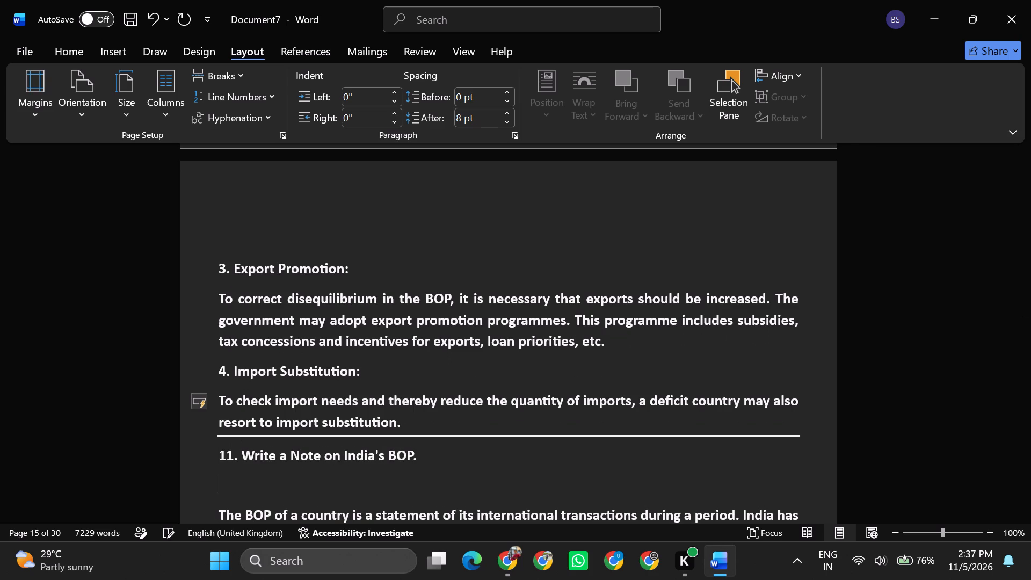
{"action": "key", "text": "Up"}
{"action": "key", "text": "Return"}
{"action": "key", "text": "Down"}
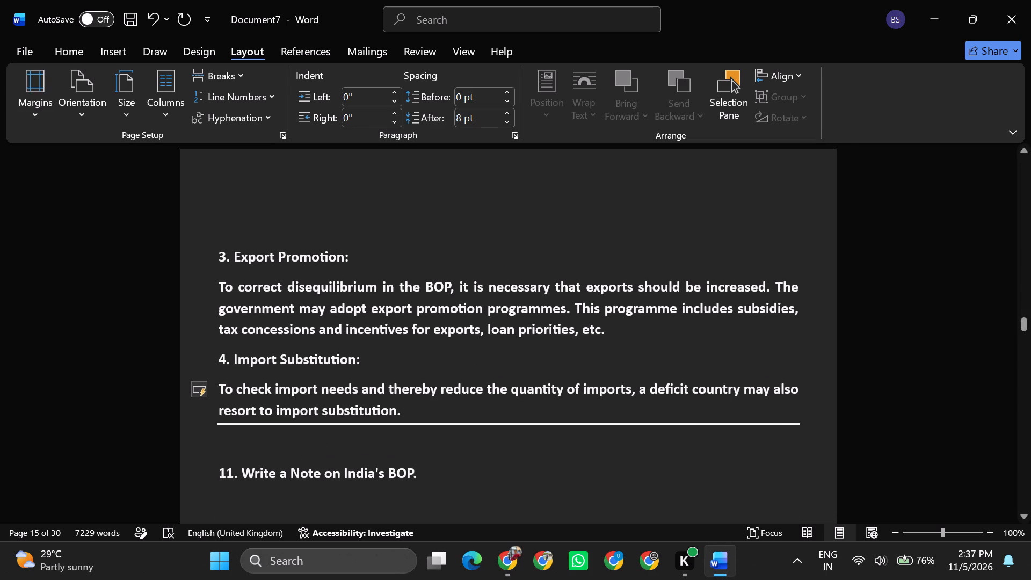
Delete the blank lines below the question 11 heading and around the heading "BOP in the Pre-Reform Period Before (1990–91)".
{"action": "key", "text": "Down"}
{"action": "key", "text": "BackSpace"}
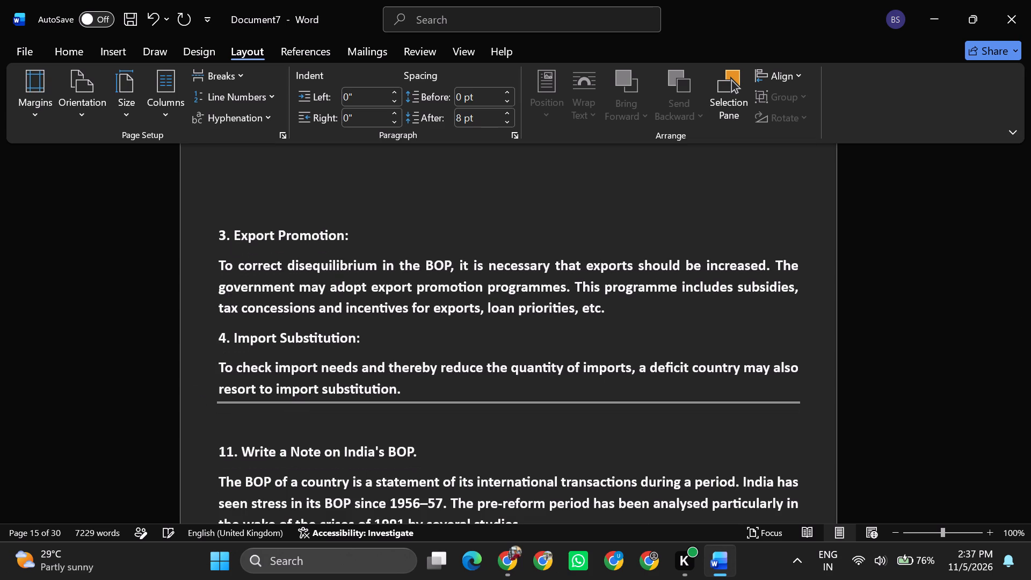
{"action": "key", "text": "Down"}
{"action": "key", "text": "Down"}
{"action": "key", "text": "Down"}
{"action": "key", "text": "Down"}
{"action": "key", "text": "BackSpace"}
{"action": "key", "text": "Down"}
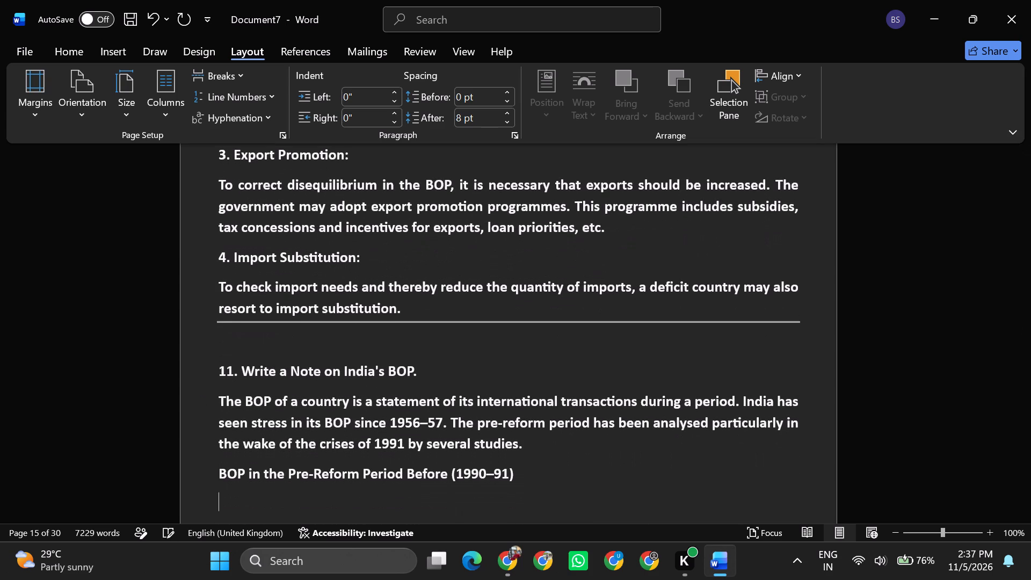
{"action": "key", "text": "Down"}
{"action": "key", "text": "BackSpace"}
Change the overall current account deficit in the First Plan (1951–56) paragraph to ₹42 crore.
{"action": "key", "text": "Down"}
{"action": "key", "text": "Down"}
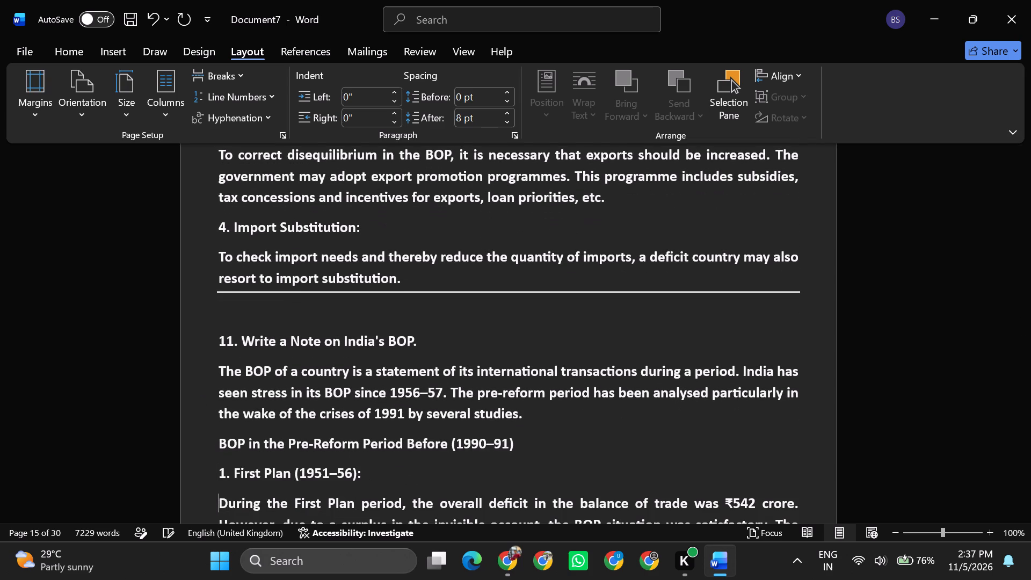
{"action": "key", "text": "Down"}
{"action": "key", "text": "Down"}
{"action": "key", "text": "Down"}
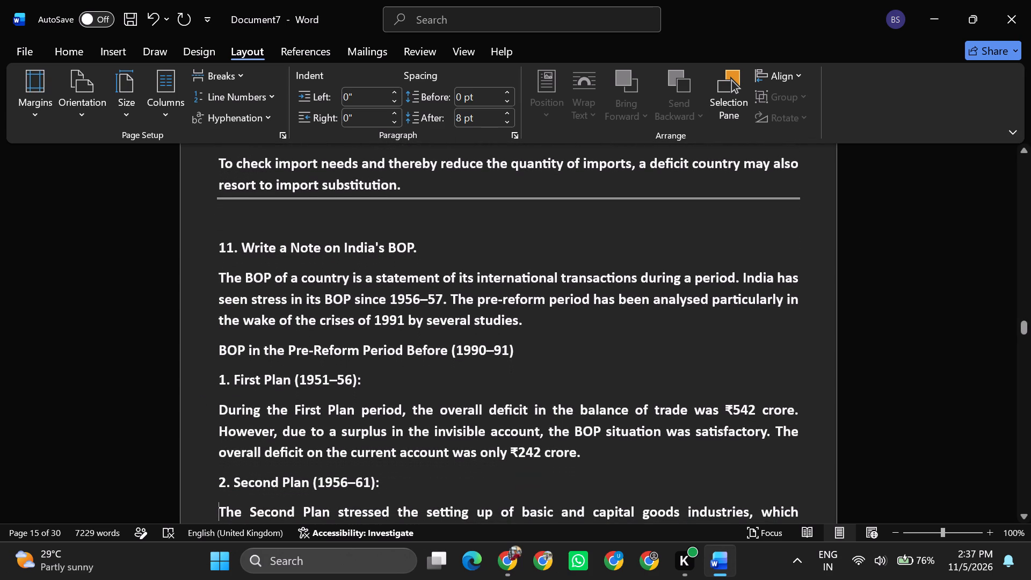
{"action": "key", "text": "Down"}
{"action": "key", "text": "Down"}
{"action": "key", "text": "Down"}
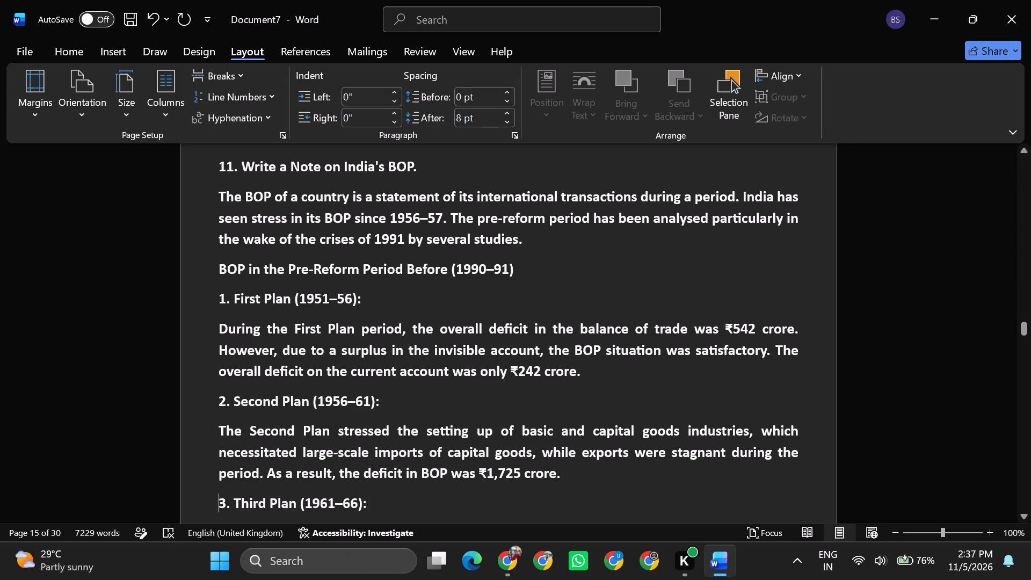
{"action": "left_click", "coordinate": [534, 360]}
{"action": "key", "text": "Down"}
{"action": "key", "text": "Left"}
{"action": "key", "text": "BackSpace"}
{"action": "key", "text": "Up"}
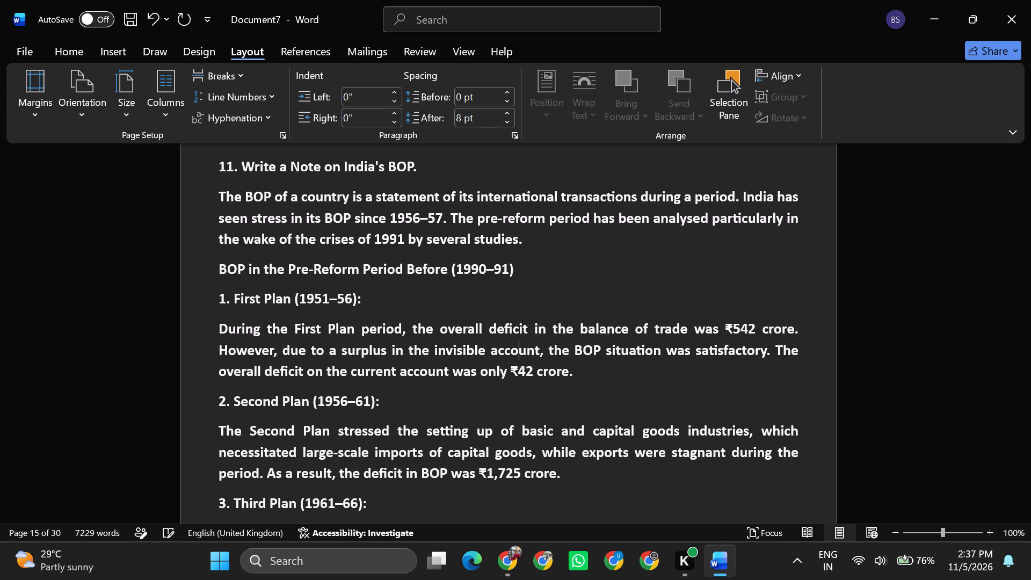
Proofread question 11's plan-period paragraphs from the Second Plan (1956–61) down to the Sixth Plan (1980–1985).
{"action": "key", "text": "Down"}
{"action": "key", "text": "Down"}
{"action": "key", "text": "Right"}
{"action": "key", "text": "Down"}
{"action": "key", "text": "Down"}
{"action": "key", "text": "Down"}
{"action": "key", "text": "Down"}
{"action": "key", "text": "Down"}
{"action": "key", "text": "Down"}
{"action": "key", "text": "Down"}
{"action": "key", "text": "Down"}
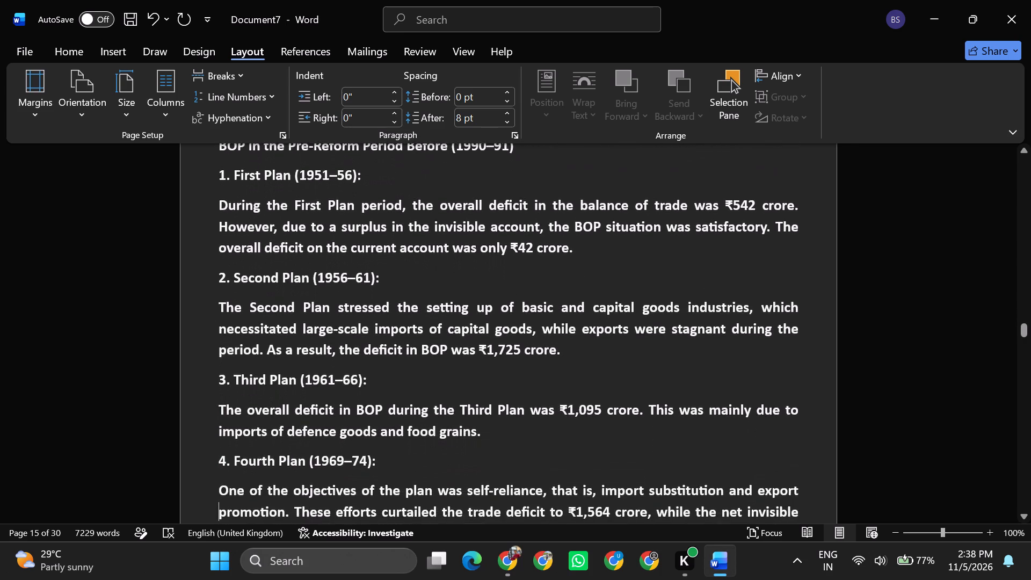
{"action": "key", "text": "Down"}
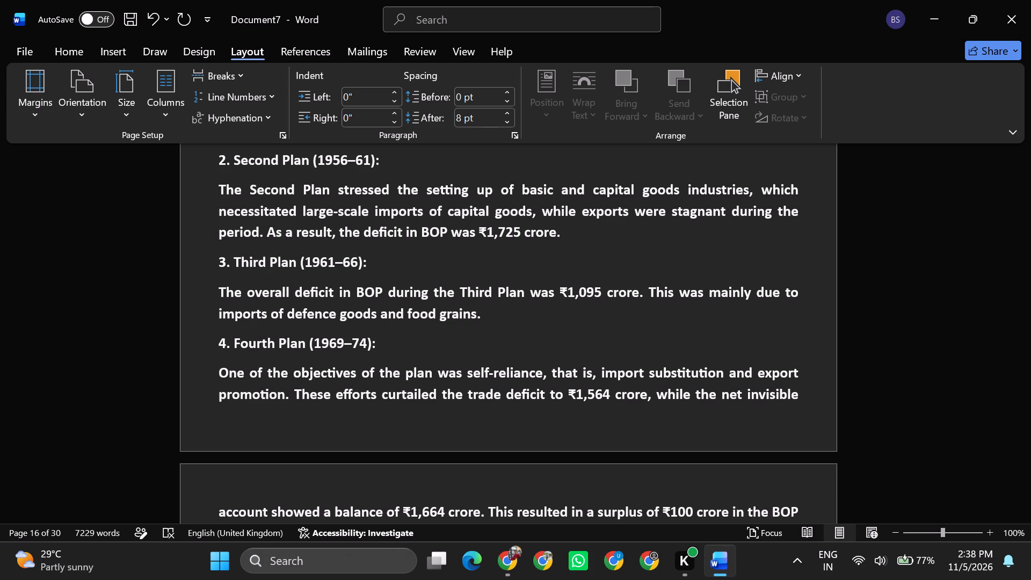
{"action": "key", "text": "Down"}
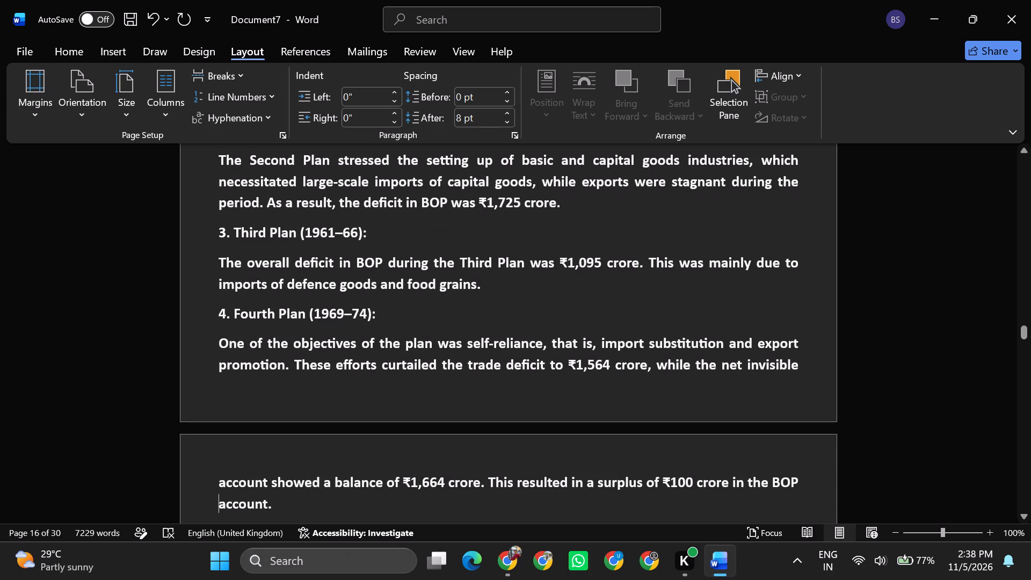
{"action": "key", "text": "Down"}
{"action": "key", "text": "Down"}
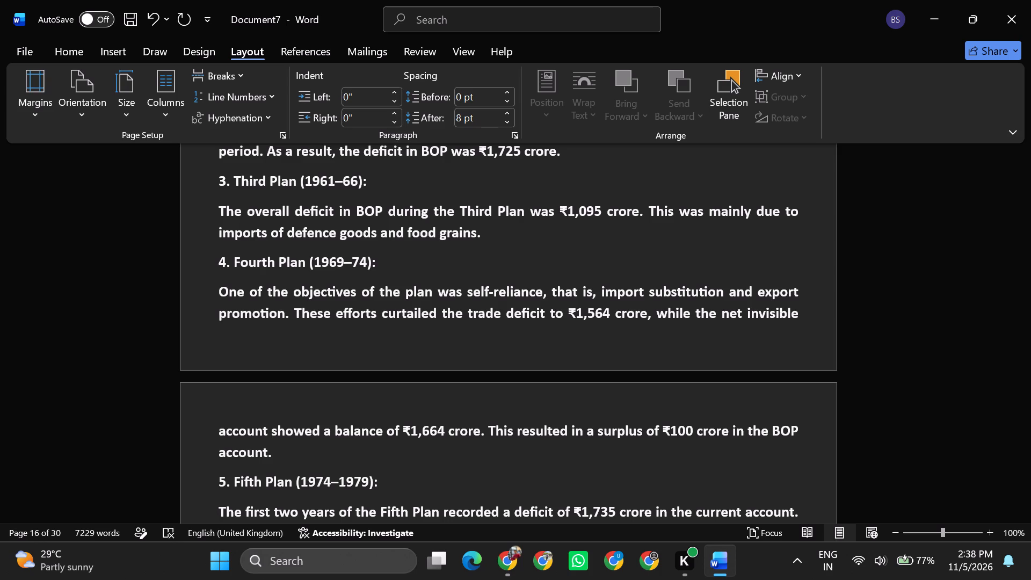
{"action": "key", "text": "Down"}
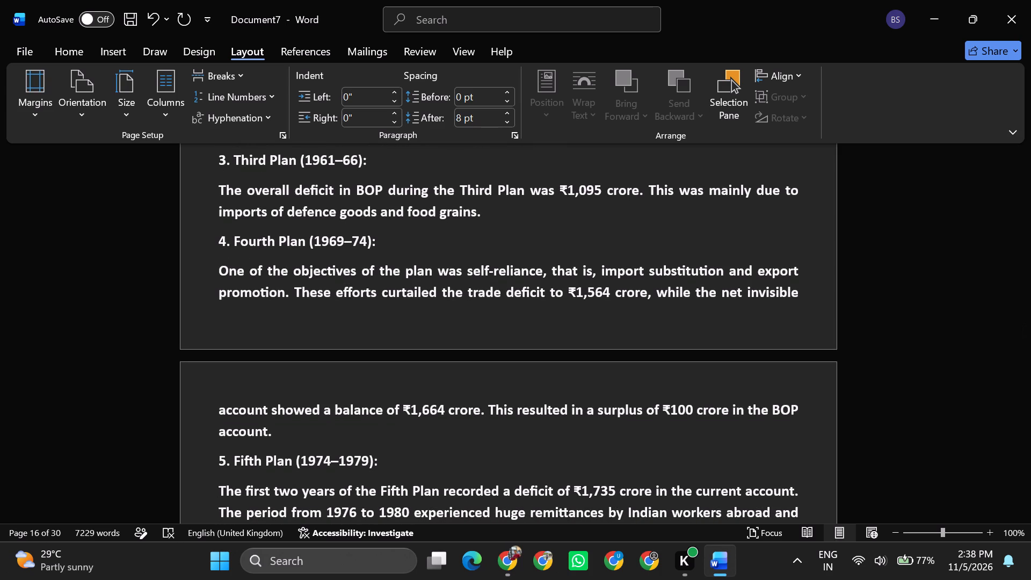
{"action": "key", "text": "Down"}
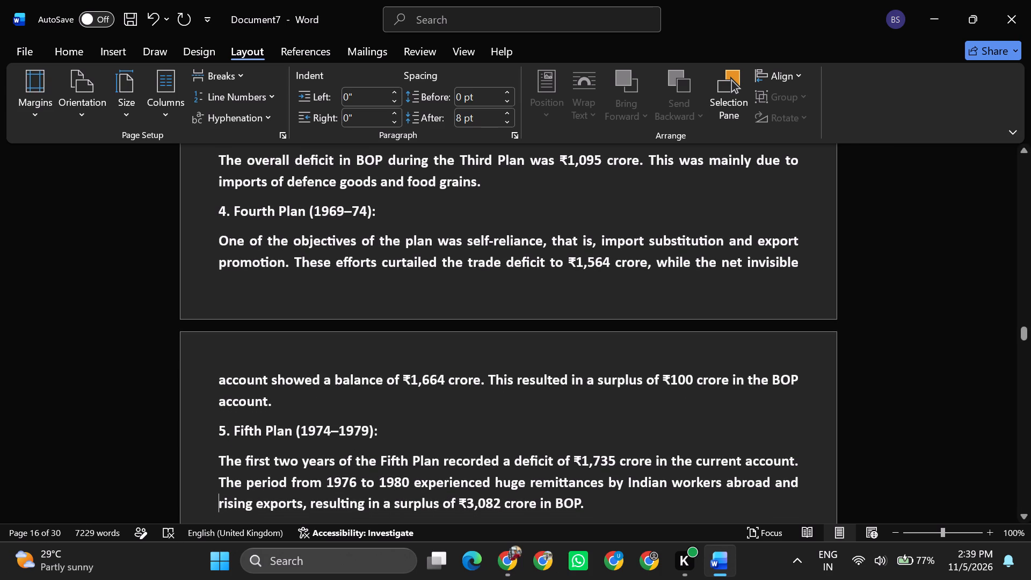
{"action": "key", "text": "Down"}
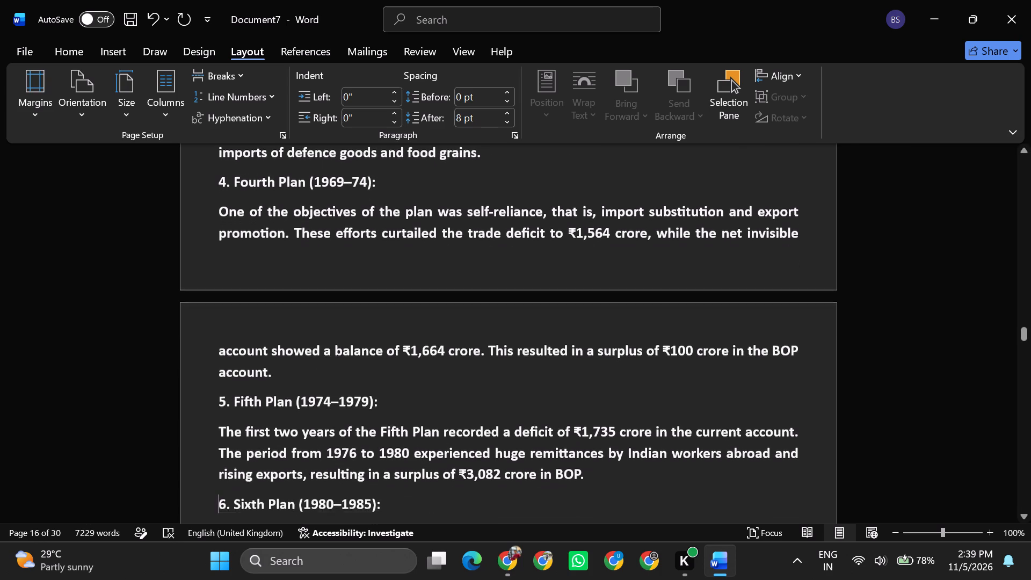
{"action": "key", "text": "Down"}
{"action": "key", "text": "Down"}
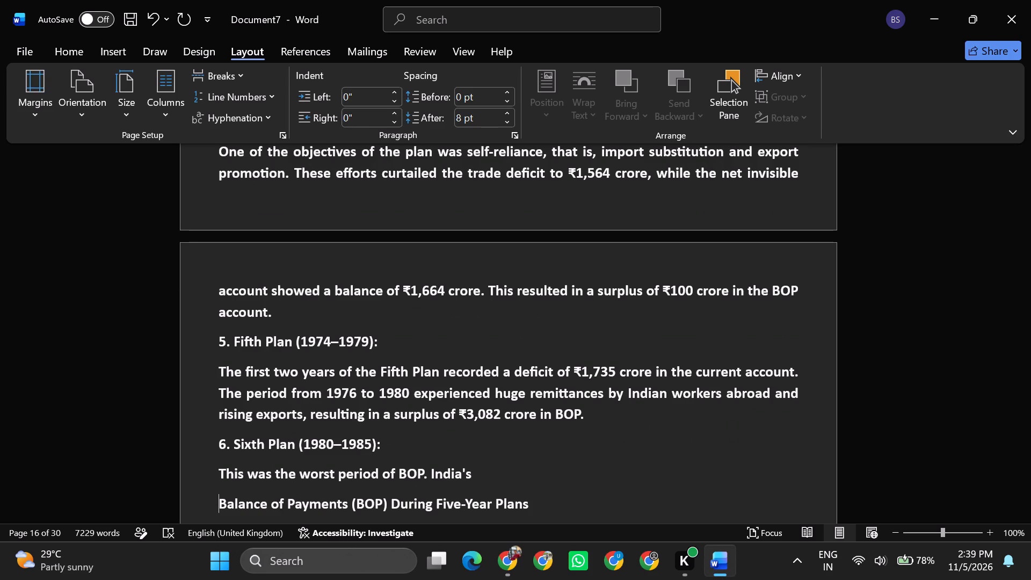
Delete the blank line above the Sixth Plan paragraph beginning "During the first four years of the plan".
{"action": "key", "text": "Down"}
{"action": "key", "text": "Down"}
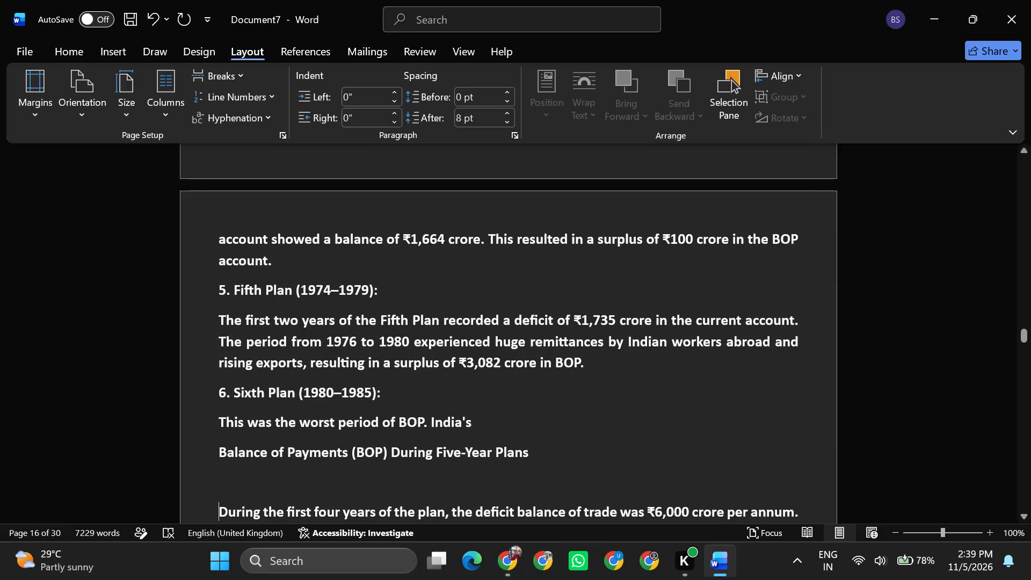
{"action": "key", "text": "BackSpace"}
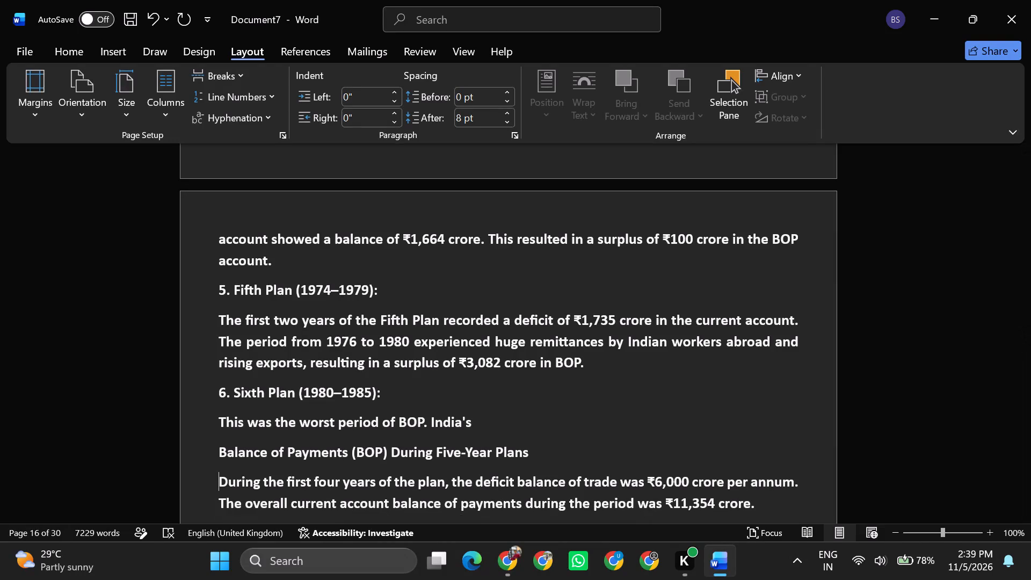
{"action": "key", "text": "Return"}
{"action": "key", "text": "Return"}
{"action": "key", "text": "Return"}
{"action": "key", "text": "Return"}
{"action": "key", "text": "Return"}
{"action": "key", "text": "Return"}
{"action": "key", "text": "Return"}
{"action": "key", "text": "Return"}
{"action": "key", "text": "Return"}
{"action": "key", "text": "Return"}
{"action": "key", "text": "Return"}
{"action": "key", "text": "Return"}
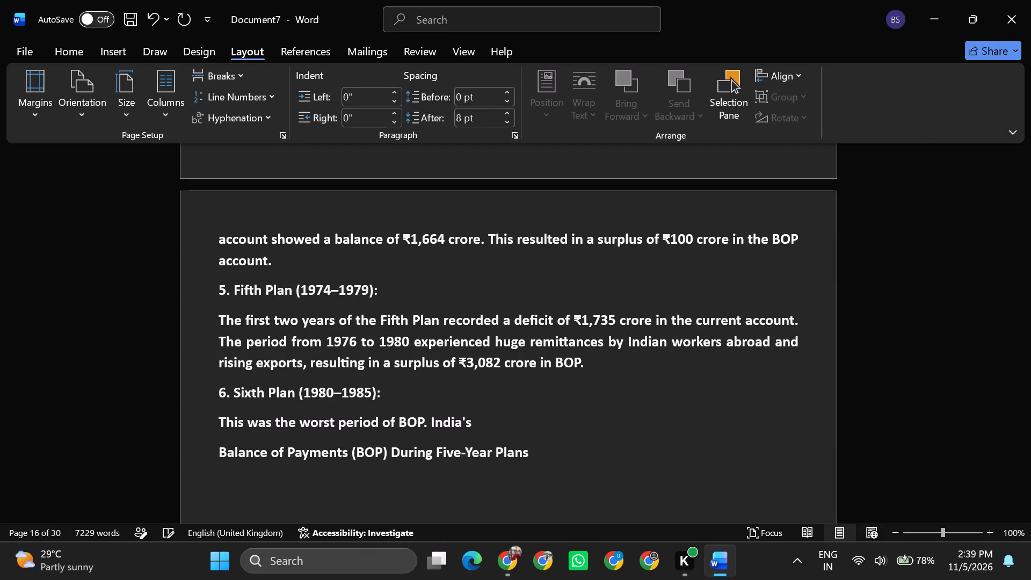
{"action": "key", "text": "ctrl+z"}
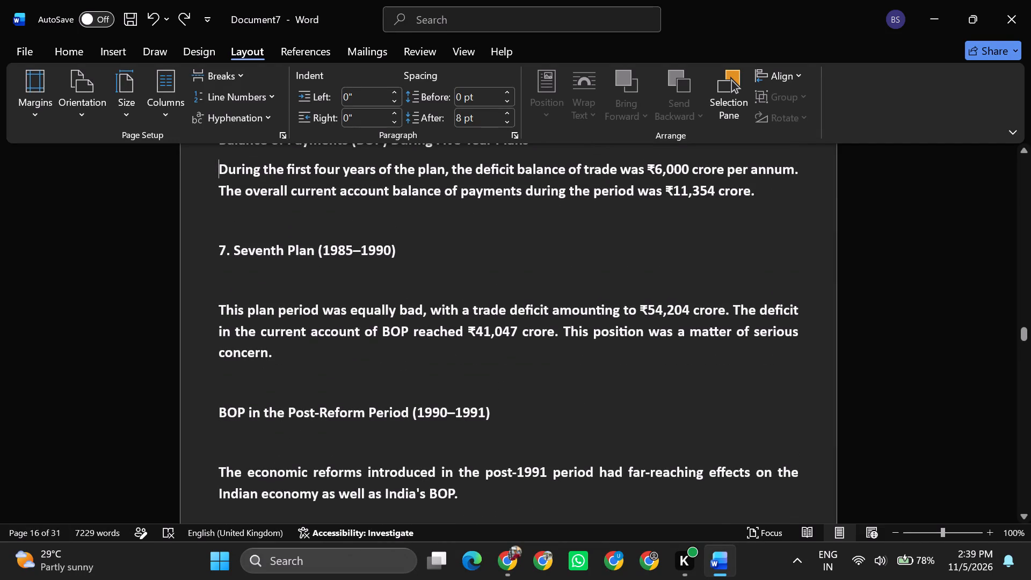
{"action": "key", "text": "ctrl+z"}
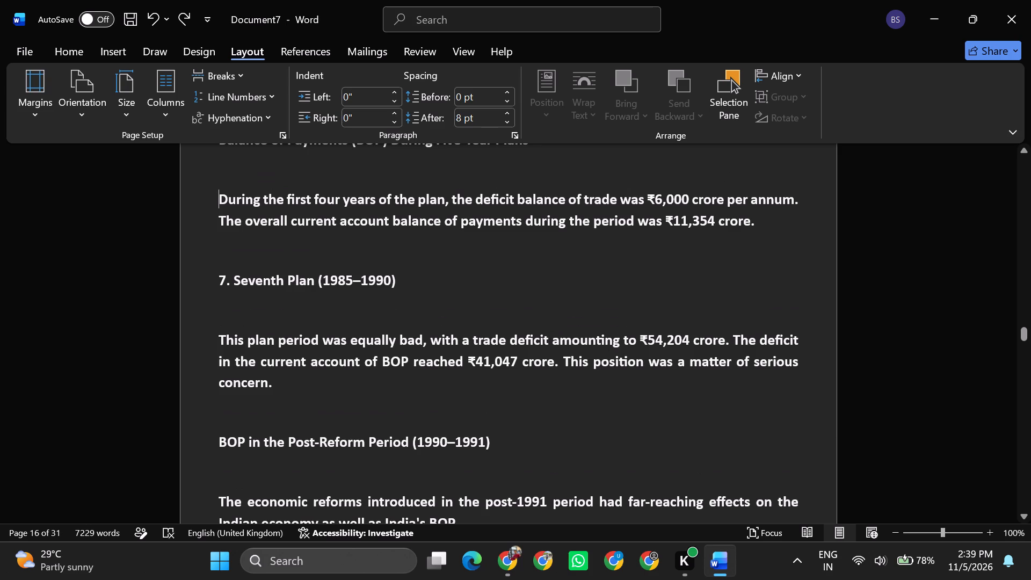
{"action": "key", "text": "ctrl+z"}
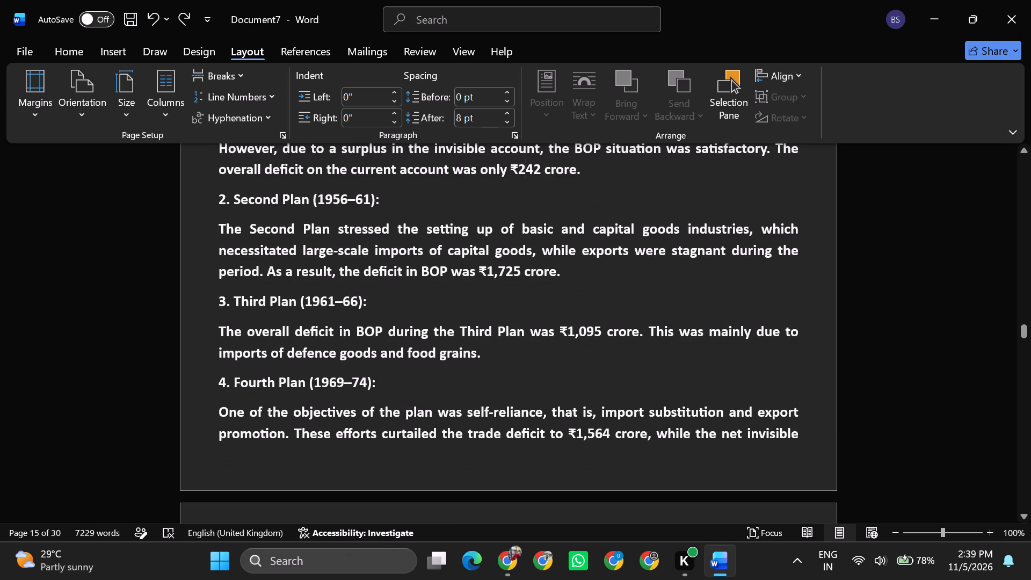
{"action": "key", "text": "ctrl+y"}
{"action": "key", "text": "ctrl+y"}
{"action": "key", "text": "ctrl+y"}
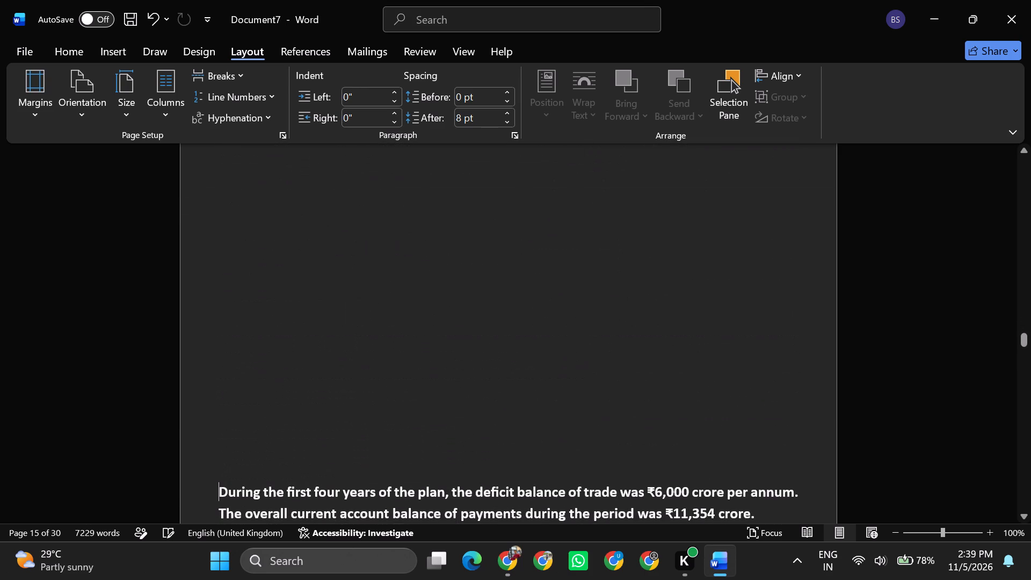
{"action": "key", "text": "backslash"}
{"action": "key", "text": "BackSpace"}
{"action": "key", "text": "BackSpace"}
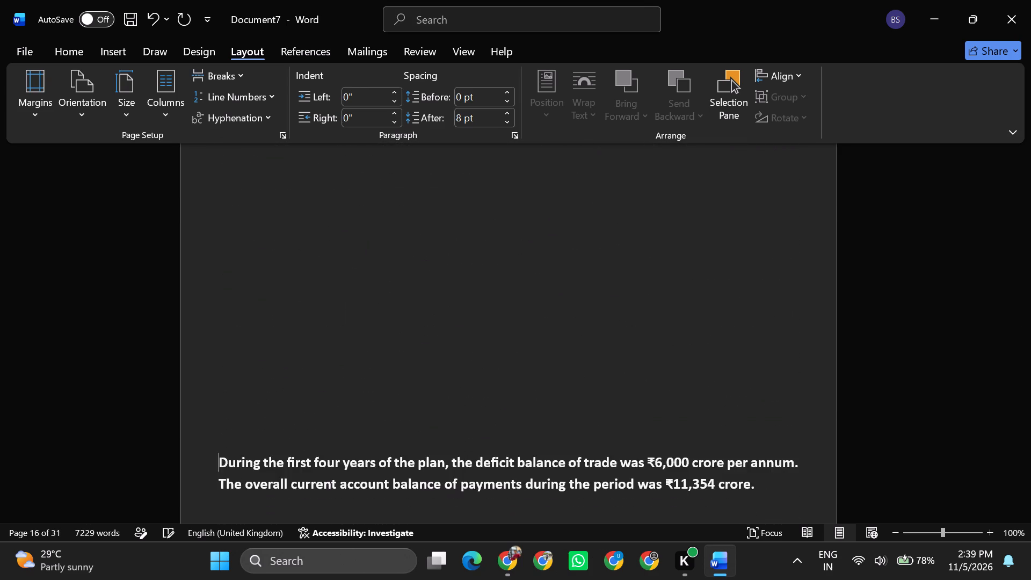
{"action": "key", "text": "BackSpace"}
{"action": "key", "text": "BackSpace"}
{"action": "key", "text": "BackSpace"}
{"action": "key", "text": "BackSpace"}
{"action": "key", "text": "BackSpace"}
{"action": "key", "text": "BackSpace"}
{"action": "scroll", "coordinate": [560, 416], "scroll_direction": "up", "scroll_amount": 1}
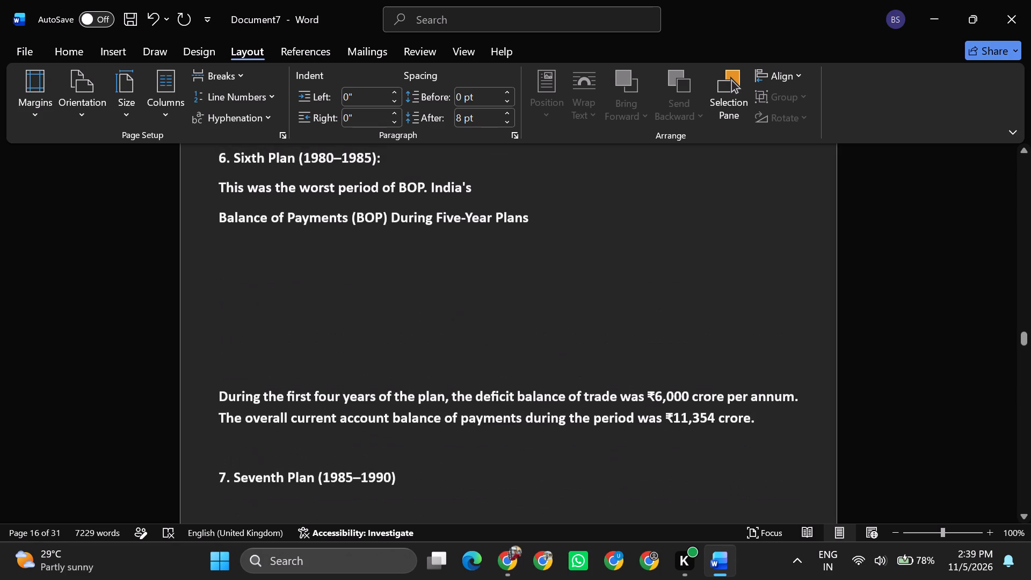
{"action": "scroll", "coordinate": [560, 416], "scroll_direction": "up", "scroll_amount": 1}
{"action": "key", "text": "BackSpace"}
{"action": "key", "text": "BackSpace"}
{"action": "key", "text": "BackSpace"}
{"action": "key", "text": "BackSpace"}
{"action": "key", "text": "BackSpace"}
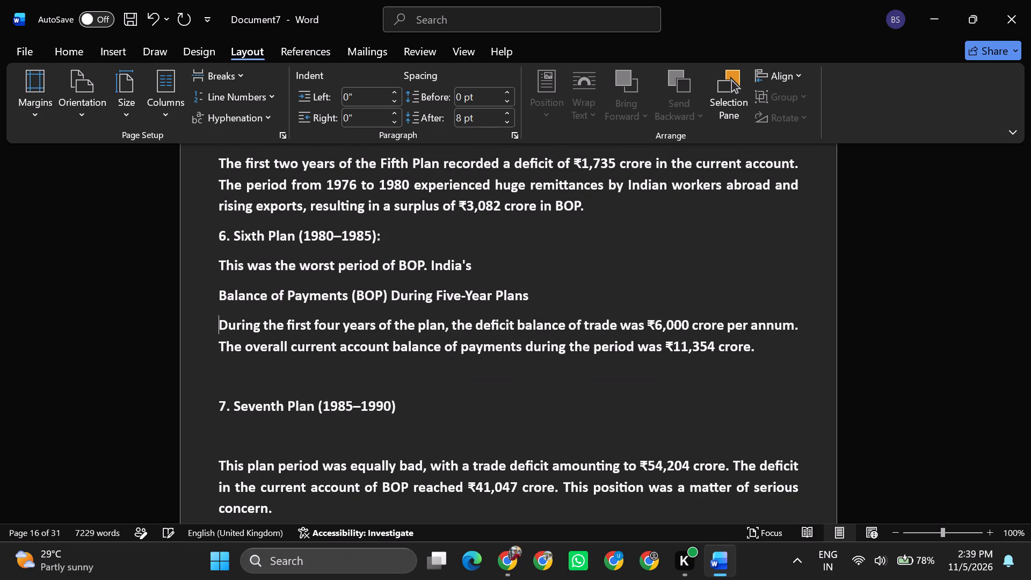
Delete the stray line "Balance of Payments (BOP) During Five-Year Plans" from the Sixth Plan section, keeping its following paragraph separate.
{"action": "key", "text": "shift+Up"}
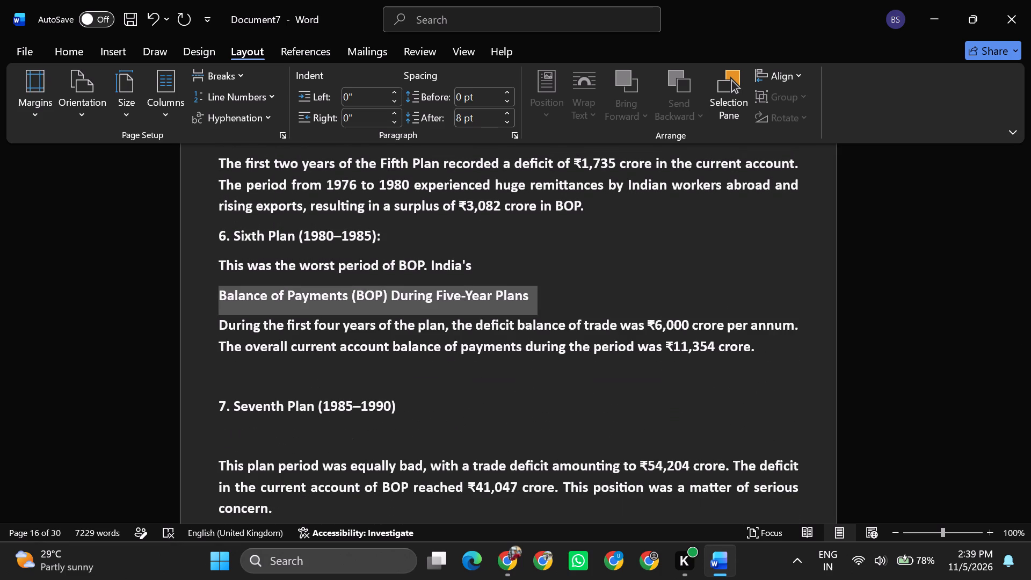
{"action": "key", "text": "BackSpace"}
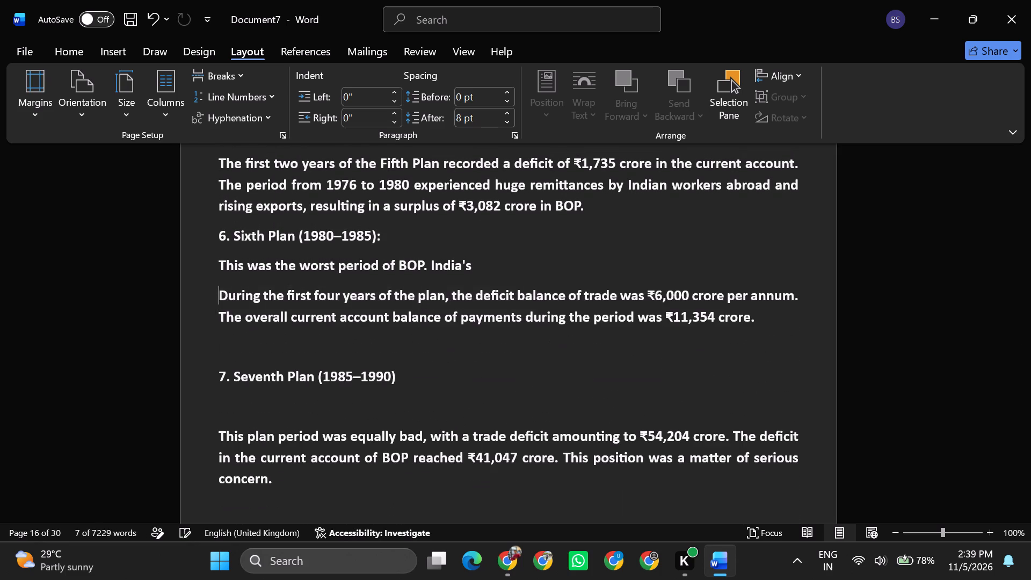
{"action": "key", "text": "BackSpace"}
{"action": "key", "text": "Return"}
Delete the blank lines above and below the heading "7. Seventh Plan (1985–1990)".
{"action": "key", "text": "Down"}
{"action": "key", "text": "Down"}
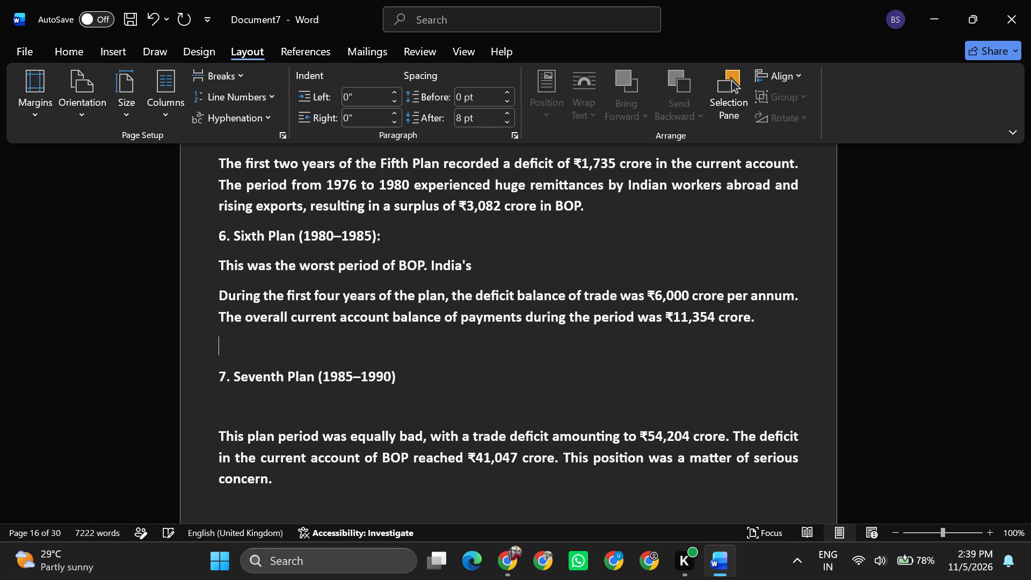
{"action": "key", "text": "Down"}
{"action": "key", "text": "BackSpace"}
{"action": "key", "text": "Down"}
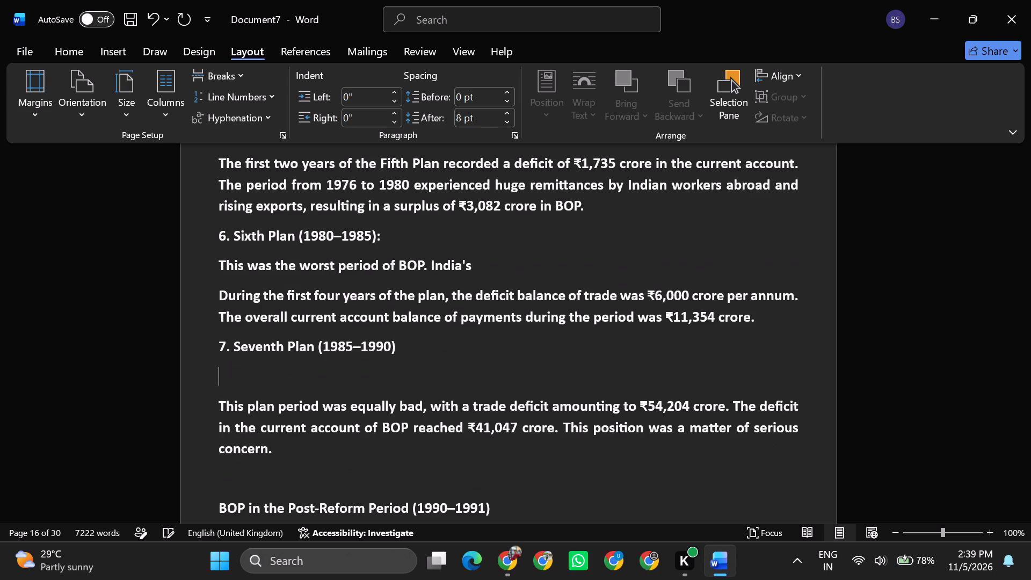
{"action": "key", "text": "Down"}
{"action": "key", "text": "BackSpace"}
Delete the blank lines above and below the heading "BOP in the Post-Reform Period (1990–1991)".
{"action": "key", "text": "Down"}
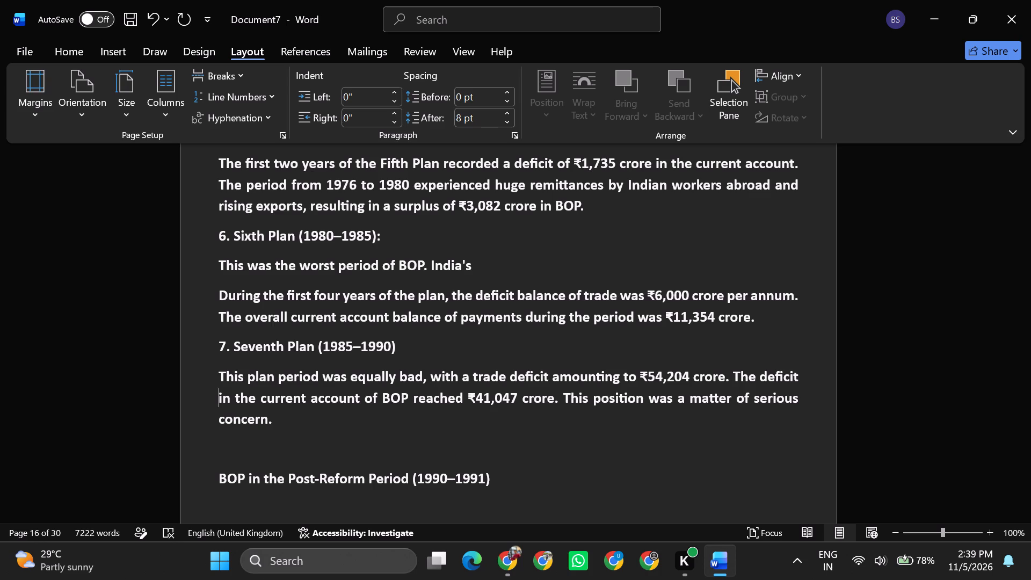
{"action": "key", "text": "Down"}
{"action": "key", "text": "Down"}
{"action": "key", "text": "Down"}
{"action": "key", "text": "BackSpace"}
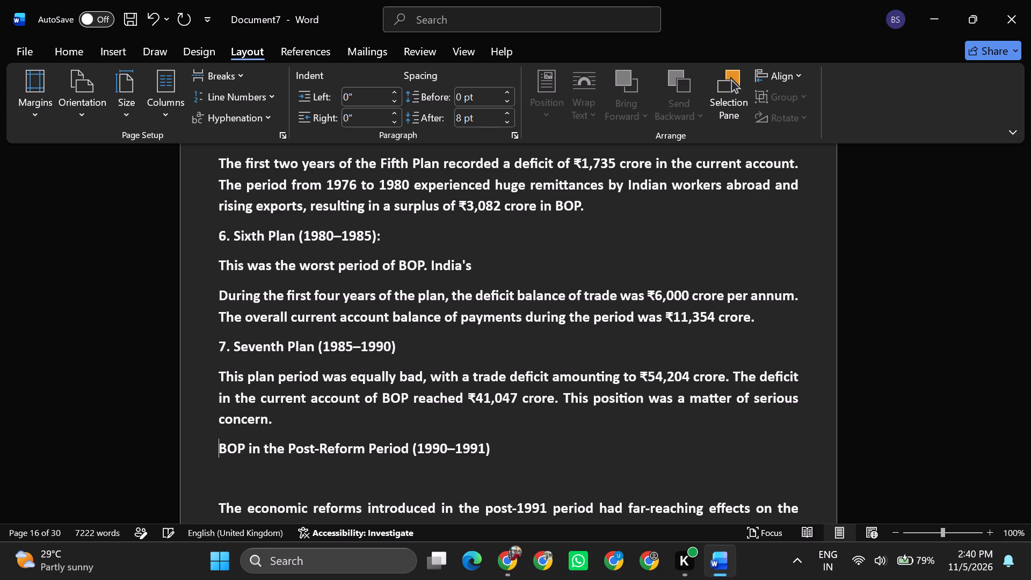
{"action": "key", "text": "Down"}
{"action": "key", "text": "Down"}
{"action": "key", "text": "BackSpace"}
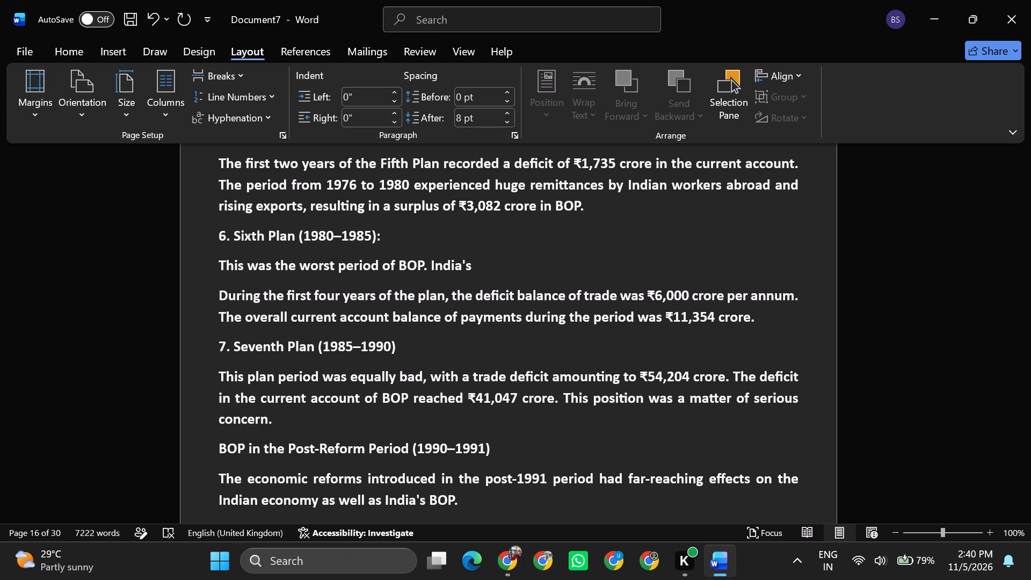
Delete the blank lines above and below the heading "1. Eighth Plan (1992–1997)".
{"action": "key", "text": "Down"}
{"action": "key", "text": "Down"}
{"action": "key", "text": "Down"}
{"action": "key", "text": "BackSpace"}
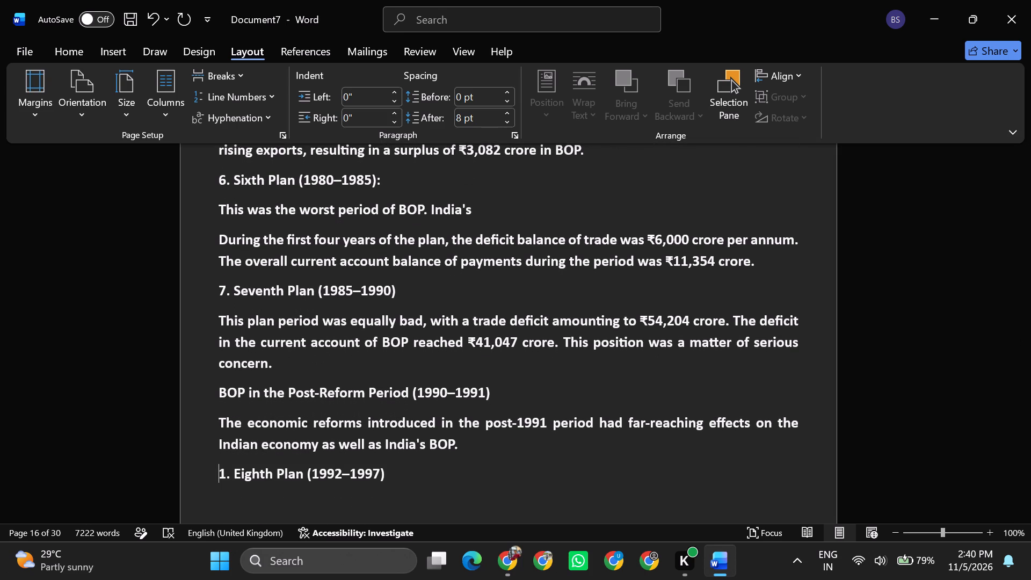
{"action": "key", "text": "Down"}
{"action": "key", "text": "Down"}
{"action": "key", "text": "Down"}
{"action": "key", "text": "Up"}
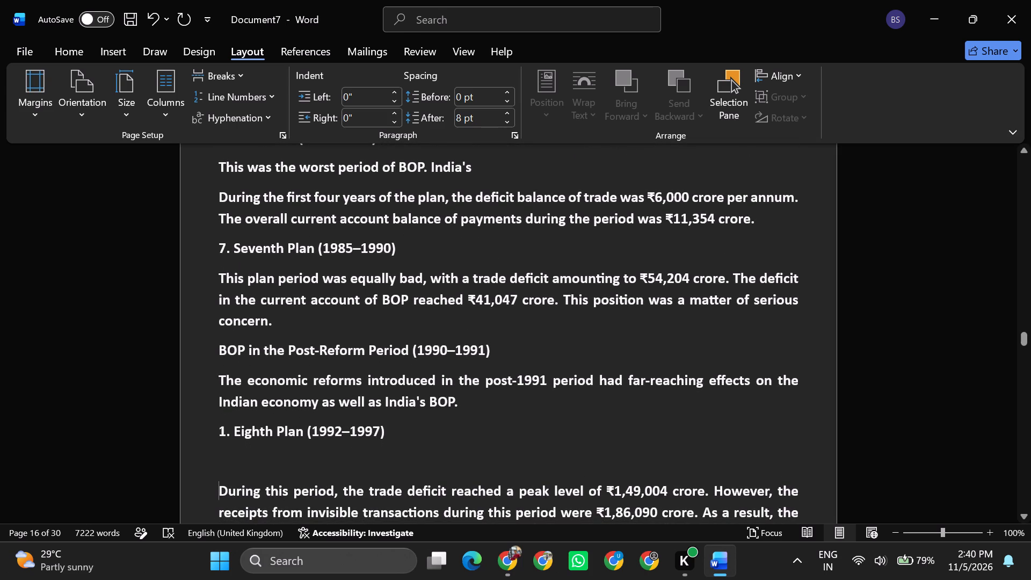
{"action": "key", "text": "BackSpace"}
Delete the blank lines above and below the heading "2. Ninth Plan (1997–2002)".
{"action": "key", "text": "Down"}
{"action": "key", "text": "Down"}
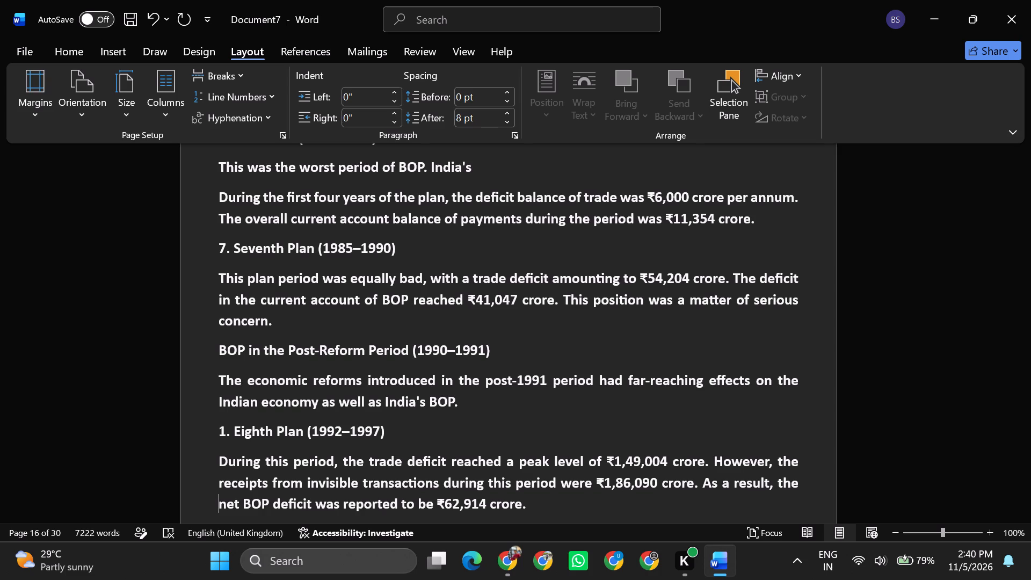
{"action": "key", "text": "Down"}
{"action": "key", "text": "Down"}
{"action": "key", "text": "BackSpace"}
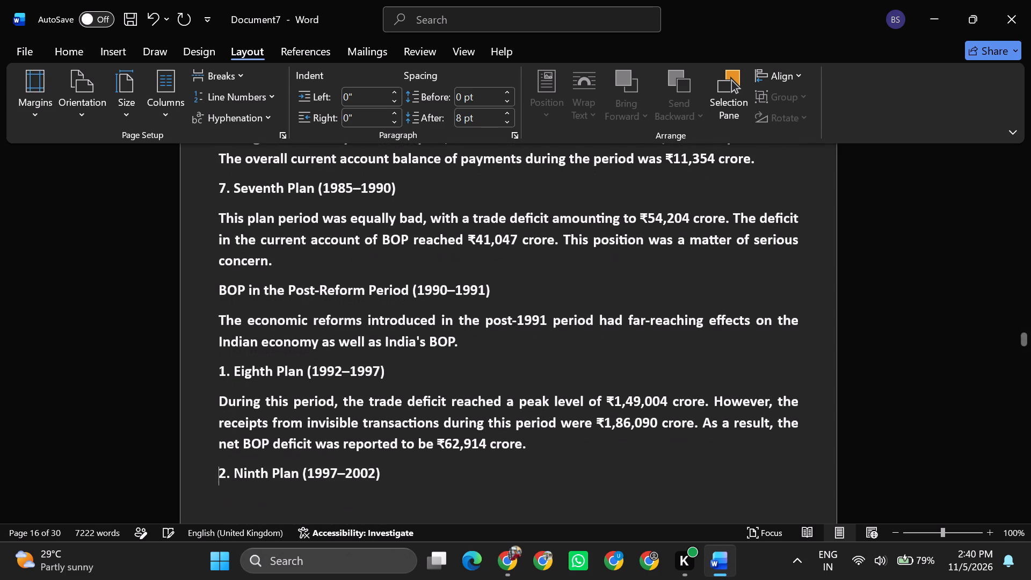
{"action": "key", "text": "Down"}
{"action": "key", "text": "Down"}
{"action": "key", "text": "BackSpace"}
{"action": "key", "text": "Down"}
{"action": "key", "text": "Down"}
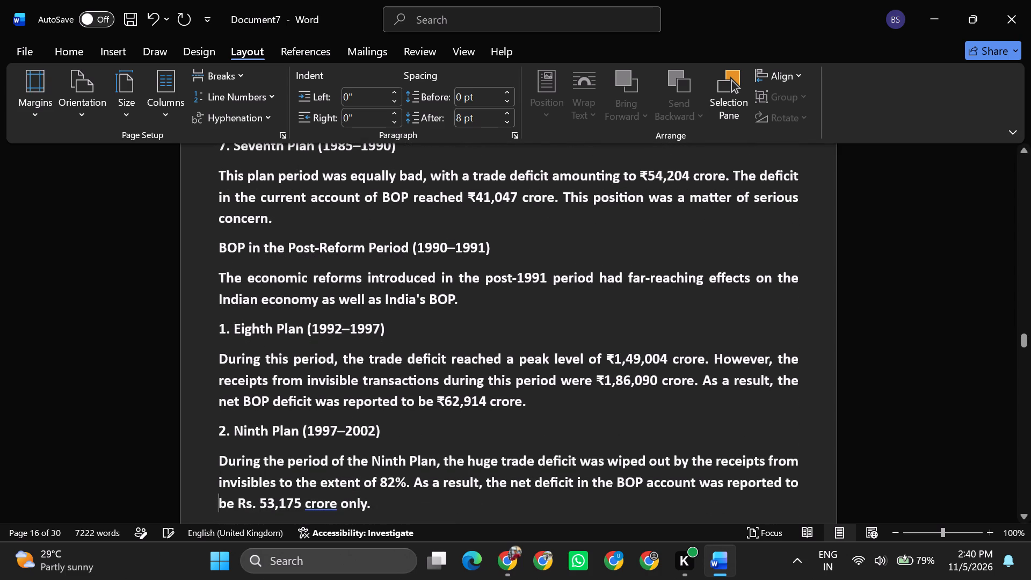
Delete the blank lines above and below the heading "3. Tenth Plan (2002–2007)".
{"action": "key", "text": "Down"}
{"action": "key", "text": "Down"}
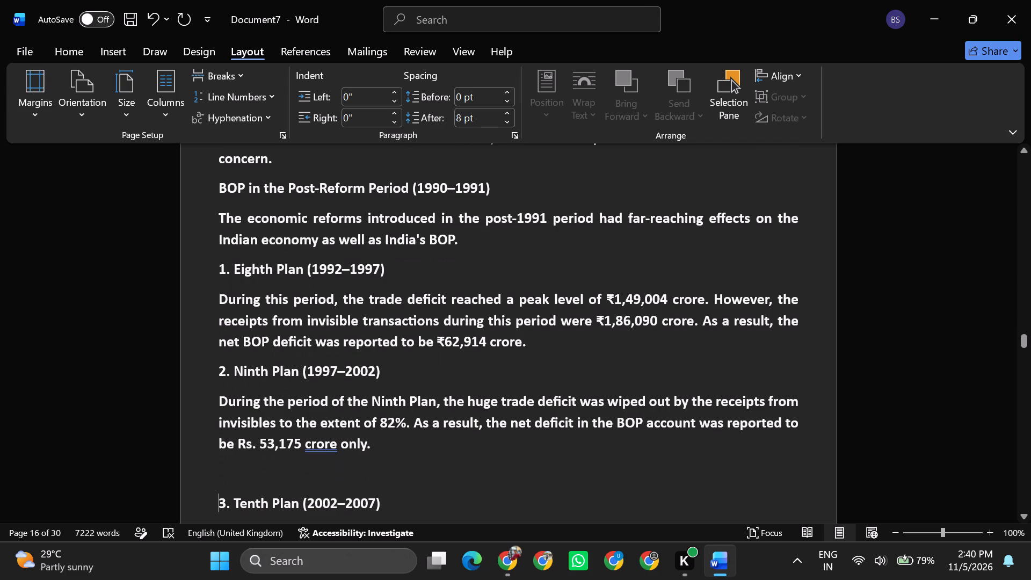
{"action": "key", "text": "BackSpace"}
{"action": "key", "text": "Down"}
{"action": "key", "text": "Down"}
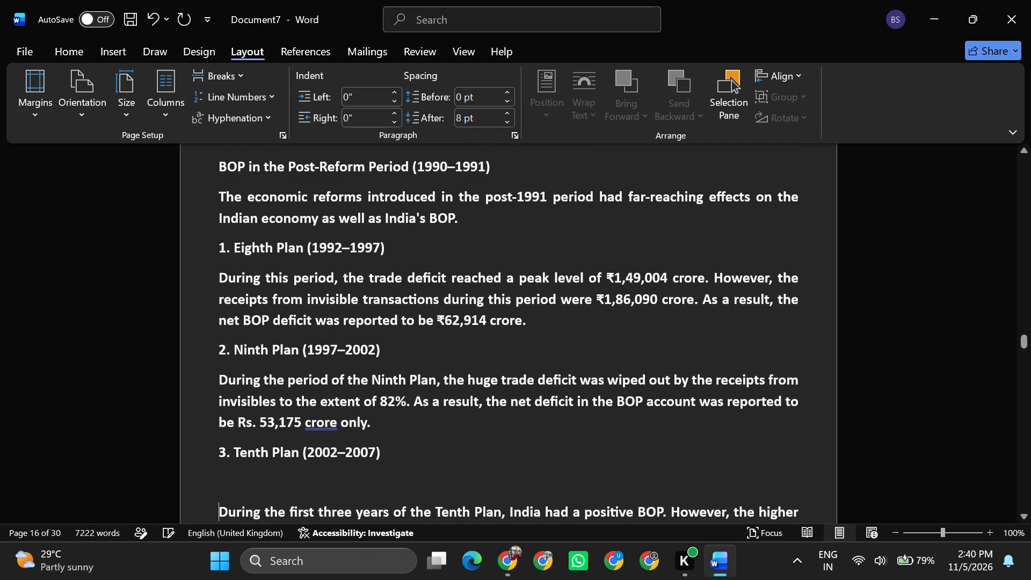
{"action": "key", "text": "BackSpace"}
Delete the blank line below the heading "4. Eleventh Plan (2007–2012)".
{"action": "key", "text": "Down"}
{"action": "key", "text": "Down"}
{"action": "key", "text": "Down"}
{"action": "key", "text": "Down"}
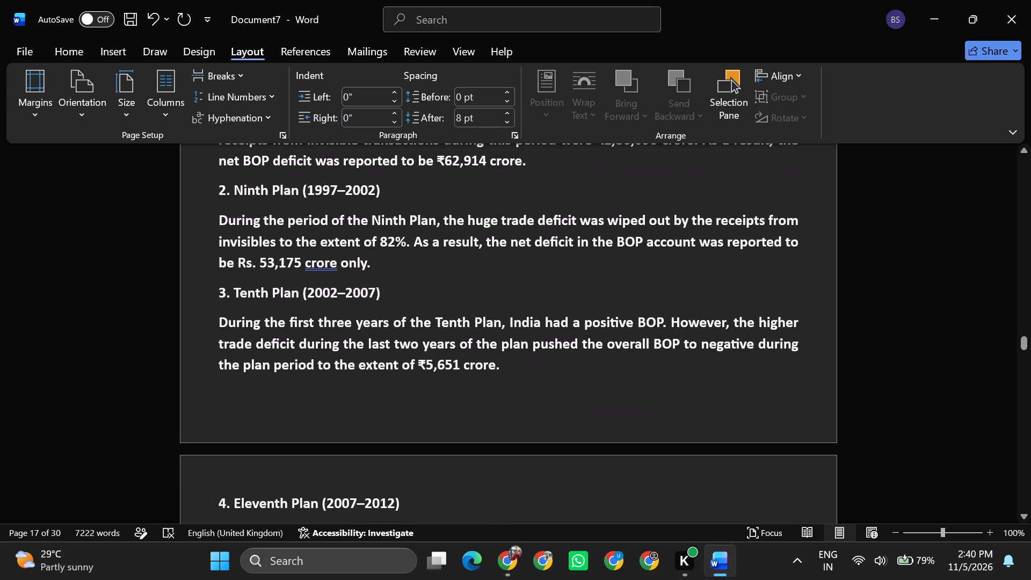
{"action": "key", "text": "Down"}
{"action": "key", "text": "Down"}
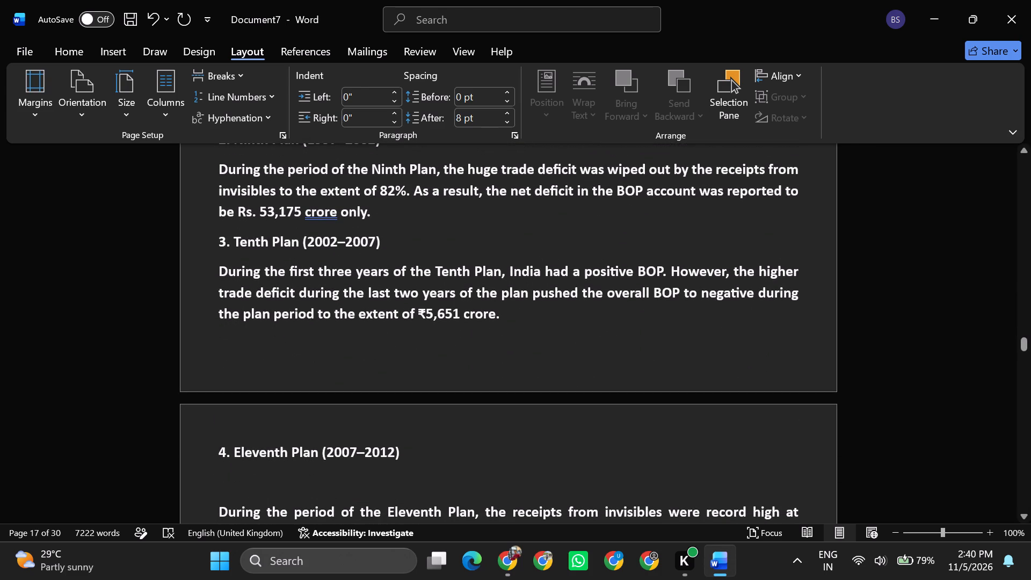
{"action": "key", "text": "BackSpace"}
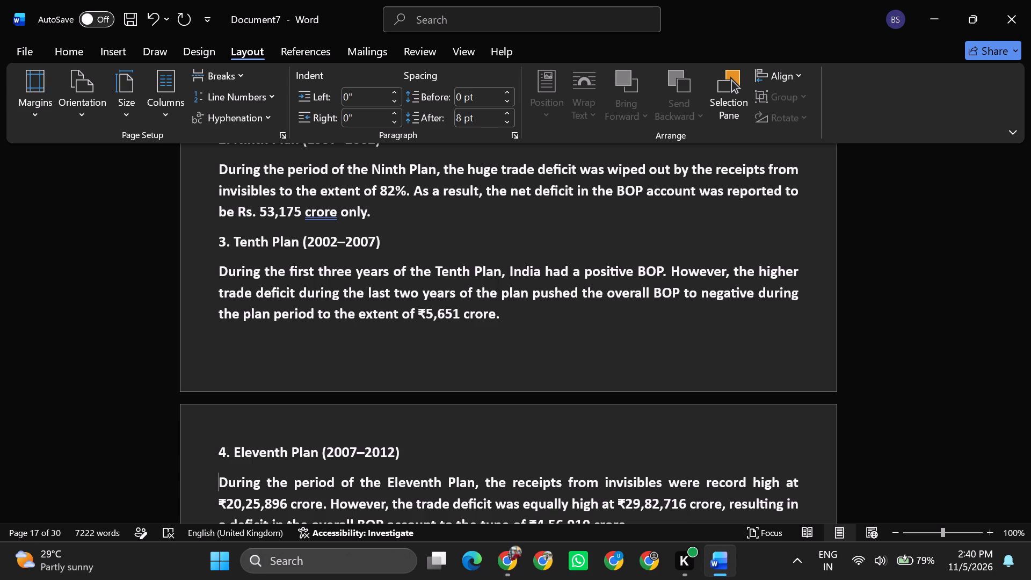
Correct the overall BOP deficit figure in the Eleventh Plan paragraph to ₹9,56,910 crore.
{"action": "key", "text": "Down"}
{"action": "key", "text": "Down"}
{"action": "key", "text": "Down"}
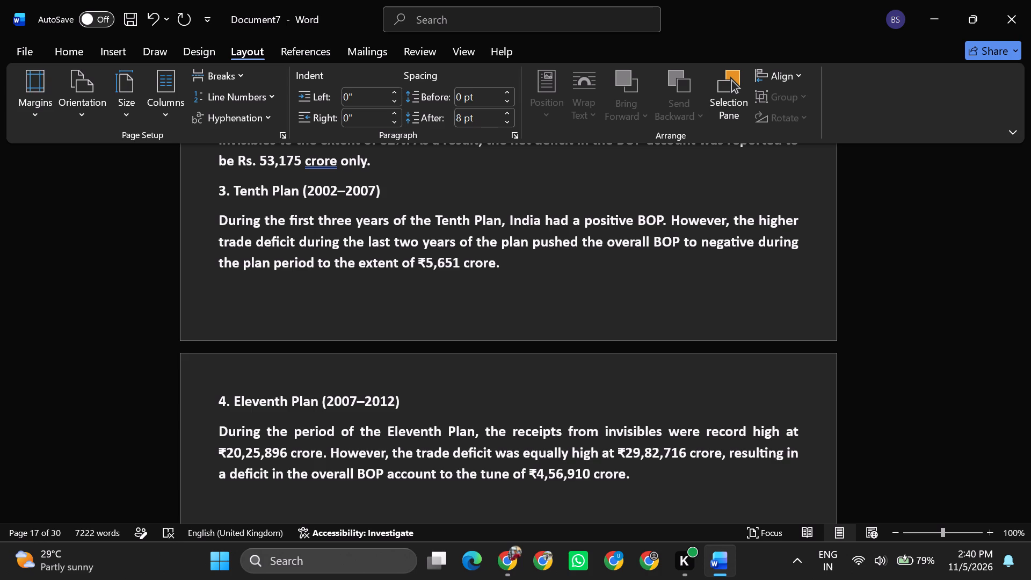
{"action": "left_click", "coordinate": [557, 469]}
{"action": "key", "text": "Left"}
{"action": "key", "text": "Left"}
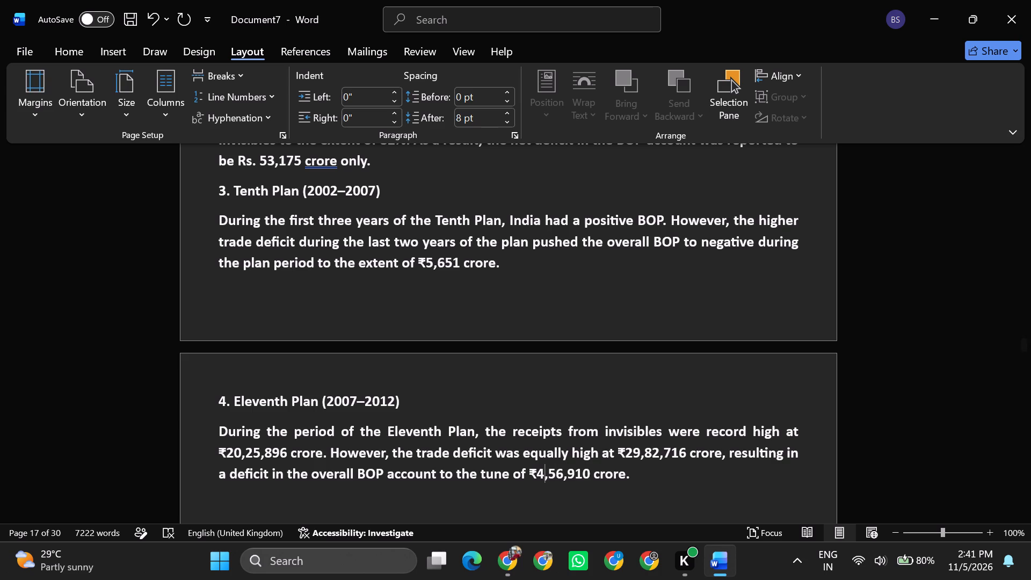
{"action": "key", "text": "BackSpace"}
{"action": "key", "text": "9"}
Insert a double-line separator (===) between the Eleventh Plan paragraph and question 12 on Trade Policy / EXIM Policy.
{"action": "key", "text": "Down"}
{"action": "key", "text": "Right"}
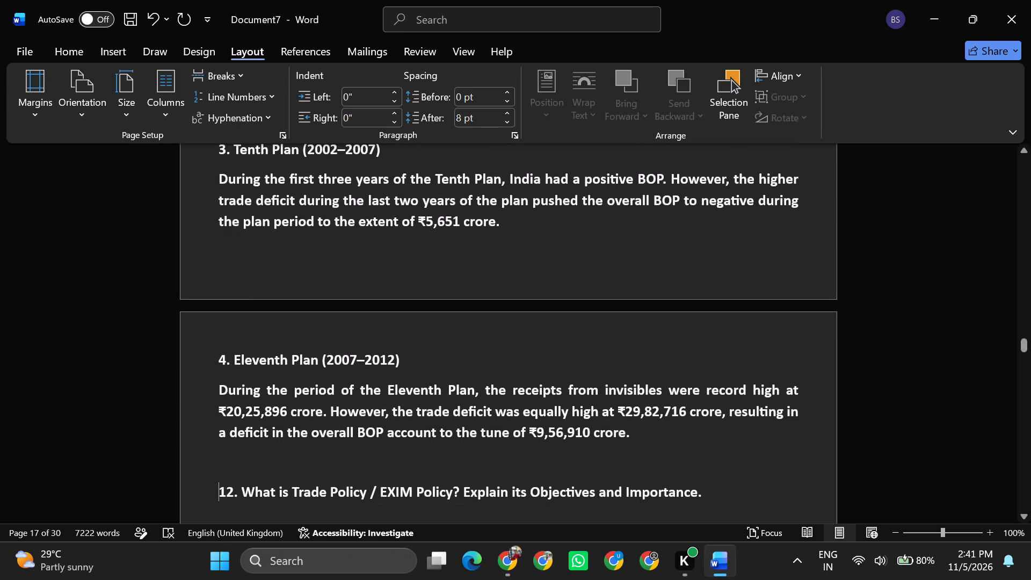
{"action": "key", "text": "Up"}
{"action": "type", "text": "==="}
{"action": "key", "text": "Return"}
Add the marks label "(4M)" in front of the question 12 heading.
{"action": "key", "text": "Down"}
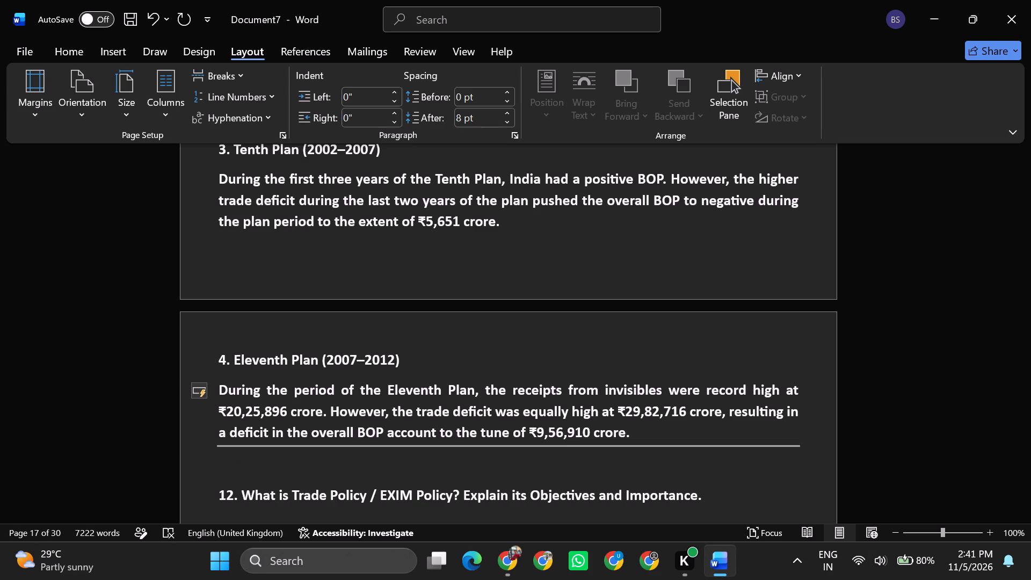
{"action": "key", "text": "shift+parenleft"}
{"action": "key", "text": "4"}
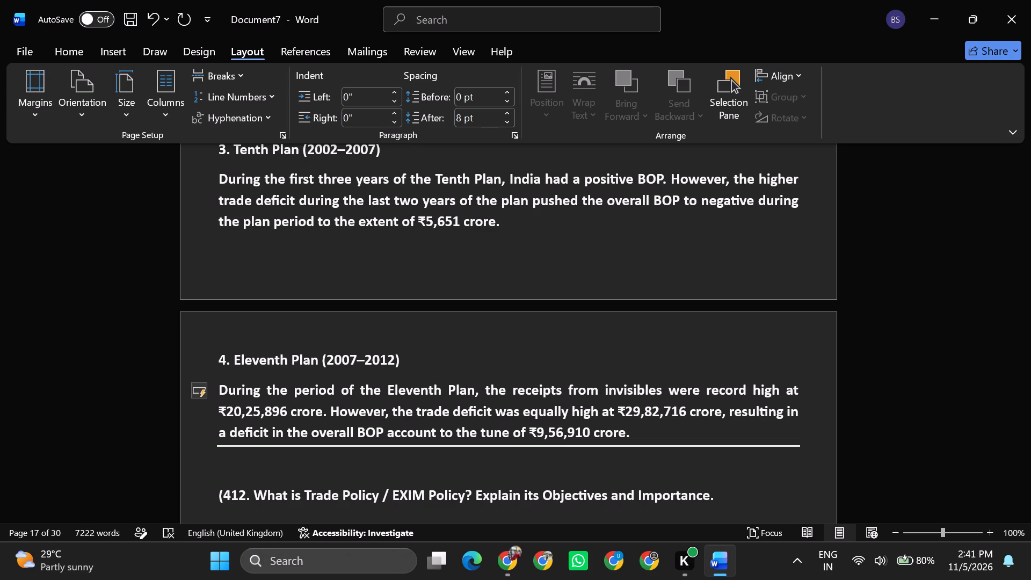
{"action": "type", "text": "M)"}
{"action": "key", "text": "space"}
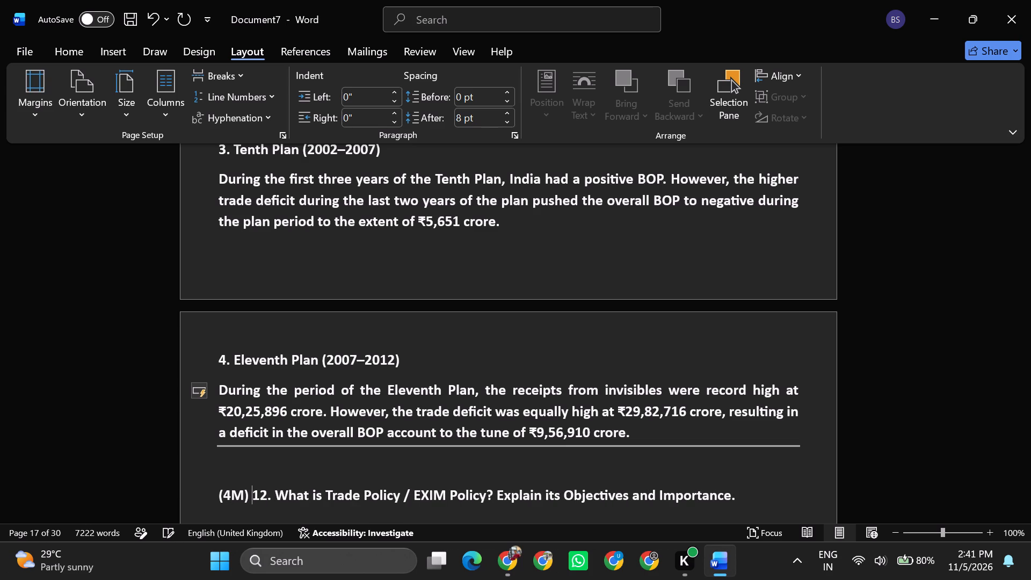
Delete the blank lines above and below the opening EXIM policy paragraph under question 12.
{"action": "key", "text": "Down"}
{"action": "key", "text": "Right"}
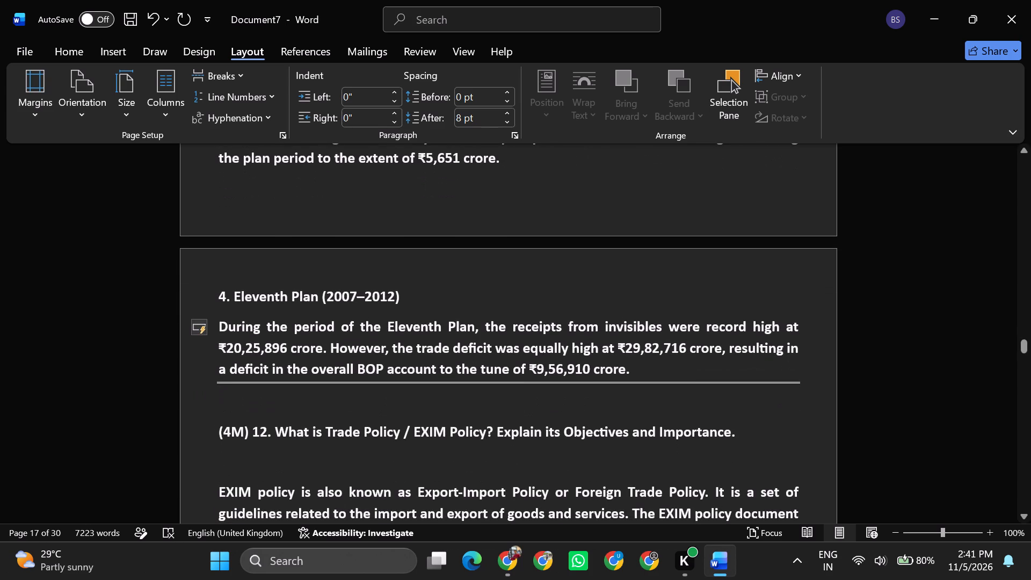
{"action": "key", "text": "BackSpace"}
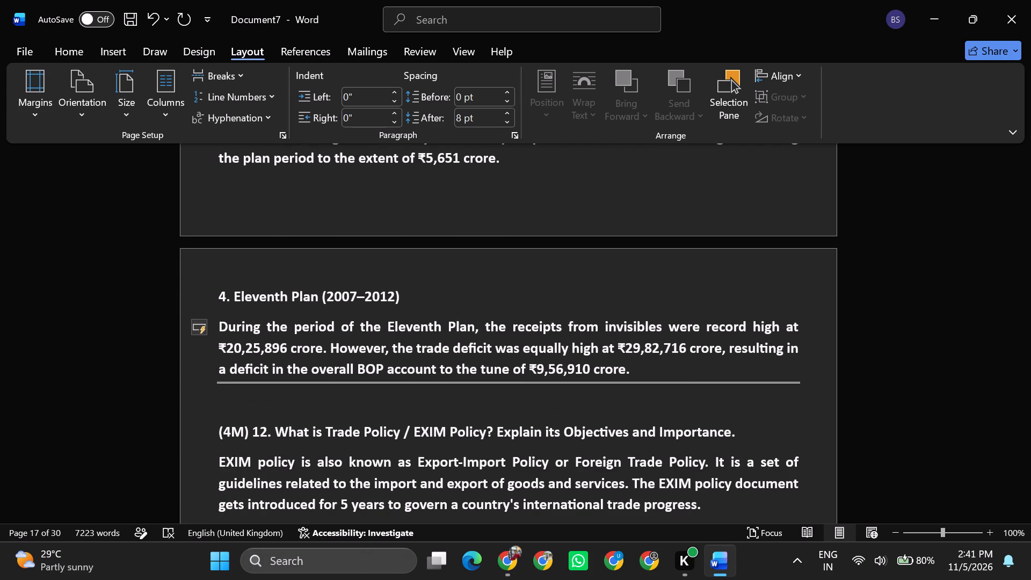
{"action": "key", "text": "Down"}
{"action": "key", "text": "Down"}
{"action": "key", "text": "Down"}
{"action": "key", "text": "Down"}
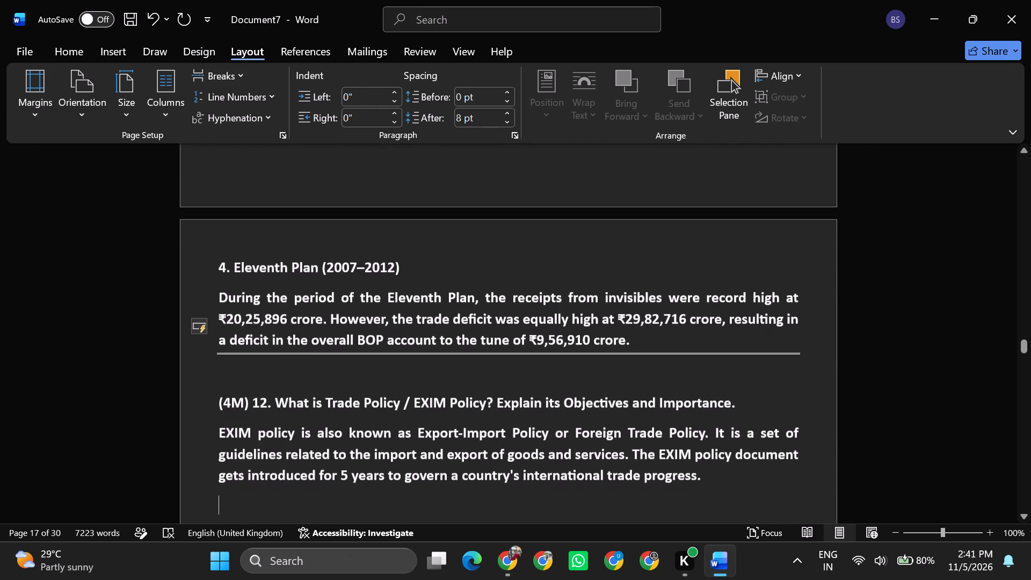
{"action": "key", "text": "BackSpace"}
Delete the blank lines above and below the heading "Objectives of Foreign Trade Policy in India".
{"action": "key", "text": "Down"}
{"action": "key", "text": "Down"}
{"action": "key", "text": "Down"}
{"action": "key", "text": "Down"}
{"action": "key", "text": "Up"}
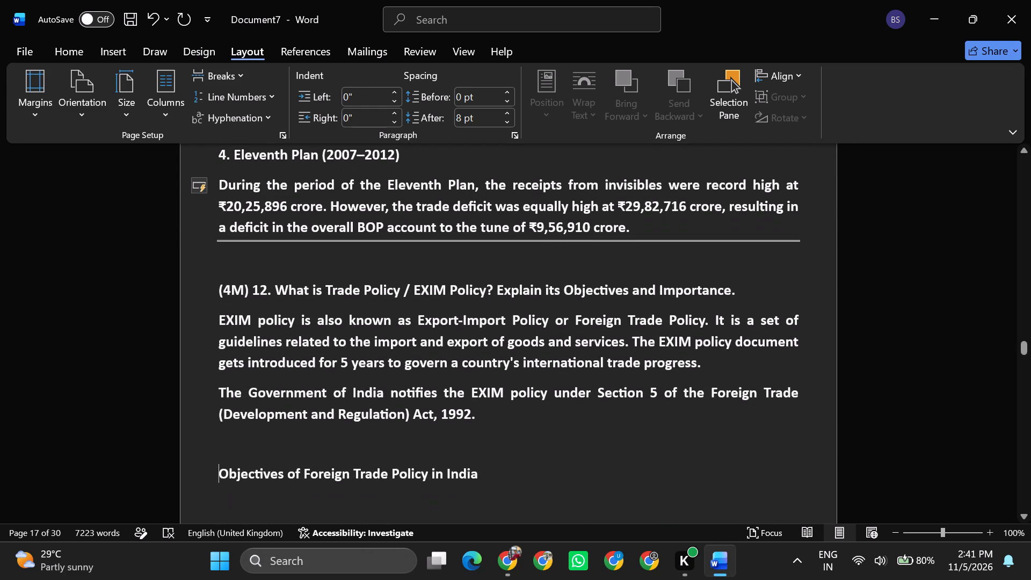
{"action": "key", "text": "BackSpace"}
{"action": "key", "text": "Down"}
{"action": "key", "text": "Down"}
{"action": "key", "text": "BackSpace"}
Delete the blank lines above and below the line "These objectives include:".
{"action": "key", "text": "Down"}
{"action": "key", "text": "Down"}
{"action": "key", "text": "Down"}
{"action": "key", "text": "Down"}
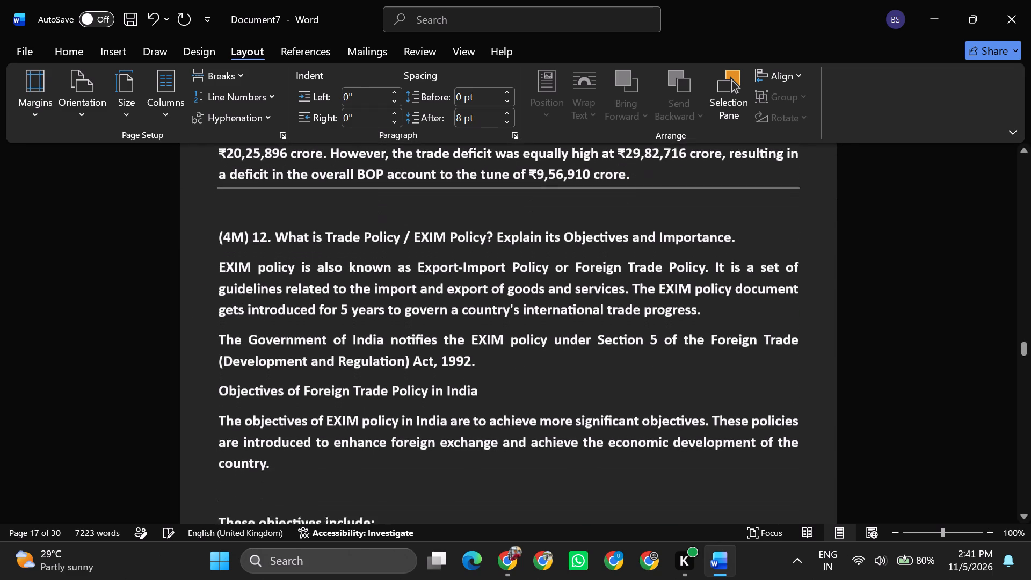
{"action": "key", "text": "BackSpace"}
{"action": "key", "text": "Down"}
{"action": "key", "text": "Down"}
{"action": "key", "text": "BackSpace"}
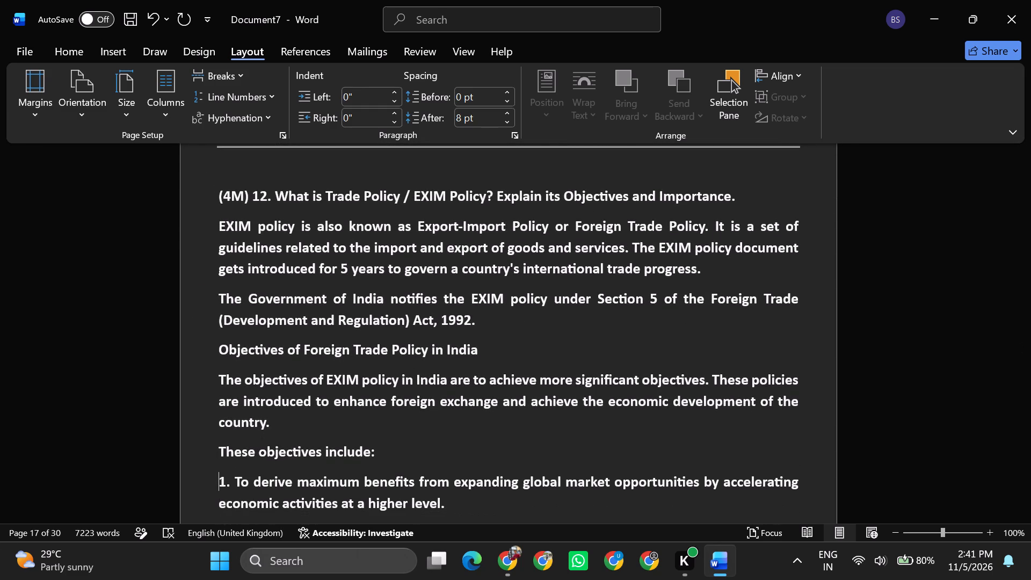
Delete the blank lines above and below the heading "Importance of EXIM Policy".
{"action": "key", "text": "Down"}
{"action": "key", "text": "Down"}
{"action": "key", "text": "Down"}
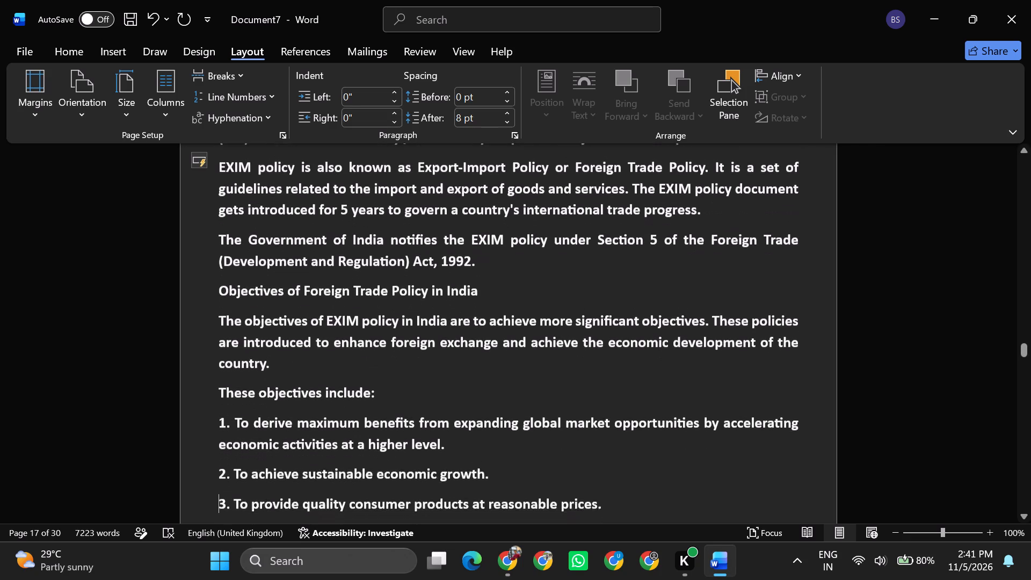
{"action": "key", "text": "Down"}
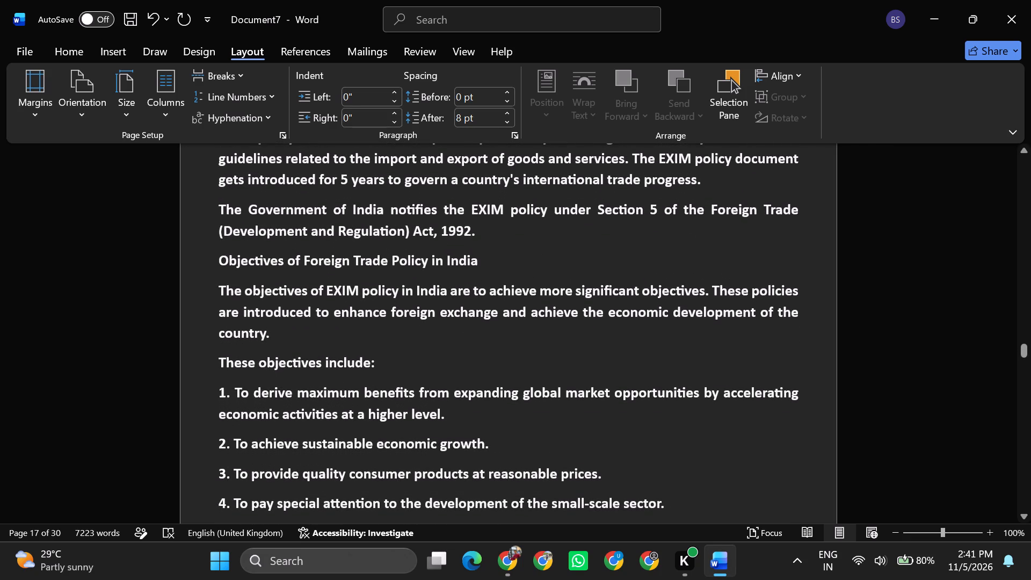
{"action": "key", "text": "Down"}
{"action": "key", "text": "Down"}
{"action": "key", "text": "Down"}
{"action": "key", "text": "Down"}
{"action": "key", "text": "BackSpace"}
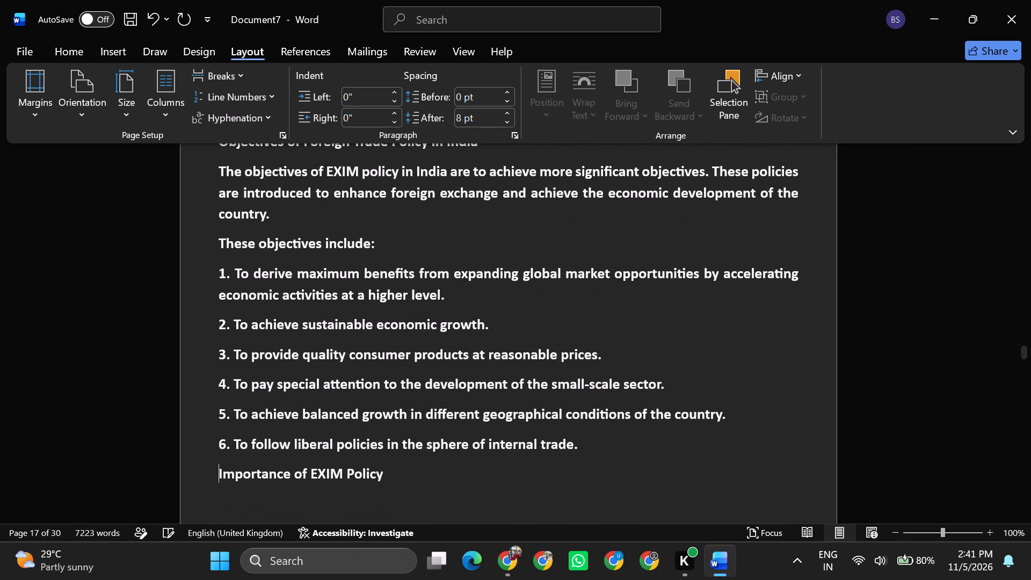
{"action": "key", "text": "Down"}
{"action": "key", "text": "Down"}
{"action": "key", "text": "BackSpace"}
Insert a double-line separator (===) between the last EXIM policy importance point and question 13 on Indian Trade Policy.
{"action": "key", "text": "Down"}
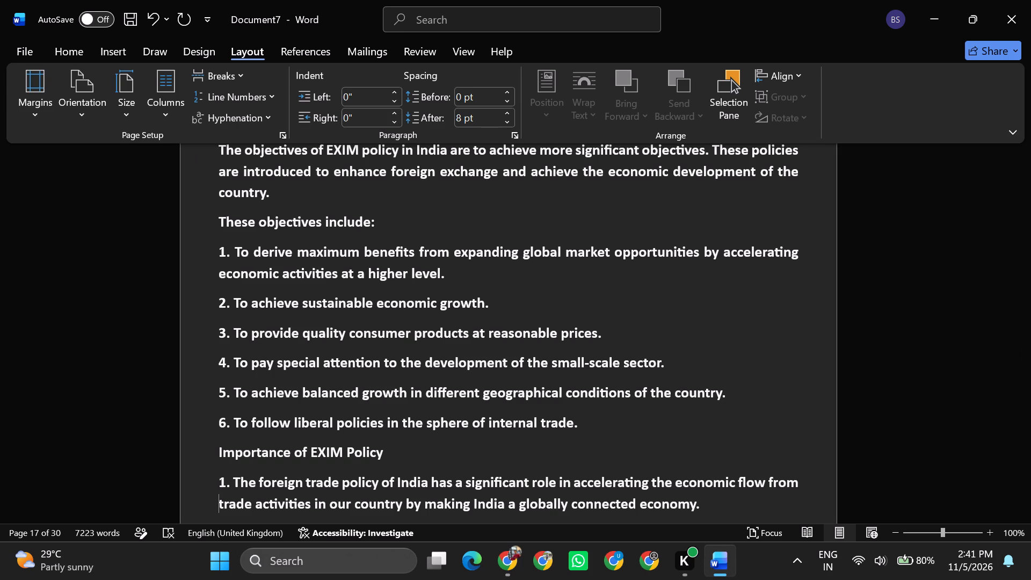
{"action": "key", "text": "Down"}
{"action": "key", "text": "Down"}
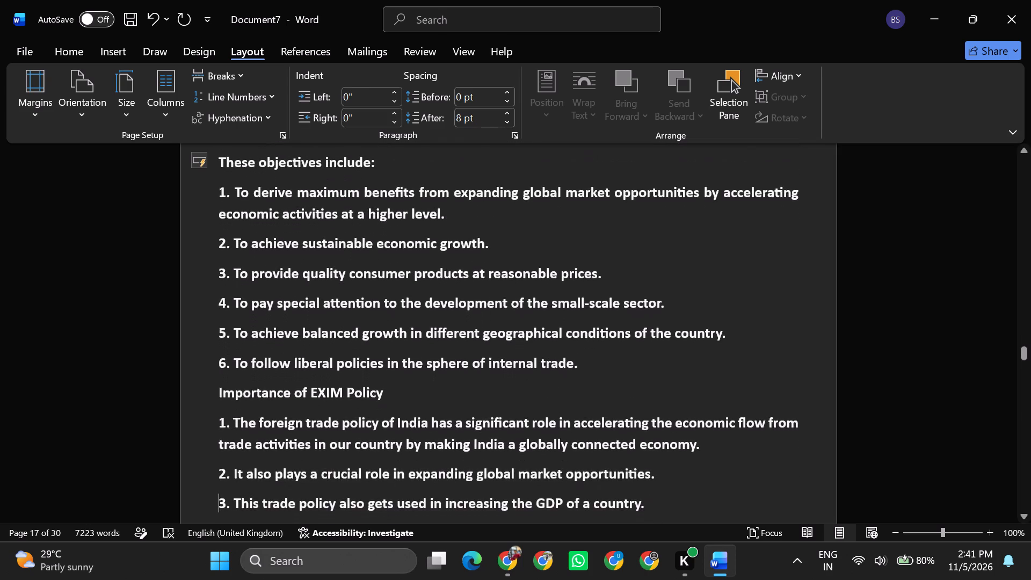
{"action": "key", "text": "Down"}
{"action": "key", "text": "Down"}
{"action": "key", "text": "Down"}
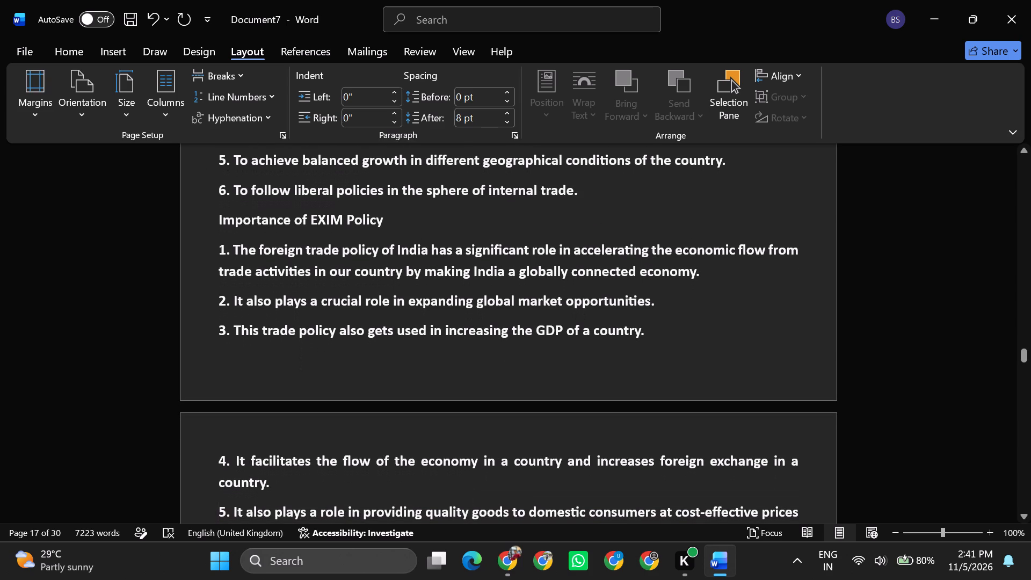
{"action": "key", "text": "Down"}
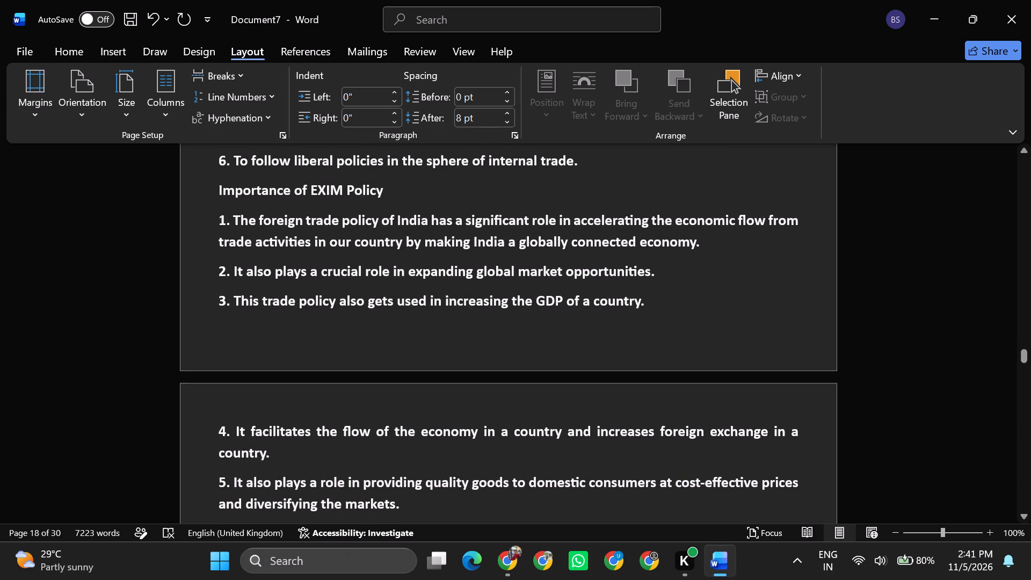
{"action": "key", "text": "Down"}
{"action": "key", "text": "Down"}
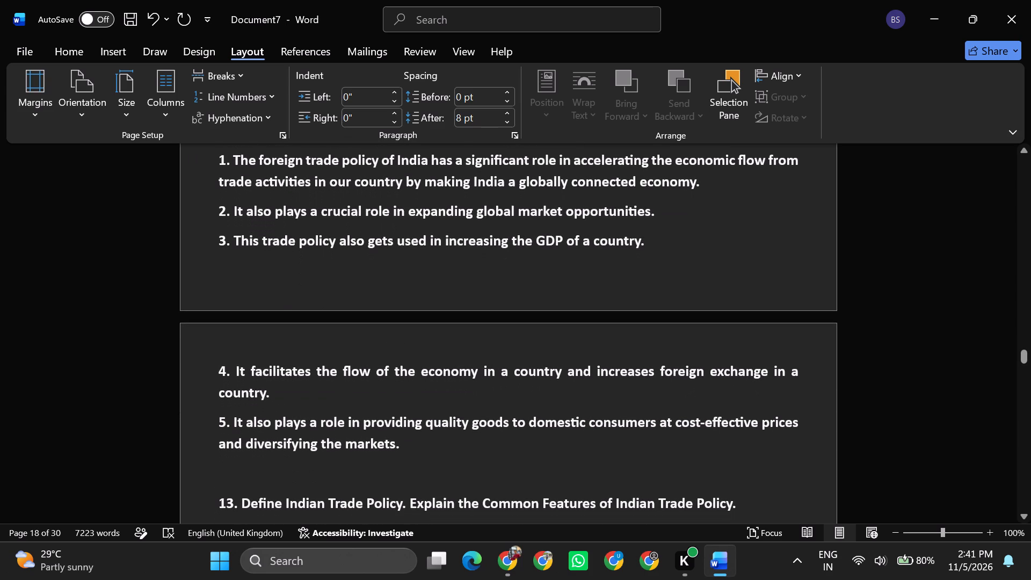
{"action": "key", "text": "Up"}
{"action": "type", "text": "==="}
{"action": "key", "text": "Return"}
Delete the blank line below the question 13 heading.
{"action": "key", "text": "Down"}
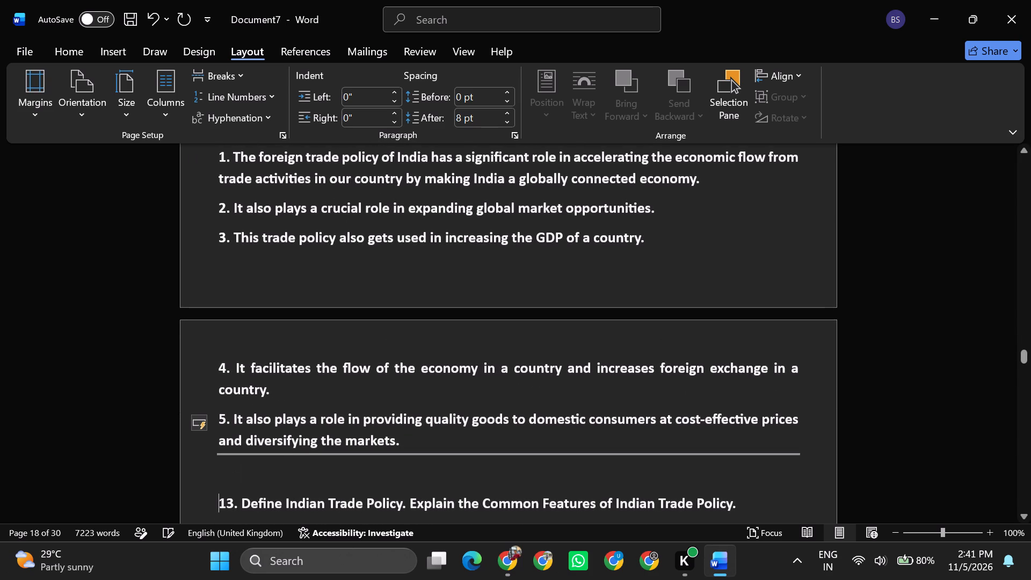
{"action": "key", "text": "Down"}
{"action": "key", "text": "Down"}
{"action": "key", "text": "BackSpace"}
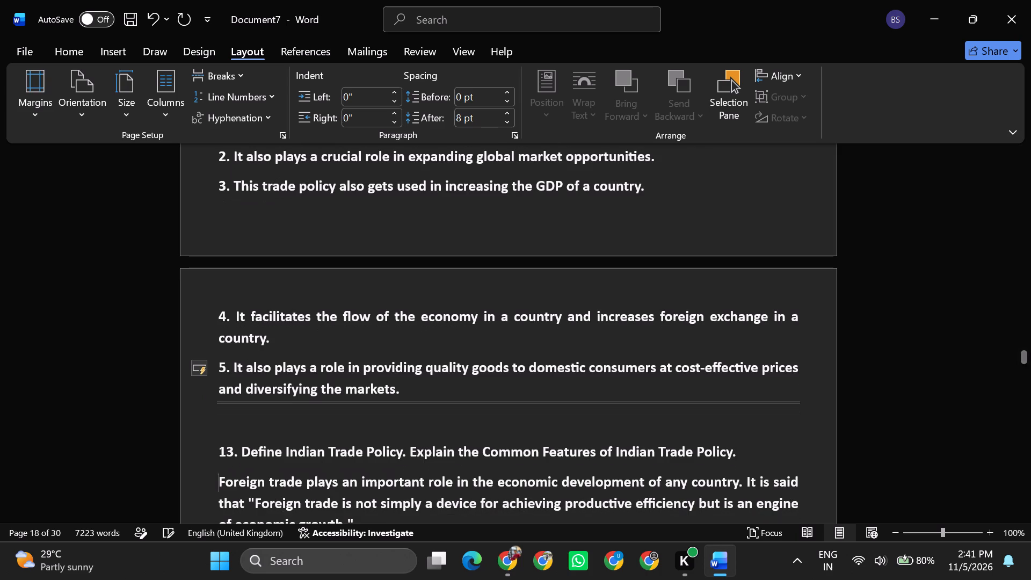
Delete the blank lines above and below the heading "Salient Features of Pre-Reform (Import Policy)".
{"action": "key", "text": "Down"}
{"action": "key", "text": "Down"}
{"action": "key", "text": "Down"}
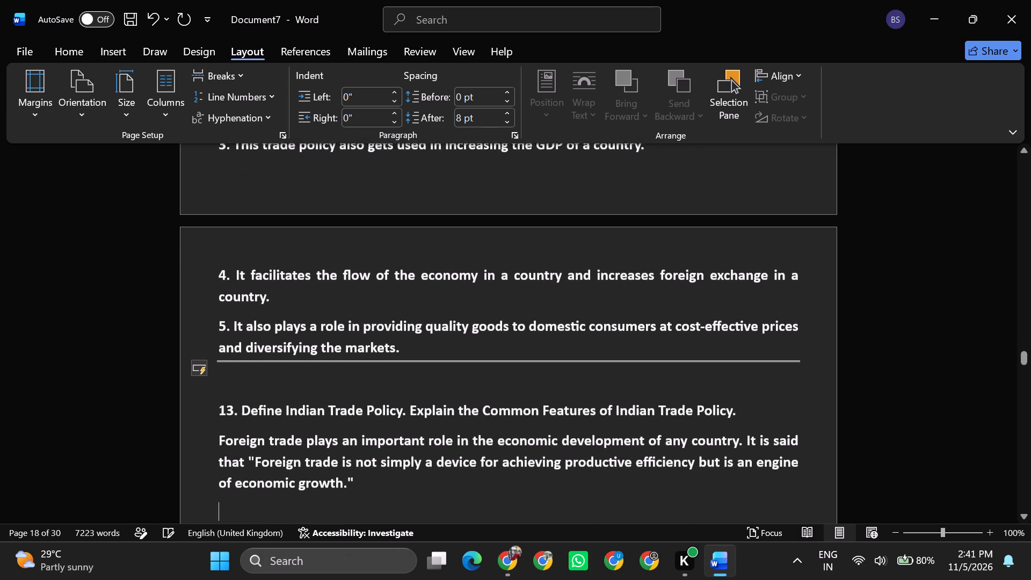
{"action": "key", "text": "Down"}
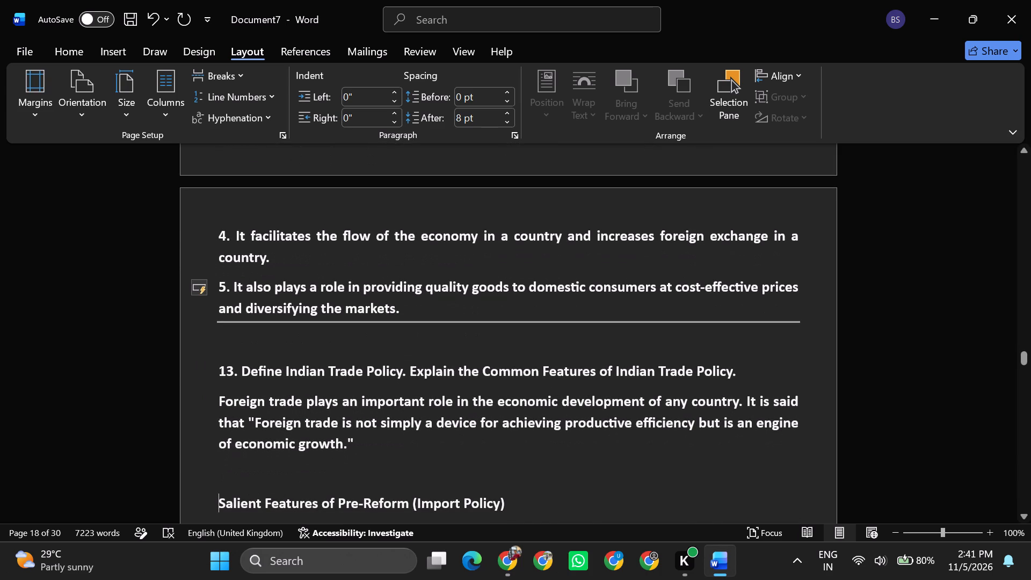
{"action": "key", "text": "BackSpace"}
{"action": "key", "text": "Down"}
{"action": "key", "text": "Down"}
{"action": "key", "text": "BackSpace"}
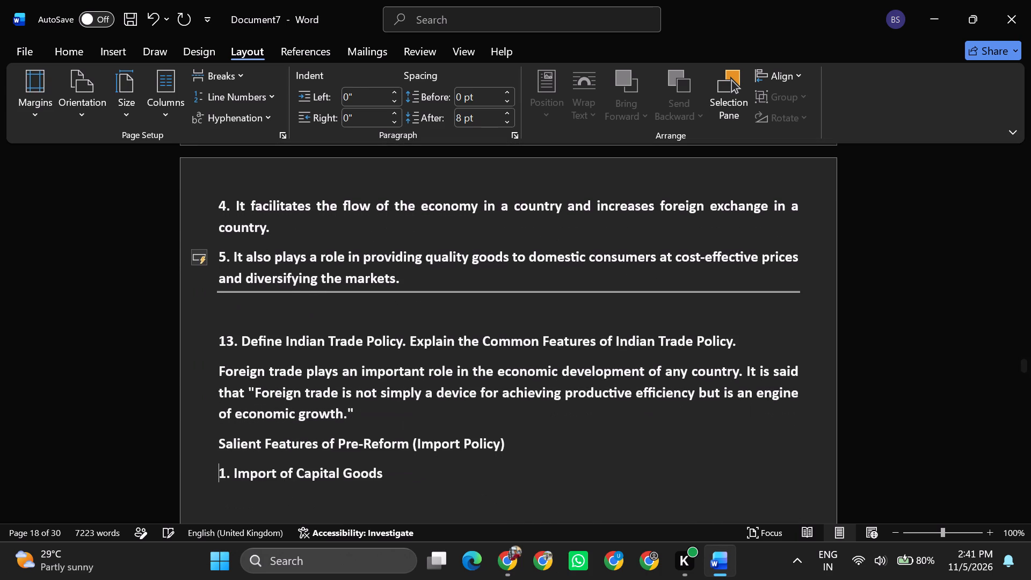
Delete the blank line below the heading "1. Import of Capital Goods".
{"action": "key", "text": "Down"}
{"action": "key", "text": "Down"}
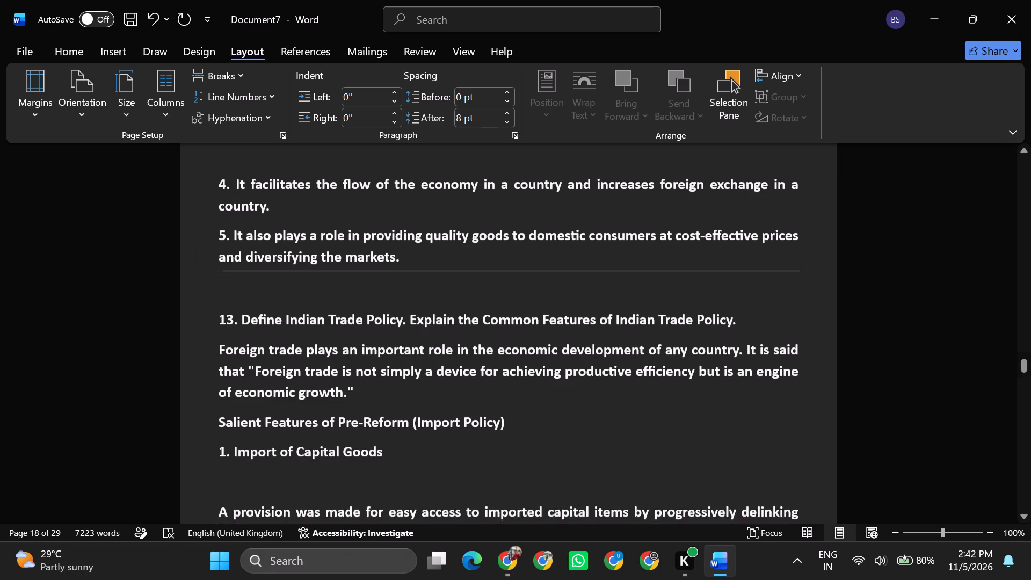
{"action": "key", "text": "BackSpace"}
Delete the blank lines above and below the heading "2. Import of Raw Materials".
{"action": "key", "text": "Down"}
{"action": "key", "text": "Down"}
{"action": "key", "text": "Down"}
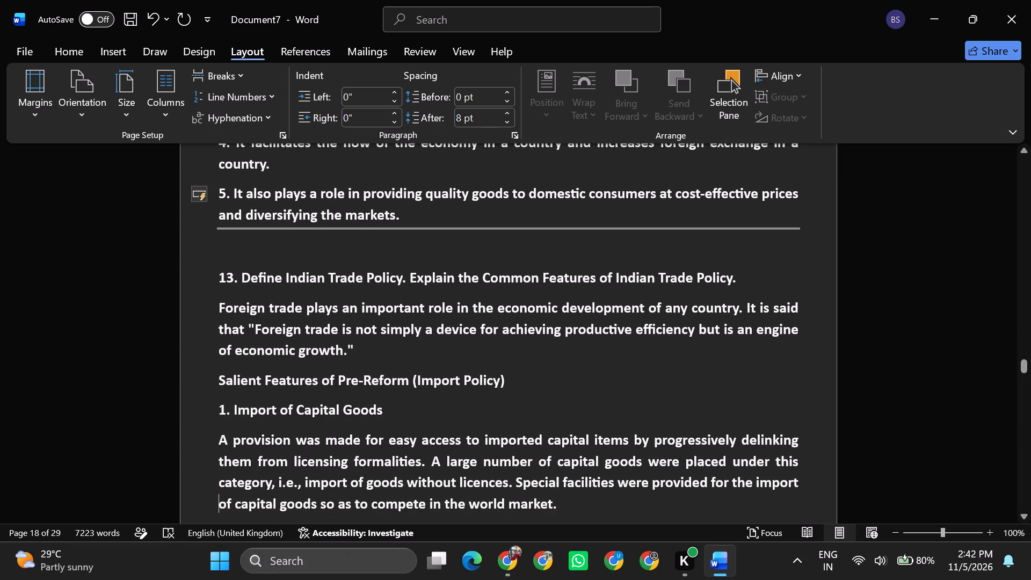
{"action": "key", "text": "Down"}
{"action": "key", "text": "Down"}
{"action": "key", "text": "BackSpace"}
{"action": "key", "text": "Down"}
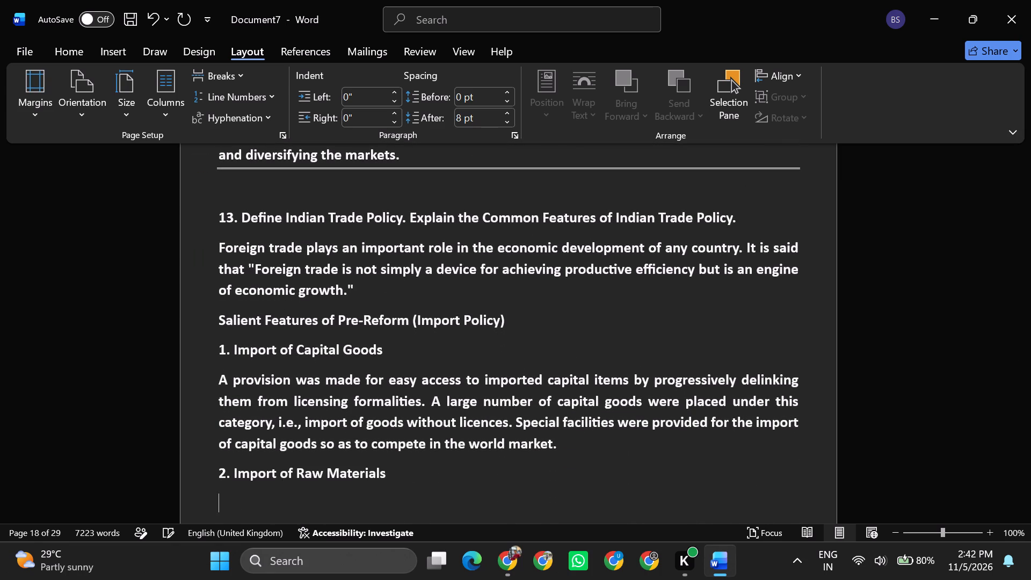
{"action": "key", "text": "Down"}
{"action": "key", "text": "BackSpace"}
Delete the blank lines above and below the heading "3. Duty-Free Imports".
{"action": "key", "text": "Down"}
{"action": "key", "text": "Down"}
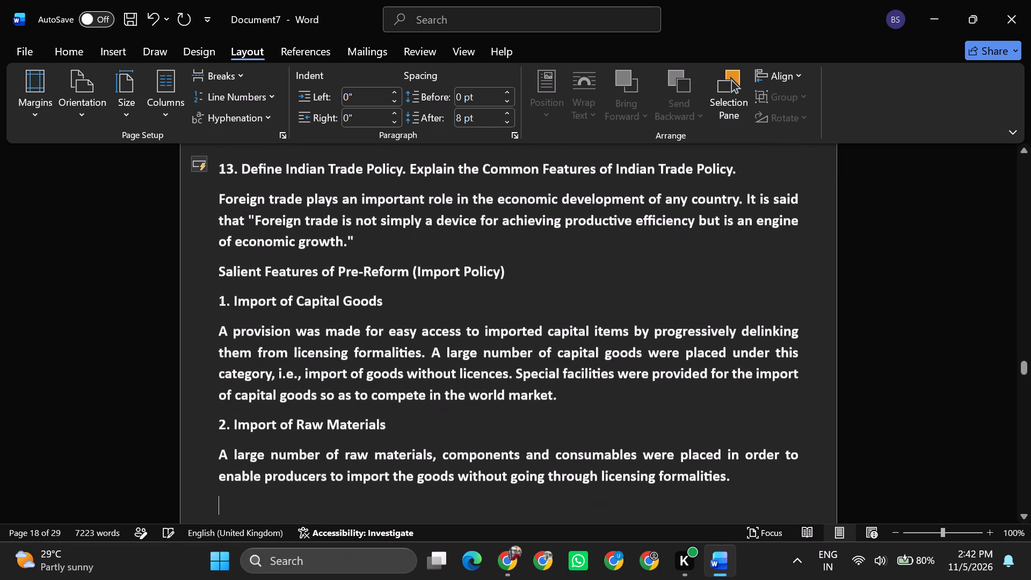
{"action": "key", "text": "Down"}
{"action": "key", "text": "Down"}
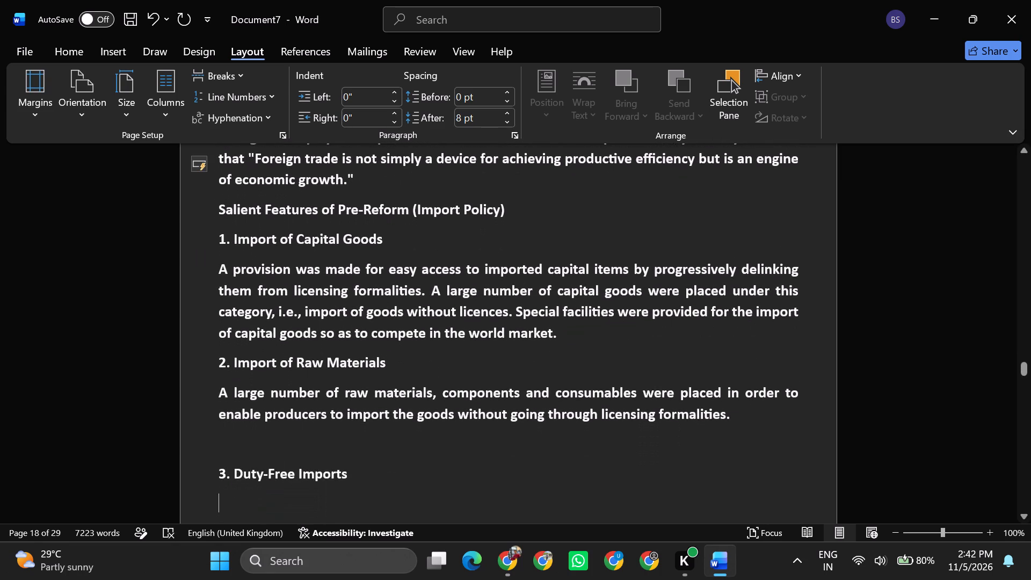
{"action": "key", "text": "Up"}
{"action": "key", "text": "BackSpace"}
{"action": "key", "text": "Down"}
{"action": "key", "text": "BackSpace"}
{"action": "key", "text": "Right"}
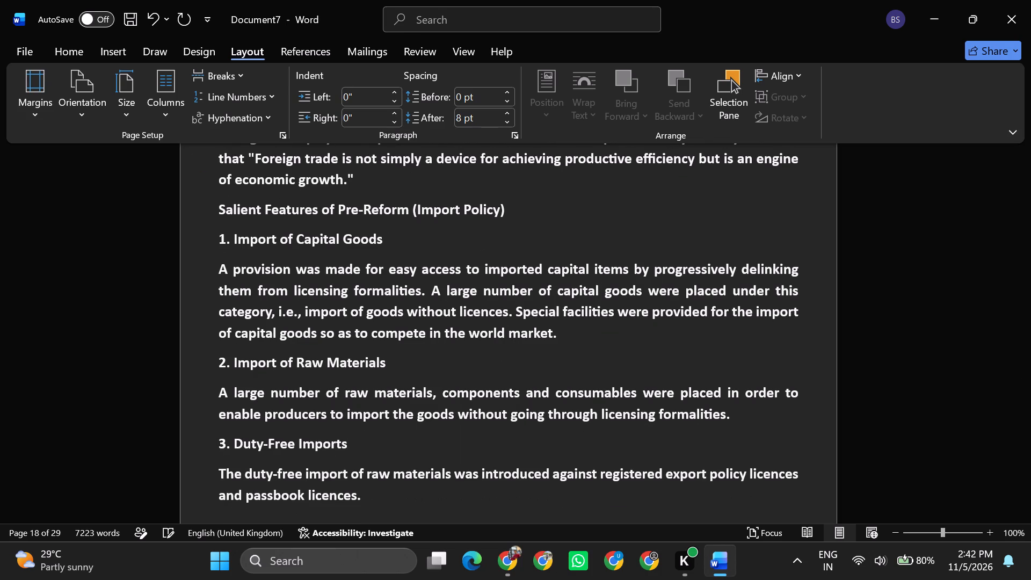
Delete the blank lines above and below the heading "4. Import of Technology".
{"action": "key", "text": "Down"}
{"action": "key", "text": "Down"}
{"action": "key", "text": "Down"}
{"action": "key", "text": "BackSpace"}
{"action": "key", "text": "Down"}
{"action": "key", "text": "Down"}
{"action": "key", "text": "BackSpace"}
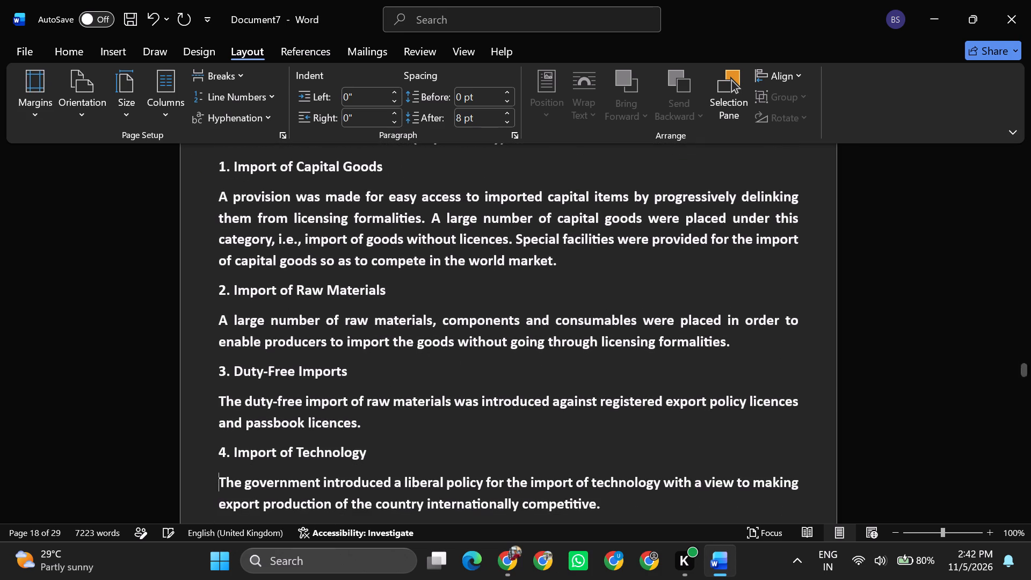
Delete the blank lines above and below the heading "Pre-Reform Period (Export Policy)".
{"action": "key", "text": "Down"}
{"action": "key", "text": "Down"}
{"action": "key", "text": "Down"}
{"action": "key", "text": "BackSpace"}
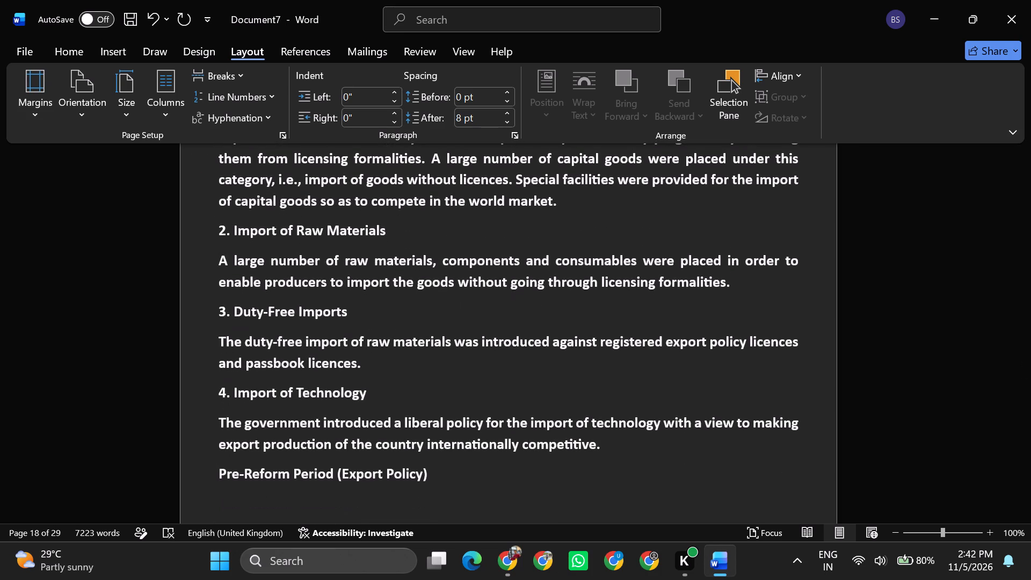
{"action": "key", "text": "Down"}
{"action": "key", "text": "Down"}
{"action": "key", "text": "BackSpace"}
Delete the blank lines above and below the heading "1. Duty Drawback System".
{"action": "key", "text": "Down"}
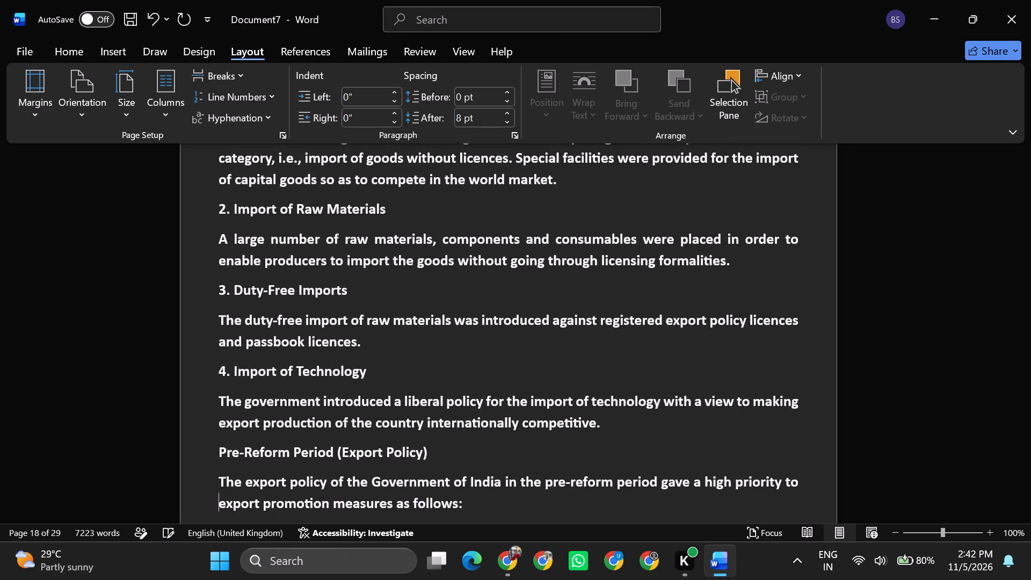
{"action": "key", "text": "Down"}
{"action": "key", "text": "Down"}
{"action": "key", "text": "BackSpace"}
{"action": "key", "text": "Down"}
{"action": "key", "text": "Down"}
{"action": "key", "text": "BackSpace"}
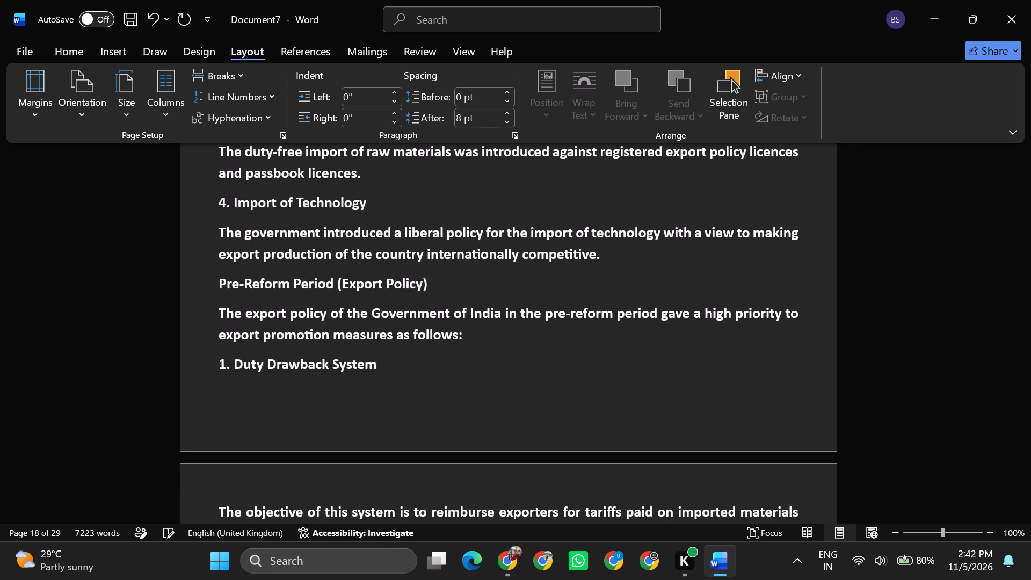
Join the objective paragraph to the Duty Drawback System heading and split it off again as list item 2.
{"action": "key", "text": "BackSpace"}
{"action": "key", "text": "Return"}
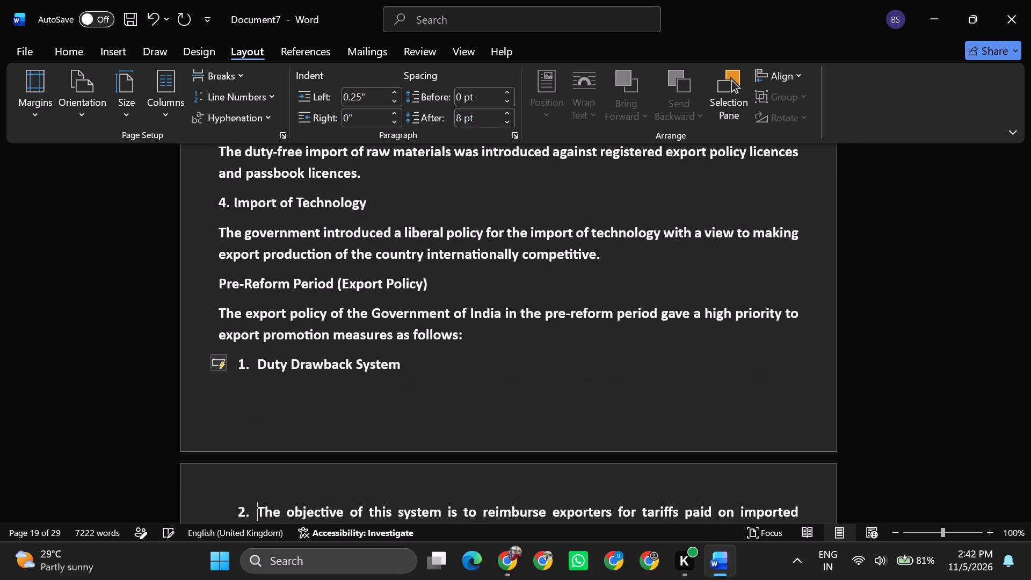
Examine the Duty Drawback System list numbering and the export policy text on both sides of the page break.
{"action": "key", "text": "Up"}
{"action": "key", "text": "Up"}
{"action": "key", "text": "Down"}
{"action": "key", "text": "Down"}
{"action": "key", "text": "Down"}
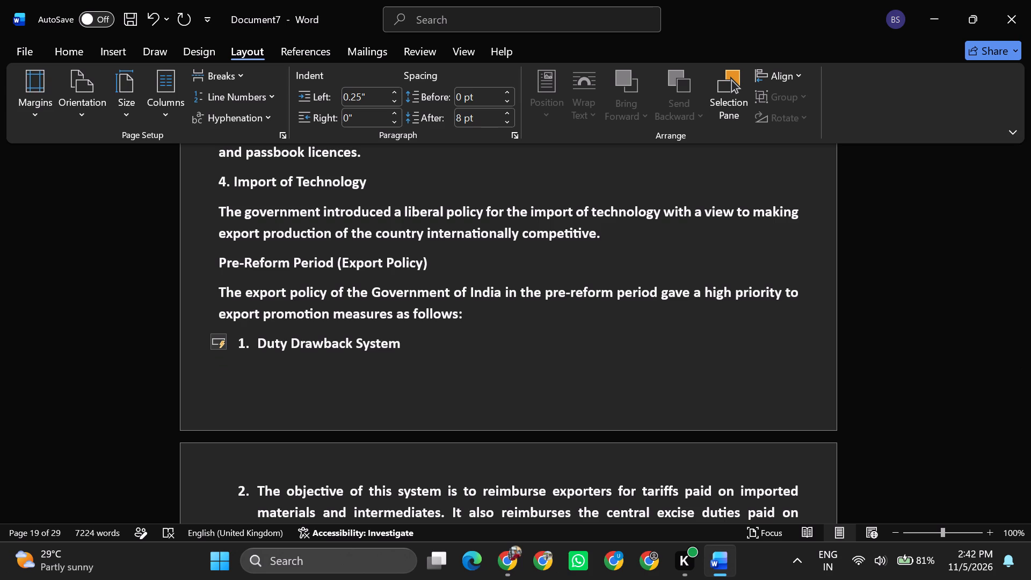
{"action": "key", "text": "Left"}
{"action": "key", "text": "Left"}
{"action": "key", "text": "Left"}
{"action": "key", "text": "Left"}
{"action": "key", "text": "Left"}
{"action": "left_click", "coordinate": [471, 319]}
{"action": "key", "text": "Right"}
{"action": "key", "text": "Down"}
{"action": "key", "text": "Up"}
{"action": "key", "text": "Down"}
{"action": "key", "text": "Down"}
{"action": "key", "text": "Down"}
{"action": "key", "text": "Down"}
{"action": "key", "text": "Down"}
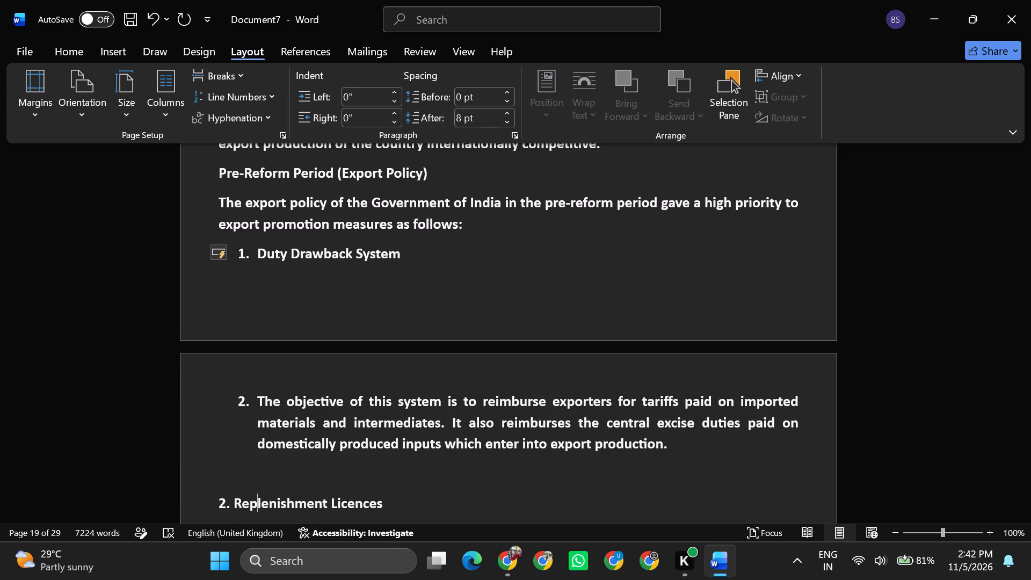
{"action": "key", "text": "Up"}
{"action": "key", "text": "Up"}
{"action": "key", "text": "Up"}
{"action": "key", "text": "Up"}
{"action": "key", "text": "Up"}
{"action": "key", "text": "Up"}
{"action": "key", "text": "Up"}
{"action": "key", "text": "Up"}
{"action": "key", "text": "Up"}
{"action": "key", "text": "Up"}
{"action": "key", "text": "Up"}
{"action": "key", "text": "Up"}
{"action": "key", "text": "Up"}
{"action": "key", "text": "Down"}
{"action": "key", "text": "Down"}
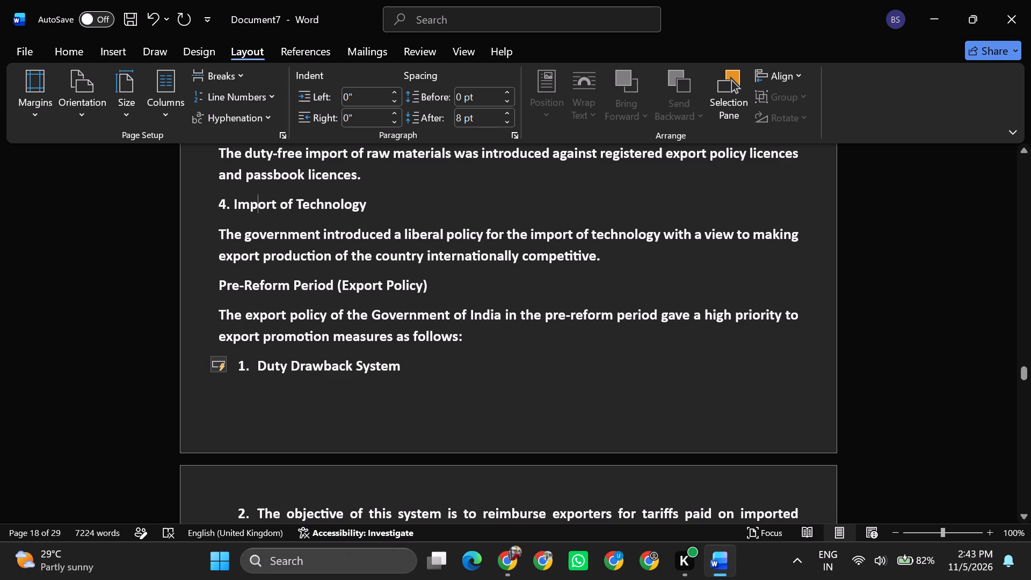
{"action": "left_click", "coordinate": [255, 357]}
Review question 13's separator, introduction and pre-reform import policy points for spacing.
{"action": "key", "text": "Up"}
{"action": "key", "text": "Up"}
{"action": "key", "text": "Up"}
{"action": "key", "text": "Up"}
{"action": "key", "text": "Left"}
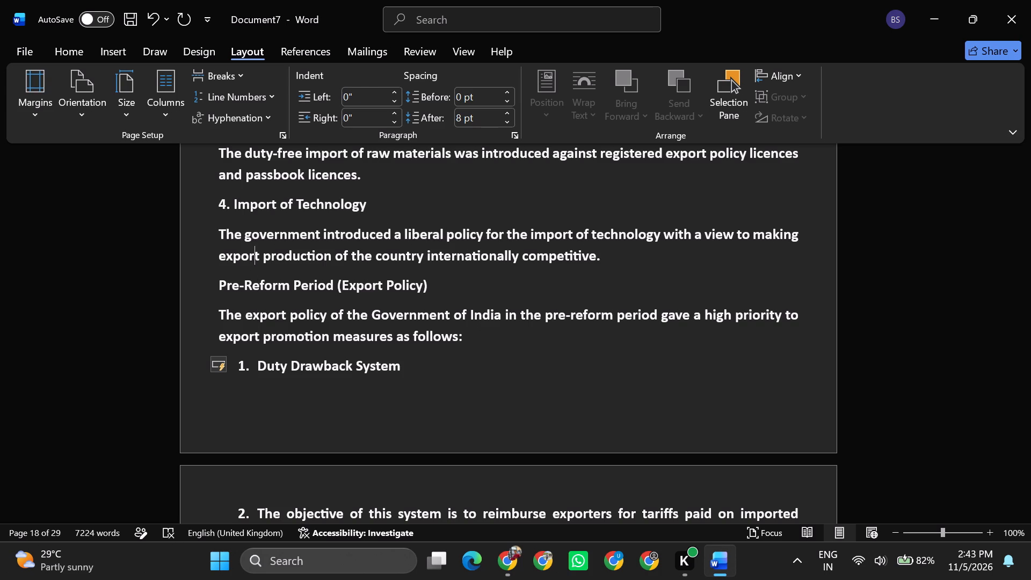
{"action": "key", "text": "Left"}
{"action": "key", "text": "Left"}
{"action": "key", "text": "Left"}
{"action": "key", "text": "Left"}
{"action": "key", "text": "Left"}
{"action": "key", "text": "Up"}
{"action": "key", "text": "Up"}
{"action": "key", "text": "Up"}
{"action": "key", "text": "Up"}
{"action": "key", "text": "Up"}
{"action": "key", "text": "Up"}
{"action": "key", "text": "Up"}
{"action": "key", "text": "Up"}
{"action": "key", "text": "Up"}
{"action": "key", "text": "Up"}
{"action": "key", "text": "Up"}
{"action": "key", "text": "Up"}
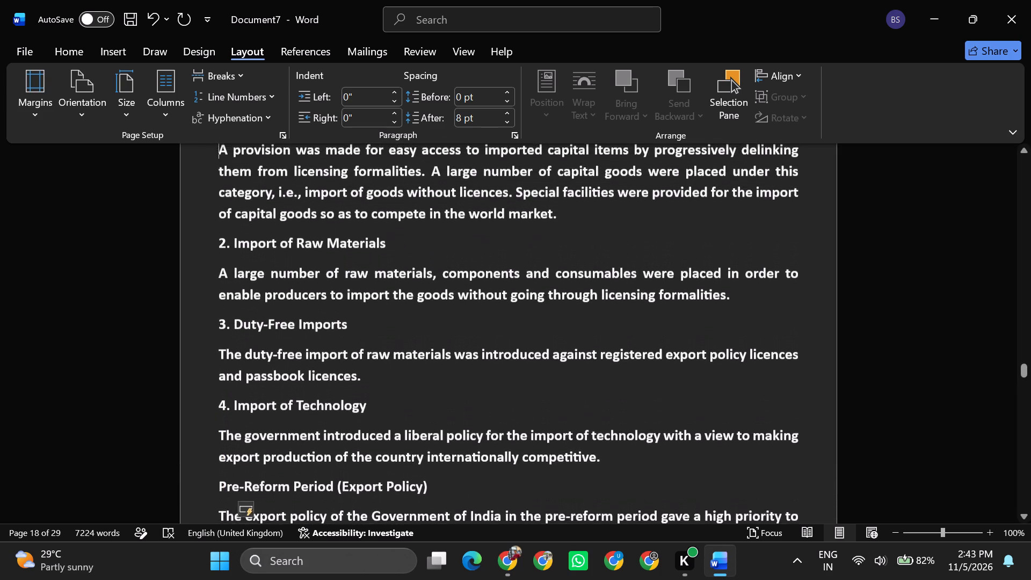
{"action": "key", "text": "Up"}
{"action": "key", "text": "Up"}
{"action": "key", "text": "Up"}
{"action": "key", "text": "Up"}
{"action": "key", "text": "Up"}
{"action": "key", "text": "Up"}
{"action": "key", "text": "Up"}
{"action": "key", "text": "Up"}
{"action": "key", "text": "Up"}
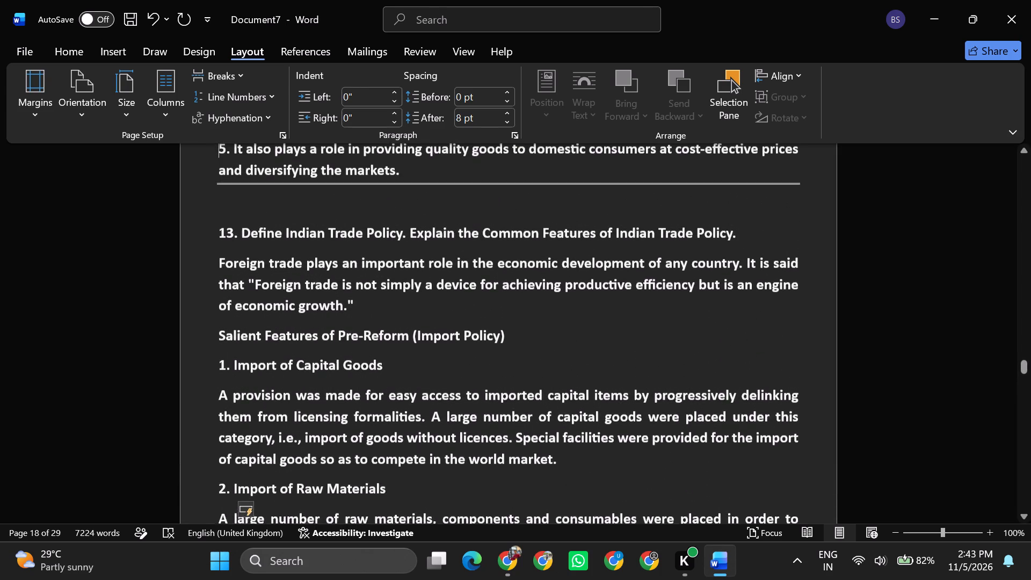
{"action": "key", "text": "Up"}
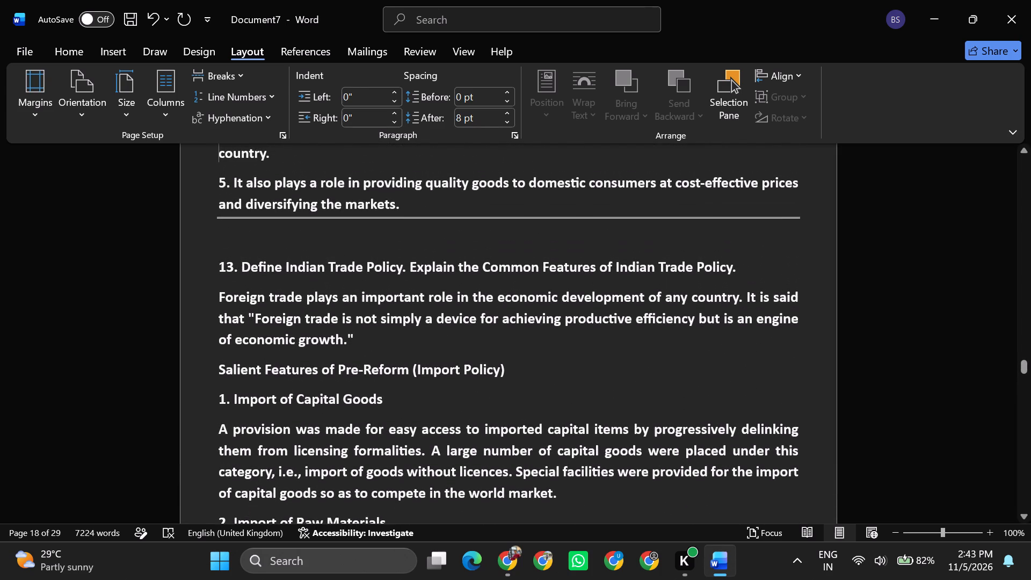
{"action": "key", "text": "Down"}
{"action": "key", "text": "Down"}
{"action": "key", "text": "Down"}
{"action": "key", "text": "Down"}
{"action": "key", "text": "Down"}
{"action": "key", "text": "Down"}
{"action": "key", "text": "Down"}
{"action": "key", "text": "Down"}
{"action": "key", "text": "Down"}
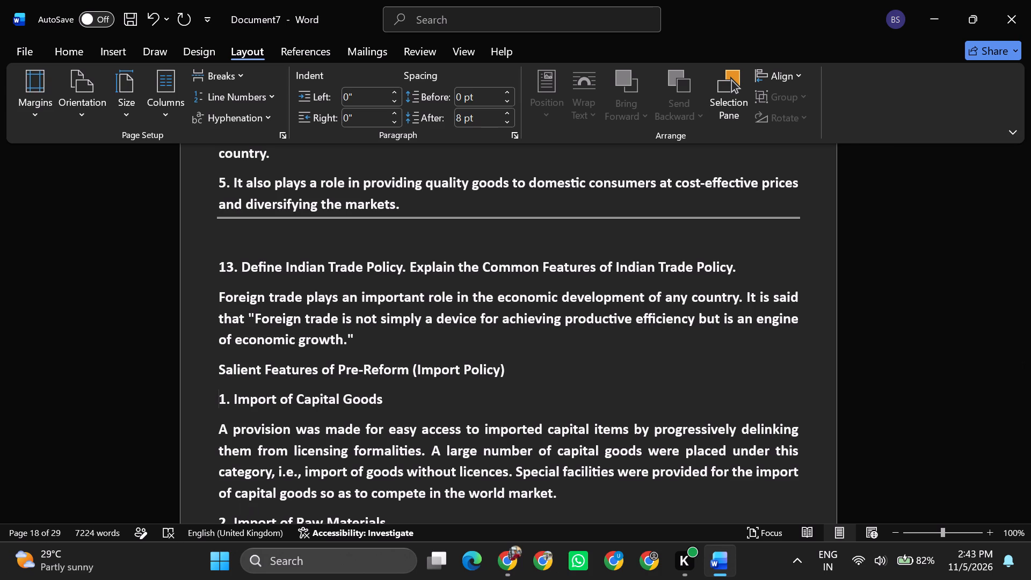
{"action": "key", "text": "Down"}
{"action": "key", "text": "Down"}
{"action": "key", "text": "Down"}
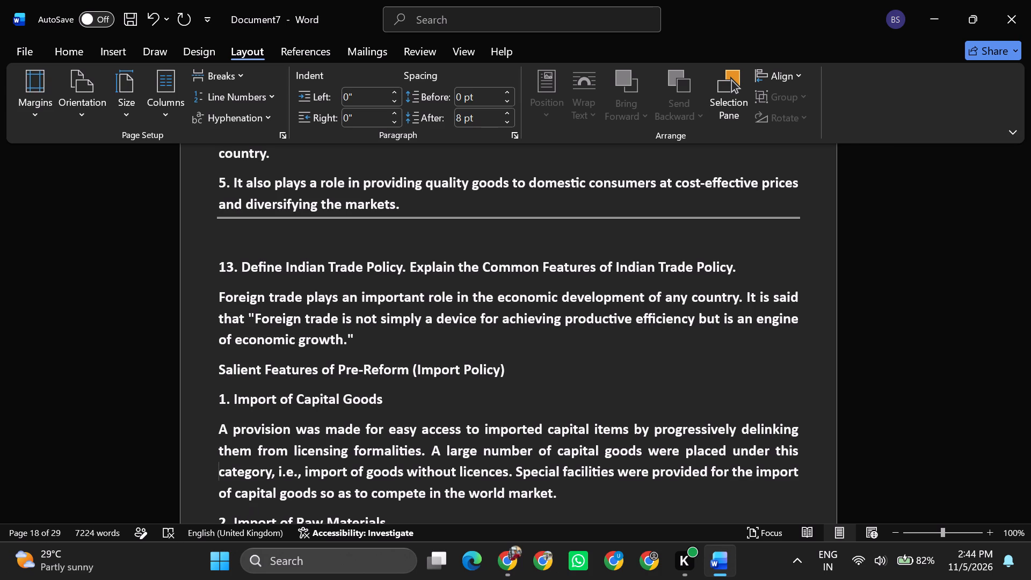
{"action": "key", "text": "Up"}
{"action": "key", "text": "Up"}
{"action": "scroll", "coordinate": [255, 357], "scroll_direction": "up", "scroll_amount": 1}
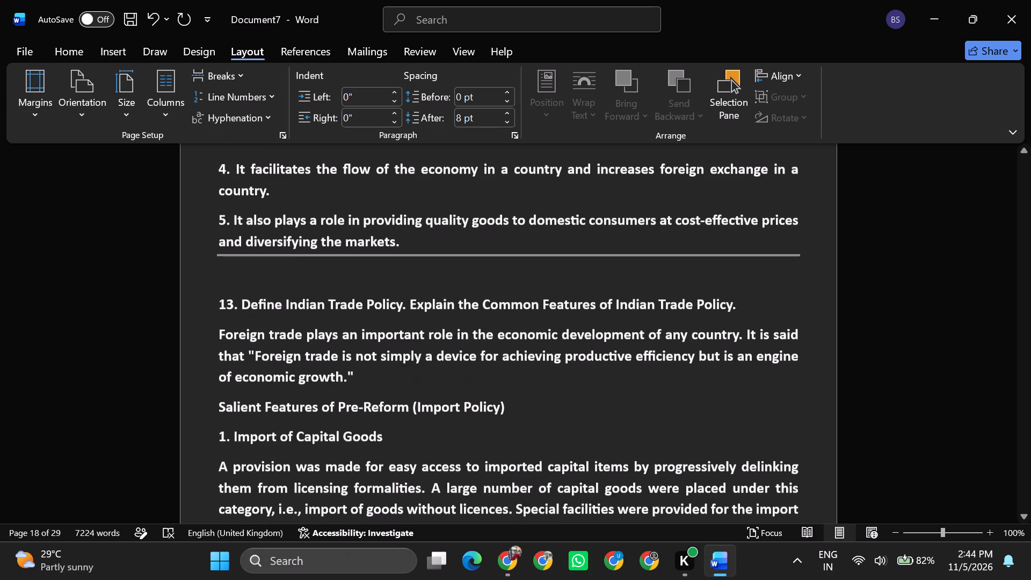
{"action": "scroll", "coordinate": [255, 357], "scroll_direction": "up", "scroll_amount": 1}
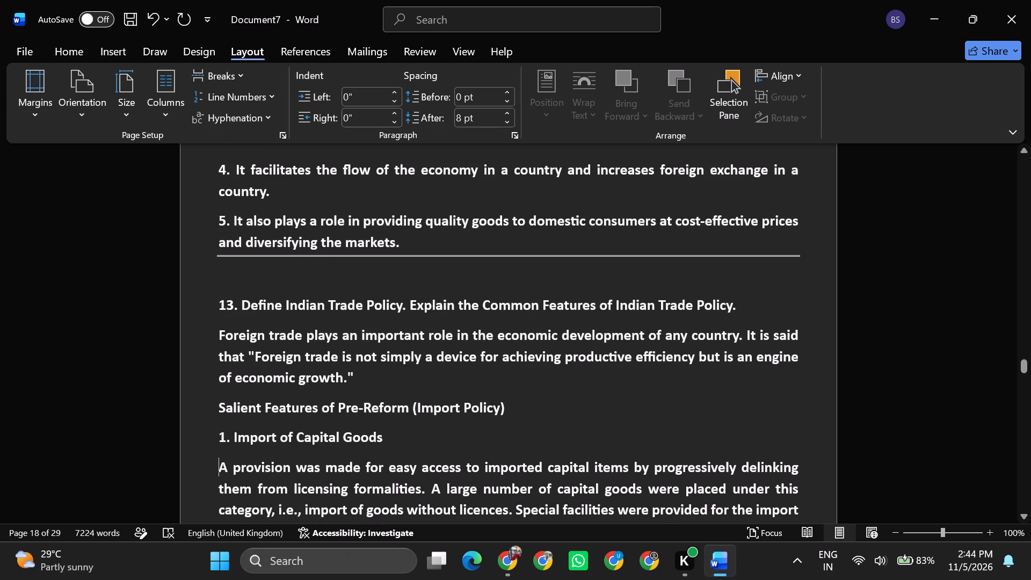
{"action": "scroll", "coordinate": [255, 357], "scroll_direction": "down", "scroll_amount": 1}
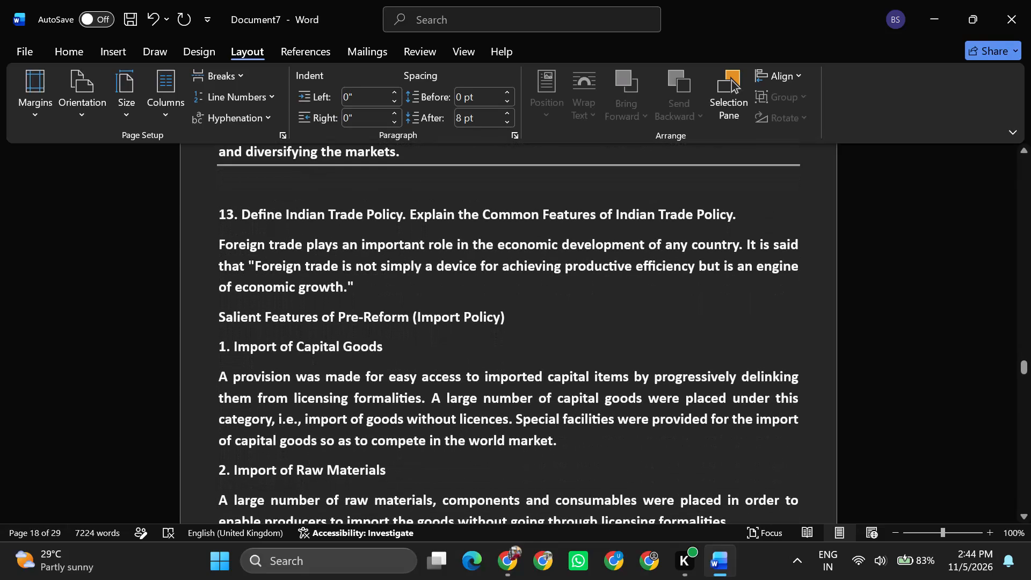
Replace the automatic list number of the Duty Drawback System heading with a plain typed "1." at the text margin.
{"action": "scroll", "coordinate": [255, 357], "scroll_direction": "down", "scroll_amount": 1}
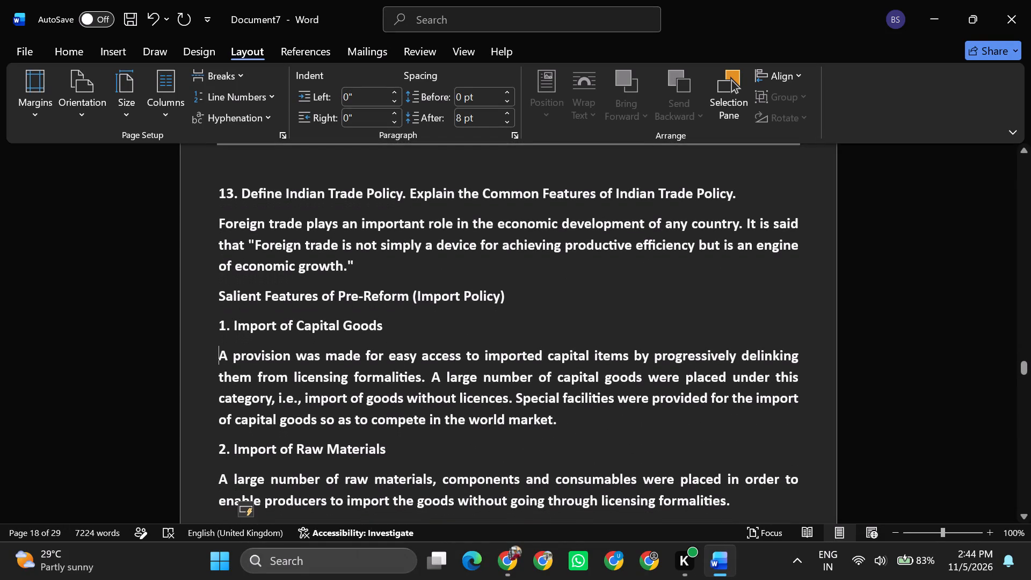
{"action": "scroll", "coordinate": [255, 357], "scroll_direction": "down", "scroll_amount": 3}
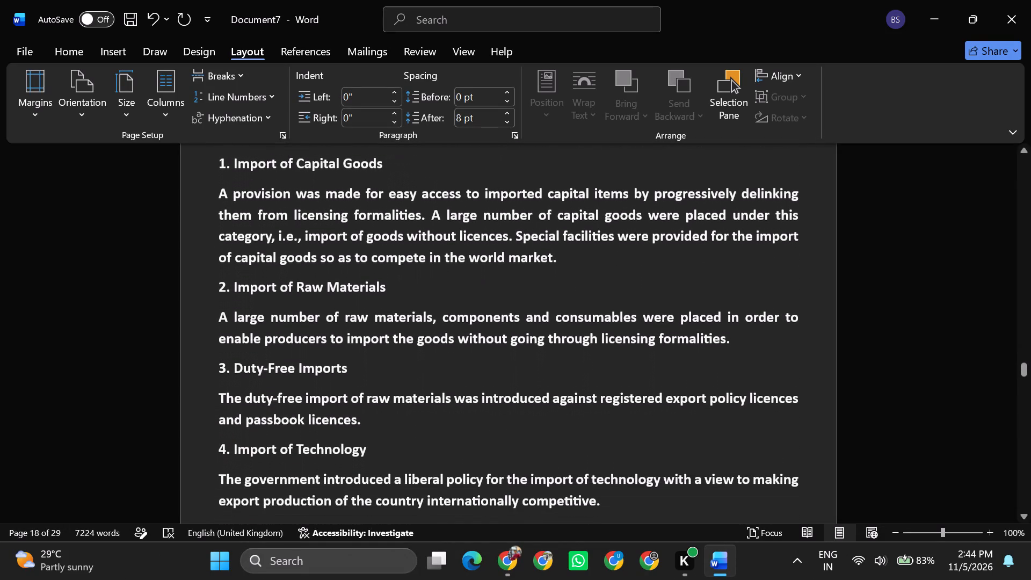
{"action": "scroll", "coordinate": [255, 357], "scroll_direction": "down", "scroll_amount": 2}
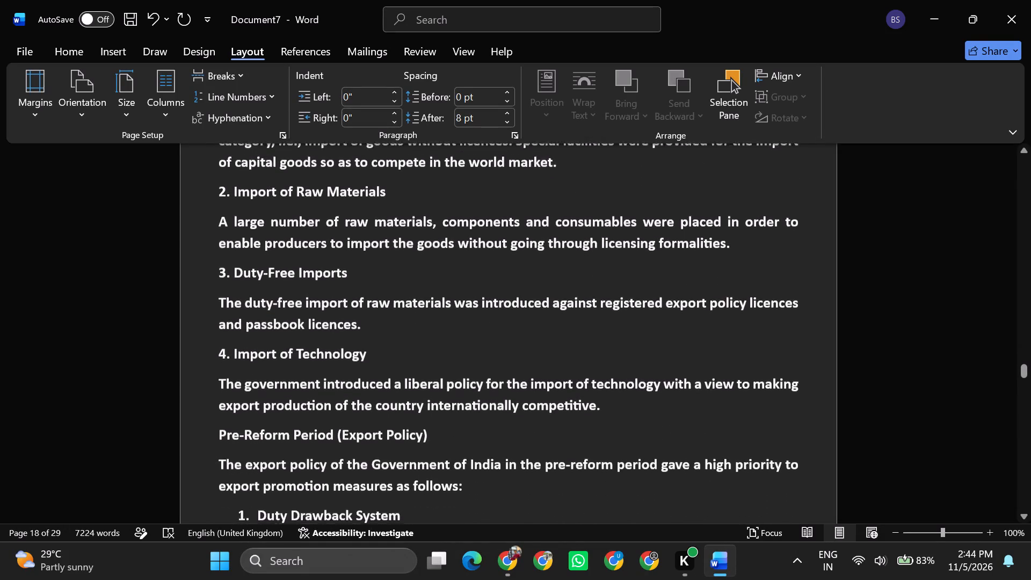
{"action": "scroll", "coordinate": [255, 357], "scroll_direction": "down", "scroll_amount": 2}
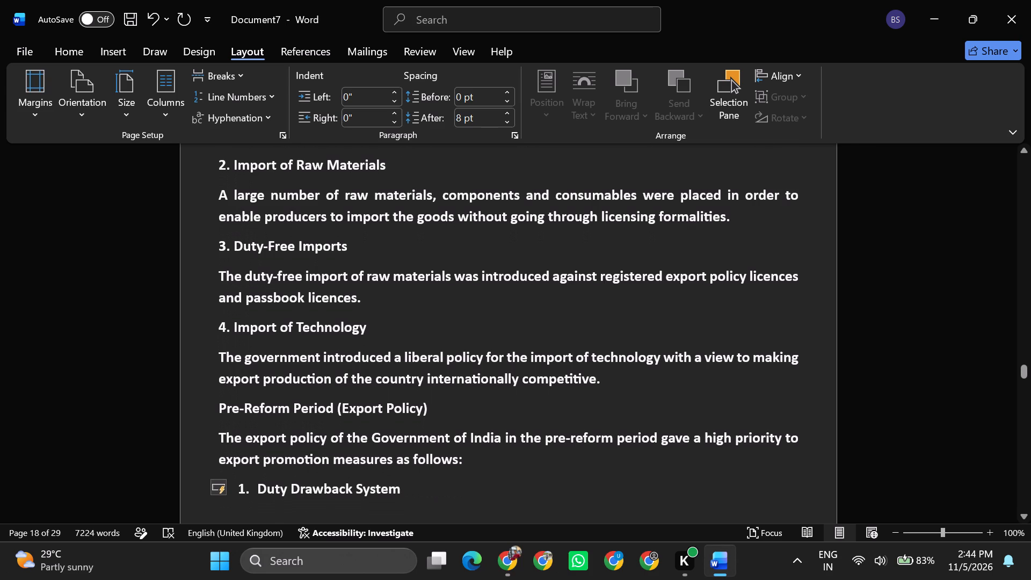
{"action": "scroll", "coordinate": [255, 357], "scroll_direction": "down", "scroll_amount": 1}
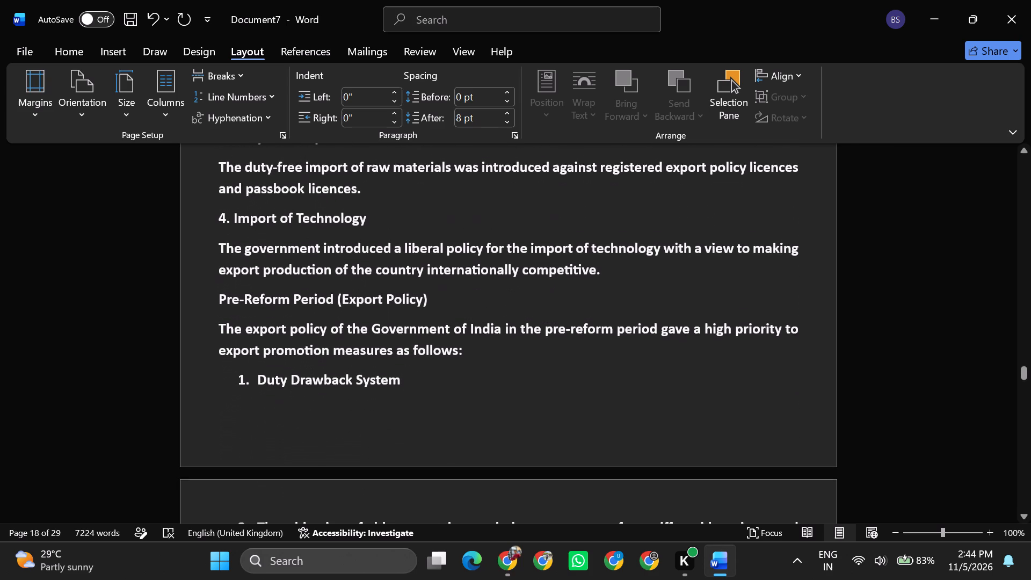
{"action": "scroll", "coordinate": [255, 357], "scroll_direction": "down", "scroll_amount": 1}
{"action": "left_click", "coordinate": [243, 381]}
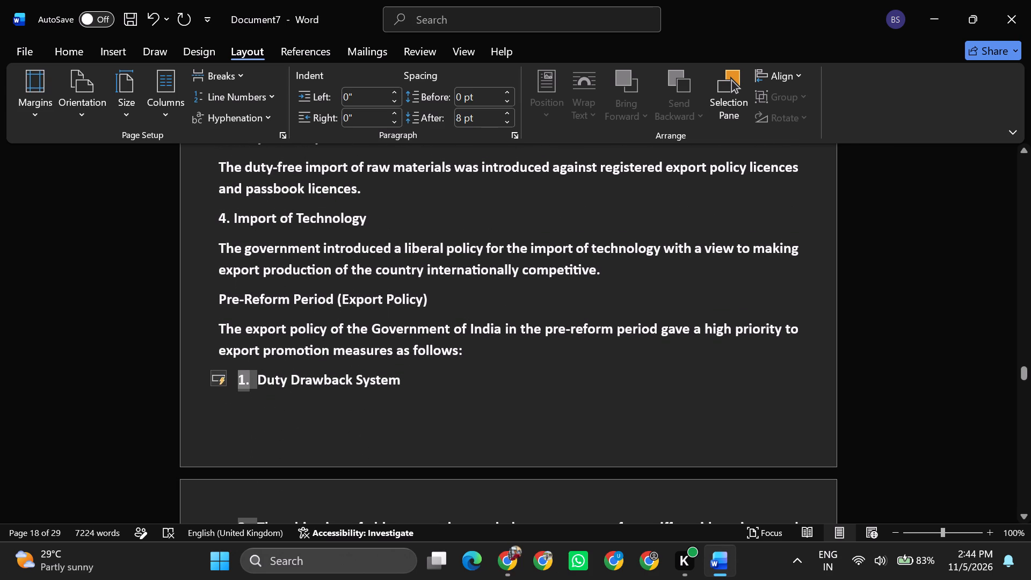
{"action": "key", "text": "BackSpace"}
{"action": "key", "text": "BackSpace"}
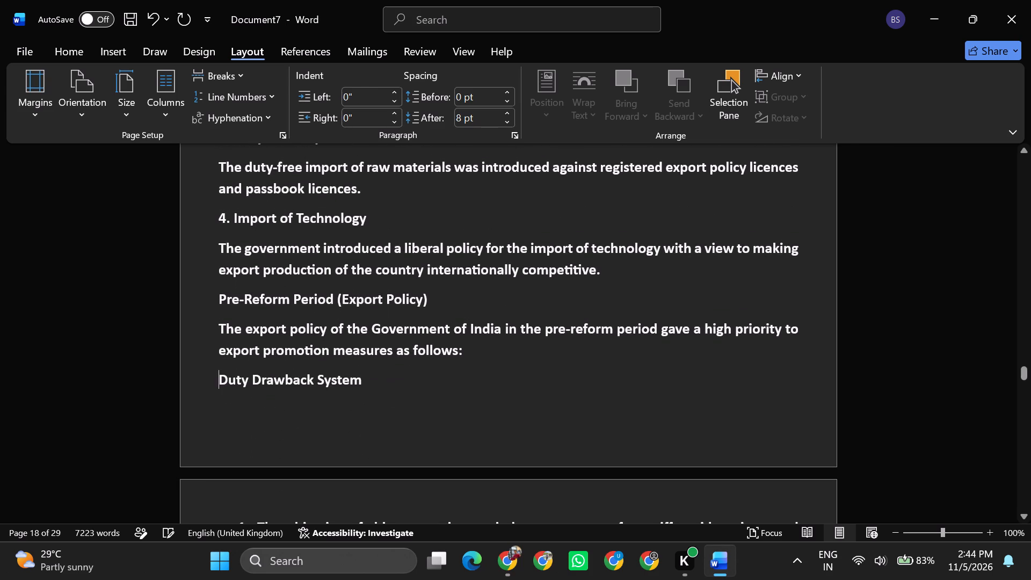
{"action": "key", "text": "1"}
{"action": "key", "text": "period"}
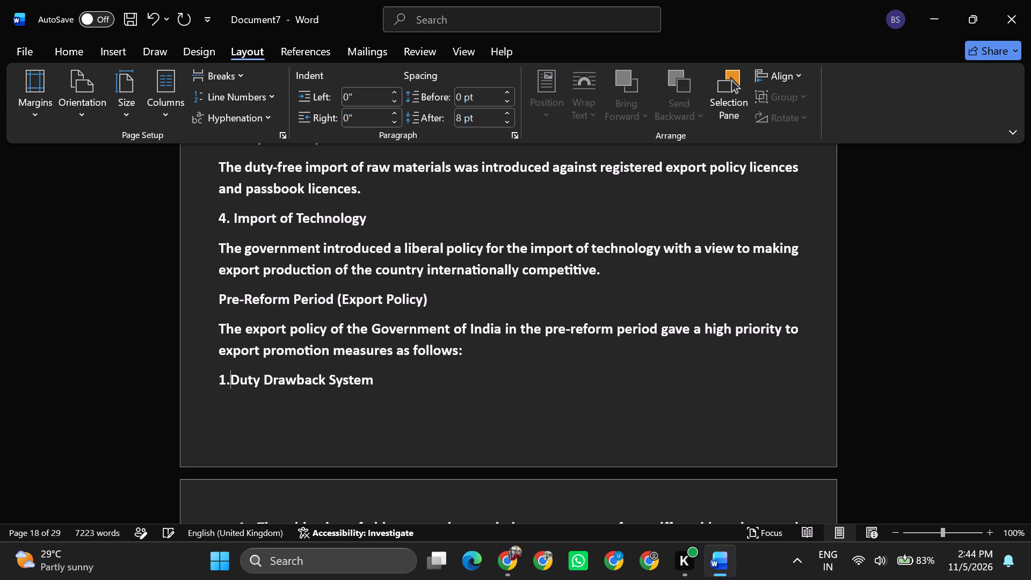
Insert two empty paragraphs before the "1.Duty Drawback System" heading to push it onto the following page.
{"action": "key", "text": "Left"}
{"action": "key", "text": "Left"}
{"action": "key", "text": "Return"}
{"action": "key", "text": "Return"}
Remove the list number and indent from the objective paragraph under the Duty Drawback System heading.
{"action": "key", "text": "Down"}
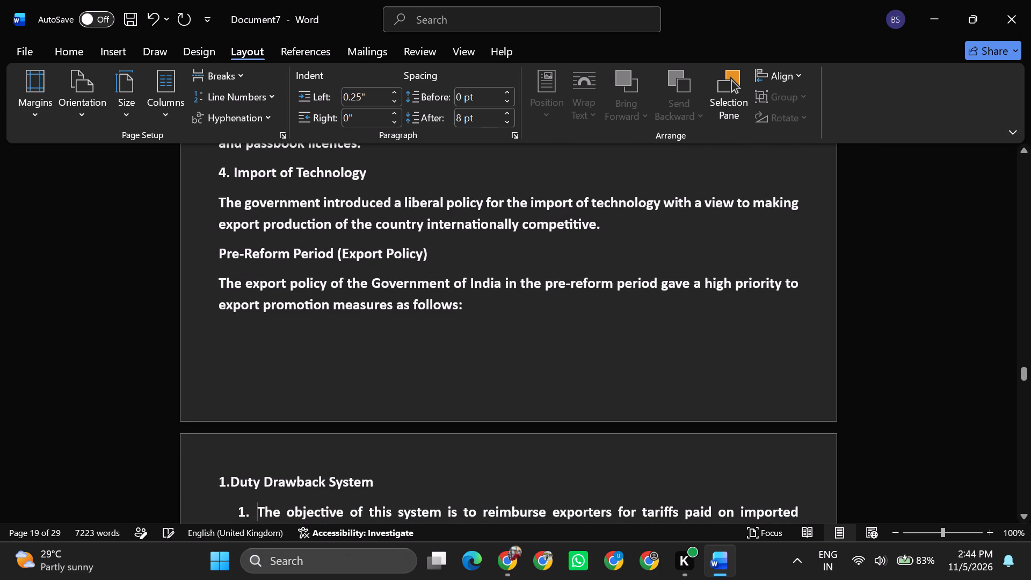
{"action": "key", "text": "BackSpace"}
{"action": "key", "text": "BackSpace"}
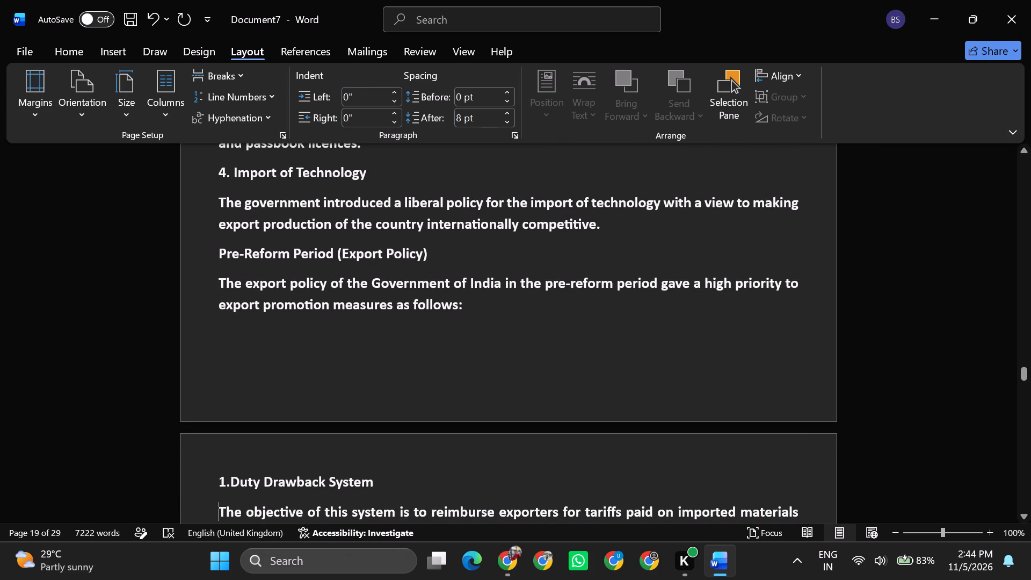
Delete the blank lines above and below the heading "2. Replenishment Licences".
{"action": "key", "text": "Down"}
{"action": "key", "text": "Down"}
{"action": "key", "text": "Down"}
{"action": "key", "text": "Down"}
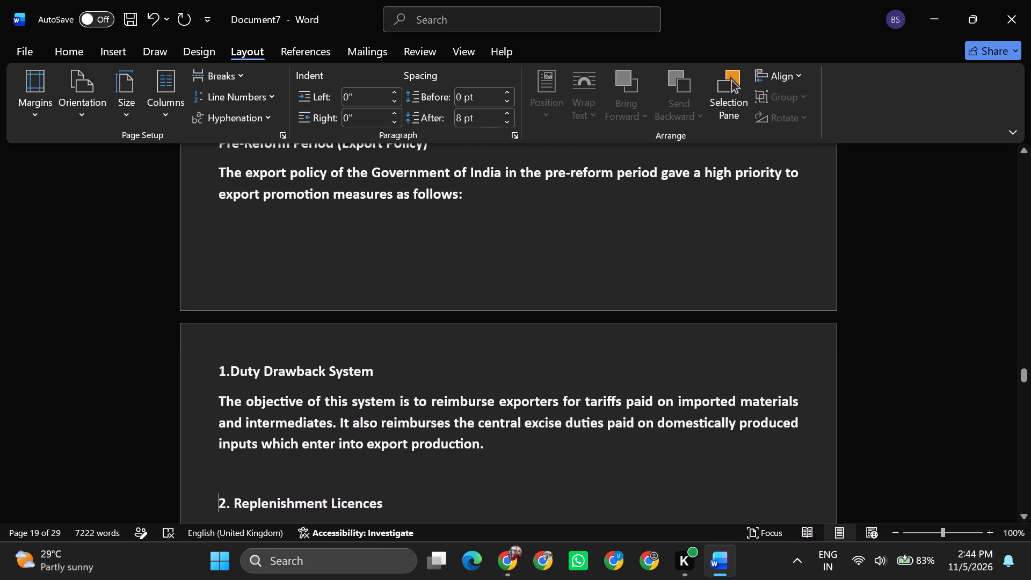
{"action": "key", "text": "Right"}
{"action": "key", "text": "Left"}
{"action": "key", "text": "BackSpace"}
{"action": "key", "text": "Down"}
{"action": "key", "text": "Down"}
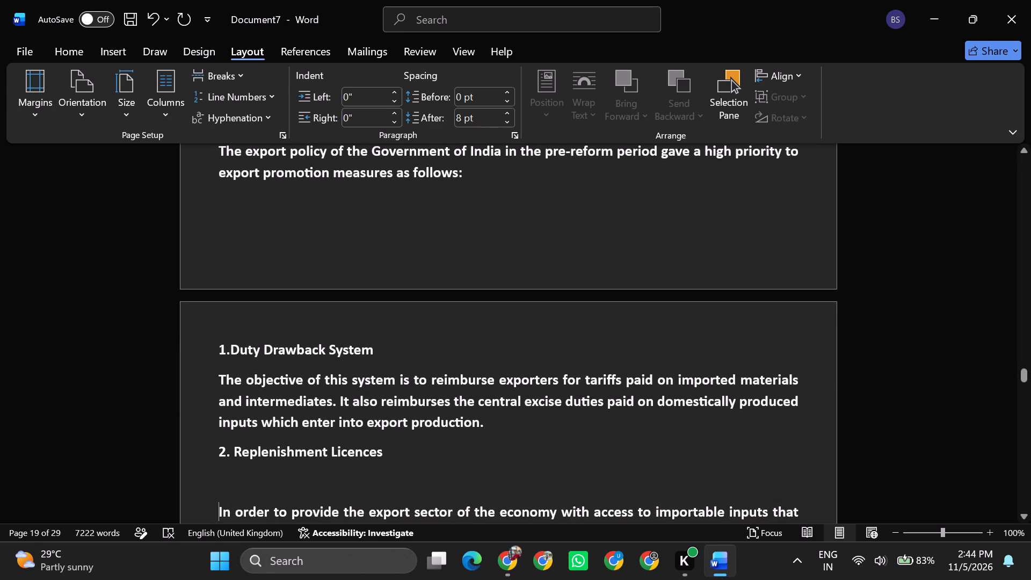
{"action": "key", "text": "BackSpace"}
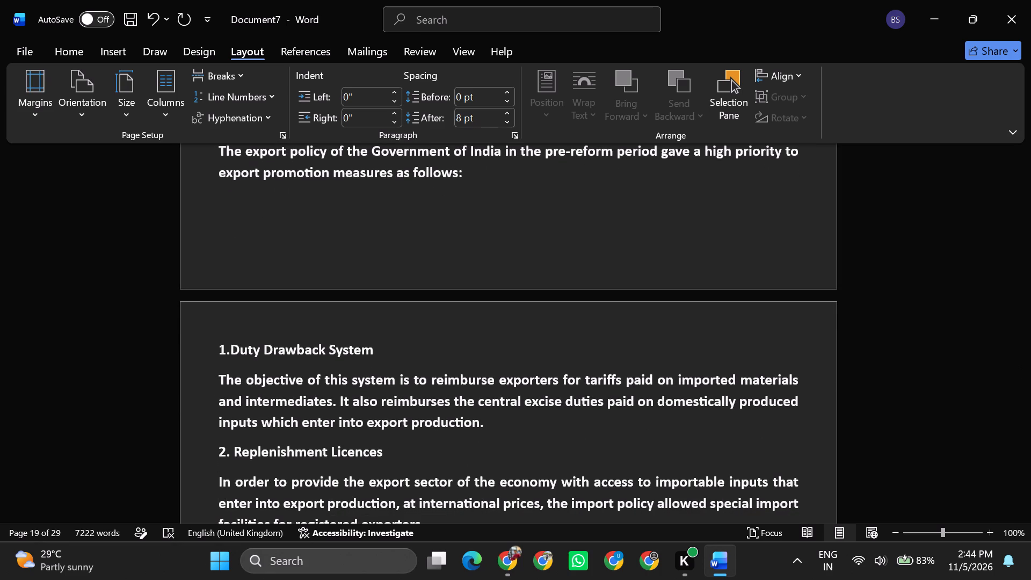
Delete the blank lines above and below the heading "3. Income Tax Exemption".
{"action": "key", "text": "Down"}
{"action": "key", "text": "Down"}
{"action": "key", "text": "Down"}
{"action": "key", "text": "Down"}
{"action": "key", "text": "BackSpace"}
{"action": "key", "text": "Down"}
{"action": "key", "text": "Down"}
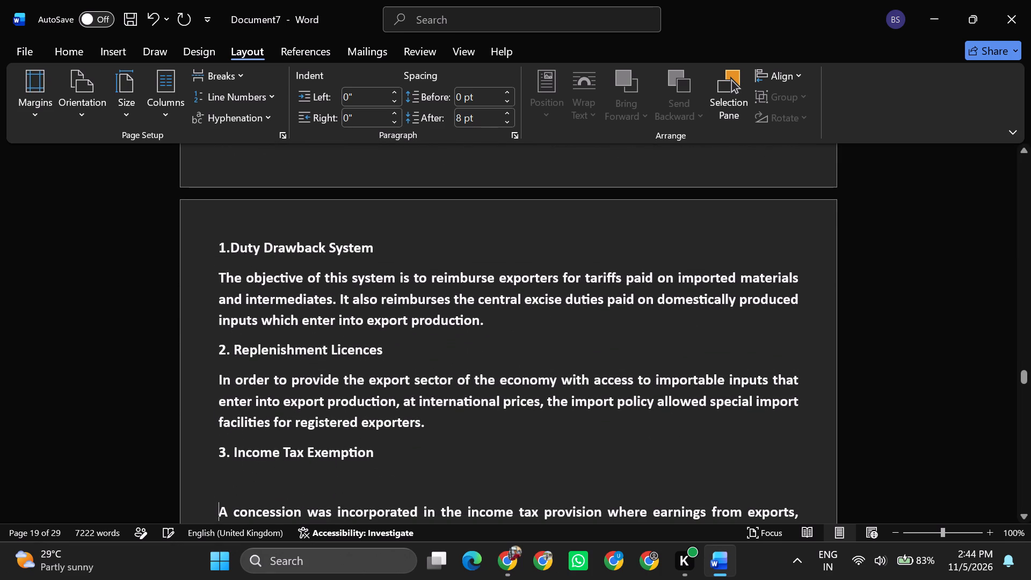
{"action": "key", "text": "Down"}
{"action": "key", "text": "Up"}
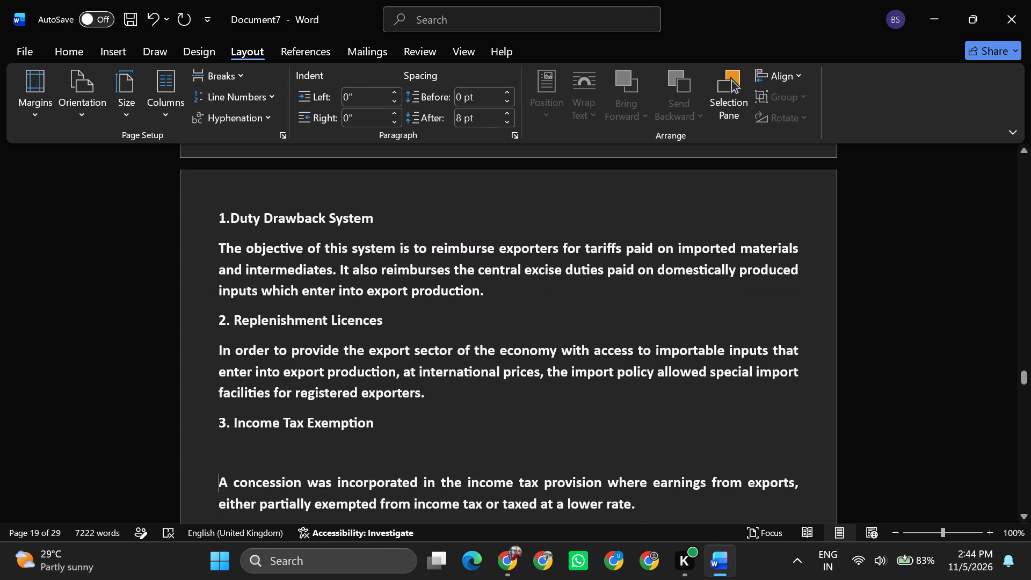
{"action": "key", "text": "BackSpace"}
Delete the blank lines above and below the heading "4. Exchange Permit Scheme".
{"action": "key", "text": "Down"}
{"action": "key", "text": "Down"}
{"action": "key", "text": "Down"}
{"action": "key", "text": "BackSpace"}
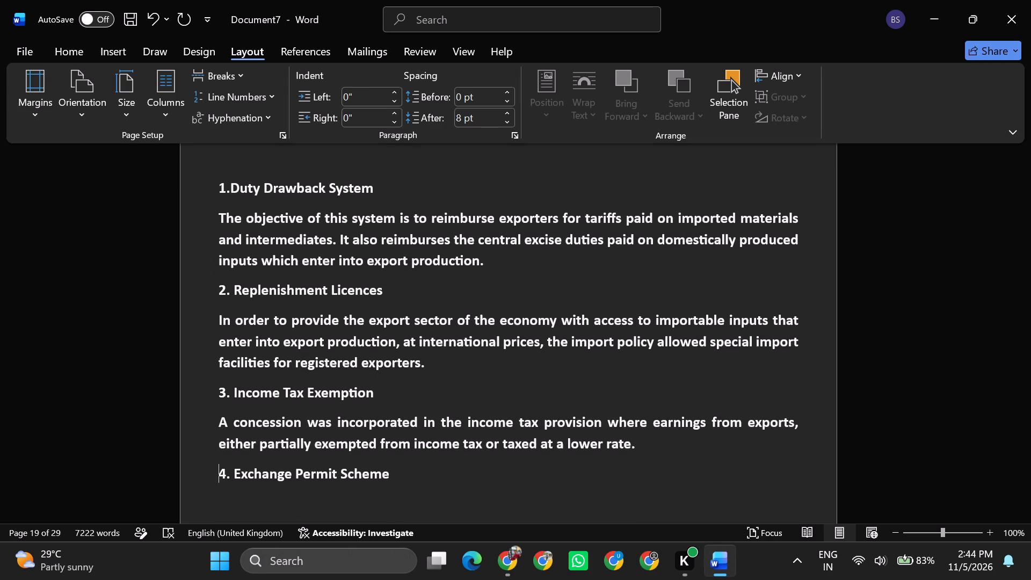
{"action": "key", "text": "Down"}
{"action": "key", "text": "Down"}
{"action": "key", "text": "Down"}
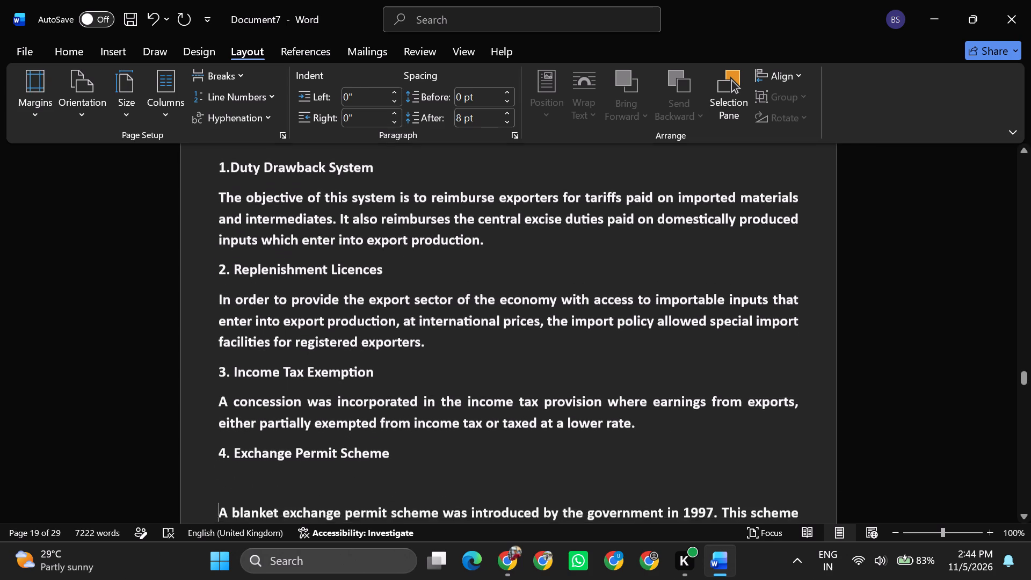
{"action": "key", "text": "Up"}
{"action": "key", "text": "BackSpace"}
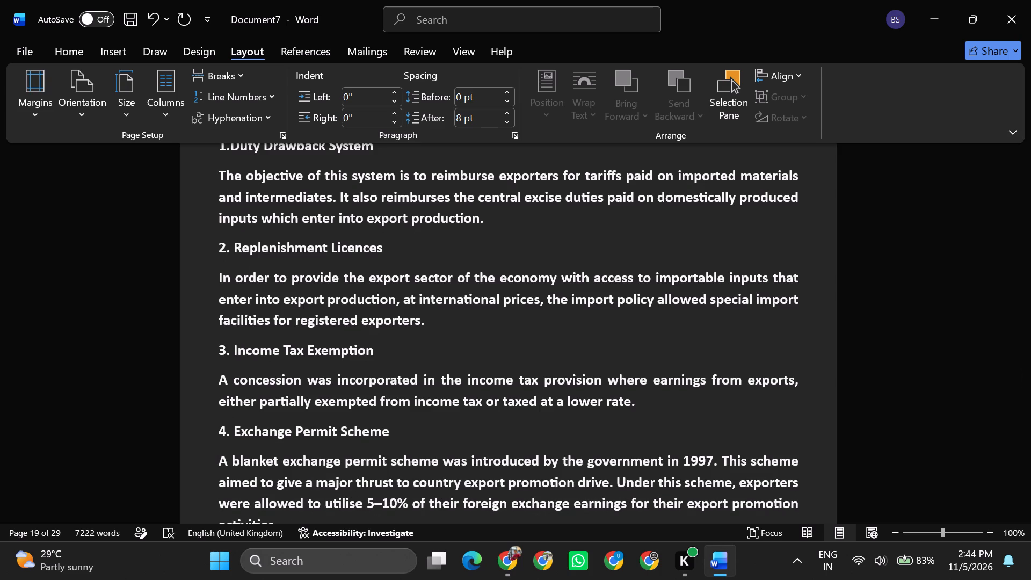
Delete the blank lines above and below the heading "Post-Reform Period (EXIM Policy)".
{"action": "key", "text": "Down"}
{"action": "key", "text": "Down"}
{"action": "key", "text": "Down"}
{"action": "key", "text": "Down"}
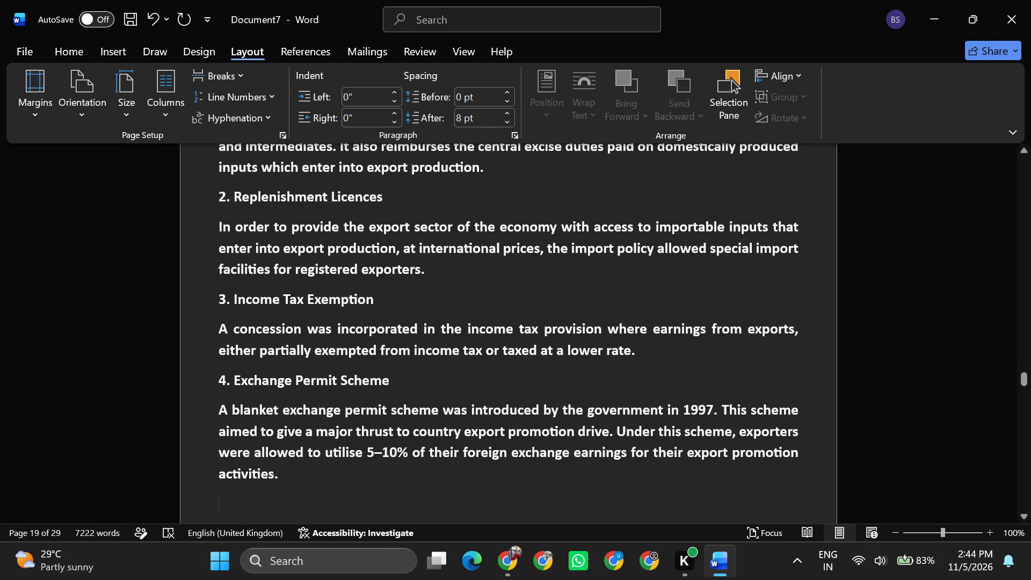
{"action": "key", "text": "Down"}
{"action": "key", "text": "BackSpace"}
{"action": "key", "text": "Down"}
{"action": "key", "text": "Down"}
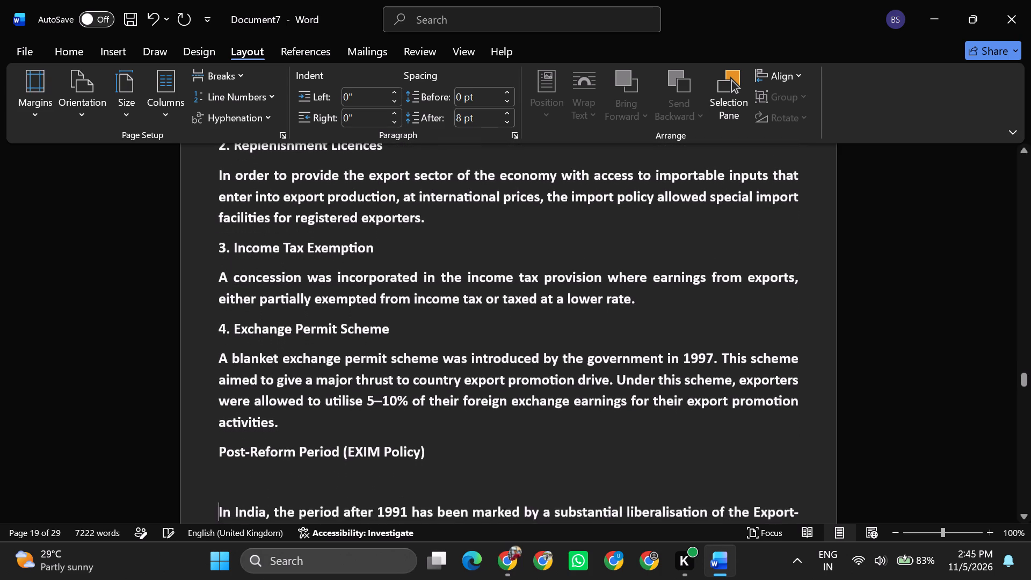
{"action": "key", "text": "BackSpace"}
Delete the blank lines above and below the heading "1. Withdrawal of Restrictions".
{"action": "key", "text": "Down"}
{"action": "key", "text": "Down"}
{"action": "key", "text": "Down"}
{"action": "key", "text": "BackSpace"}
{"action": "key", "text": "Down"}
{"action": "key", "text": "Down"}
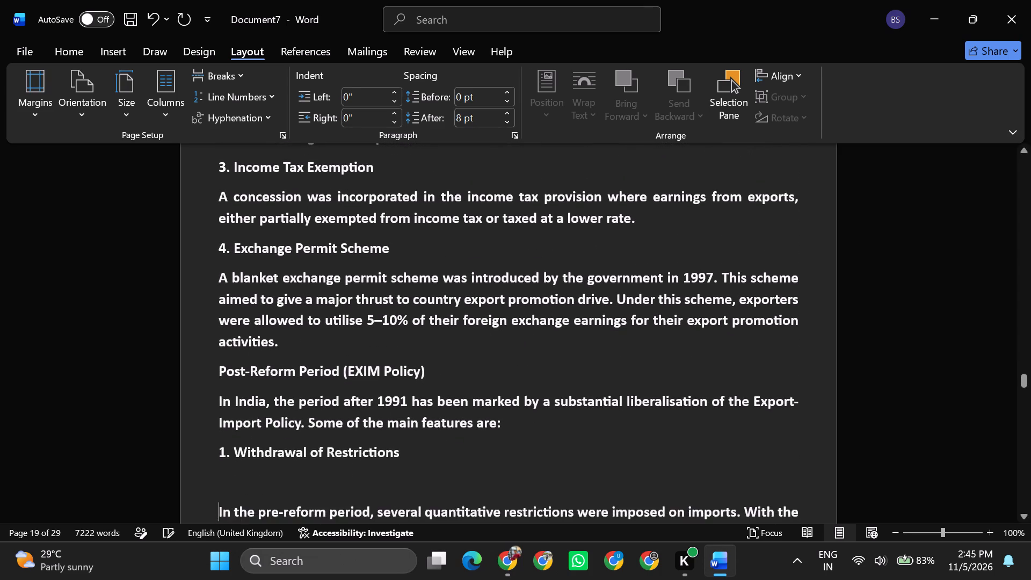
{"action": "key", "text": "BackSpace"}
Delete the blank lines above and below the heading "2. Convertibility of Rupee".
{"action": "key", "text": "Down"}
{"action": "key", "text": "Down"}
{"action": "key", "text": "Down"}
{"action": "key", "text": "Down"}
{"action": "key", "text": "BackSpace"}
{"action": "key", "text": "Down"}
{"action": "key", "text": "Down"}
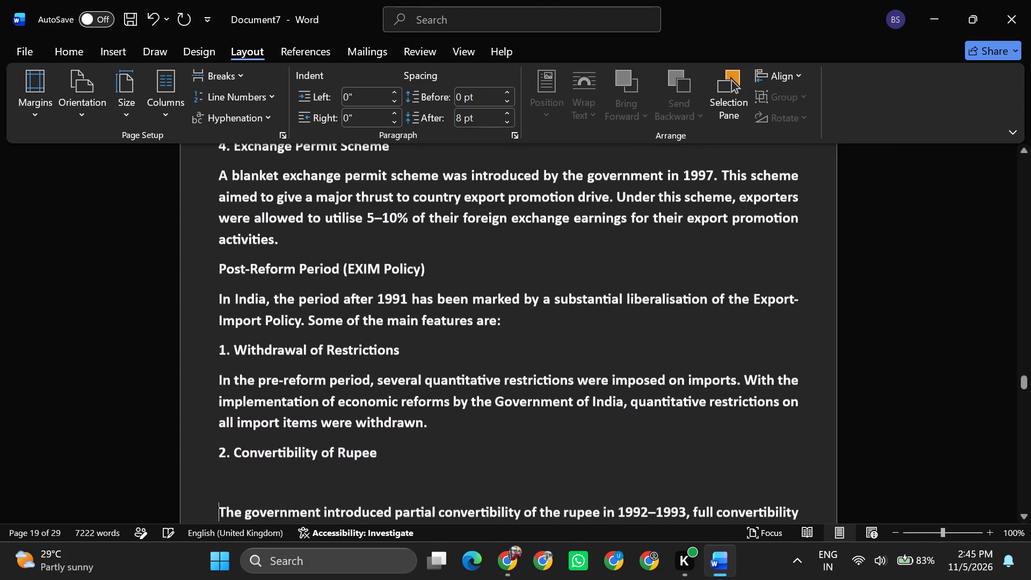
{"action": "key", "text": "Down"}
{"action": "key", "text": "Up"}
{"action": "key", "text": "BackSpace"}
Delete the blank lines above and below the heading "3. Special Economic Zones (SEZ)".
{"action": "key", "text": "Down"}
{"action": "key", "text": "Down"}
{"action": "key", "text": "Down"}
{"action": "key", "text": "BackSpace"}
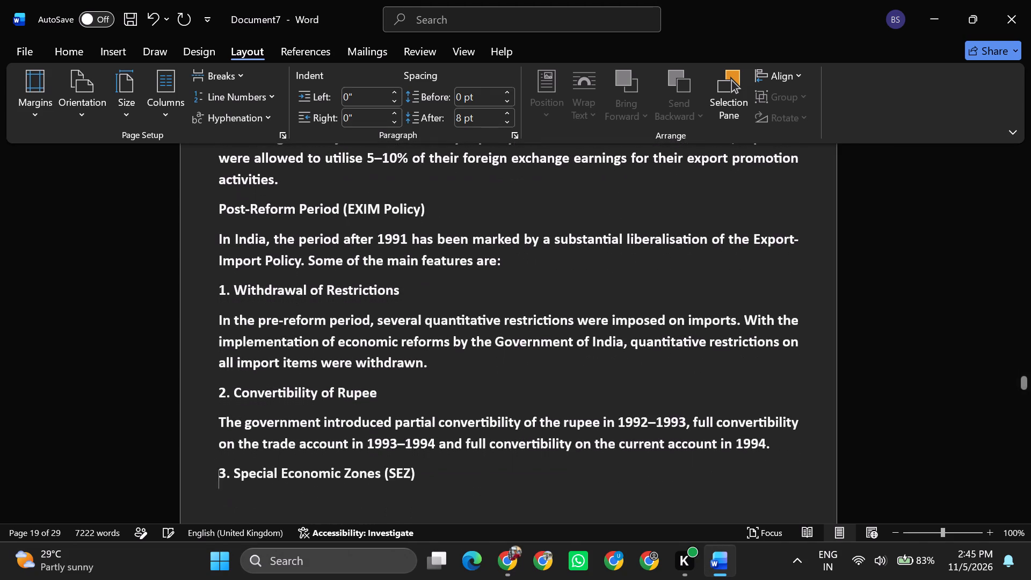
{"action": "key", "text": "Down"}
{"action": "key", "text": "Down"}
{"action": "key", "text": "BackSpace"}
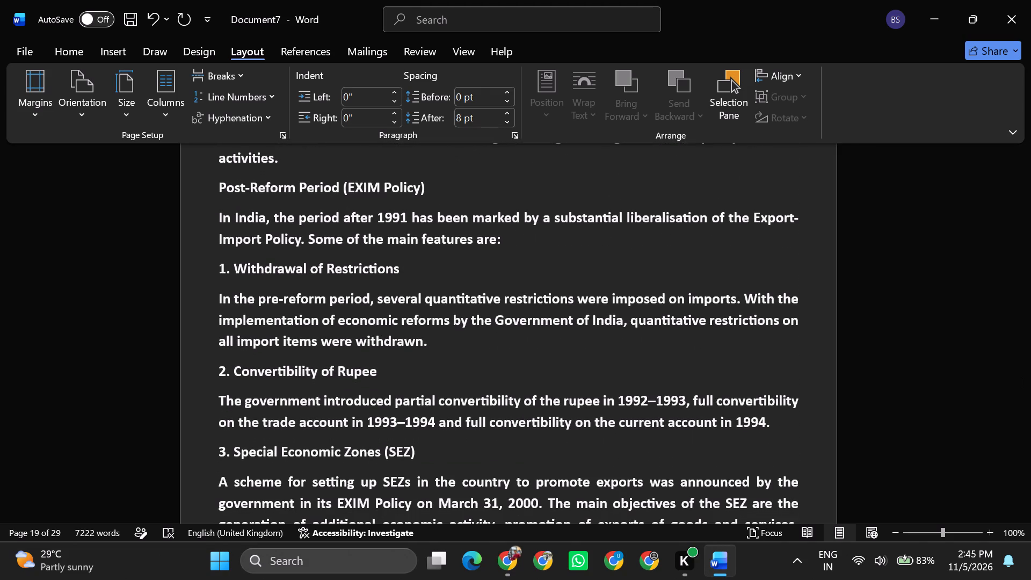
Delete the blank line above the heading "4. Agriculture Export Zones (AEZ)".
{"action": "key", "text": "Down"}
{"action": "key", "text": "Down"}
{"action": "key", "text": "Down"}
{"action": "key", "text": "Down"}
{"action": "key", "text": "Up"}
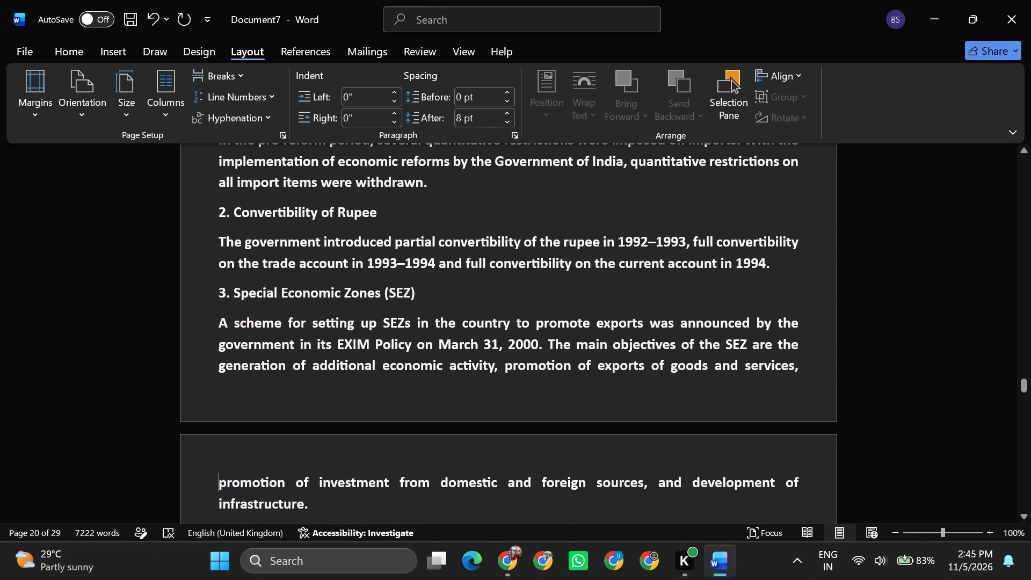
{"action": "key", "text": "Down"}
{"action": "key", "text": "Down"}
{"action": "key", "text": "Down"}
{"action": "key", "text": "BackSpace"}
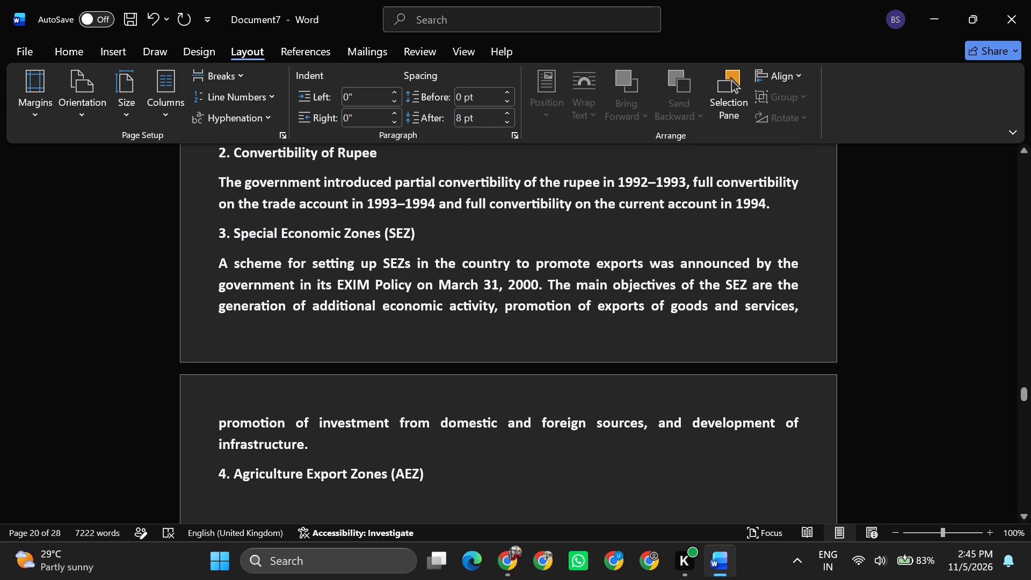
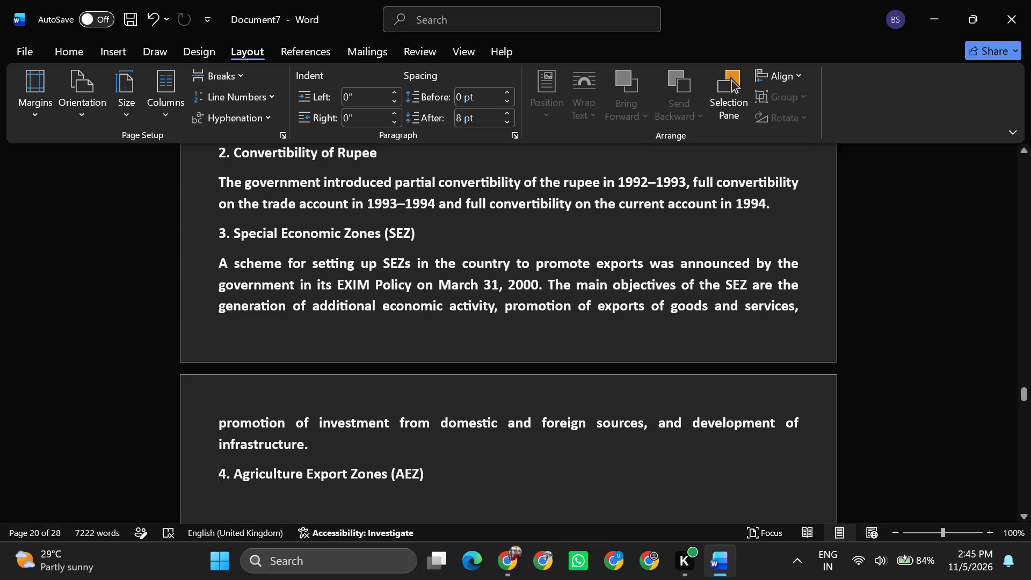
Delete the blank line below the heading "4. Agriculture Export Zones (AEZ)".
{"action": "key", "text": "Down"}
{"action": "key", "text": "Down"}
{"action": "key", "text": "Down"}
{"action": "key", "text": "Up"}
{"action": "key", "text": "Down"}
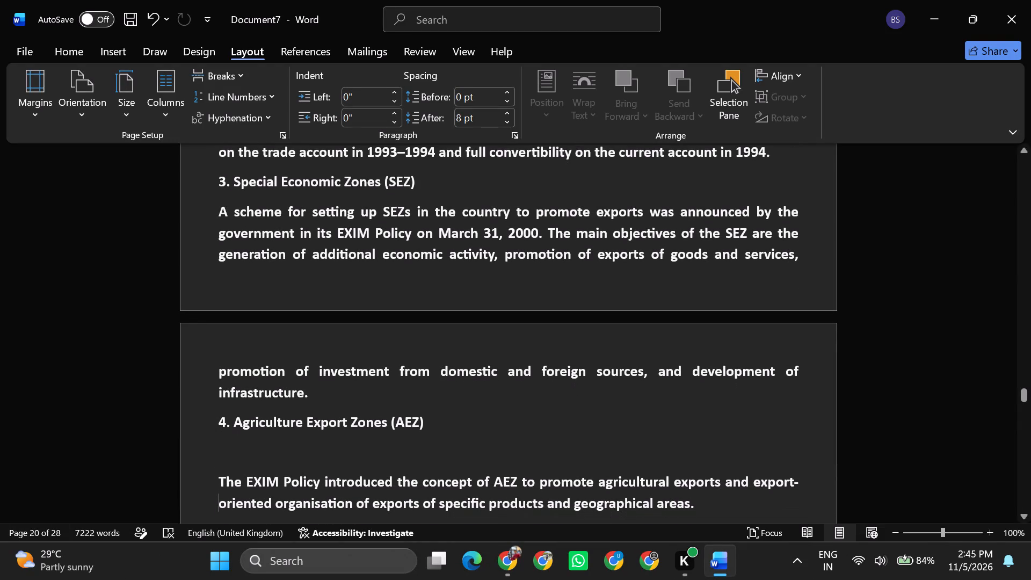
{"action": "key", "text": "Up"}
{"action": "key", "text": "BackSpace"}
Insert a "===" horizontal separator line between the AEZ paragraph and question 14.
{"action": "key", "text": "Down"}
{"action": "key", "text": "Down"}
{"action": "key", "text": "Down"}
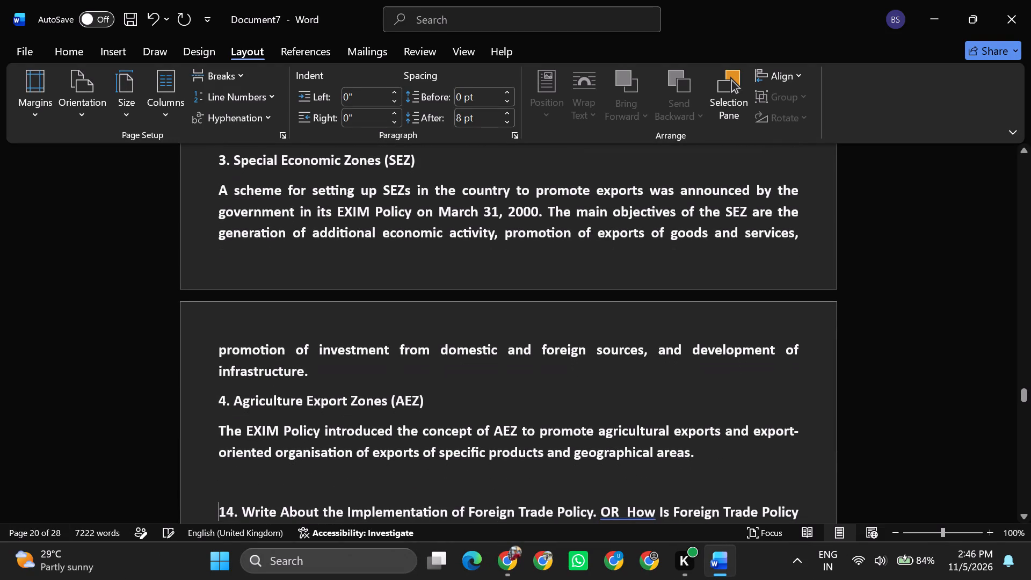
{"action": "key", "text": "Up"}
{"action": "type", "text": "==="}
{"action": "key", "text": "Return"}
Delete the blank lines above and below question 14's opening paragraph, "DGFT stands for Directorate General of Foreign Trade".
{"action": "key", "text": "Down"}
{"action": "key", "text": "Down"}
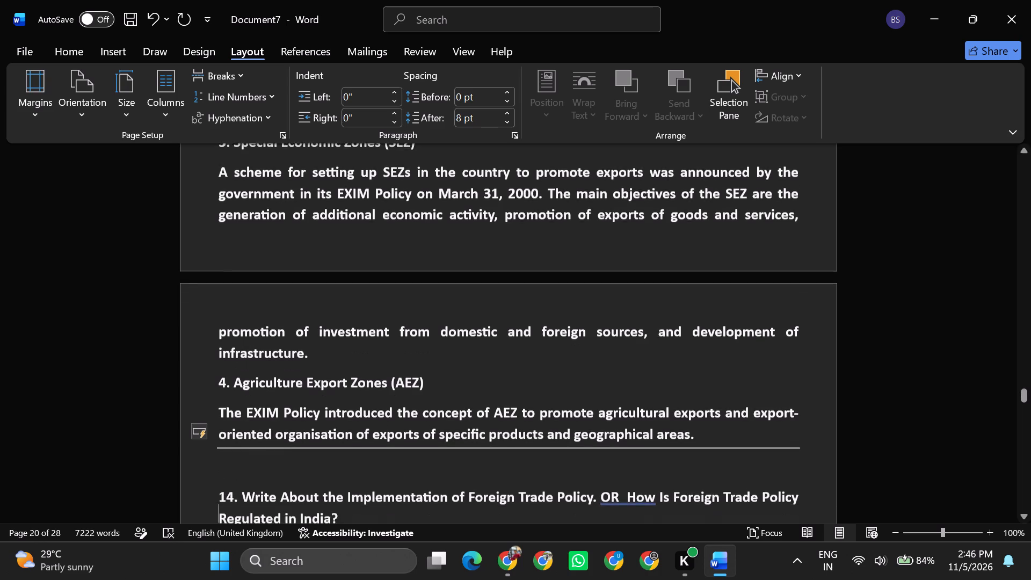
{"action": "key", "text": "Down"}
{"action": "key", "text": "Down"}
{"action": "key", "text": "BackSpace"}
{"action": "key", "text": "Down"}
{"action": "key", "text": "Down"}
{"action": "key", "text": "Down"}
{"action": "key", "text": "Down"}
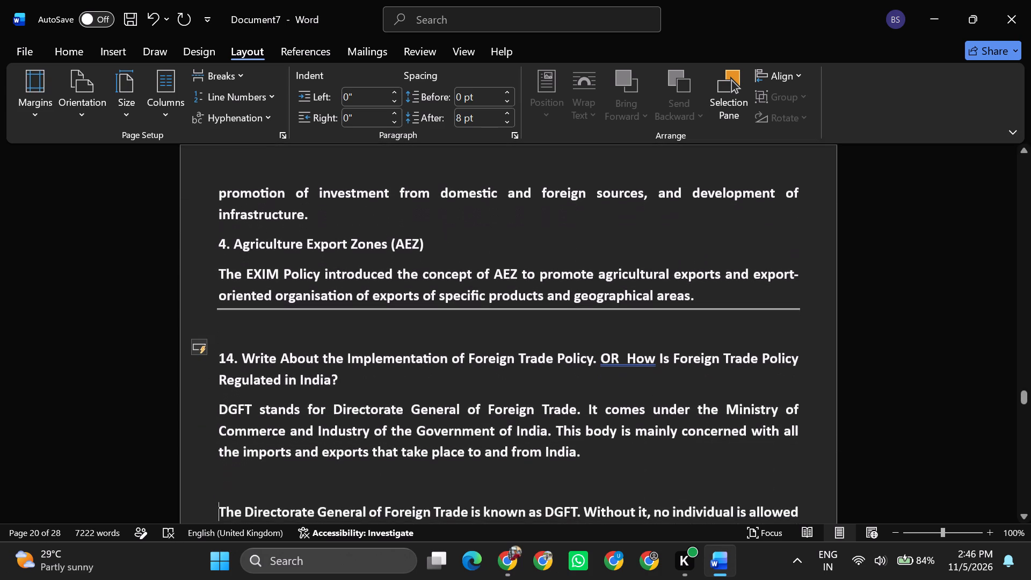
{"action": "key", "text": "BackSpace"}
Delete the blank lines above and below the heading "1. Implementation of EXIM / Foreign Trade Policy".
{"action": "key", "text": "Down"}
{"action": "key", "text": "Down"}
{"action": "key", "text": "Down"}
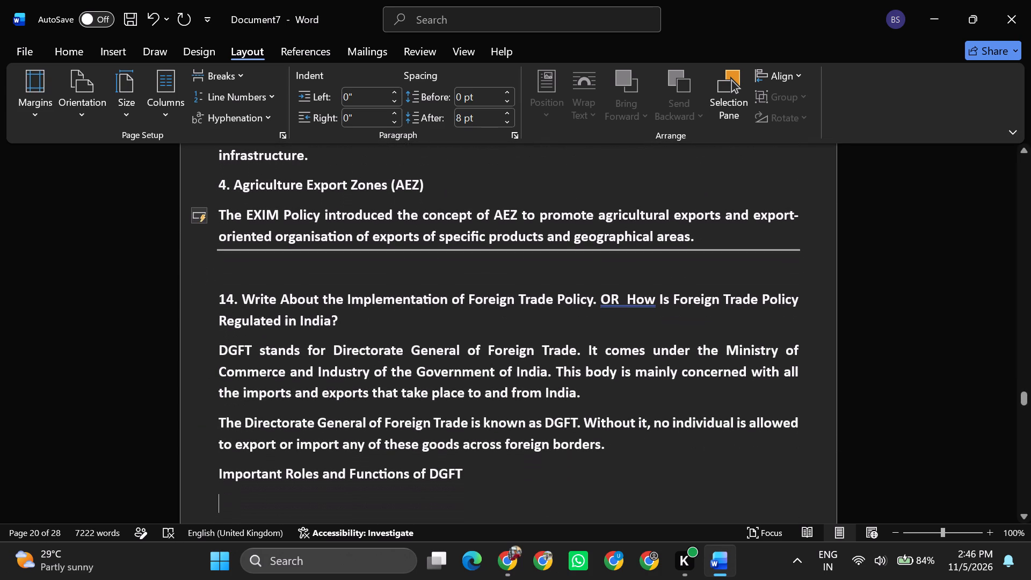
{"action": "key", "text": "Down"}
{"action": "key", "text": "BackSpace"}
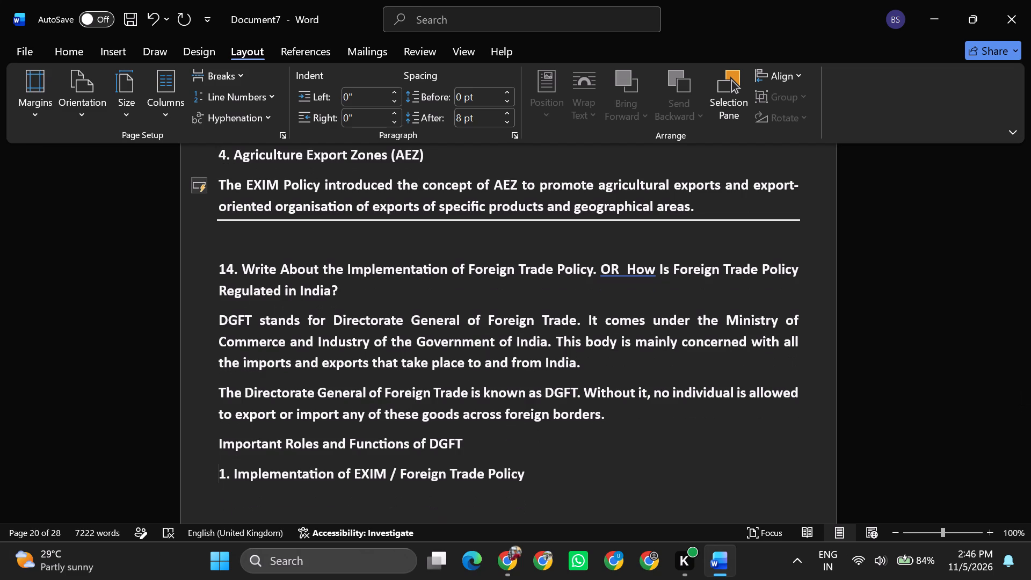
{"action": "key", "text": "Down"}
{"action": "key", "text": "Down"}
{"action": "key", "text": "BackSpace"}
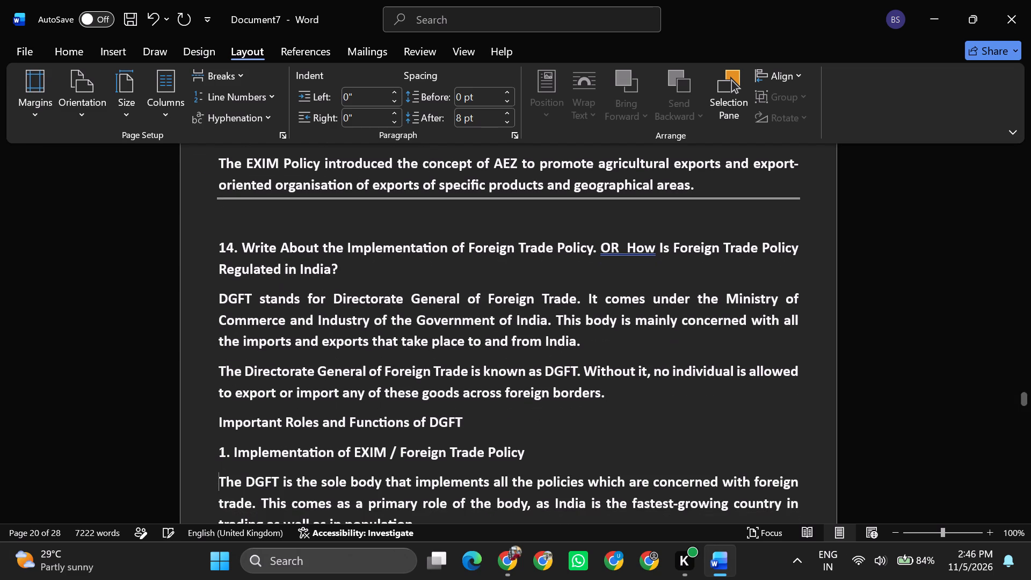
Delete the blank lines above and below the heading "2. Implement Foreign Trade Procedures".
{"action": "key", "text": "Down"}
{"action": "key", "text": "Down"}
{"action": "key", "text": "Down"}
{"action": "key", "text": "Down"}
{"action": "key", "text": "BackSpace"}
{"action": "key", "text": "Down"}
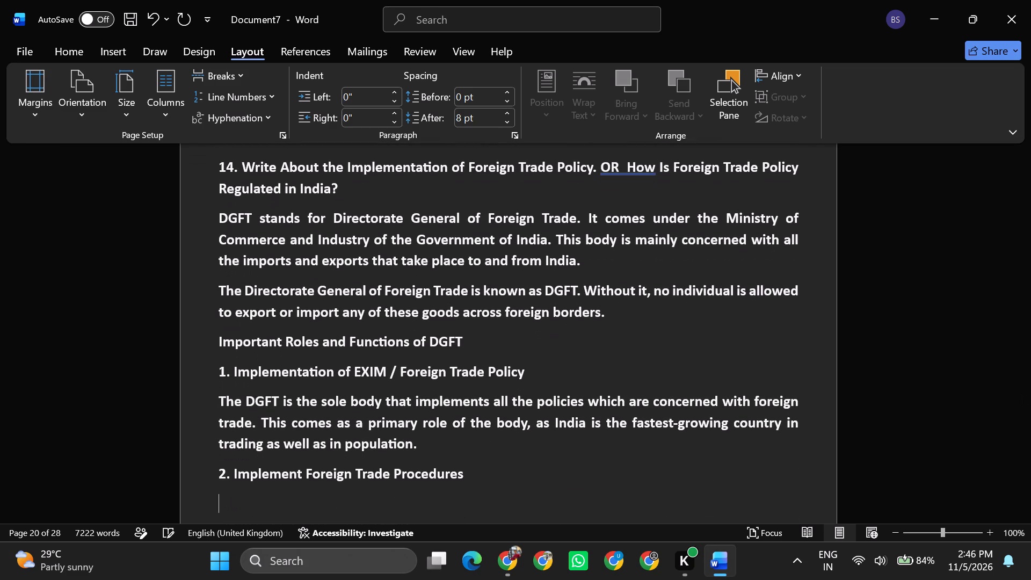
{"action": "key", "text": "Down"}
{"action": "key", "text": "BackSpace"}
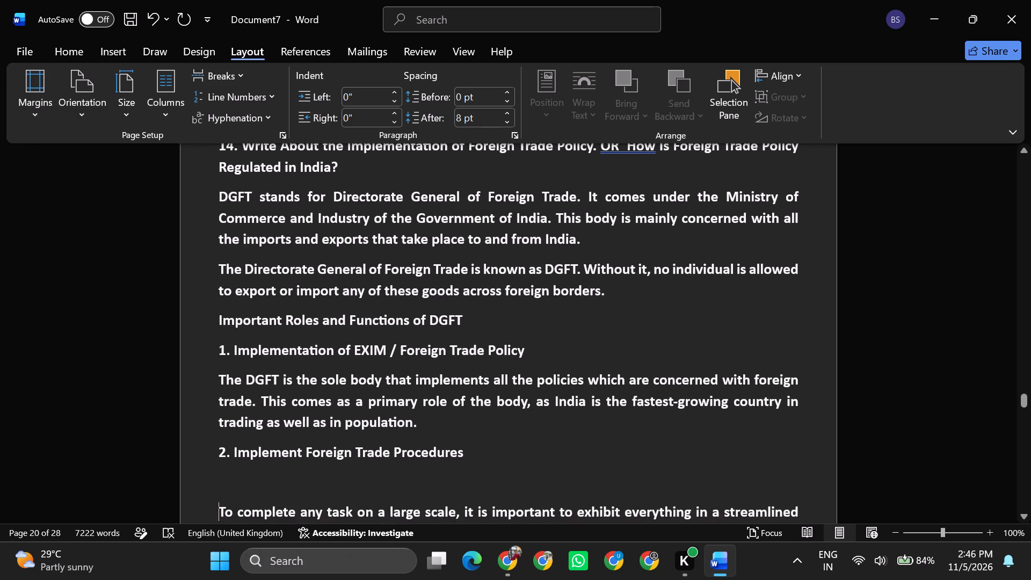
Delete the blank lines above and below the heading "3. Issues IEC Code to Exporters and Importers".
{"action": "key", "text": "Down"}
{"action": "key", "text": "Down"}
{"action": "key", "text": "Down"}
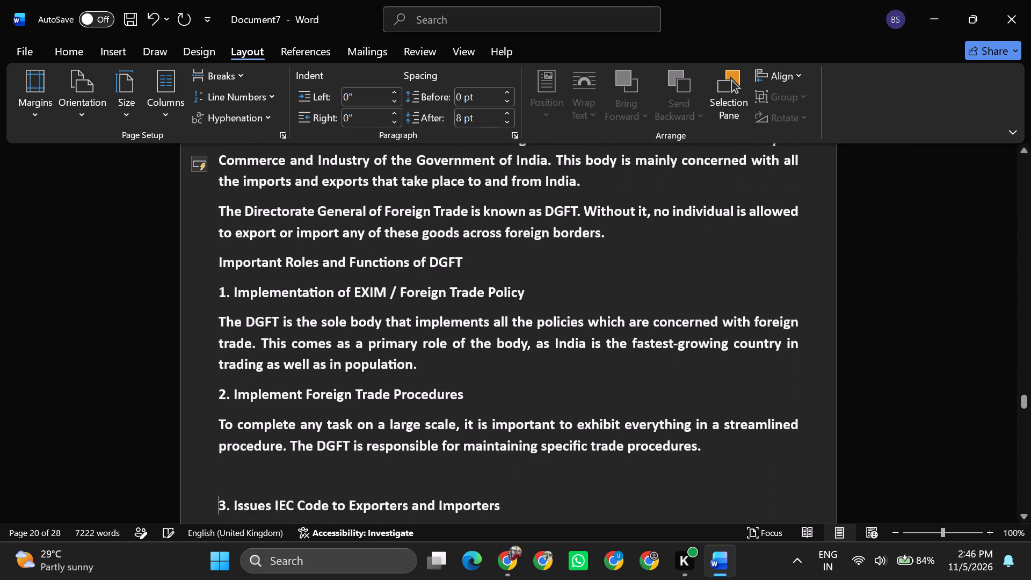
{"action": "key", "text": "BackSpace"}
{"action": "key", "text": "Down"}
{"action": "key", "text": "Down"}
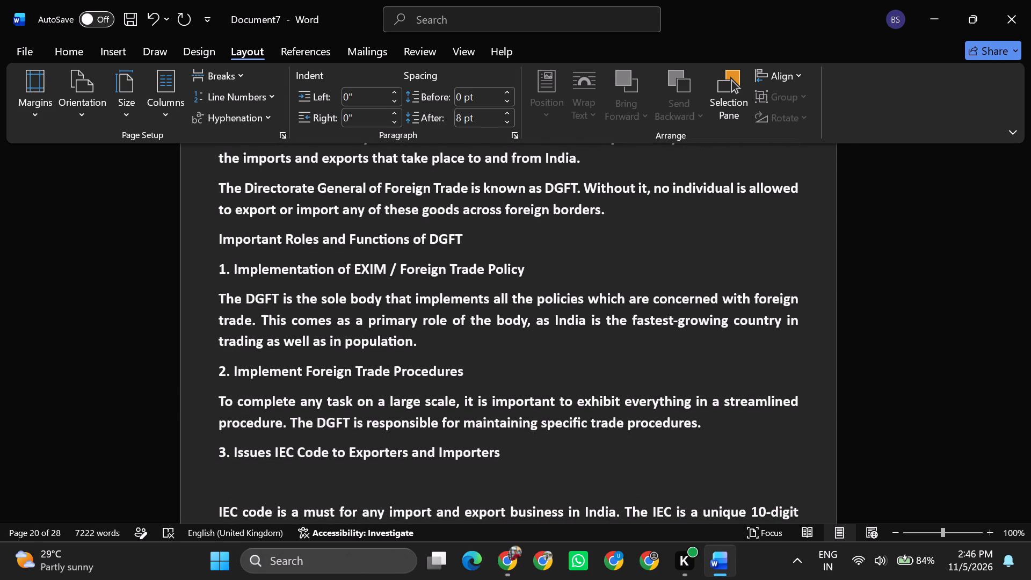
{"action": "key", "text": "Down"}
{"action": "key", "text": "Down"}
{"action": "key", "text": "Up"}
{"action": "key", "text": "Up"}
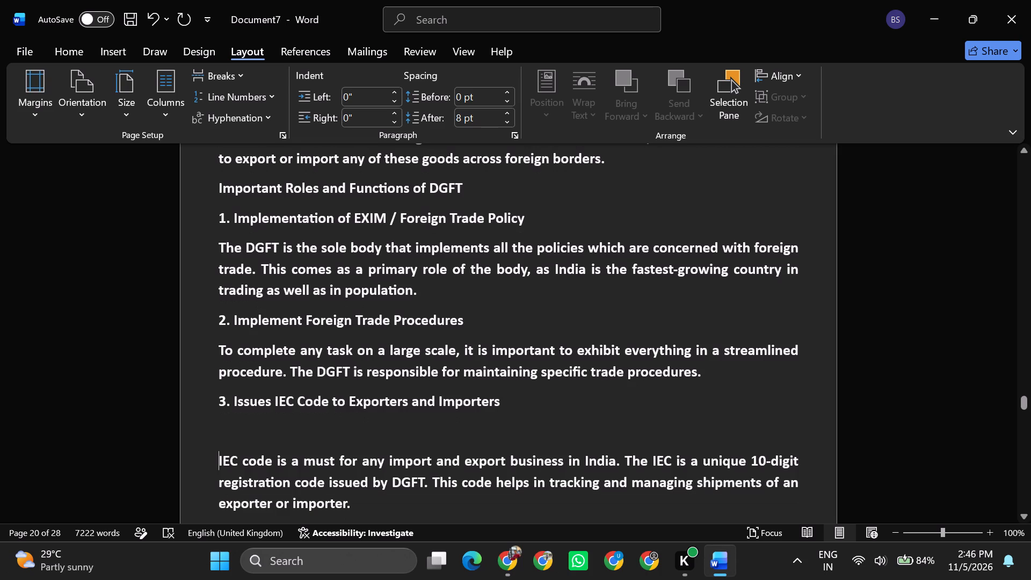
{"action": "key", "text": "BackSpace"}
Remove the blank lines around "The IEC code is integrated with PAN" and join that sentence to the preceding paragraph with a space.
{"action": "key", "text": "Down"}
{"action": "key", "text": "Down"}
{"action": "key", "text": "Down"}
{"action": "key", "text": "Down"}
{"action": "key", "text": "BackSpace"}
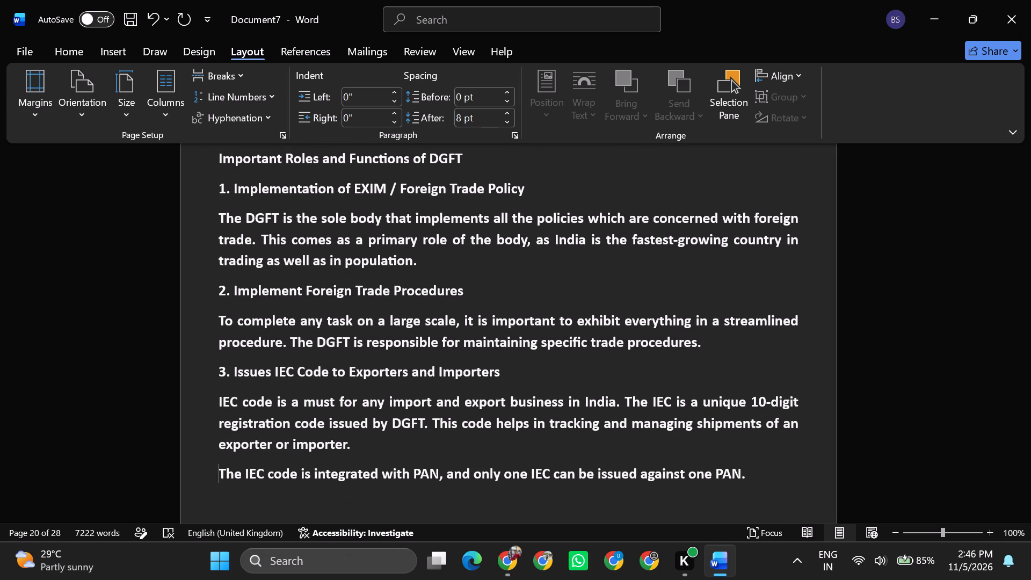
{"action": "key", "text": "Down"}
{"action": "key", "text": "Down"}
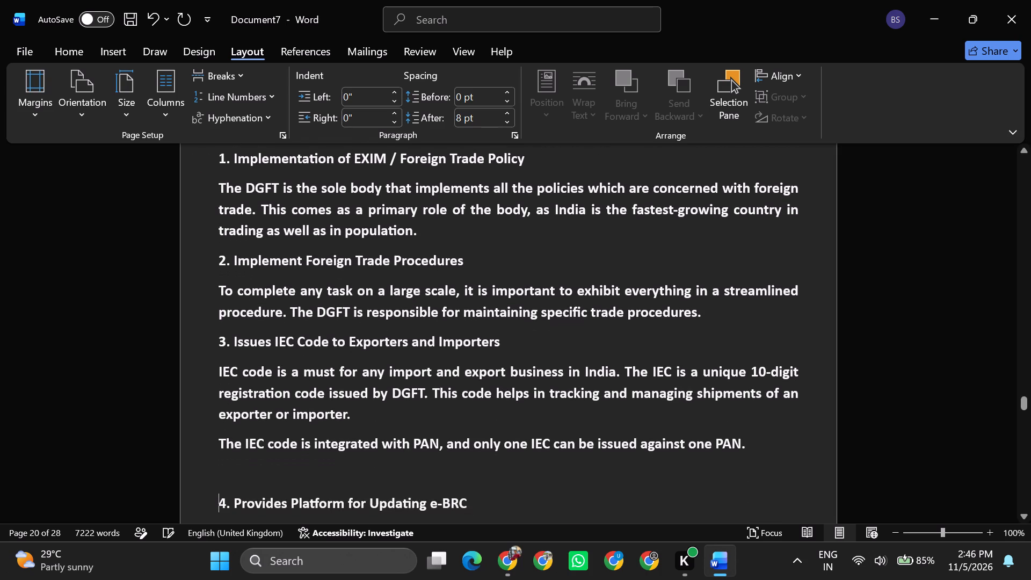
{"action": "key", "text": "BackSpace"}
{"action": "key", "text": "Up"}
{"action": "key", "text": "BackSpace"}
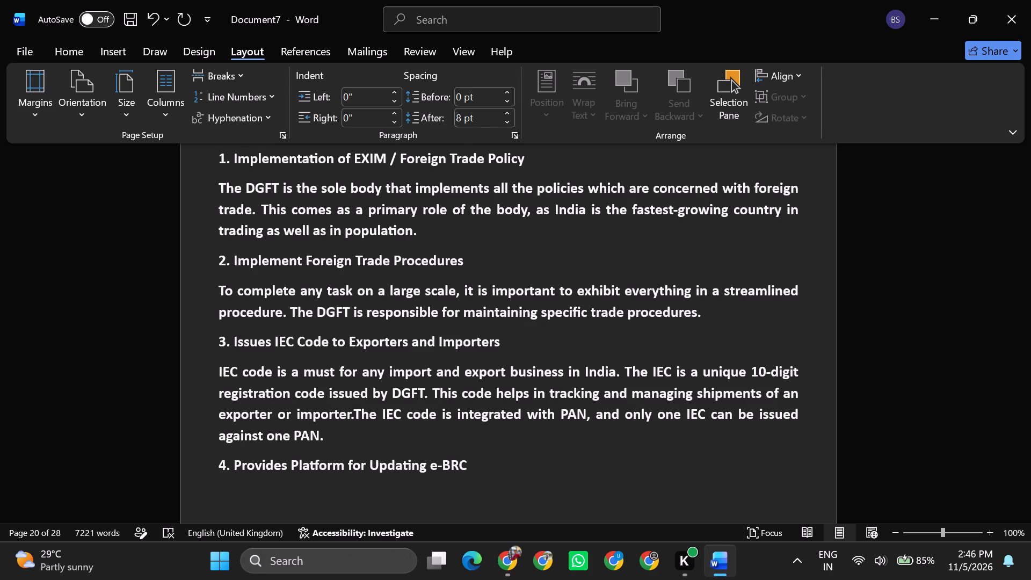
{"action": "key", "text": "space"}
Delete the blank line below the heading "4. Provides Platform for Updating e-BRC".
{"action": "key", "text": "Down"}
{"action": "key", "text": "Down"}
{"action": "key", "text": "Down"}
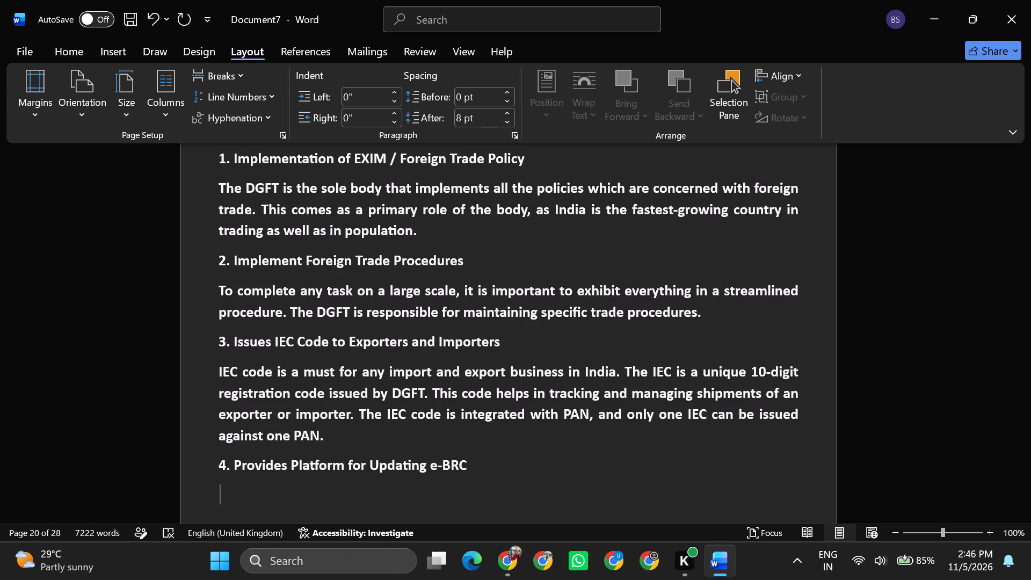
{"action": "key", "text": "Right"}
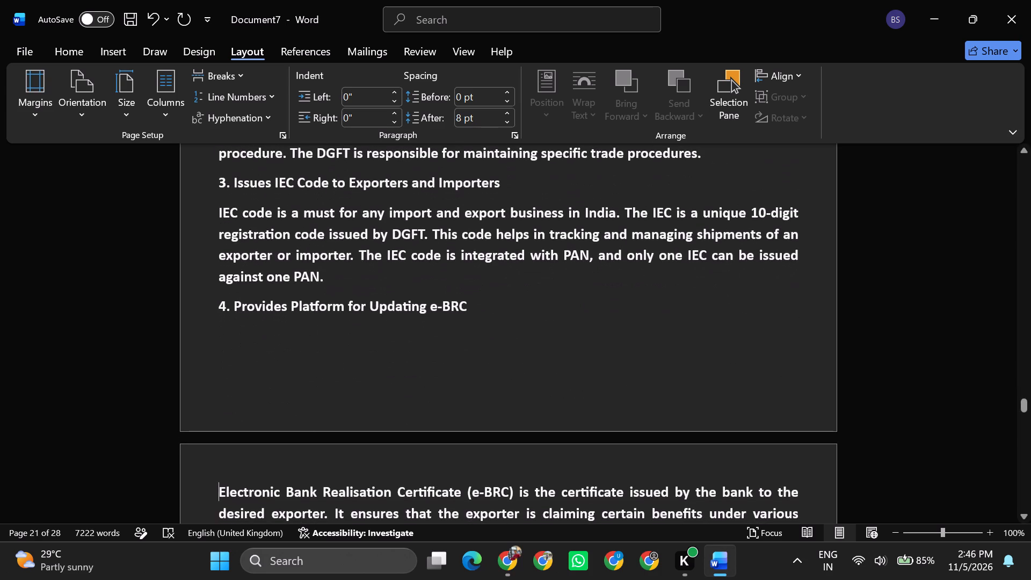
{"action": "key", "text": "BackSpace"}
Delete the blank line below the heading "5. Provides Information About the Export Policy Schedule".
{"action": "key", "text": "Down"}
{"action": "key", "text": "Down"}
{"action": "key", "text": "Down"}
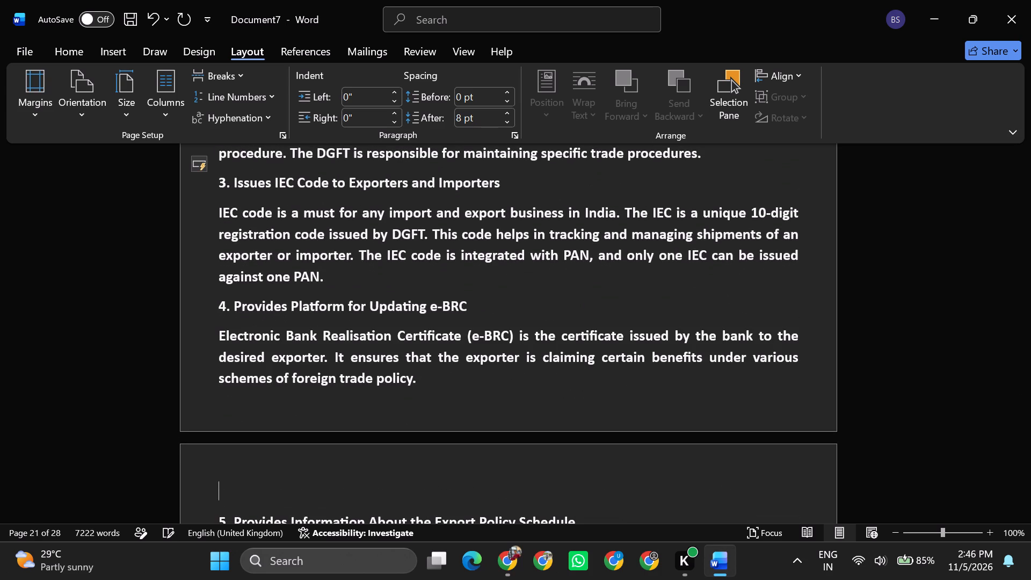
{"action": "key", "text": "Down"}
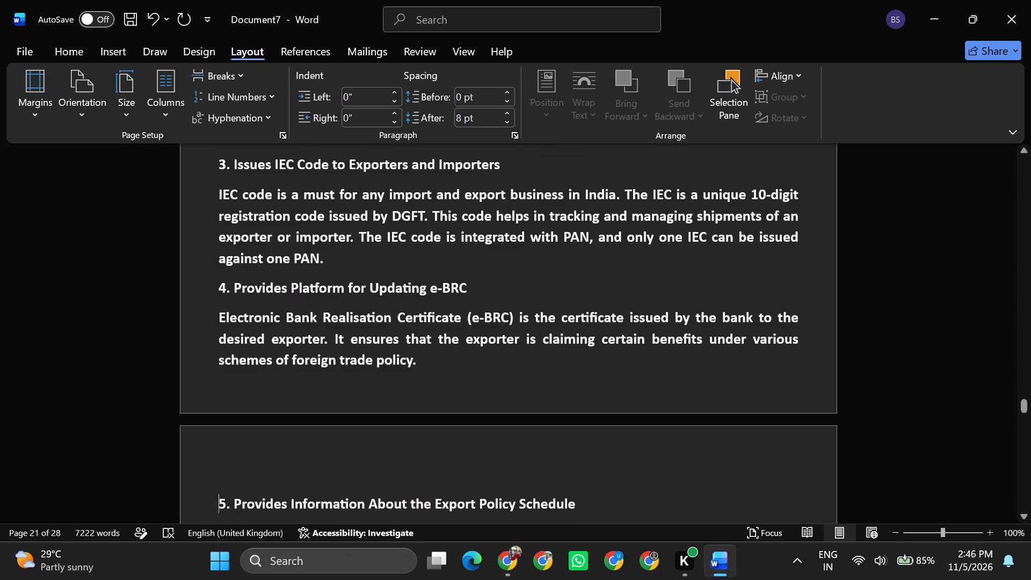
{"action": "key", "text": "Down"}
{"action": "key", "text": "Down"}
{"action": "key", "text": "BackSpace"}
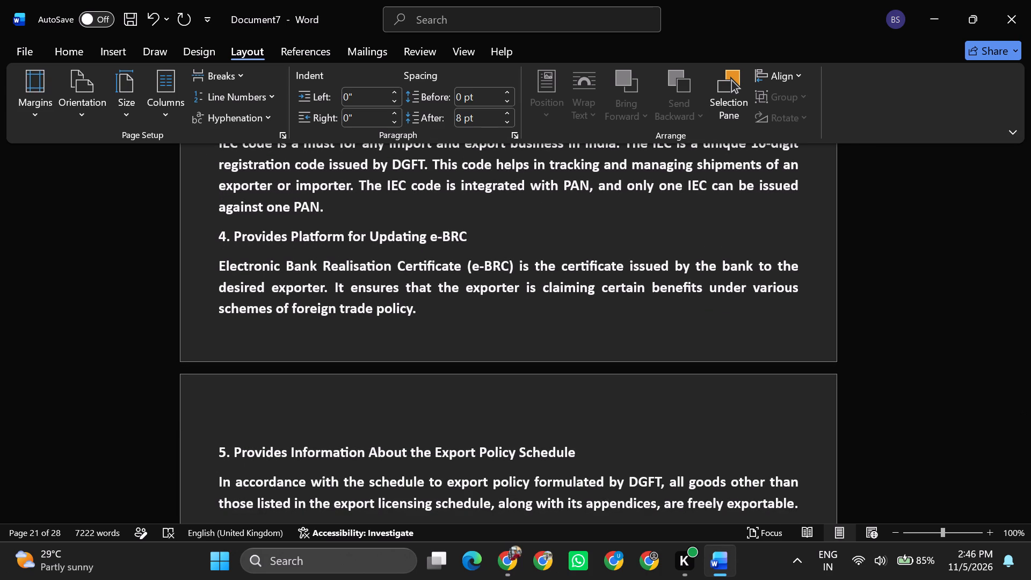
Delete the blank lines above and below the heading "6. Grants Export Licences to Restricted Items".
{"action": "key", "text": "Down"}
{"action": "key", "text": "Down"}
{"action": "key", "text": "Down"}
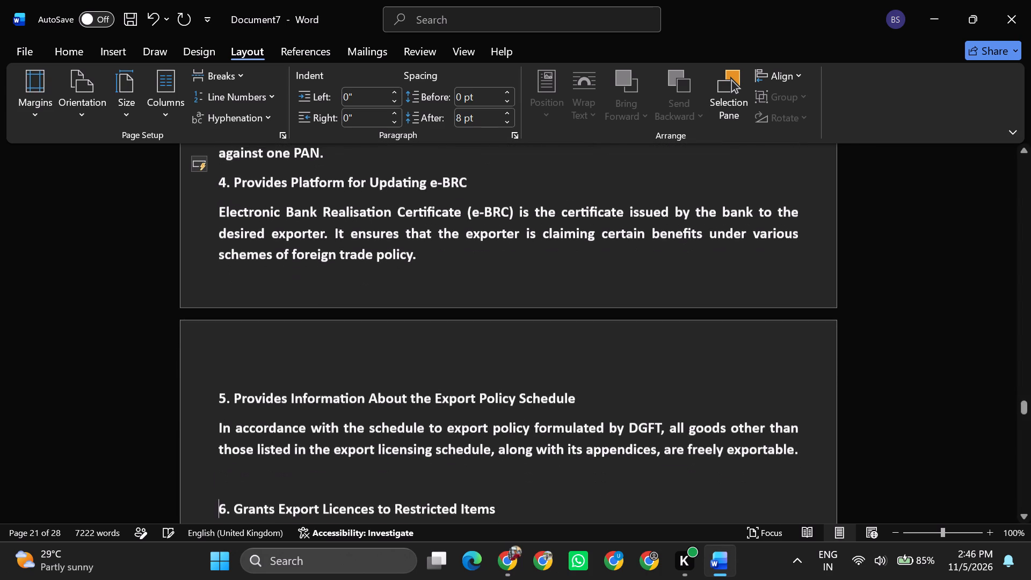
{"action": "key", "text": "BackSpace"}
{"action": "key", "text": "Down"}
{"action": "key", "text": "Down"}
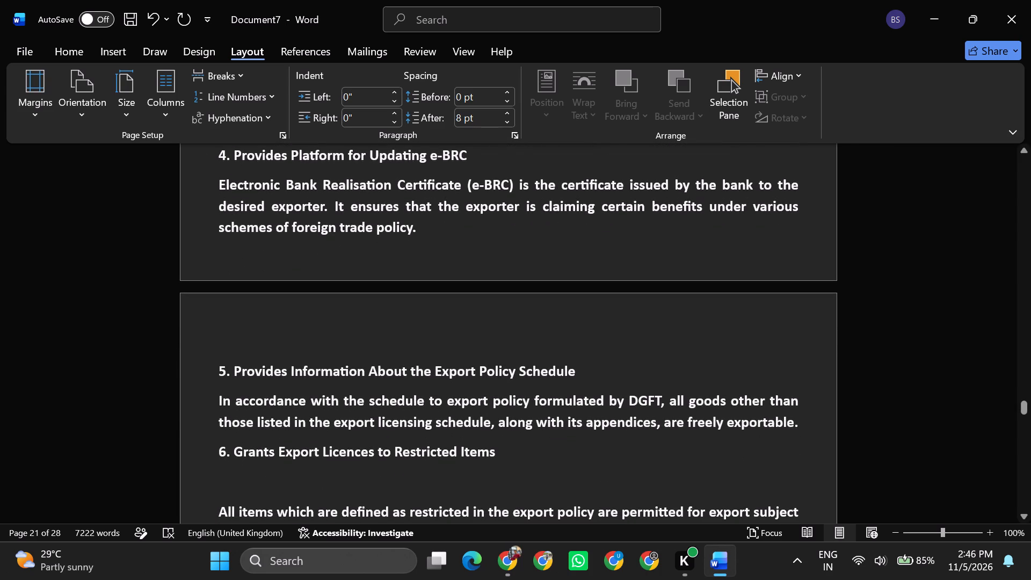
{"action": "key", "text": "BackSpace"}
Delete the blank lines above and below the heading "7. Promotes Trade with Foreign Traders".
{"action": "key", "text": "Down"}
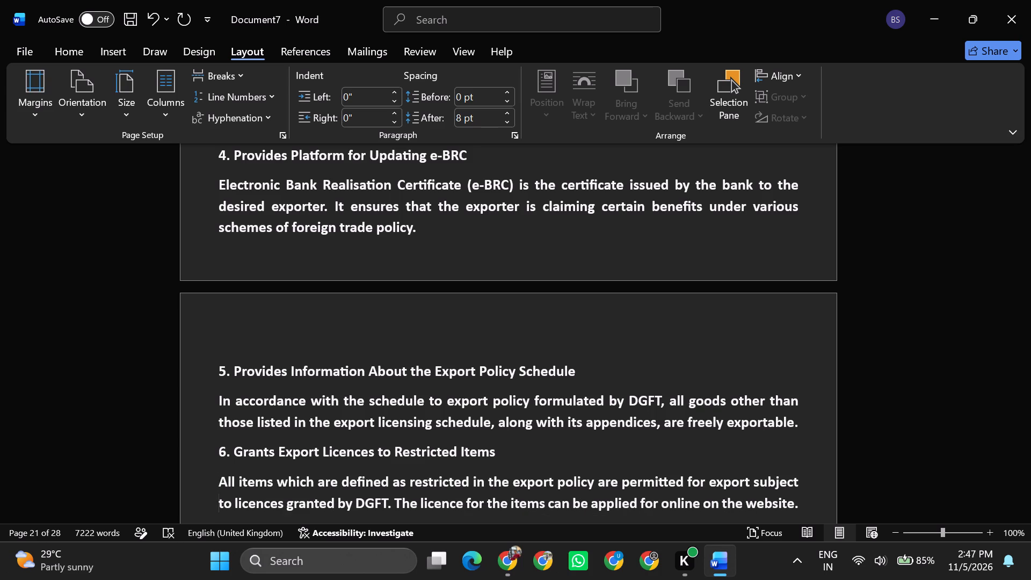
{"action": "key", "text": "Down"}
{"action": "key", "text": "Down"}
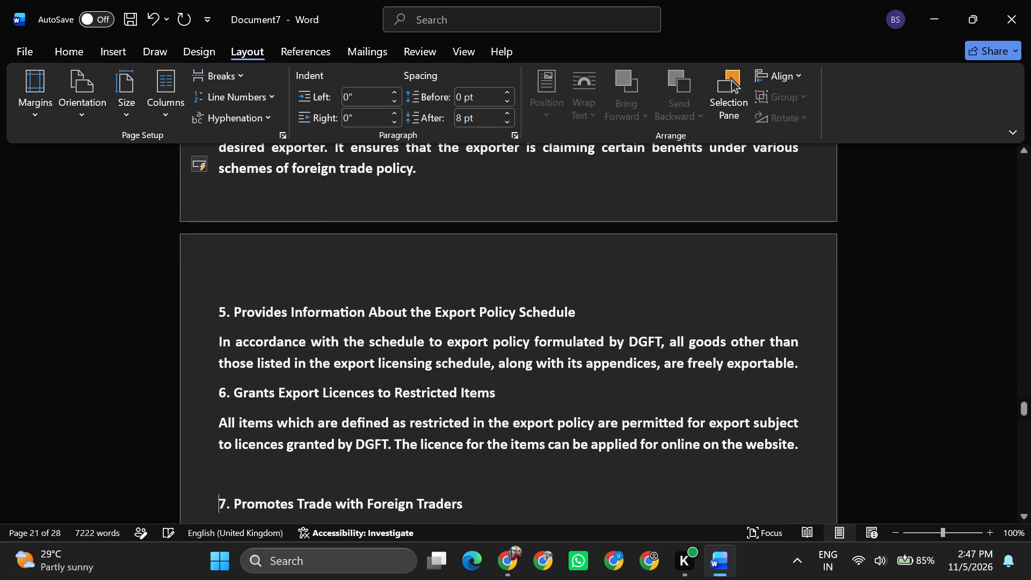
{"action": "key", "text": "BackSpace"}
{"action": "key", "text": "Down"}
{"action": "key", "text": "Down"}
{"action": "key", "text": "BackSpace"}
Delete the blank lines above and below the heading "8. Controls DEPB Rates".
{"action": "key", "text": "Down"}
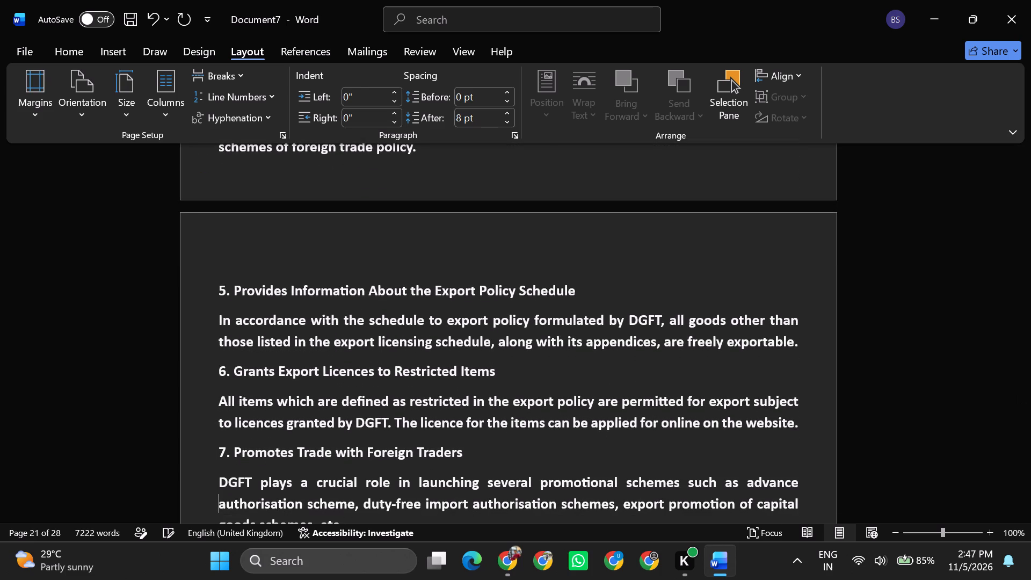
{"action": "key", "text": "Down"}
{"action": "key", "text": "Down"}
{"action": "key", "text": "BackSpace"}
{"action": "key", "text": "Right"}
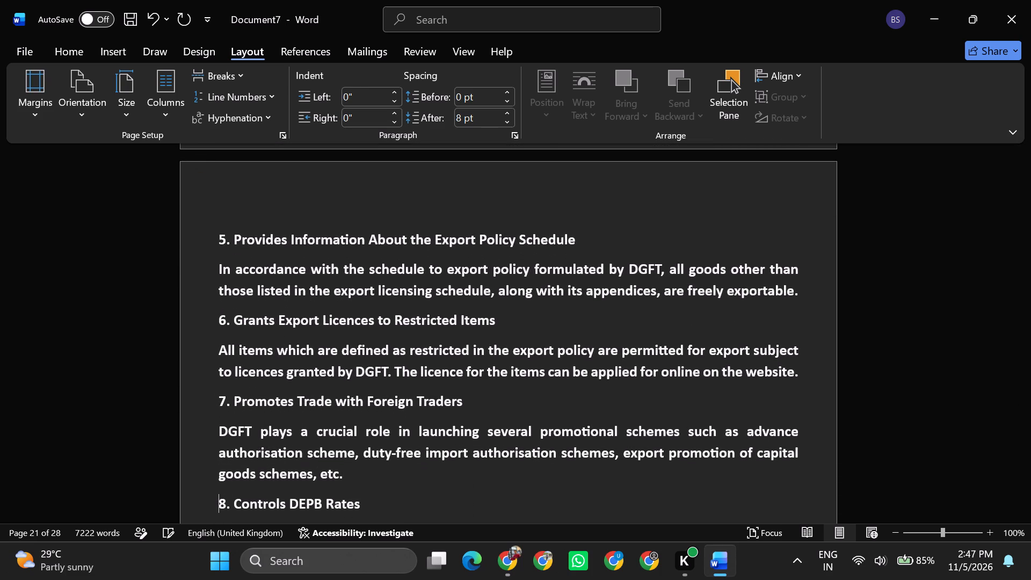
{"action": "key", "text": "Down"}
{"action": "key", "text": "Down"}
{"action": "key", "text": "BackSpace"}
Delete the blank lines above and below the heading "9. Regulates Transit of Goods".
{"action": "key", "text": "Down"}
{"action": "key", "text": "Down"}
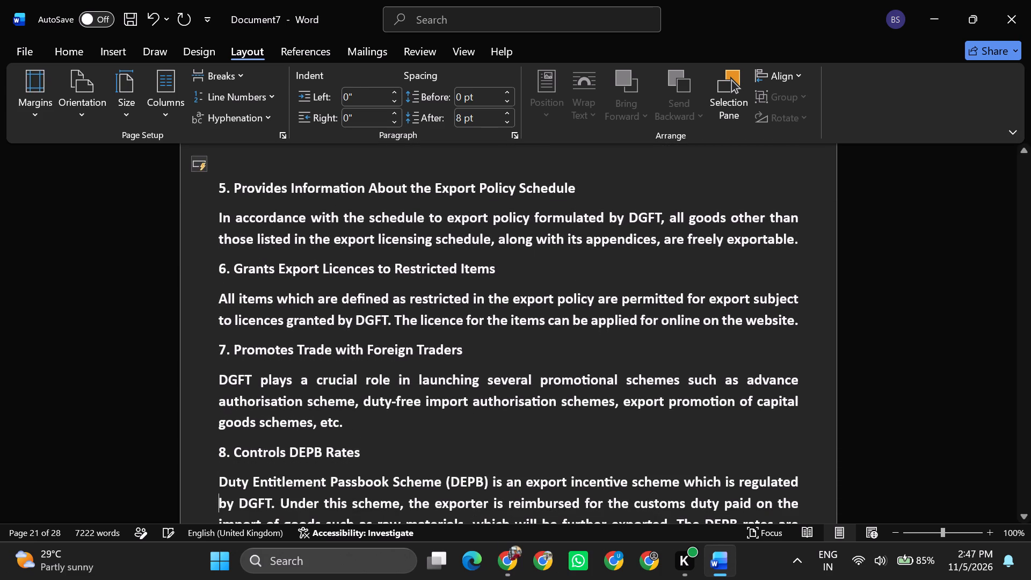
{"action": "key", "text": "Down"}
{"action": "key", "text": "Down"}
{"action": "key", "text": "Down"}
{"action": "key", "text": "BackSpace"}
{"action": "key", "text": "Down"}
{"action": "key", "text": "Down"}
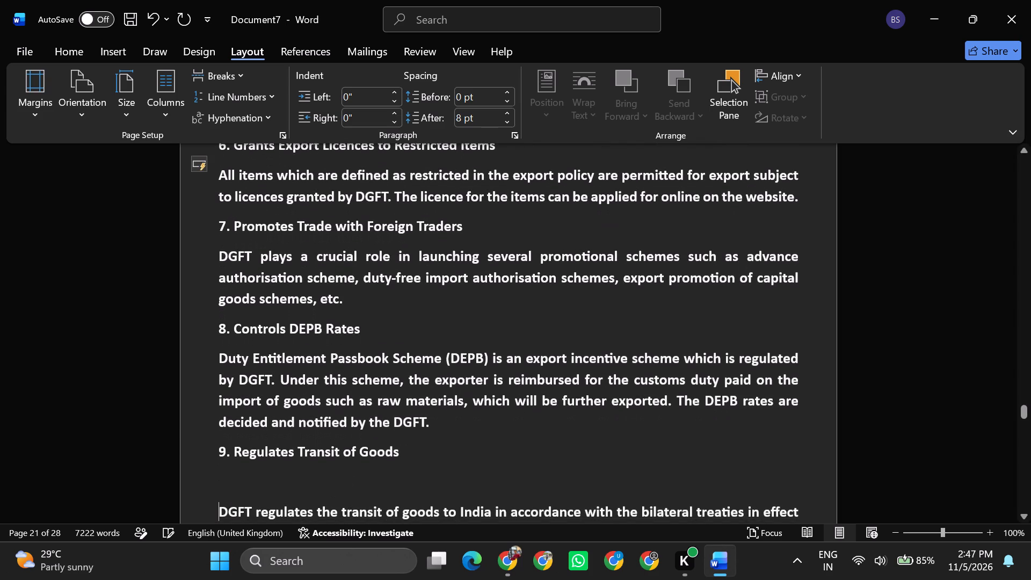
{"action": "key", "text": "BackSpace"}
Insert a "===" horizontal separator line between the transit of goods paragraph and question 15.
{"action": "key", "text": "Down"}
{"action": "key", "text": "Down"}
{"action": "key", "text": "Down"}
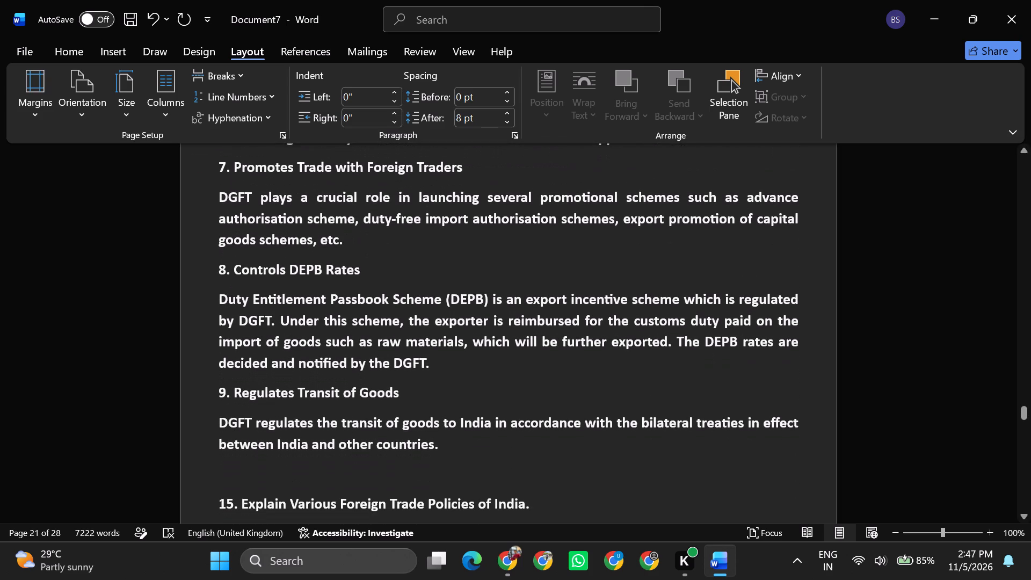
{"action": "key", "text": "Up"}
{"action": "type", "text": "==="}
{"action": "key", "text": "Return"}
Delete the blank lines above and below question 15's introductory sentence, "The major foreign trade policies announced by the Government of India are:".
{"action": "key", "text": "Down"}
{"action": "key", "text": "Down"}
{"action": "key", "text": "Down"}
{"action": "key", "text": "BackSpace"}
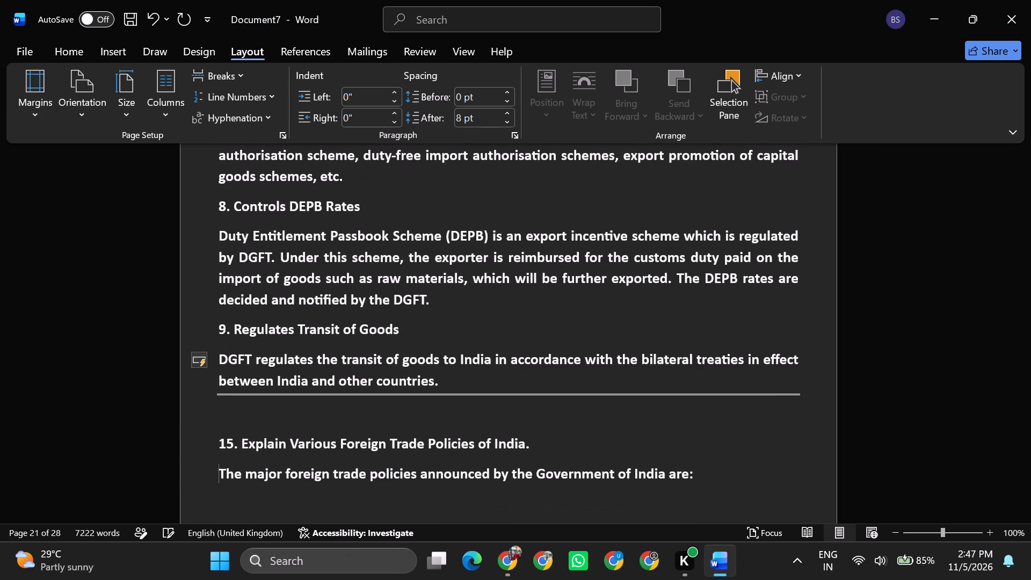
{"action": "key", "text": "Down"}
{"action": "key", "text": "Down"}
{"action": "key", "text": "BackSpace"}
Delete the blank lines above and below the first paragraph under "1. EXIM Policy 1985".
{"action": "key", "text": "Down"}
{"action": "key", "text": "Down"}
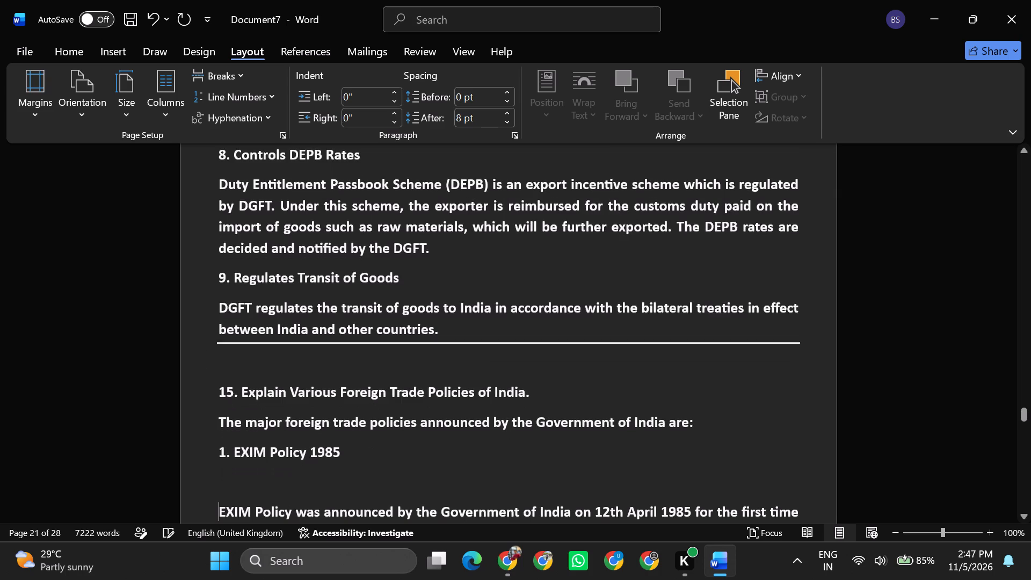
{"action": "key", "text": "Down"}
{"action": "key", "text": "Up"}
{"action": "key", "text": "BackSpace"}
{"action": "key", "text": "Down"}
{"action": "key", "text": "Down"}
{"action": "key", "text": "Down"}
{"action": "key", "text": "BackSpace"}
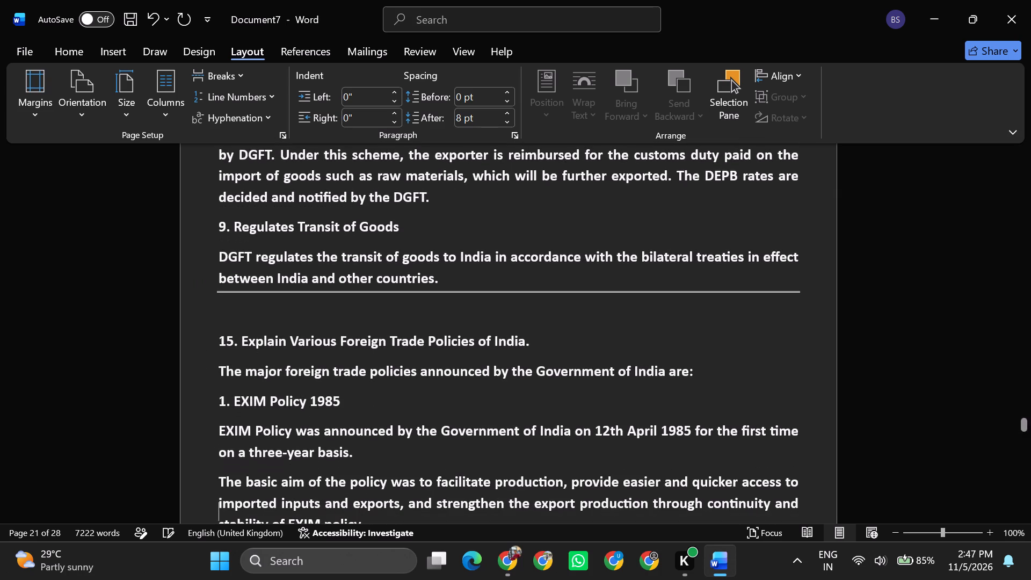
Delete the blank line below the heading "2. EXIM Policy 1990", keeping one paragraph break above that heading.
{"action": "key", "text": "Down"}
{"action": "key", "text": "Down"}
{"action": "key", "text": "Down"}
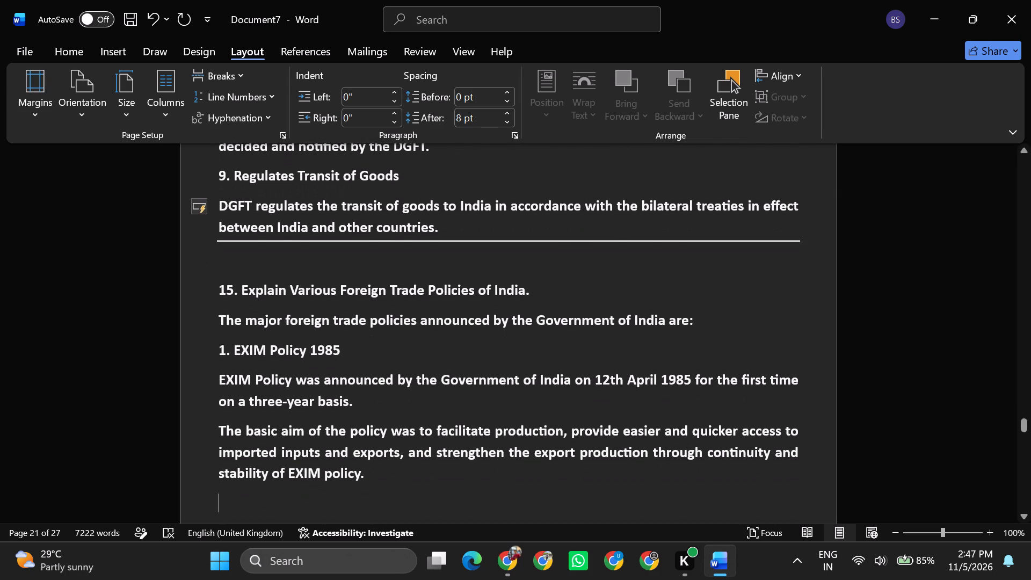
{"action": "key", "text": "Down"}
{"action": "key", "text": "BackSpace"}
{"action": "key", "text": "Return"}
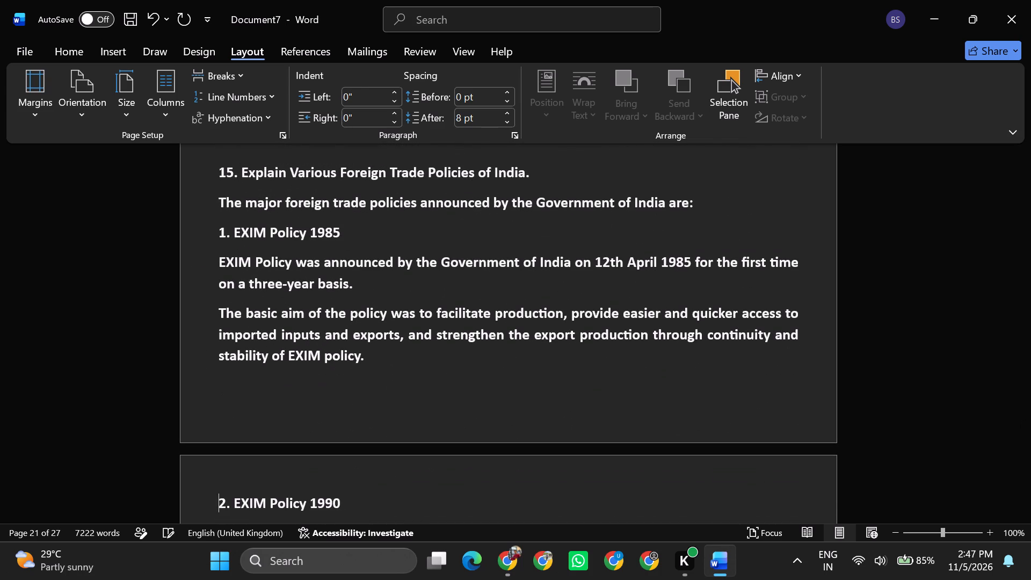
{"action": "key", "text": "Down"}
{"action": "key", "text": "Down"}
{"action": "key", "text": "BackSpace"}
{"action": "key", "text": "Down"}
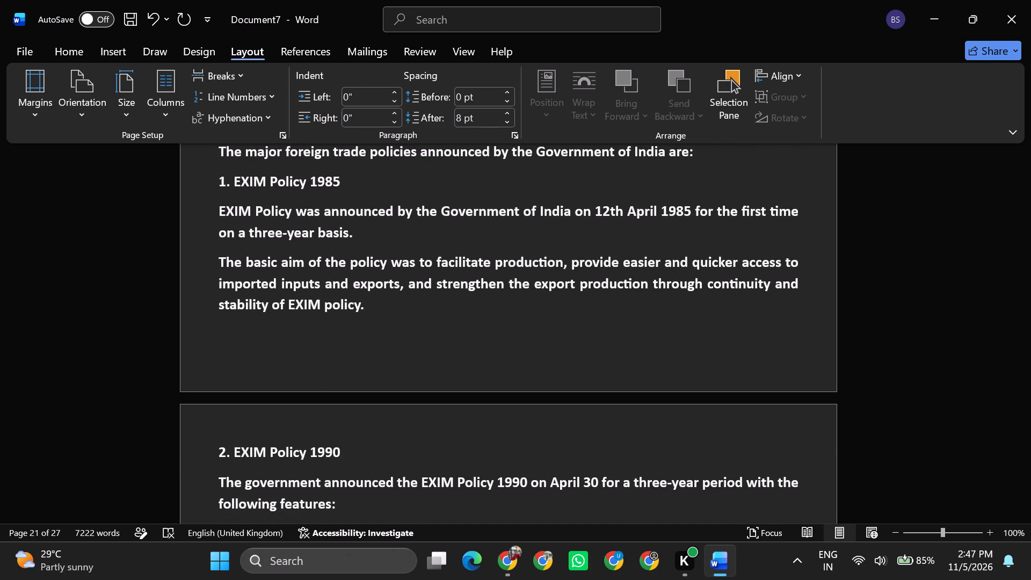
{"action": "key", "text": "Up"}
{"action": "key", "text": "Up"}
{"action": "key", "text": "BackSpace"}
{"action": "key", "text": "Return"}
Delete the blank lines above and below the two-point feature list under "2. EXIM Policy 1990".
{"action": "key", "text": "Down"}
{"action": "key", "text": "Down"}
{"action": "key", "text": "Down"}
{"action": "key", "text": "Down"}
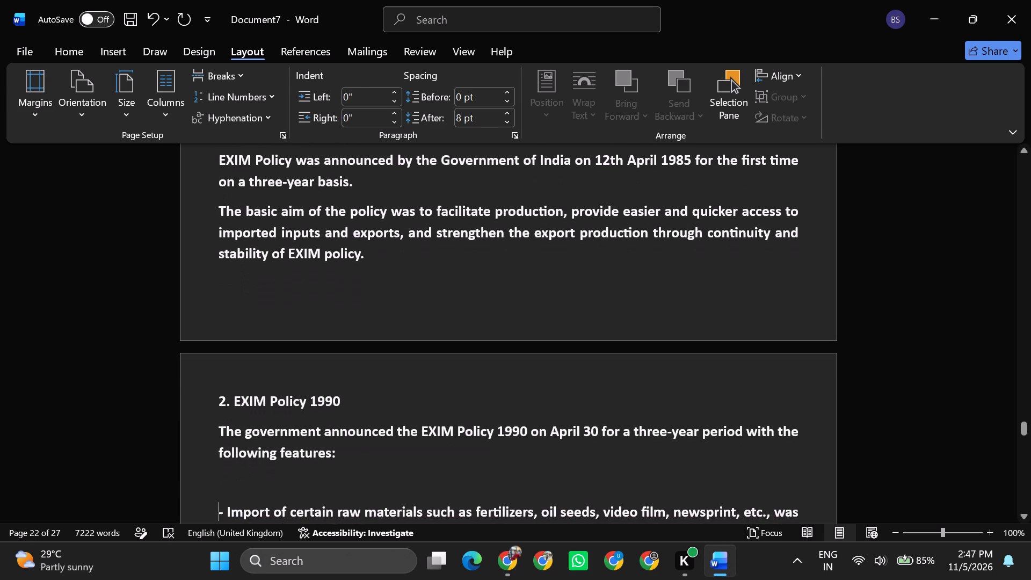
{"action": "key", "text": "BackSpace"}
{"action": "key", "text": "Down"}
{"action": "key", "text": "Down"}
{"action": "key", "text": "Down"}
{"action": "key", "text": "Down"}
{"action": "key", "text": "BackSpace"}
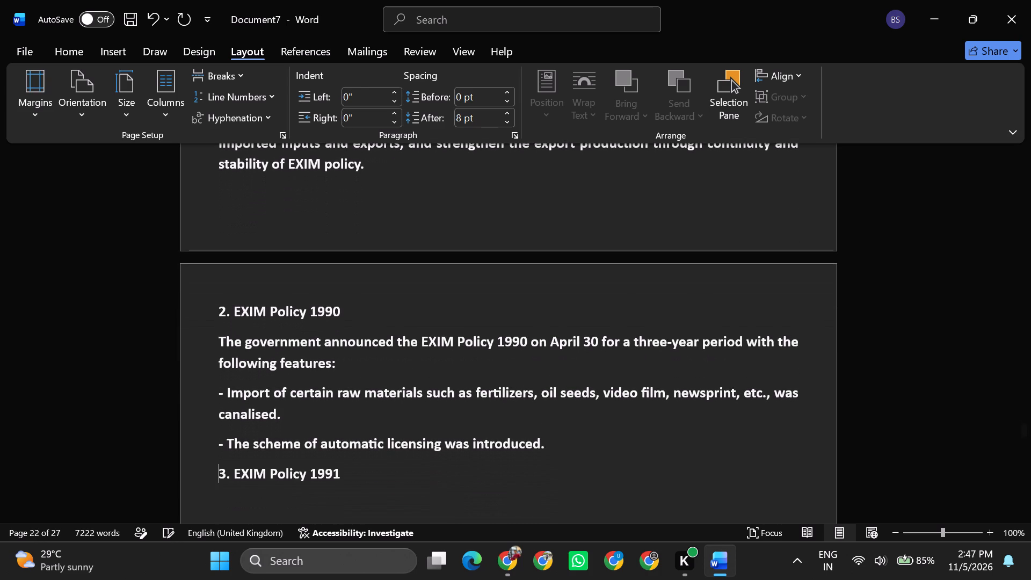
Delete the blank lines above, between and below the two paragraphs under "3. EXIM Policy 1991".
{"action": "key", "text": "Down"}
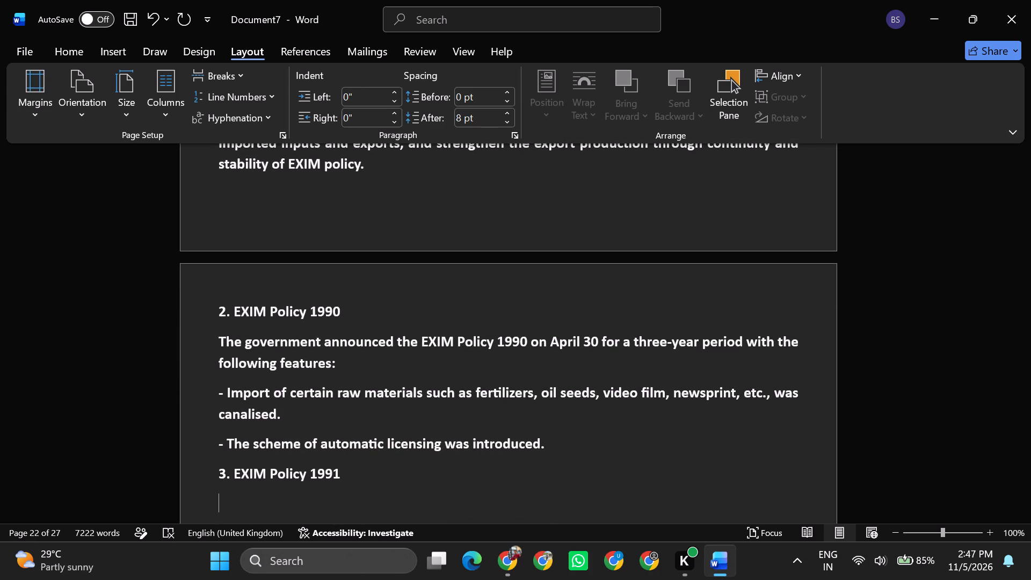
{"action": "key", "text": "Down"}
{"action": "key", "text": "BackSpace"}
{"action": "key", "text": "Down"}
{"action": "key", "text": "Down"}
{"action": "key", "text": "Down"}
{"action": "key", "text": "Up"}
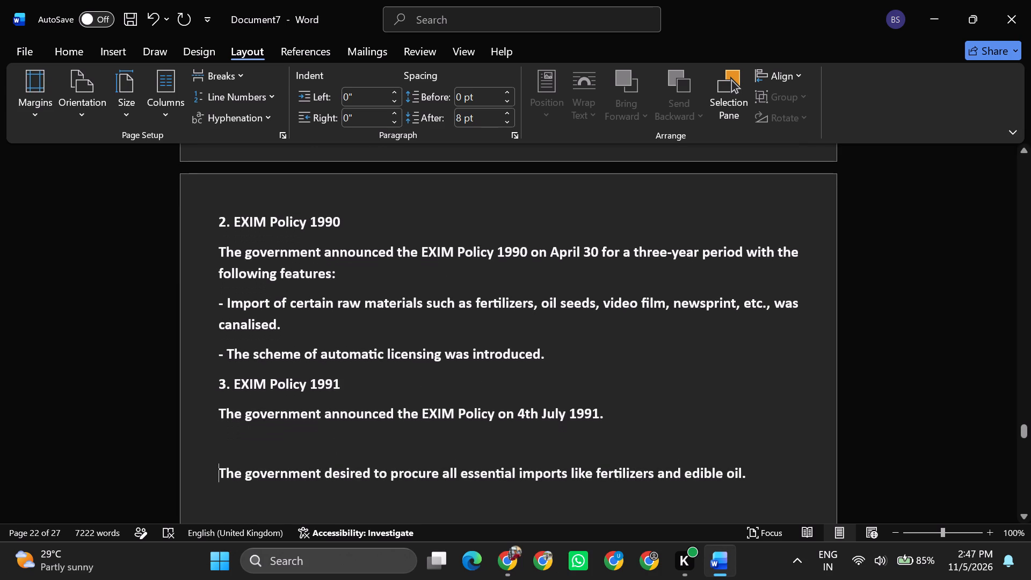
{"action": "key", "text": "BackSpace"}
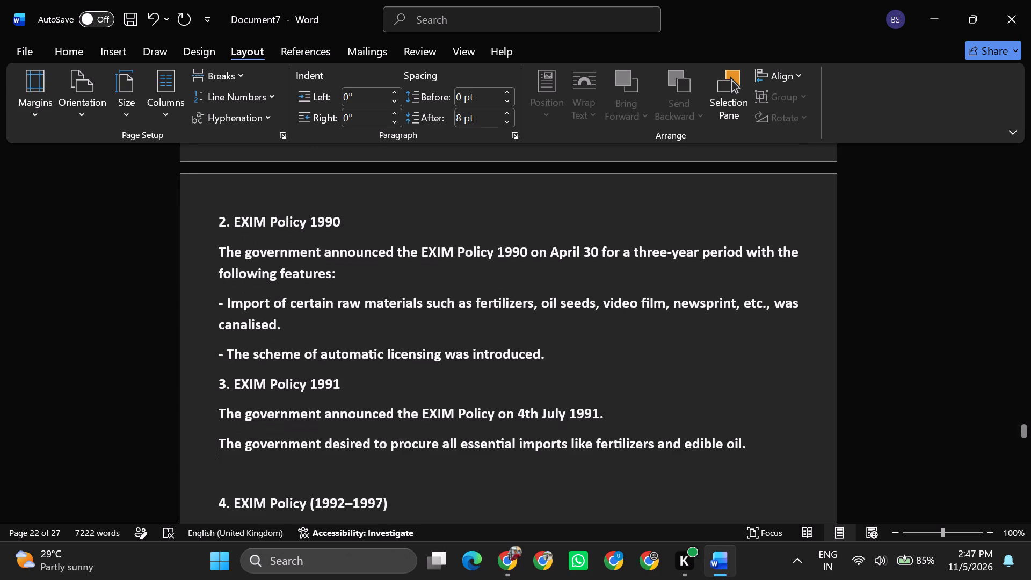
{"action": "key", "text": "Down"}
{"action": "key", "text": "Down"}
{"action": "key", "text": "BackSpace"}
Delete the blank lines above and below the paragraph under "4. EXIM Policy (1992–1997)".
{"action": "key", "text": "Down"}
{"action": "key", "text": "Down"}
{"action": "key", "text": "BackSpace"}
{"action": "key", "text": "Down"}
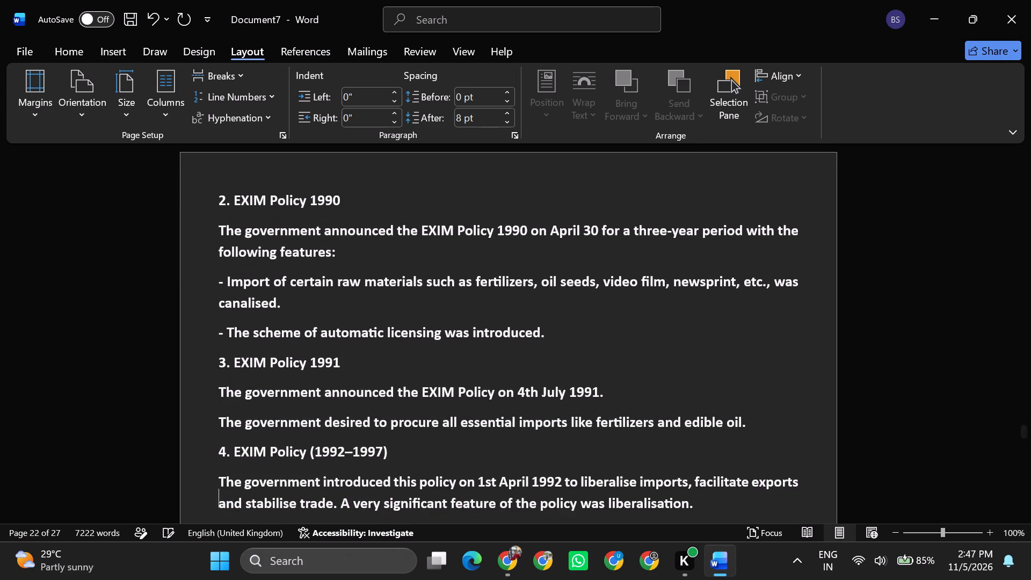
{"action": "key", "text": "Down"}
{"action": "key", "text": "Down"}
{"action": "key", "text": "BackSpace"}
Delete the blank lines above and below the paragraph under "5. EXIM Policy (1997–2002)".
{"action": "key", "text": "Down"}
{"action": "key", "text": "Down"}
{"action": "key", "text": "Down"}
{"action": "key", "text": "Up"}
{"action": "key", "text": "BackSpace"}
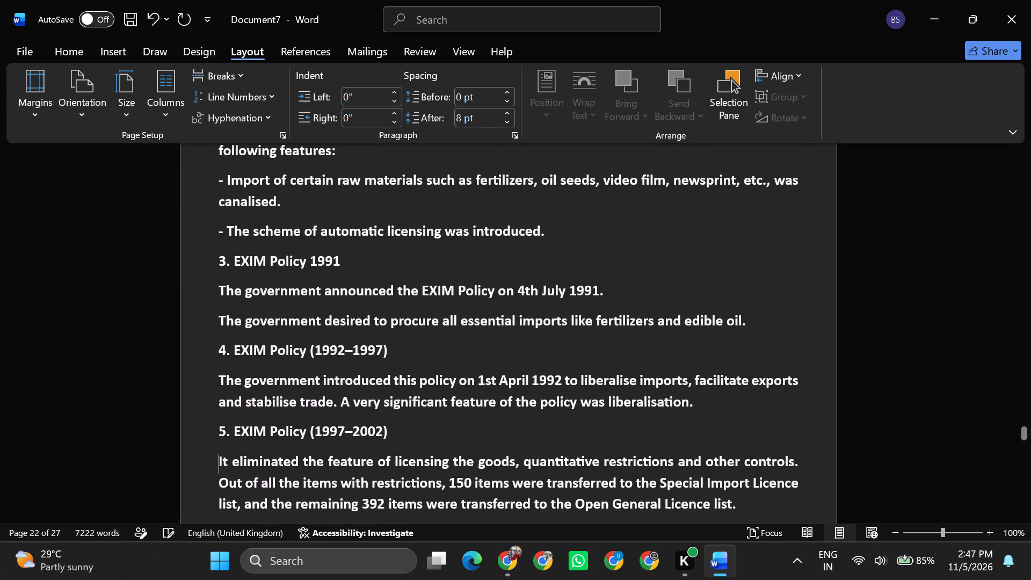
{"action": "key", "text": "Down"}
{"action": "key", "text": "Down"}
{"action": "key", "text": "Down"}
{"action": "key", "text": "Down"}
{"action": "key", "text": "BackSpace"}
Delete the blank lines above, between and below the paragraph and arrow point under "6. EXIM Policy (2002–2007)".
{"action": "key", "text": "Down"}
{"action": "key", "text": "Down"}
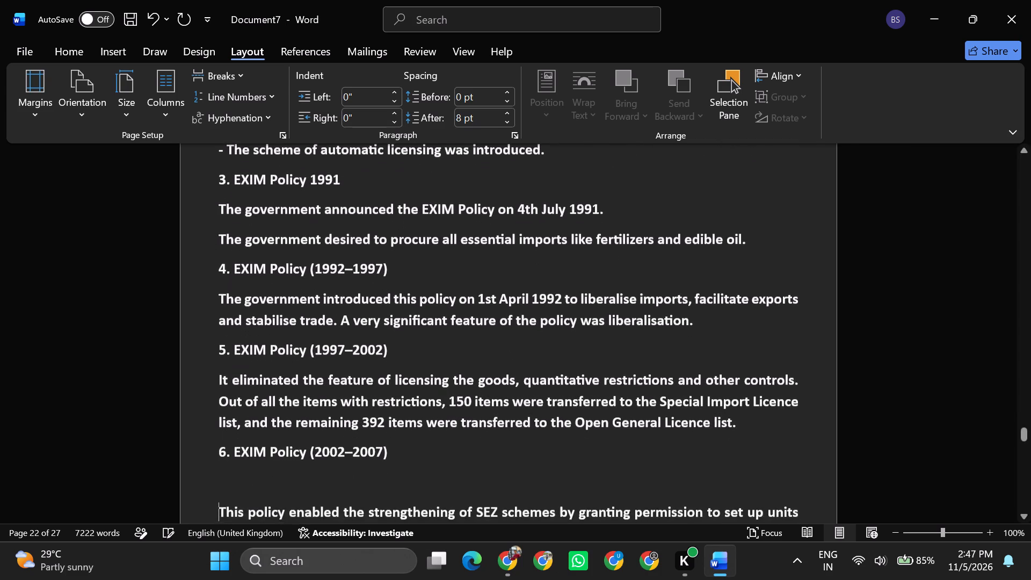
{"action": "key", "text": "BackSpace"}
{"action": "key", "text": "Down"}
{"action": "key", "text": "Down"}
{"action": "key", "text": "Down"}
{"action": "key", "text": "BackSpace"}
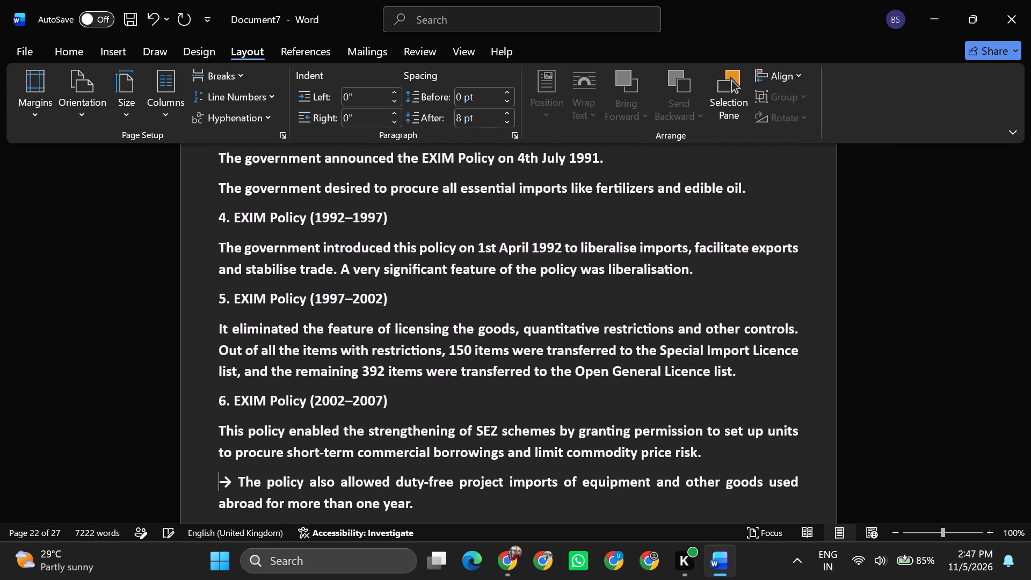
{"action": "key", "text": "Down"}
{"action": "key", "text": "Down"}
{"action": "key", "text": "Down"}
{"action": "key", "text": "BackSpace"}
Delete the blank lines above and below the opening paragraph under "7. Foreign Trade Policy (2004–2009)".
{"action": "key", "text": "Down"}
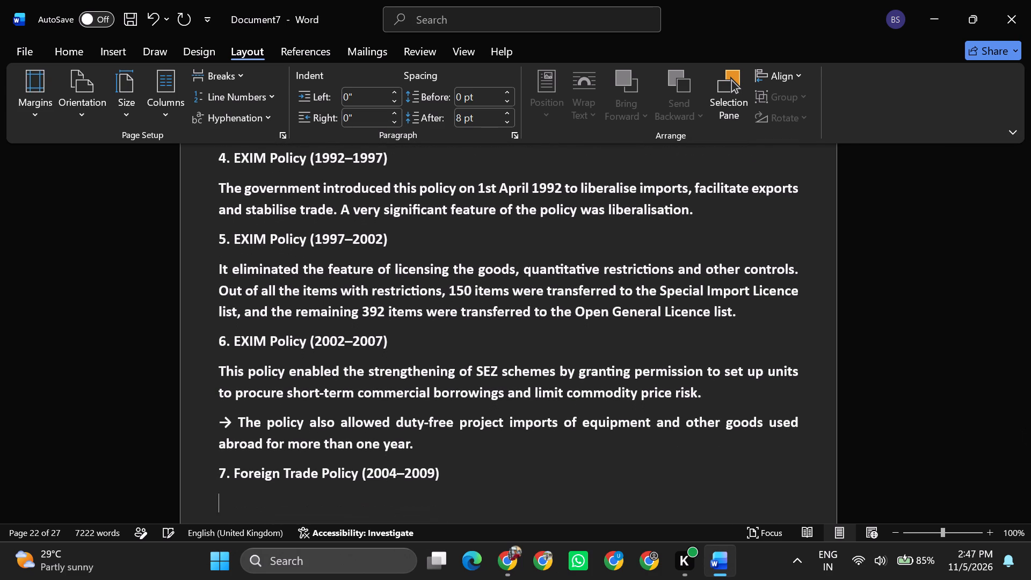
{"action": "key", "text": "Up"}
{"action": "key", "text": "Down"}
{"action": "key", "text": "Down"}
{"action": "key", "text": "BackSpace"}
{"action": "key", "text": "Down"}
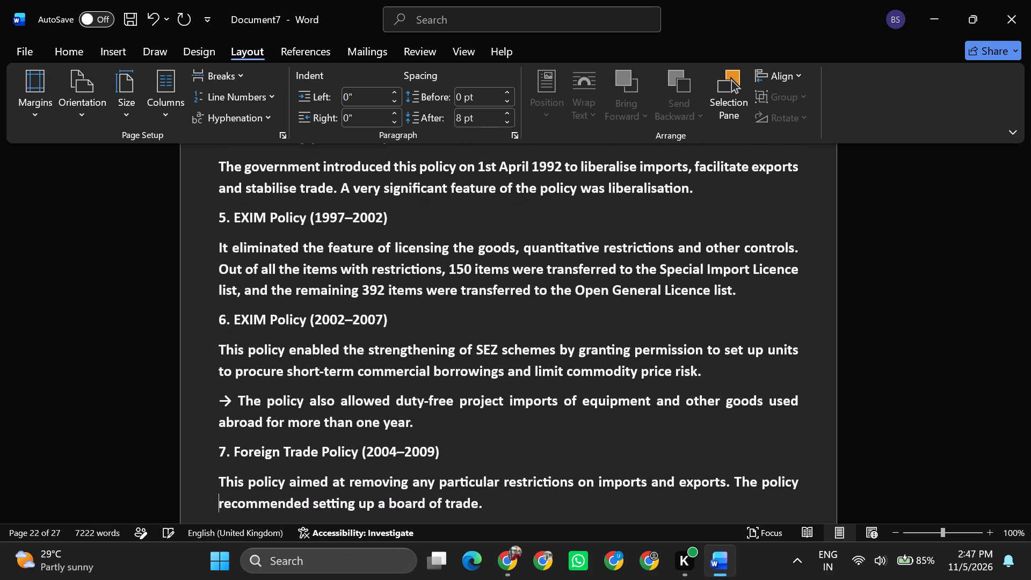
{"action": "key", "text": "Down"}
{"action": "key", "text": "Down"}
{"action": "key", "text": "BackSpace"}
Delete the blank lines between the three arrow points under "7. Foreign Trade Policy (2004–2009)".
{"action": "key", "text": "Down"}
{"action": "key", "text": "Down"}
{"action": "key", "text": "Down"}
{"action": "key", "text": "BackSpace"}
{"action": "key", "text": "Down"}
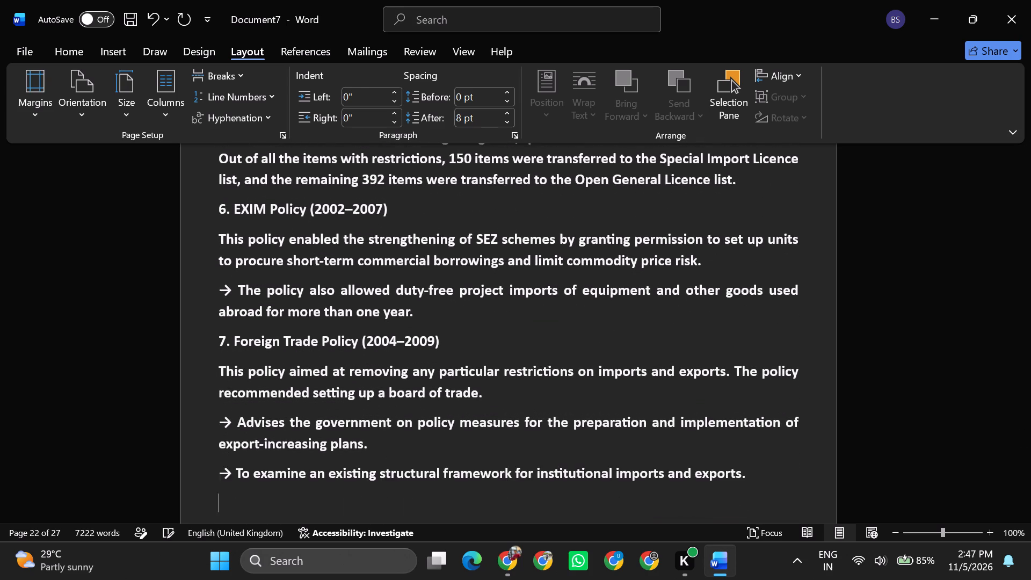
{"action": "key", "text": "Down"}
{"action": "key", "text": "BackSpace"}
Delete the blank lines above and below the heading "8. Foreign Trade Policy (2009–2014)".
{"action": "key", "text": "Down"}
{"action": "key", "text": "Down"}
{"action": "key", "text": "Down"}
{"action": "key", "text": "Up"}
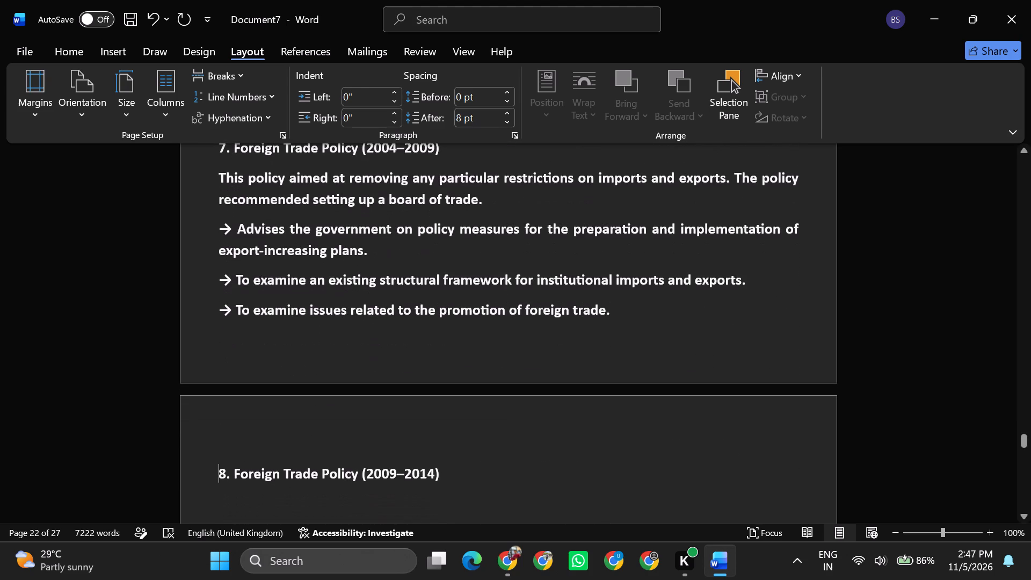
{"action": "key", "text": "BackSpace"}
{"action": "key", "text": "BackSpace"}
{"action": "key", "text": "Return"}
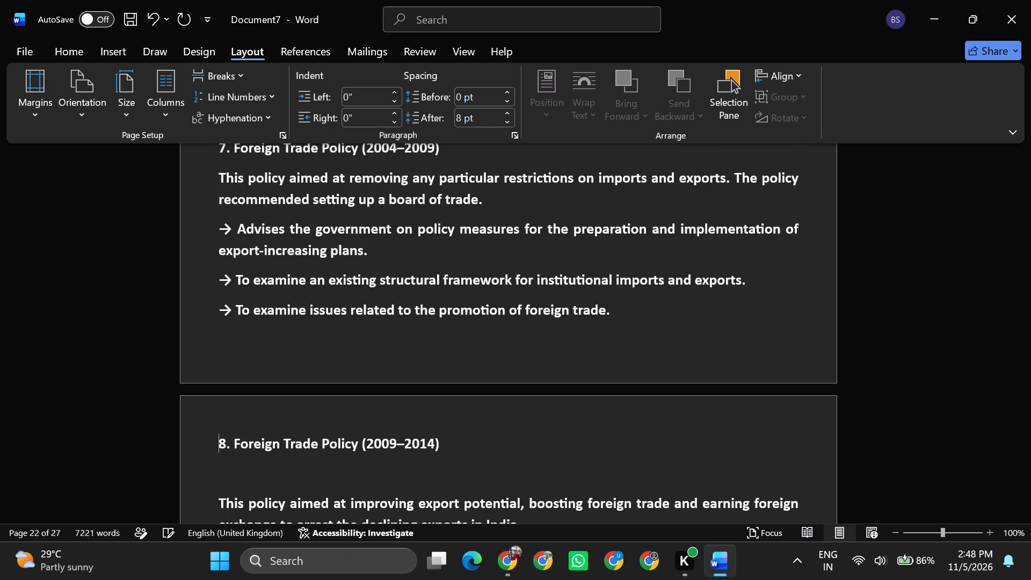
{"action": "key", "text": "Down"}
{"action": "key", "text": "Down"}
{"action": "key", "text": "BackSpace"}
Delete the blank lines above and below the heading "9. Foreign Trade Policy (2015–2020)" and between its two paragraphs.
{"action": "key", "text": "Down"}
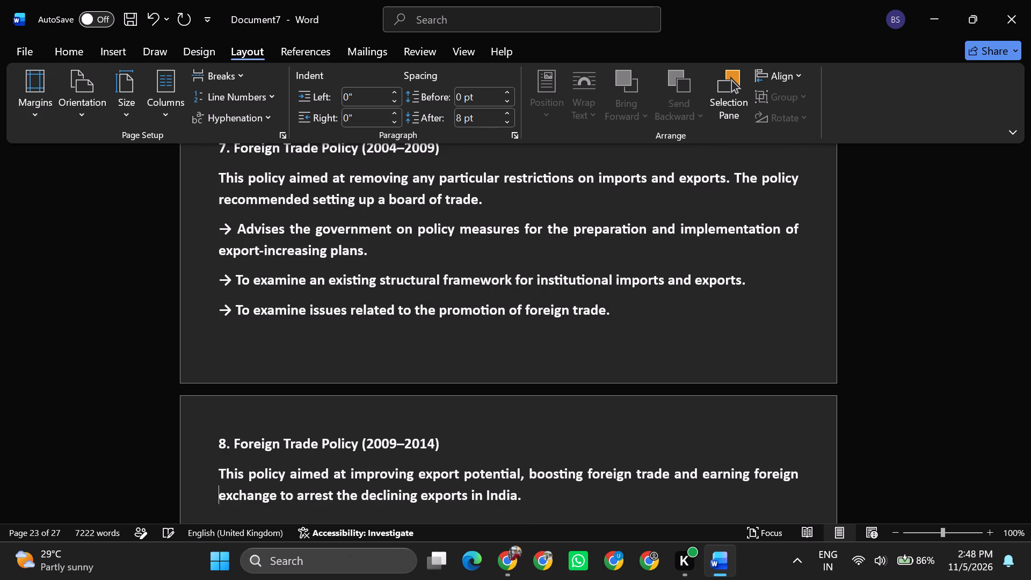
{"action": "key", "text": "Down"}
{"action": "key", "text": "Down"}
{"action": "key", "text": "BackSpace"}
{"action": "key", "text": "Down"}
{"action": "key", "text": "Down"}
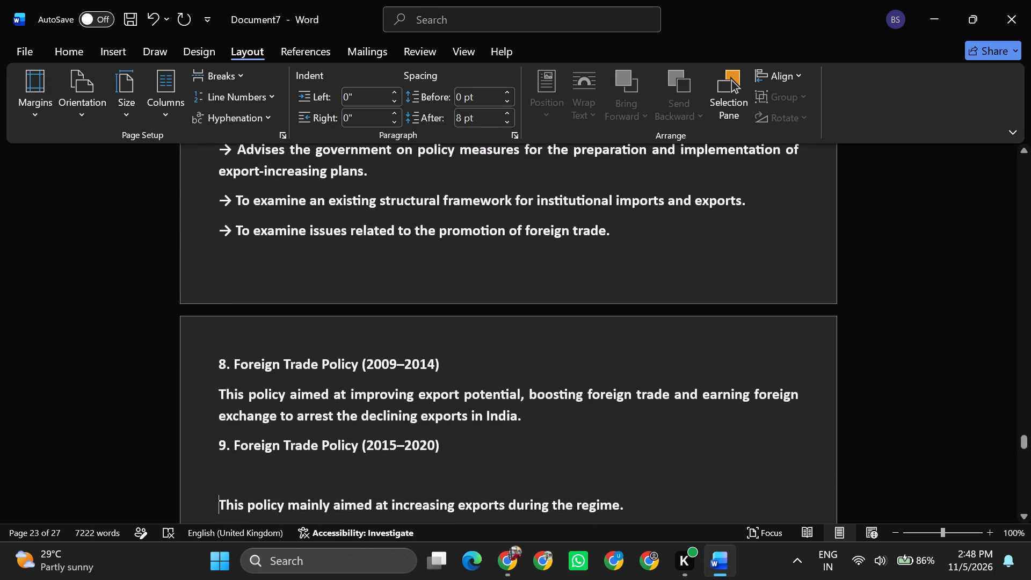
{"action": "key", "text": "Down"}
{"action": "key", "text": "Up"}
{"action": "key", "text": "BackSpace"}
{"action": "key", "text": "Down"}
{"action": "key", "text": "Down"}
{"action": "key", "text": "BackSpace"}
Delete the blank lines above and below the heading "10. Foreign Trade Policy (2021–2026)".
{"action": "key", "text": "Down"}
{"action": "key", "text": "Down"}
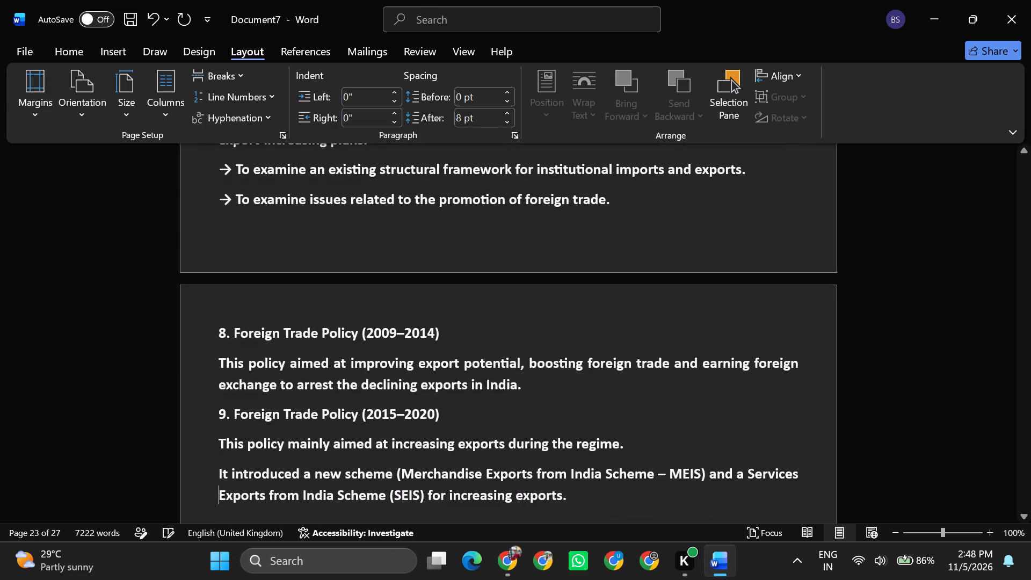
{"action": "key", "text": "Down"}
{"action": "key", "text": "BackSpace"}
{"action": "key", "text": "Down"}
{"action": "key", "text": "Down"}
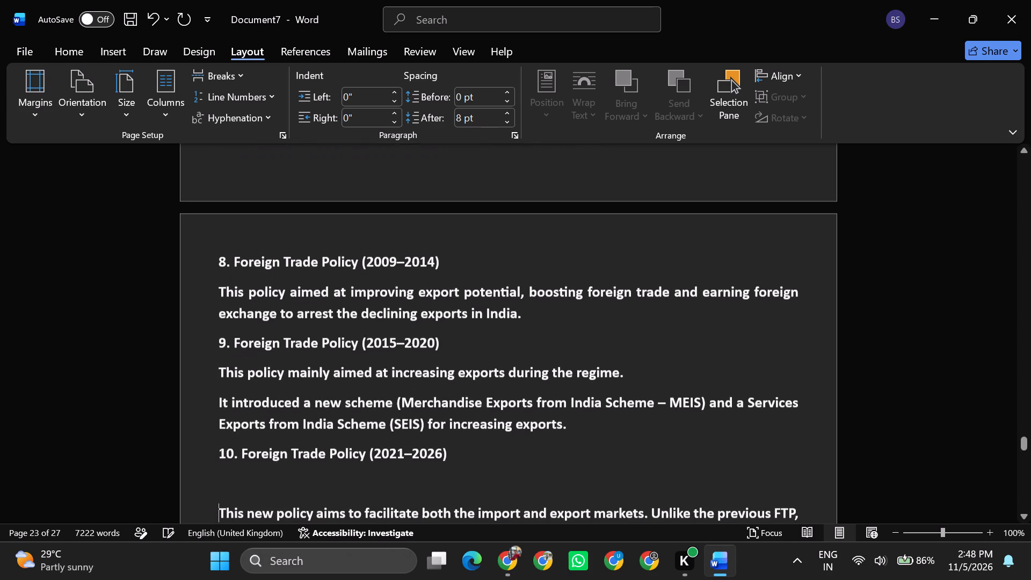
{"action": "key", "text": "BackSpace"}
Insert a "===" horizontal separator line between the Foreign Trade Policy (2021–2026) paragraph and question 16.
{"action": "key", "text": "Down"}
{"action": "key", "text": "Down"}
{"action": "key", "text": "Down"}
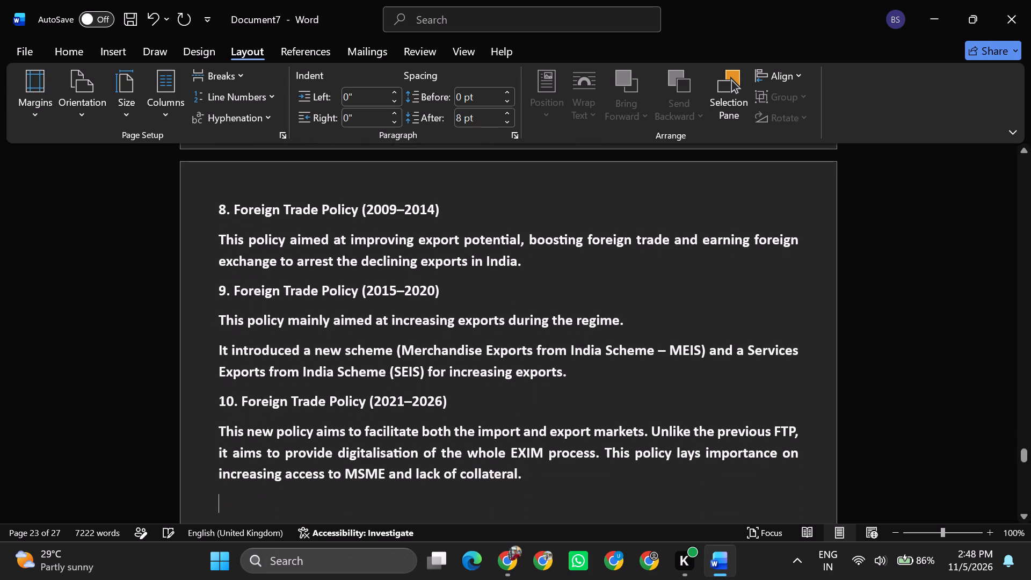
{"action": "type", "text": "==="}
{"action": "key", "text": "Return"}
Delete the blank lines above and below question 16's first paragraph, which begins "The foreign trade policy of a country".
{"action": "key", "text": "Down"}
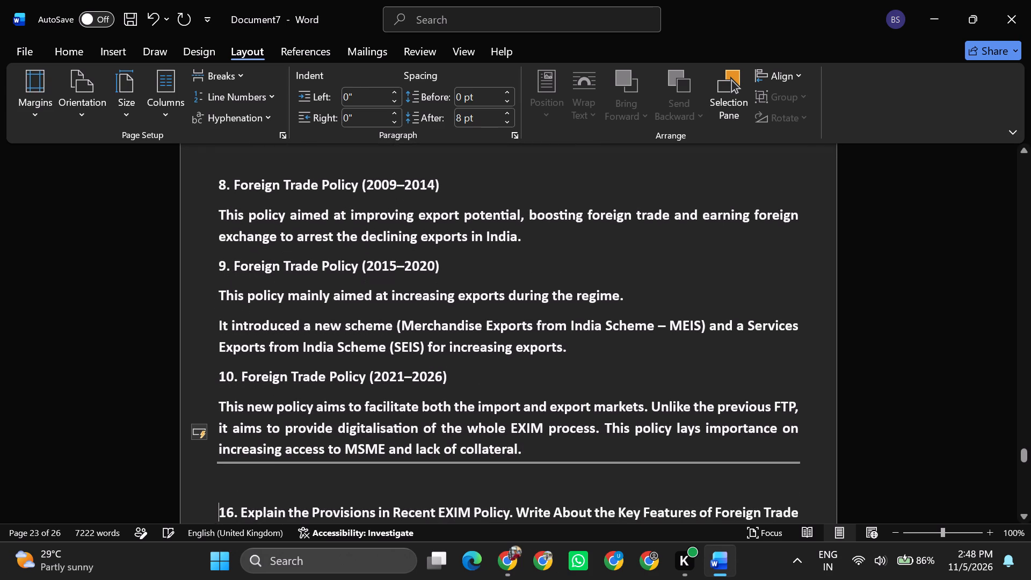
{"action": "key", "text": "Down"}
{"action": "key", "text": "Down"}
{"action": "key", "text": "Down"}
{"action": "key", "text": "BackSpace"}
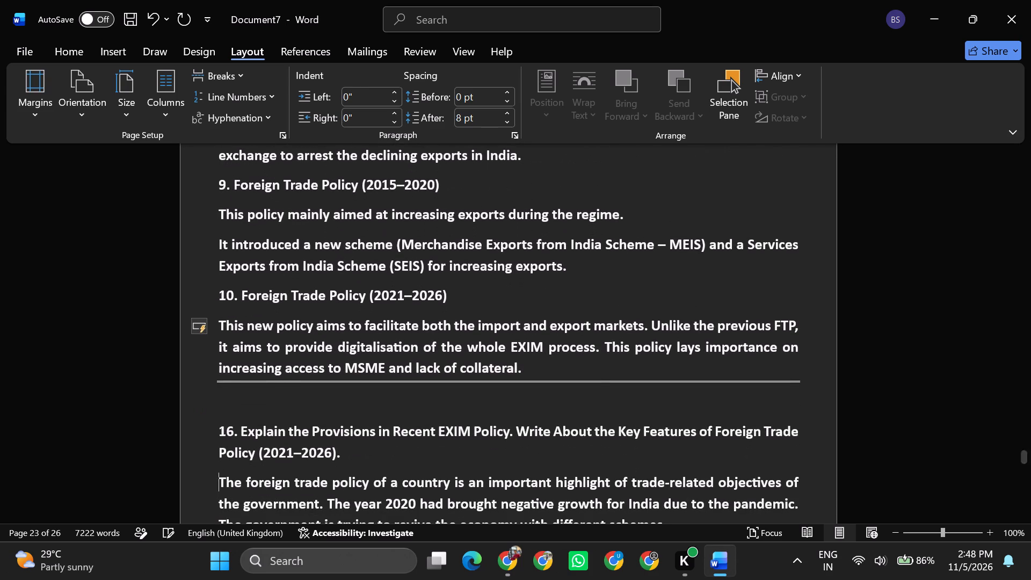
{"action": "key", "text": "Down"}
{"action": "key", "text": "Down"}
{"action": "key", "text": "Down"}
{"action": "key", "text": "Down"}
{"action": "key", "text": "BackSpace"}
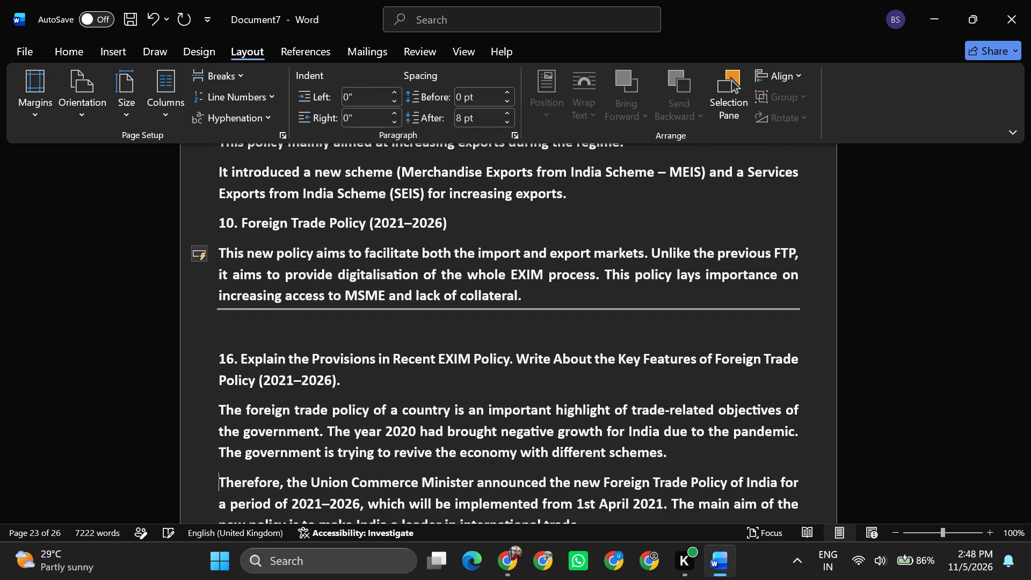
Delete the blank lines above and below the heading "Key Provisions of the FTP (2021–2026)".
{"action": "key", "text": "Down"}
{"action": "key", "text": "Down"}
{"action": "key", "text": "Down"}
{"action": "key", "text": "Down"}
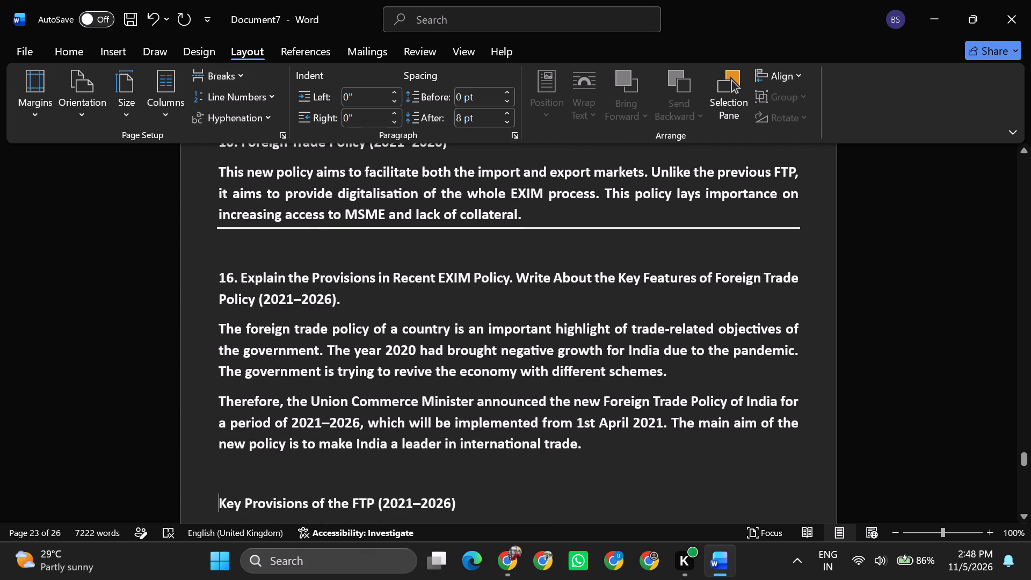
{"action": "key", "text": "BackSpace"}
{"action": "key", "text": "Down"}
{"action": "key", "text": "Down"}
{"action": "key", "text": "BackSpace"}
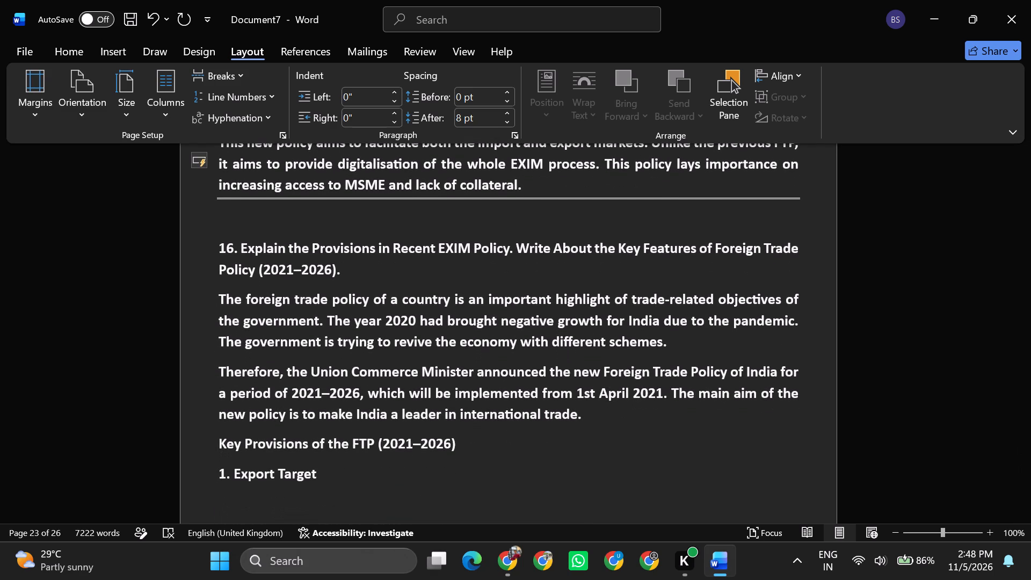
Delete the blank lines above and below the paragraph under "1. Export Target".
{"action": "key", "text": "Down"}
{"action": "key", "text": "Down"}
{"action": "key", "text": "BackSpace"}
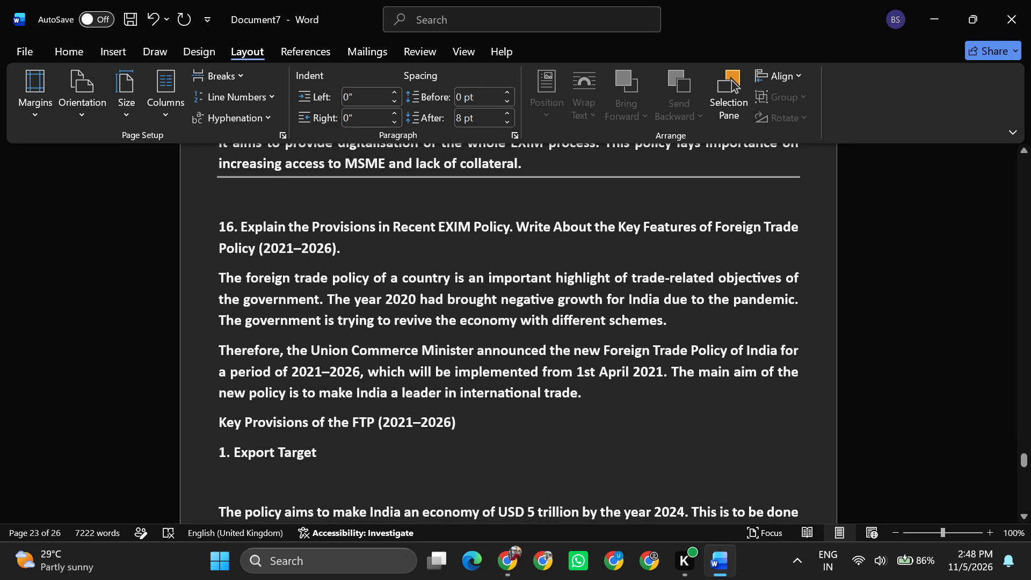
{"action": "key", "text": "Down"}
{"action": "key", "text": "Down"}
{"action": "key", "text": "Down"}
{"action": "key", "text": "BackSpace"}
Delete the blank lines above and below the sentence under "2. Infrastructure Development".
{"action": "key", "text": "Down"}
{"action": "key", "text": "Down"}
{"action": "key", "text": "BackSpace"}
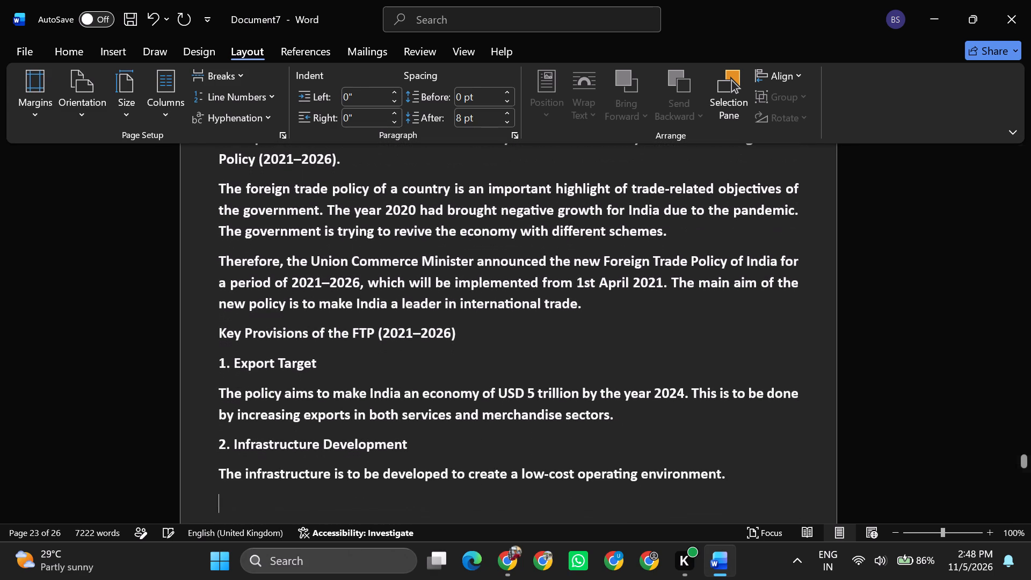
{"action": "key", "text": "Down"}
{"action": "key", "text": "Down"}
{"action": "key", "text": "BackSpace"}
Delete the blank lines above and below the paragraph under "3. District Hub Export Initiative".
{"action": "key", "text": "Down"}
{"action": "key", "text": "Down"}
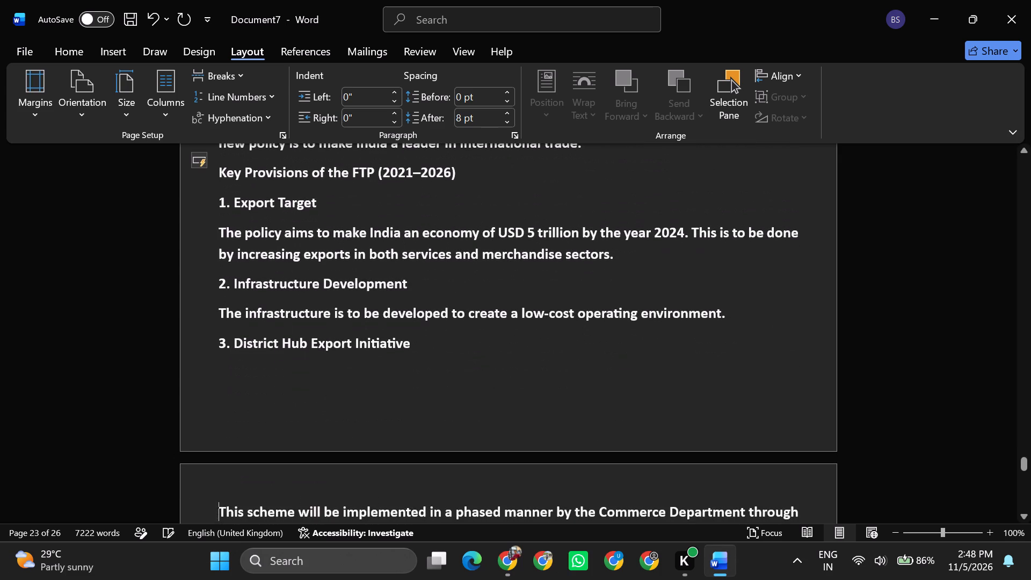
{"action": "key", "text": "BackSpace"}
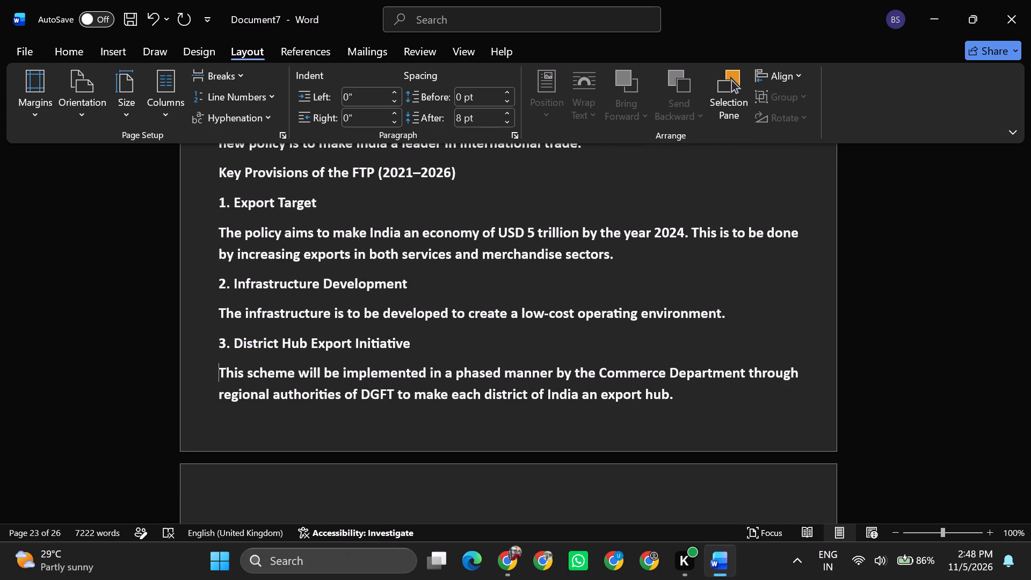
{"action": "key", "text": "Down"}
{"action": "key", "text": "Down"}
{"action": "key", "text": "Down"}
{"action": "key", "text": "BackSpace"}
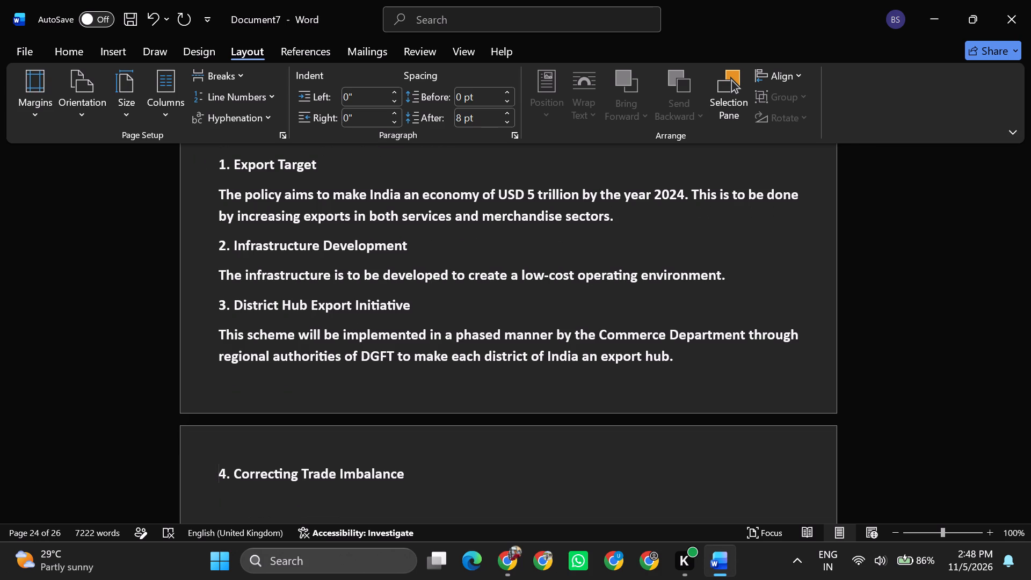
Delete the blank lines above and below the paragraph under "4. Correcting Trade Imbalance".
{"action": "key", "text": "Down"}
{"action": "key", "text": "Down"}
{"action": "key", "text": "BackSpace"}
{"action": "key", "text": "Down"}
{"action": "key", "text": "Down"}
{"action": "key", "text": "Down"}
{"action": "key", "text": "BackSpace"}
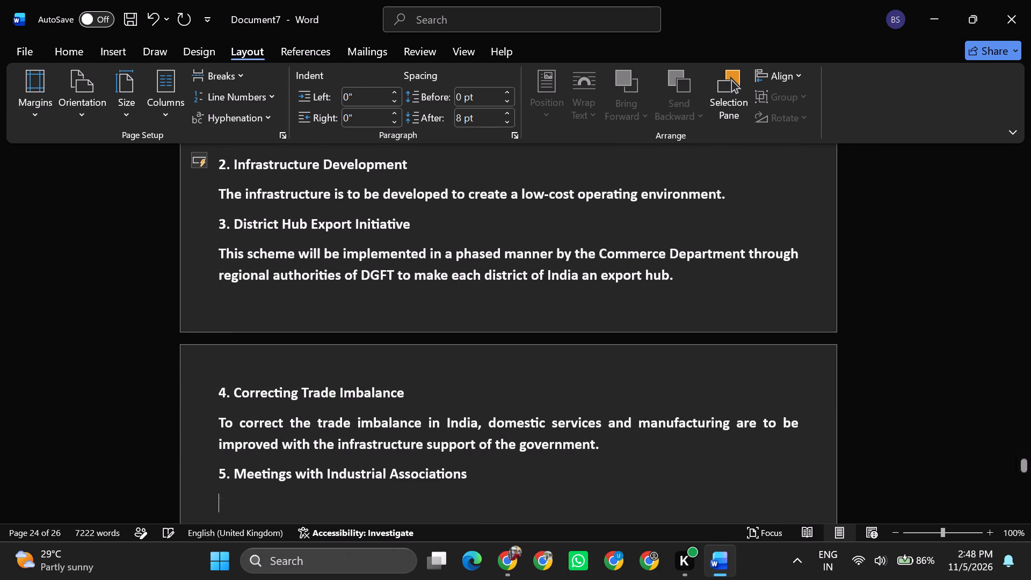
Delete the blank line between the heading "5. Meetings with Industrial Associations" and its paragraph.
{"action": "key", "text": "Down"}
{"action": "key", "text": "Down"}
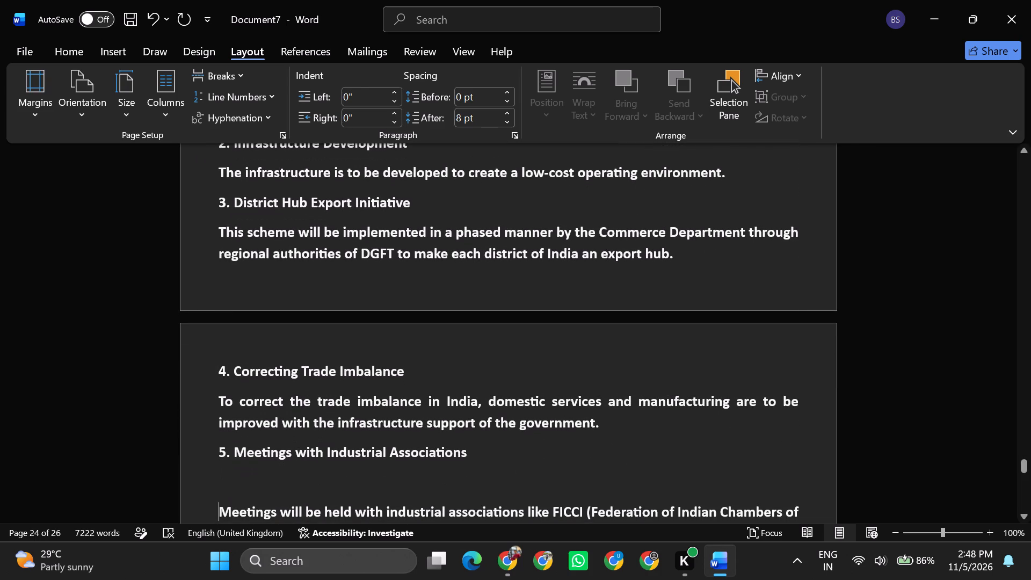
{"action": "key", "text": "BackSpace"}
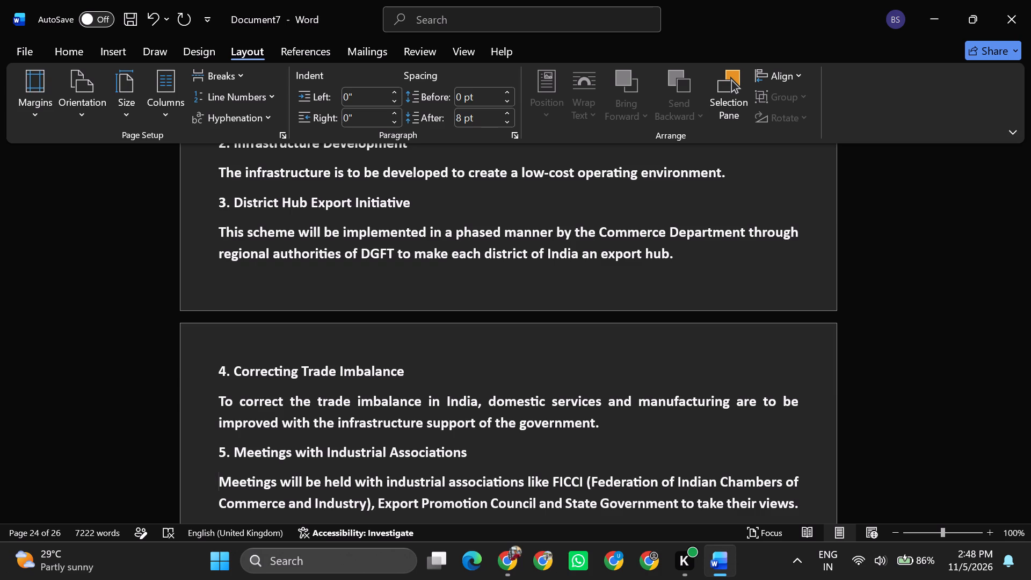
Replace the heading "1. Export Target" with an asterisk and space at the start of its paragraph.
{"action": "scroll", "coordinate": [498, 417], "scroll_direction": "up", "scroll_amount": 2}
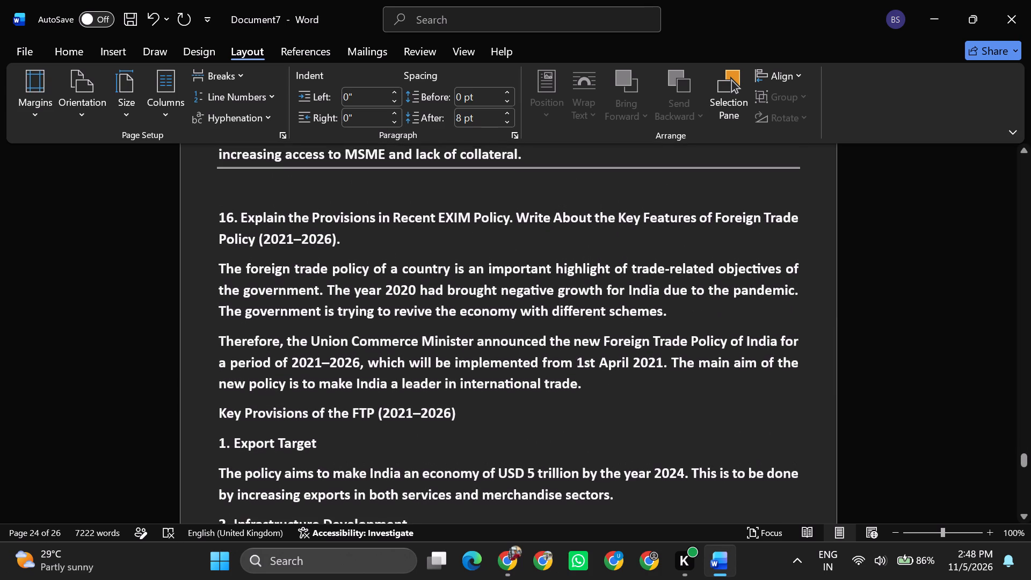
{"action": "scroll", "coordinate": [498, 417], "scroll_direction": "up", "scroll_amount": 1}
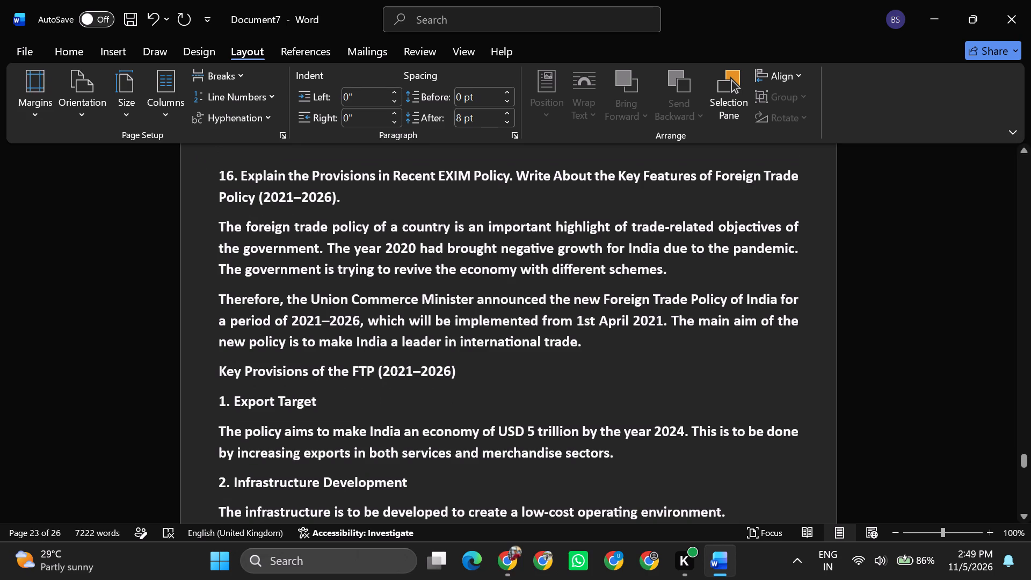
{"action": "left_click_drag", "start_coordinate": [335, 410], "coordinate": [331, 408]}
{"action": "left_click_drag", "start_coordinate": [331, 408], "coordinate": [186, 394]}
{"action": "key", "text": "BackSpace"}
{"action": "key", "text": "Down"}
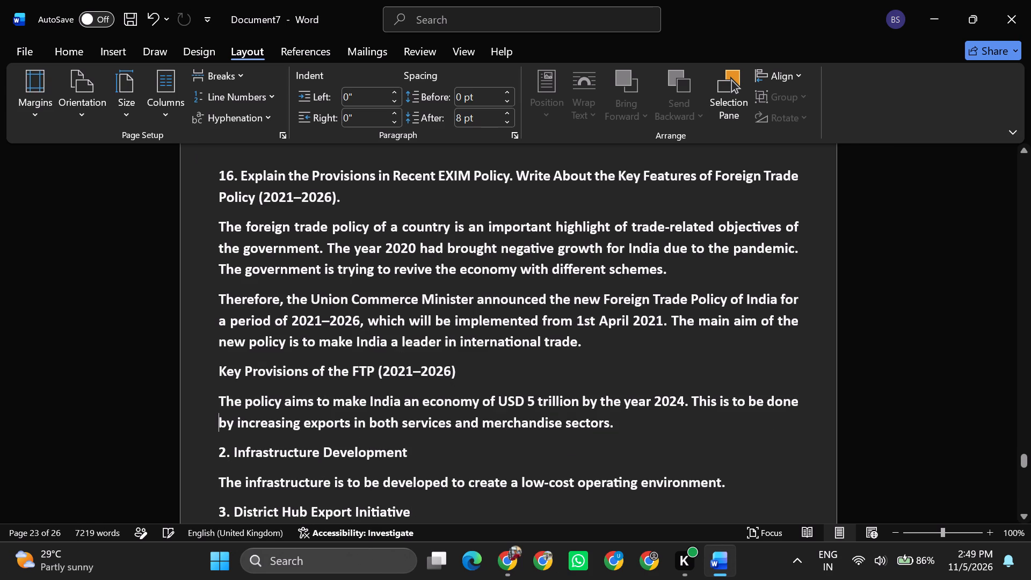
{"action": "key", "text": "Up"}
{"action": "key", "text": "shift+asterisk"}
{"action": "key", "text": "space"}
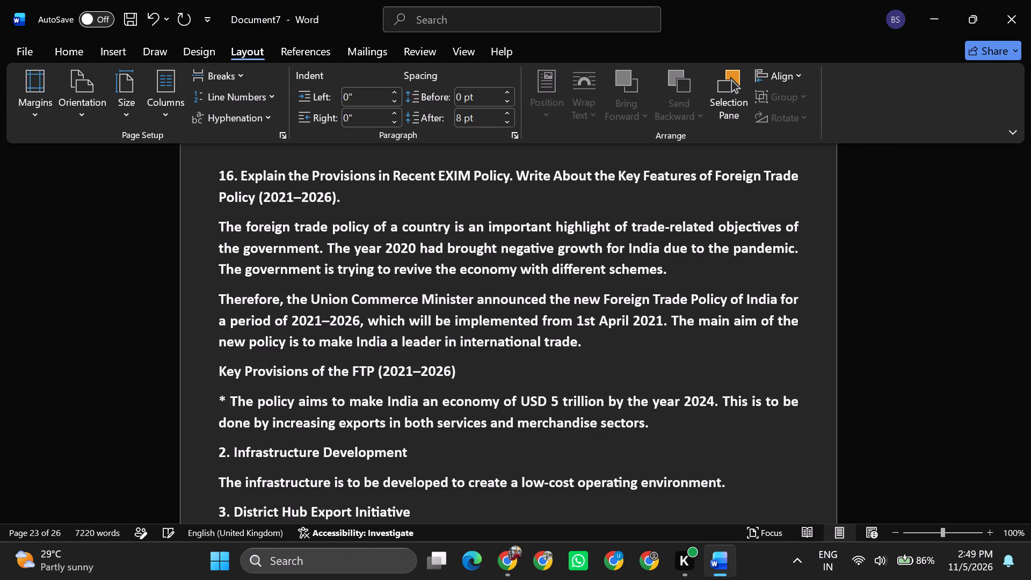
Replace the heading "2. Infrastructure Development" with an asterisk and space at the start of its sentence.
{"action": "left_click", "coordinate": [237, 450]}
{"action": "left_click_drag", "start_coordinate": [453, 438], "coordinate": [378, 484]}
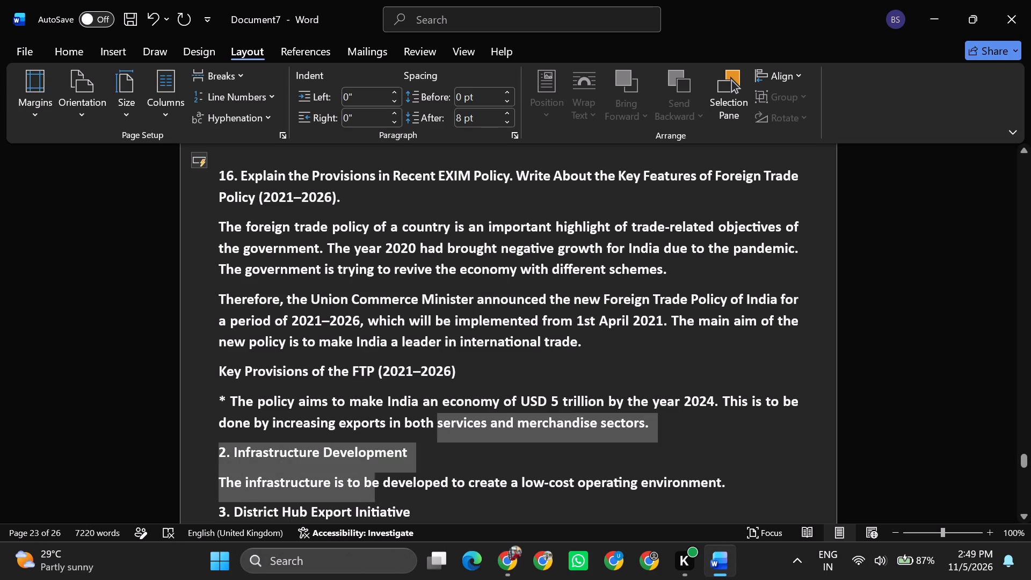
{"action": "left_click_drag", "start_coordinate": [378, 484], "coordinate": [418, 467]}
{"action": "left_click", "coordinate": [418, 467]}
{"action": "left_click_drag", "start_coordinate": [439, 452], "coordinate": [264, 459]}
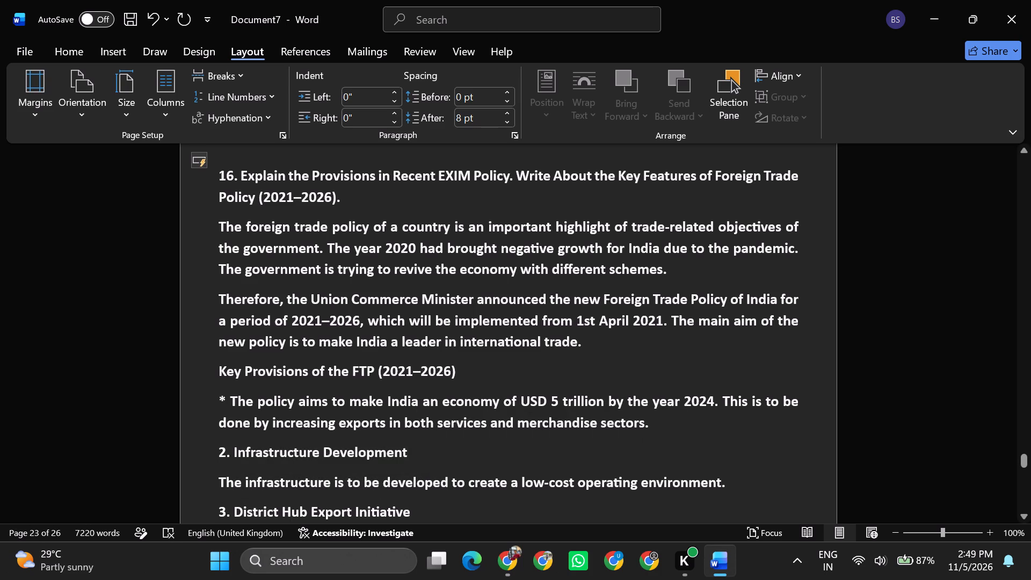
{"action": "left_click_drag", "start_coordinate": [264, 459], "coordinate": [198, 456]}
{"action": "key", "text": "BackSpace"}
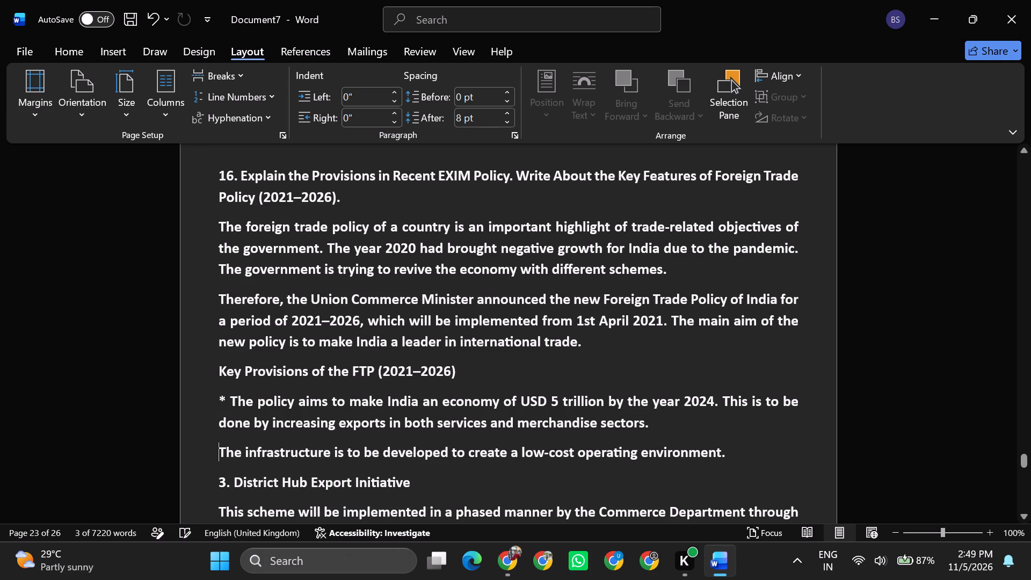
{"action": "type", "text": "*"}
{"action": "key", "text": "space"}
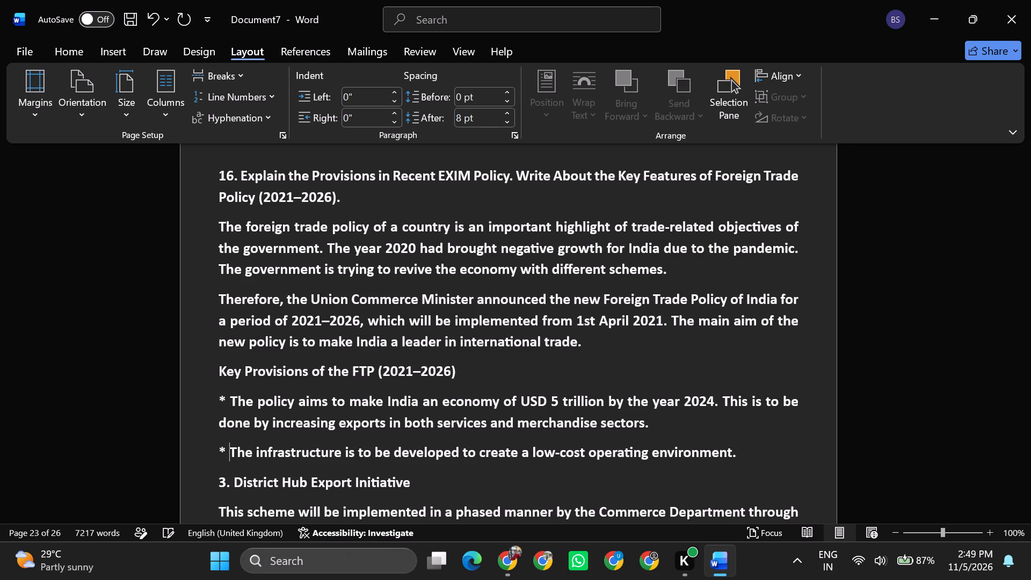
Replace the number 3 before "District Hub Export Initiative" with an asterisk and join the heading to its paragraph with a colon and space.
{"action": "key", "text": "Down"}
{"action": "key", "text": "BackSpace"}
{"action": "key", "text": "BackSpace"}
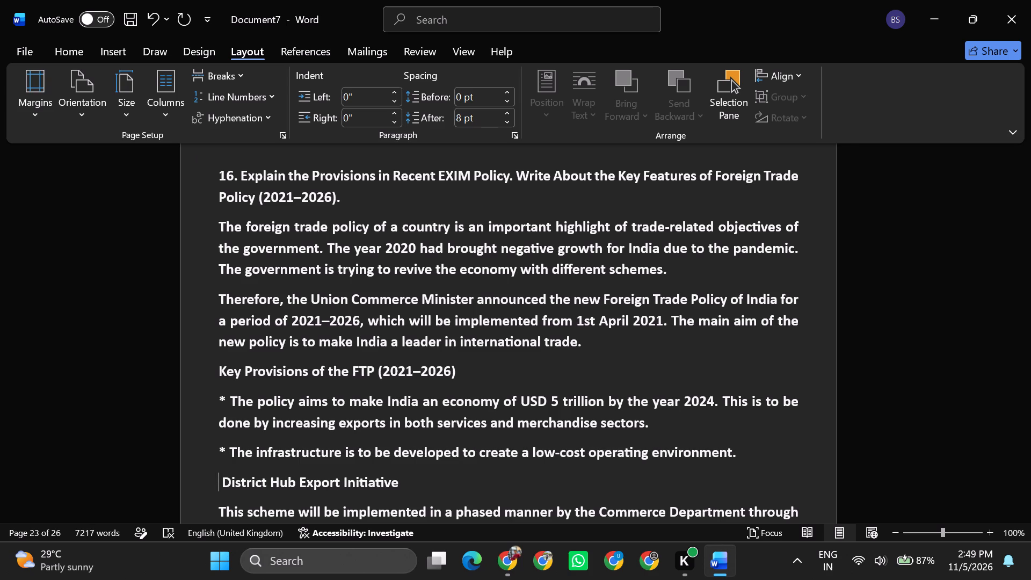
{"action": "key", "text": "Right"}
{"action": "key", "text": "BackSpace"}
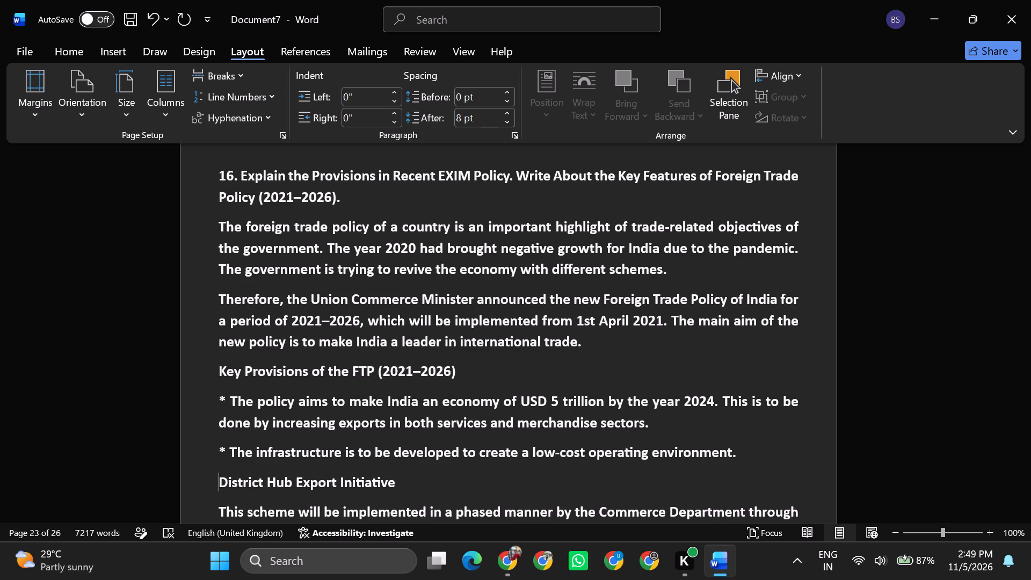
{"action": "type", "text": "*"}
{"action": "key", "text": "space"}
{"action": "key", "text": "Down"}
{"action": "key", "text": "Left"}
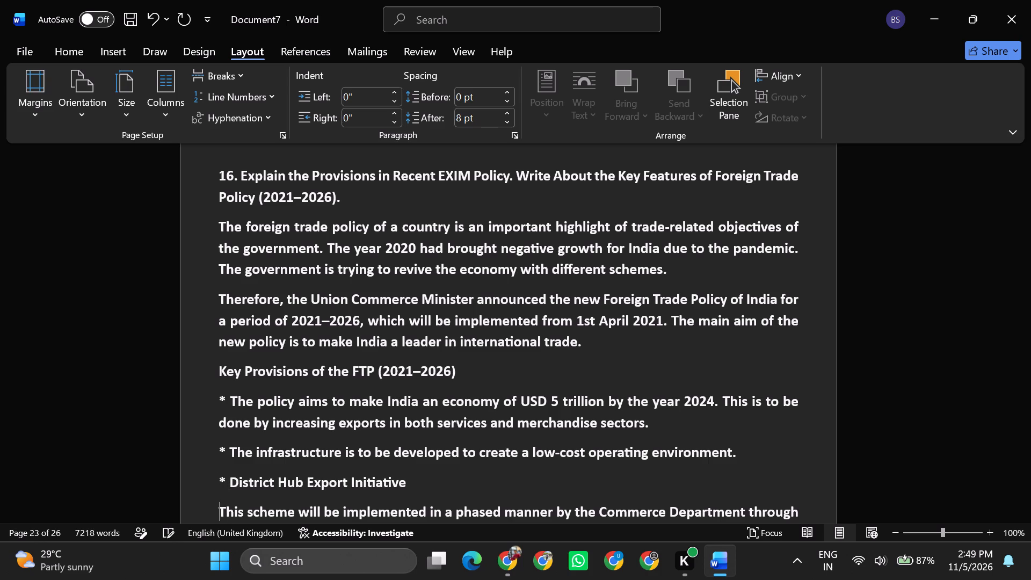
{"action": "key", "text": "BackSpace"}
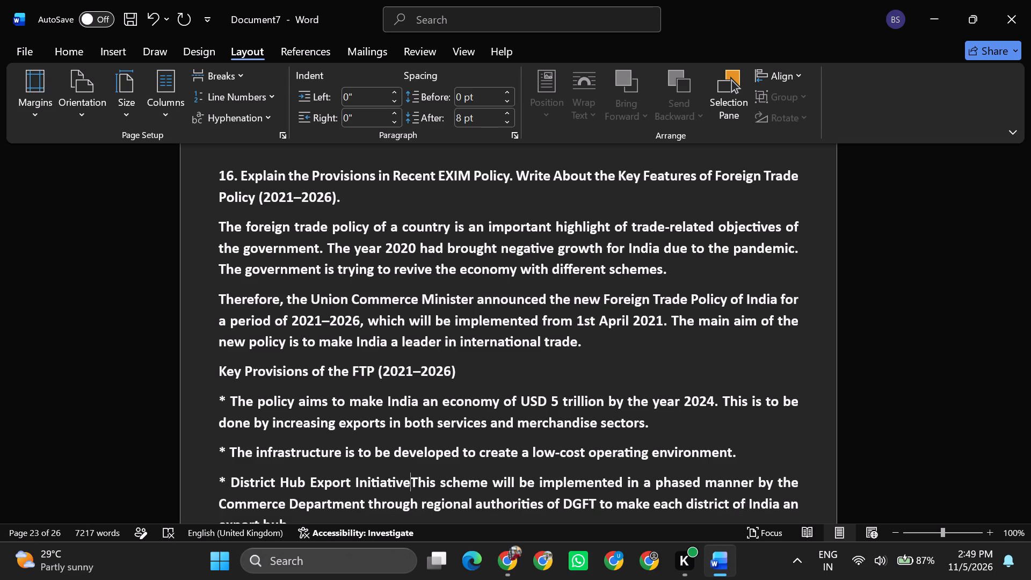
{"action": "type", "text": ":"}
{"action": "key", "text": "space"}
Replace the heading "4. Correcting Trade Imbalance" with an asterisk and space at the start of its paragraph.
{"action": "key", "text": "Down"}
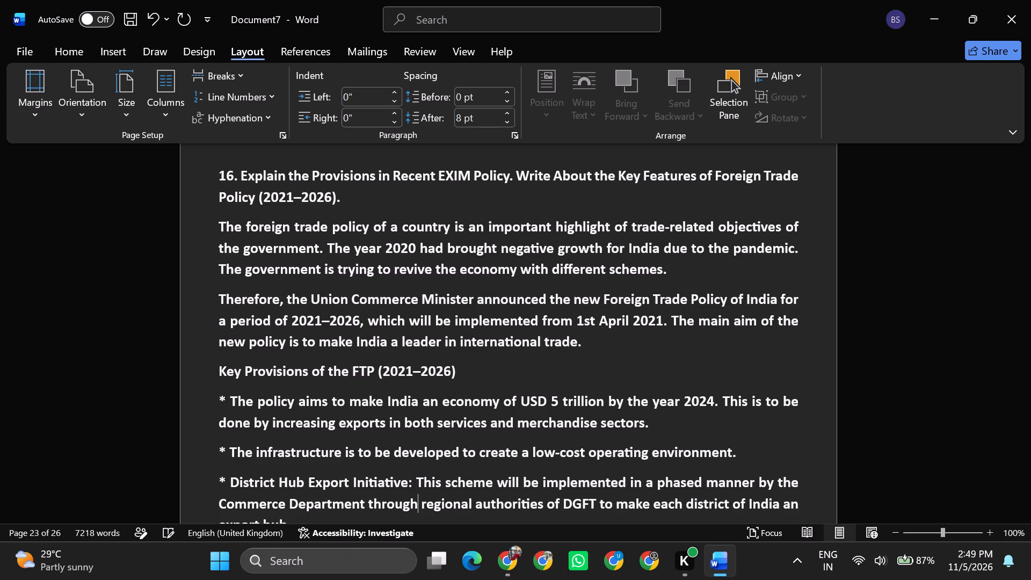
{"action": "key", "text": "Down"}
{"action": "key", "text": "Right"}
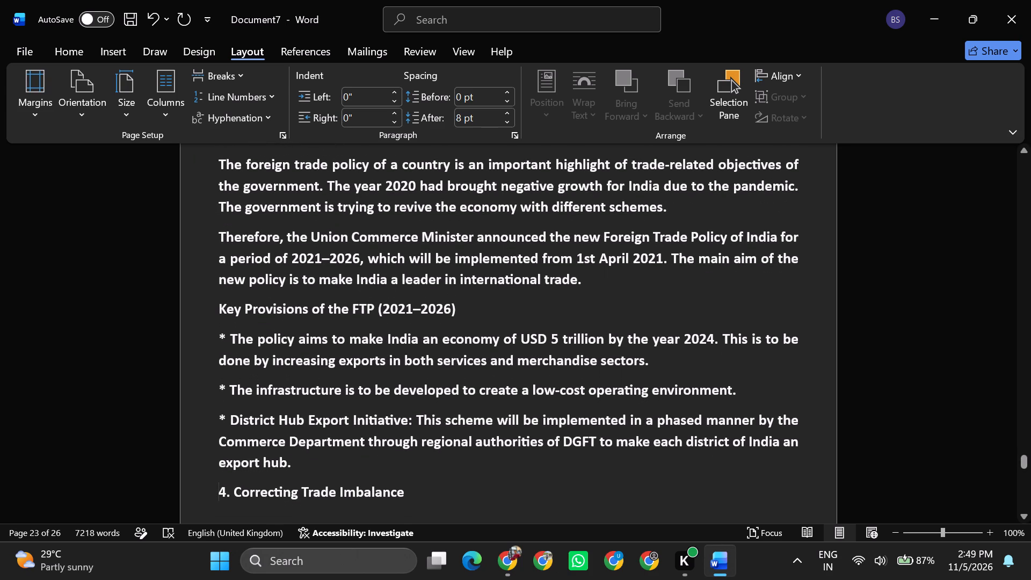
{"action": "key", "text": "Down"}
{"action": "key", "text": "BackSpace"}
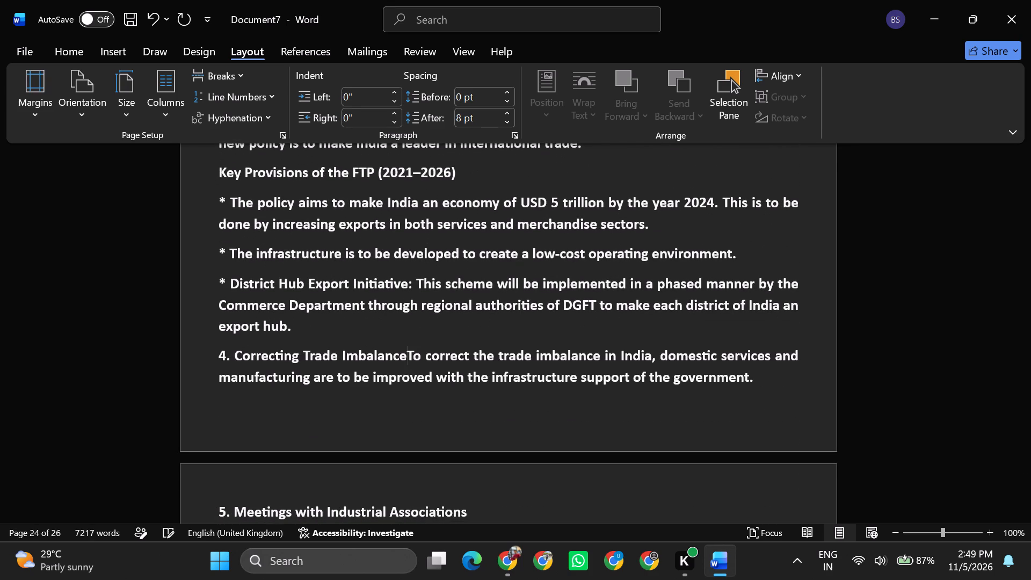
{"action": "key", "text": "BackSpace"}
{"action": "key", "text": "BackSpace"}
{"action": "key", "text": "BackSpace"}
{"action": "key", "text": "BackSpace"}
{"action": "key", "text": "BackSpace"}
{"action": "key", "text": "BackSpace"}
{"action": "key", "text": "BackSpace"}
{"action": "key", "text": "BackSpace"}
{"action": "key", "text": "BackSpace"}
{"action": "key", "text": "BackSpace"}
{"action": "key", "text": "BackSpace"}
{"action": "key", "text": "BackSpace"}
{"action": "key", "text": "BackSpace"}
{"action": "key", "text": "BackSpace"}
{"action": "key", "text": "BackSpace"}
{"action": "key", "text": "BackSpace"}
{"action": "key", "text": "BackSpace"}
{"action": "key", "text": "BackSpace"}
{"action": "key", "text": "BackSpace"}
{"action": "key", "text": "BackSpace"}
{"action": "key", "text": "BackSpace"}
{"action": "key", "text": "BackSpace"}
{"action": "key", "text": "BackSpace"}
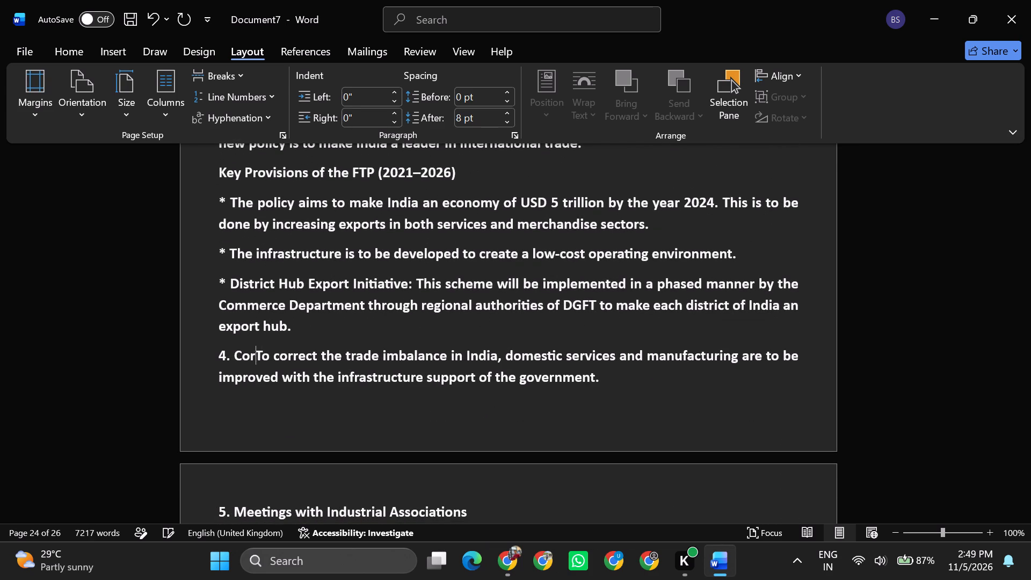
{"action": "key", "text": "BackSpace"}
{"action": "key", "text": "BackSpace"}
{"action": "key", "text": "BackSpace"}
{"action": "key", "text": "BackSpace"}
{"action": "key", "text": "BackSpace"}
{"action": "key", "text": "BackSpace"}
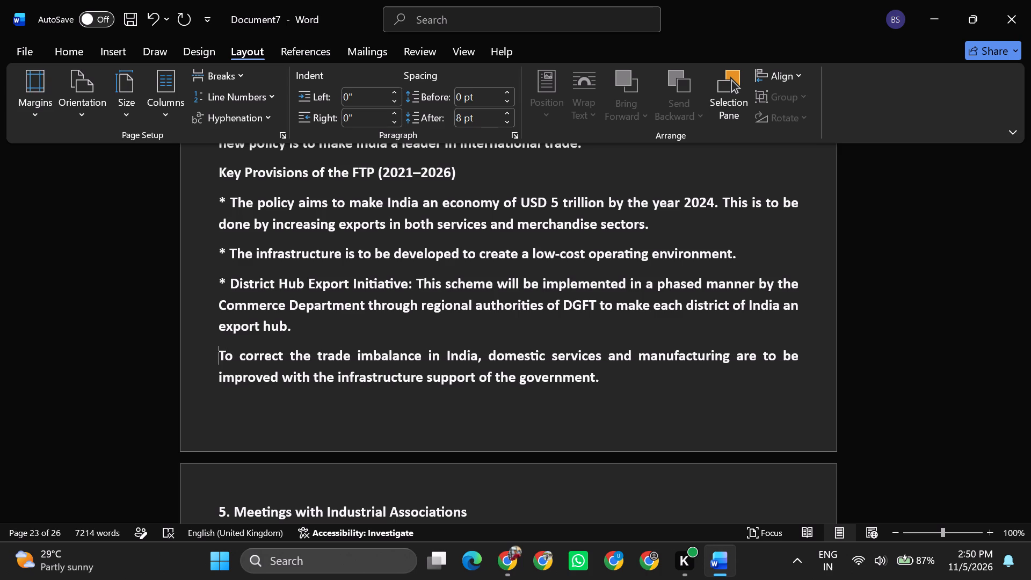
{"action": "key", "text": "shift+parenleft"}
{"action": "key", "text": "shift+Print"}
{"action": "key", "text": "BackSpace"}
{"action": "key", "text": "shift+parenleft"}
{"action": "key", "text": "BackSpace"}
{"action": "type", "text": "*b"}
{"action": "key", "text": "BackSpace"}
{"action": "key", "text": "space"}
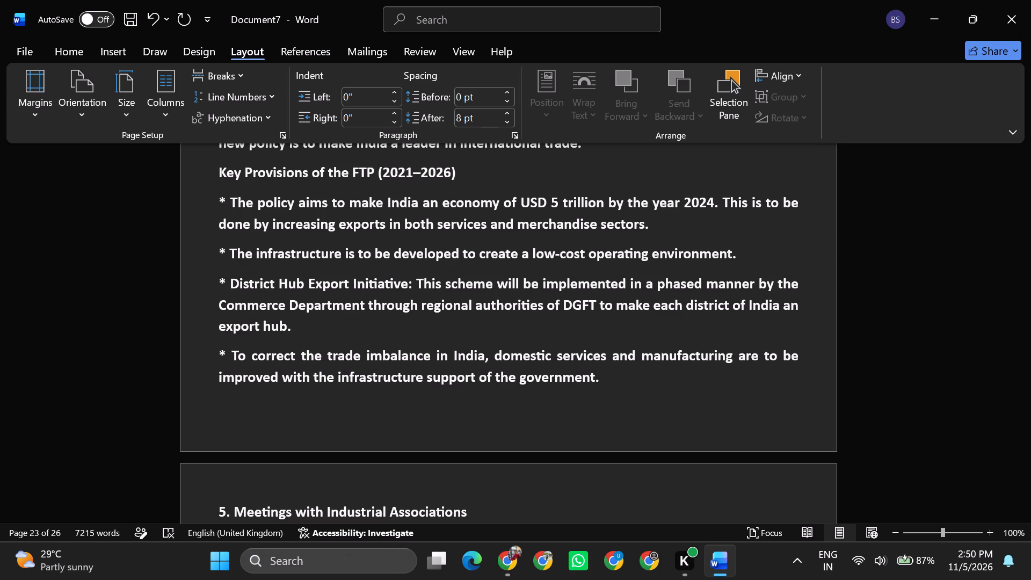
Replace the heading "5. Meetings with Industrial Associations" with an asterisk and space at the start of its paragraph.
{"action": "key", "text": "Down"}
{"action": "key", "text": "Down"}
{"action": "key", "text": "Down"}
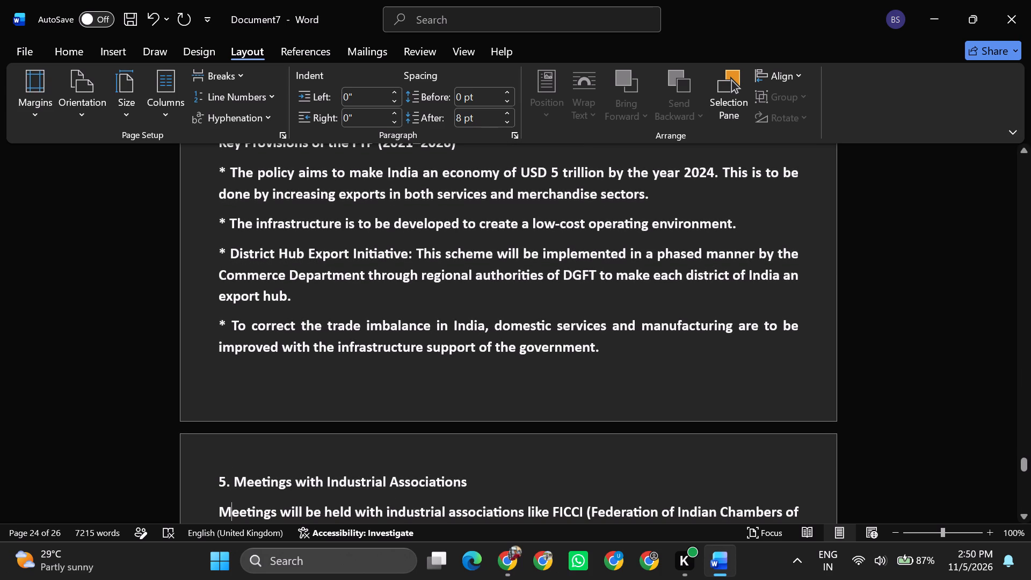
{"action": "key", "text": "Up"}
{"action": "key", "text": "backslash"}
{"action": "key", "text": "BackSpace"}
{"action": "key", "text": "BackSpace"}
{"action": "key", "text": "BackSpace"}
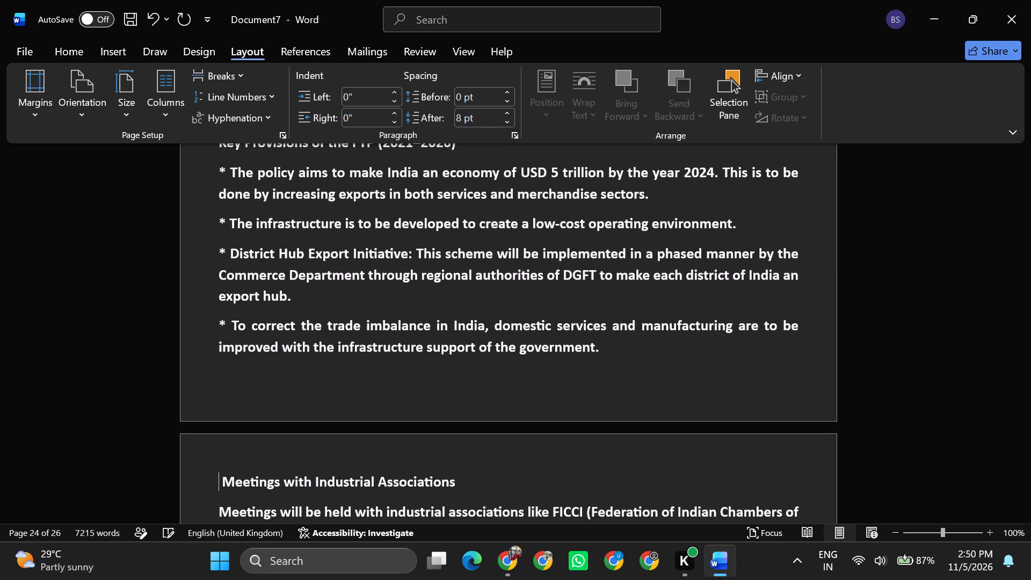
{"action": "key", "text": "Down"}
{"action": "key", "text": "BackSpace"}
{"action": "key", "text": "BackSpace"}
{"action": "key", "text": "BackSpace"}
{"action": "key", "text": "BackSpace"}
{"action": "key", "text": "BackSpace"}
{"action": "key", "text": "BackSpace"}
{"action": "key", "text": "BackSpace"}
{"action": "key", "text": "BackSpace"}
{"action": "key", "text": "BackSpace"}
{"action": "key", "text": "BackSpace"}
{"action": "key", "text": "BackSpace"}
{"action": "key", "text": "BackSpace"}
{"action": "key", "text": "BackSpace"}
{"action": "key", "text": "BackSpace"}
{"action": "key", "text": "BackSpace"}
{"action": "key", "text": "BackSpace"}
{"action": "key", "text": "BackSpace"}
{"action": "key", "text": "BackSpace"}
{"action": "key", "text": "BackSpace"}
{"action": "key", "text": "BackSpace"}
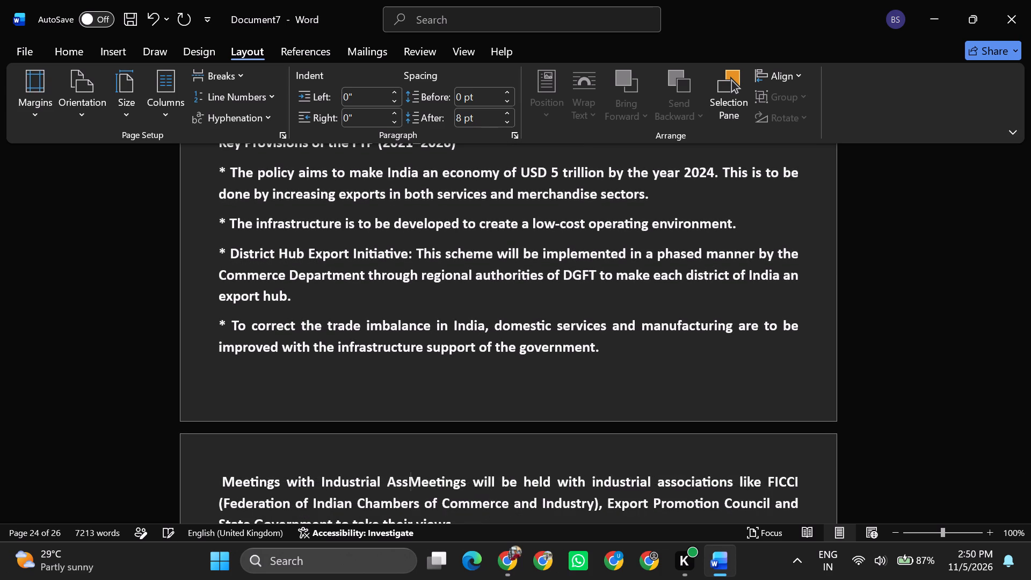
{"action": "key", "text": "BackSpace"}
{"action": "key", "text": "BackSpace"}
{"action": "key", "text": "BackSpace"}
{"action": "key", "text": "BackSpace"}
{"action": "key", "text": "BackSpace"}
{"action": "key", "text": "BackSpace"}
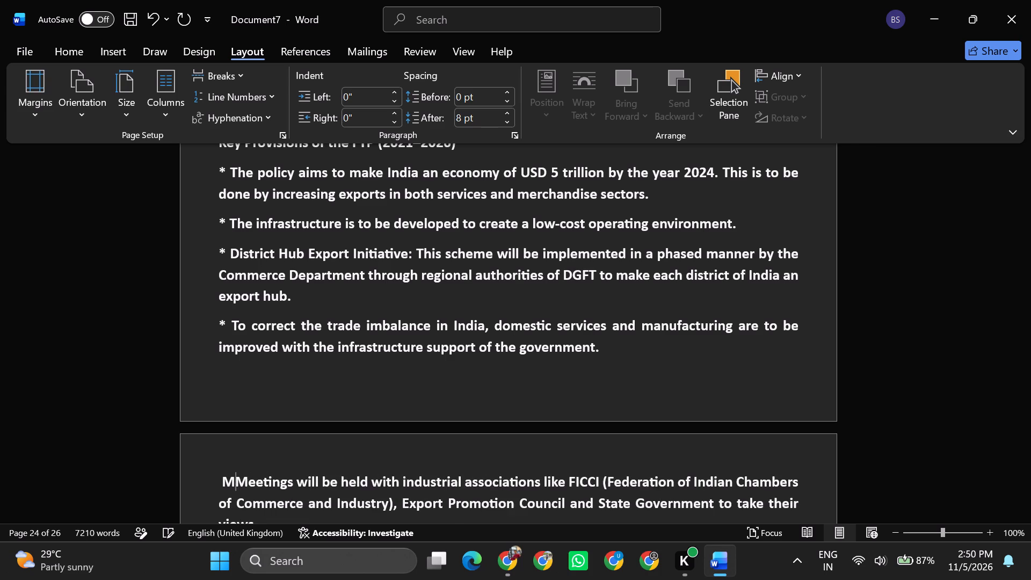
{"action": "key", "text": "BackSpace"}
{"action": "key", "text": "BackSpace"}
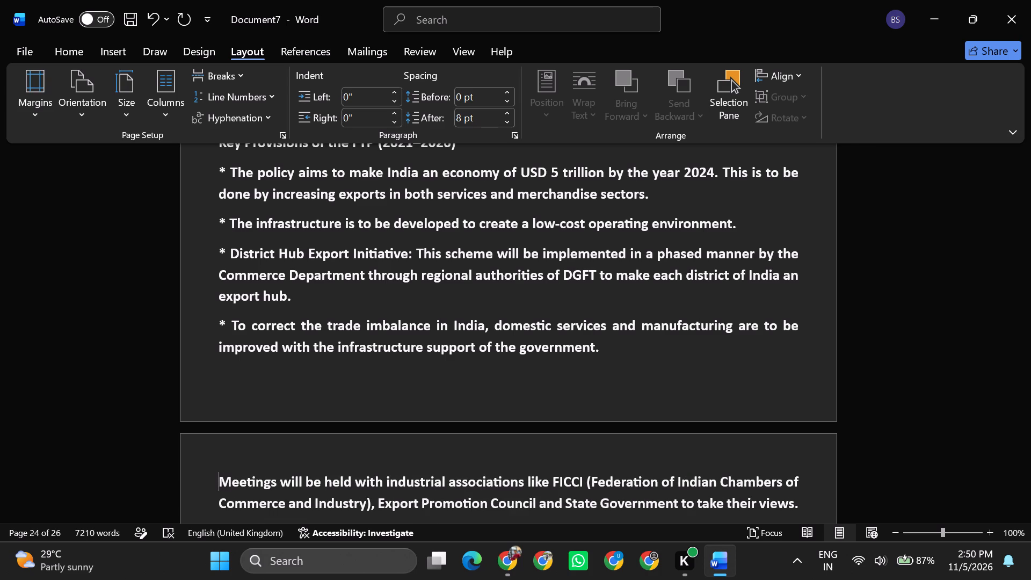
{"action": "type", "text": "*"}
{"action": "key", "text": "space"}
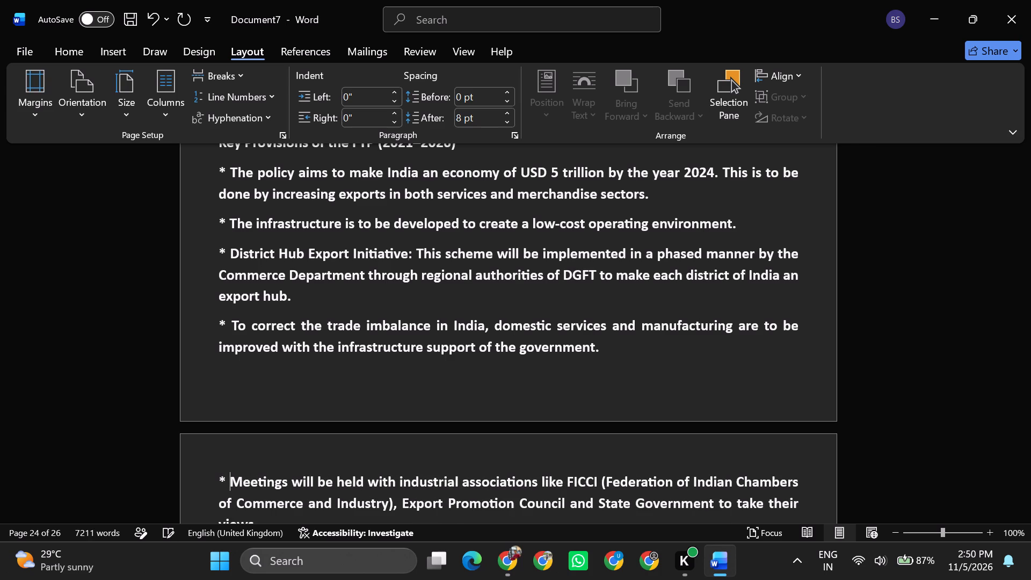
Remove the blank lines before "Key Incentives in the Field of Trade and Infrastructure", the Payment Infrastructure Development Fund heading and its paragraph.
{"action": "key", "text": "Down"}
{"action": "key", "text": "Down"}
{"action": "key", "text": "Down"}
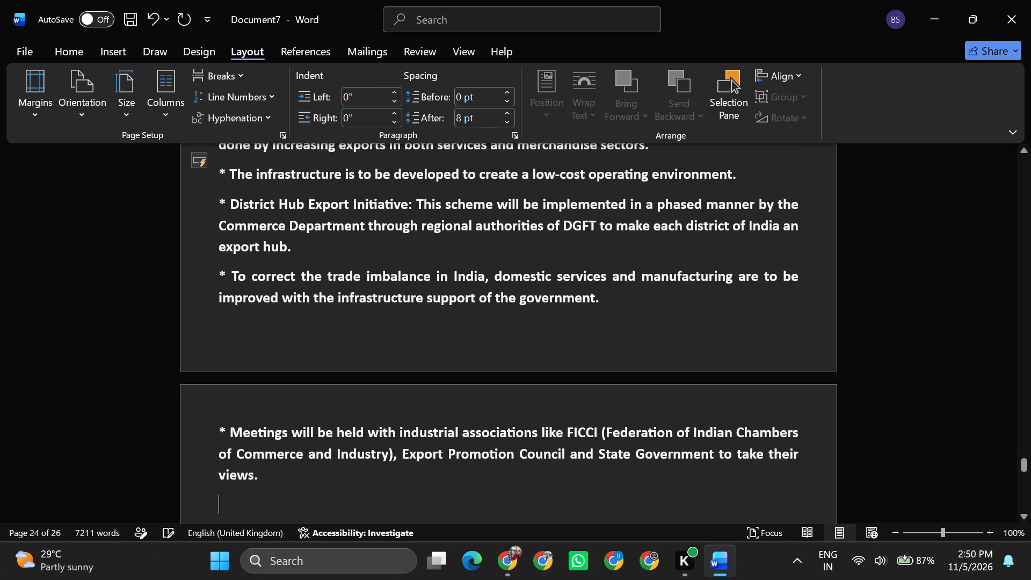
{"action": "key", "text": "Down"}
{"action": "key", "text": "Left"}
{"action": "key", "text": "BackSpace"}
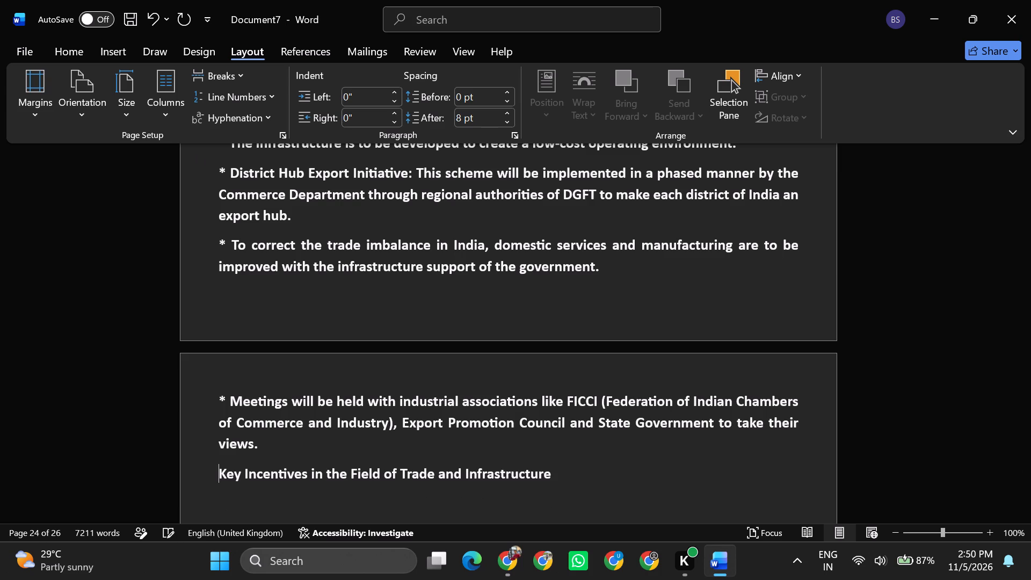
{"action": "key", "text": "Down"}
{"action": "key", "text": "Down"}
{"action": "key", "text": "BackSpace"}
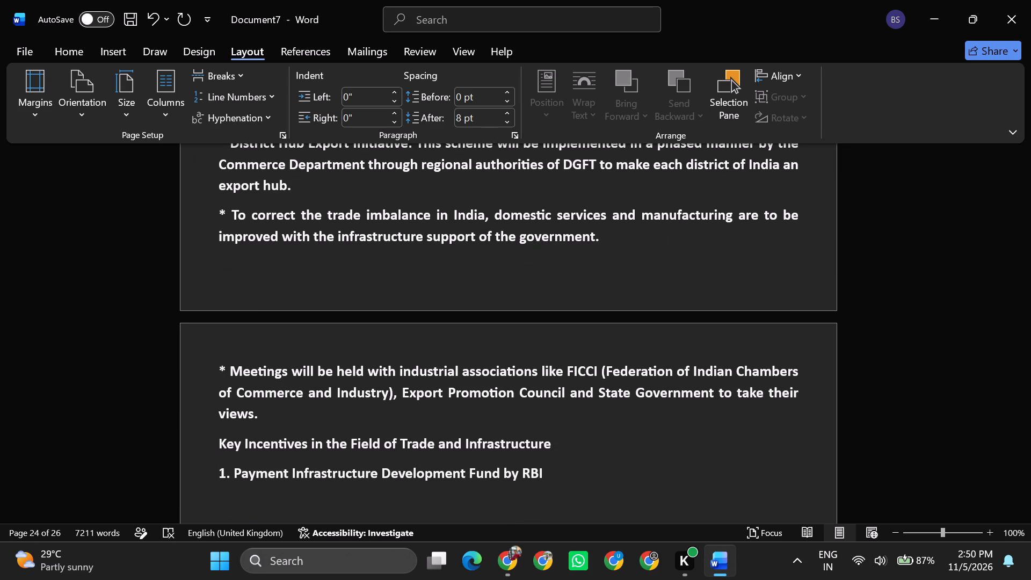
{"action": "key", "text": "Down"}
{"action": "key", "text": "Down"}
{"action": "key", "text": "BackSpace"}
Remove the blank lines before the heading "2. Startup India Seed Fund Scheme" and before each of its two paragraphs.
{"action": "key", "text": "Down"}
{"action": "key", "text": "Down"}
{"action": "key", "text": "Down"}
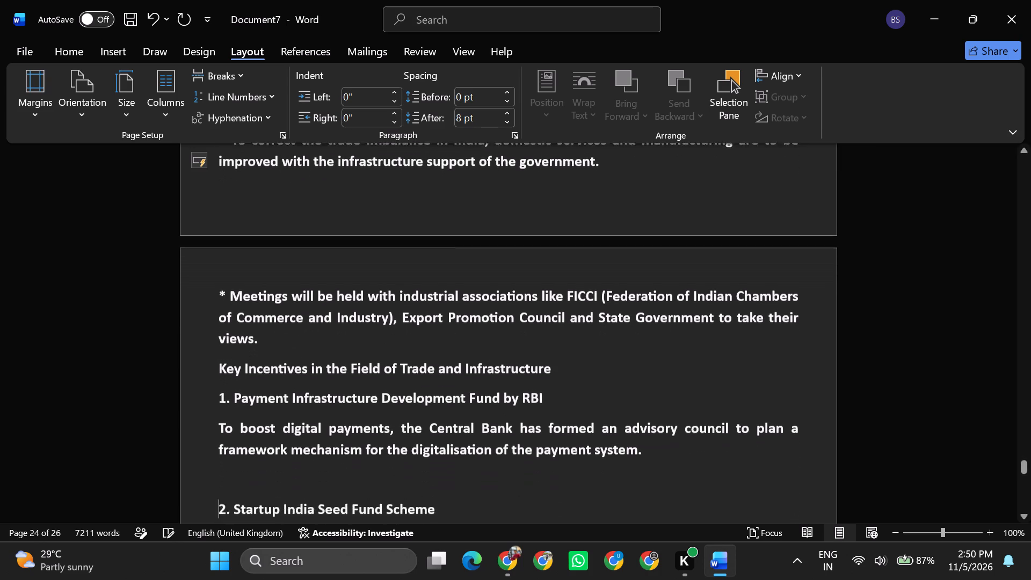
{"action": "key", "text": "BackSpace"}
{"action": "key", "text": "Down"}
{"action": "key", "text": "Down"}
{"action": "key", "text": "BackSpace"}
{"action": "key", "text": "Down"}
{"action": "key", "text": "Down"}
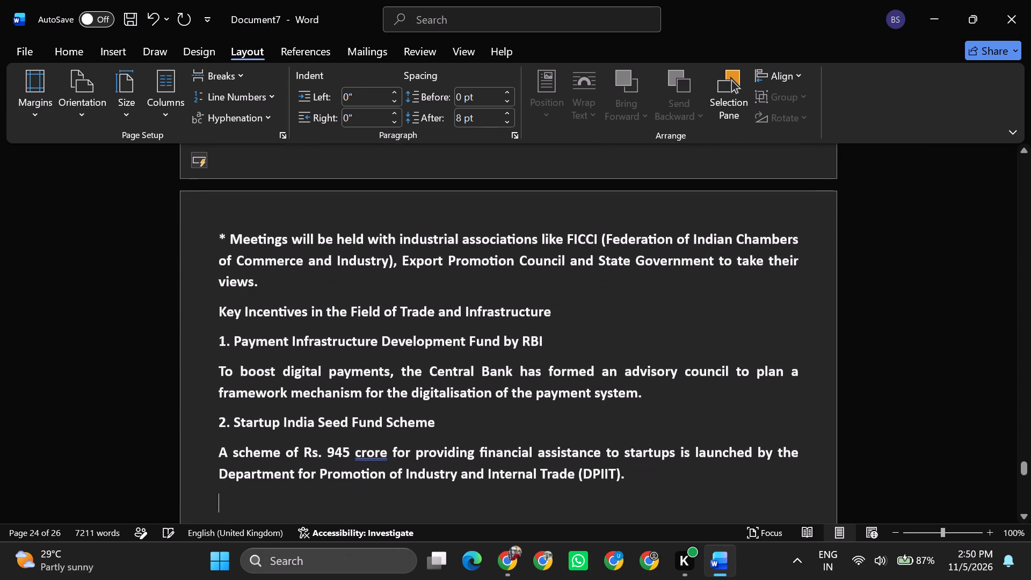
{"action": "key", "text": "Down"}
{"action": "key", "text": "BackSpace"}
Remove the blank lines before "Challenges of New FTP", the heading "1. Unemployment and Underemployment" and its paragraph.
{"action": "key", "text": "Down"}
{"action": "key", "text": "Down"}
{"action": "key", "text": "Down"}
{"action": "key", "text": "BackSpace"}
{"action": "key", "text": "Down"}
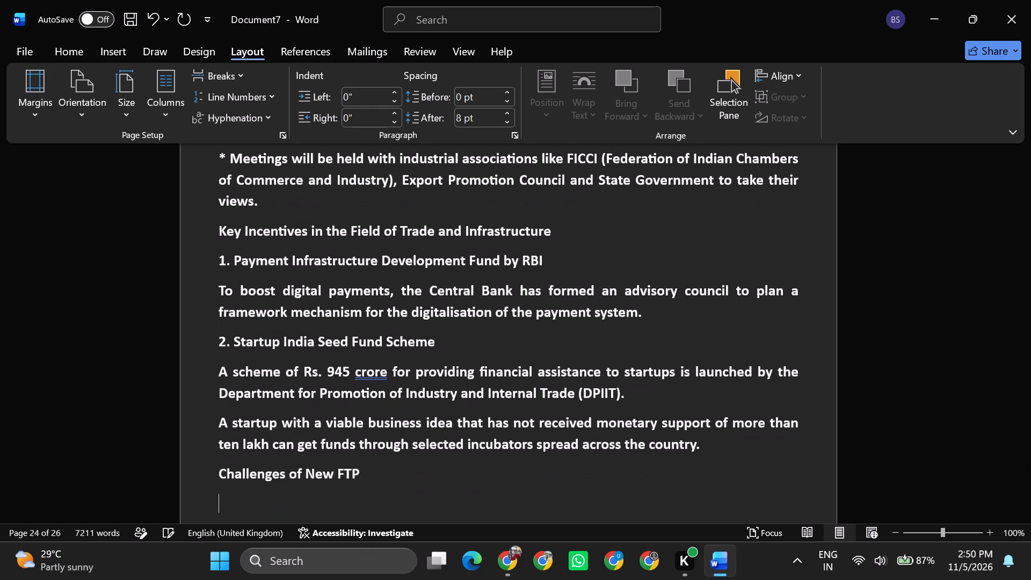
{"action": "key", "text": "Down"}
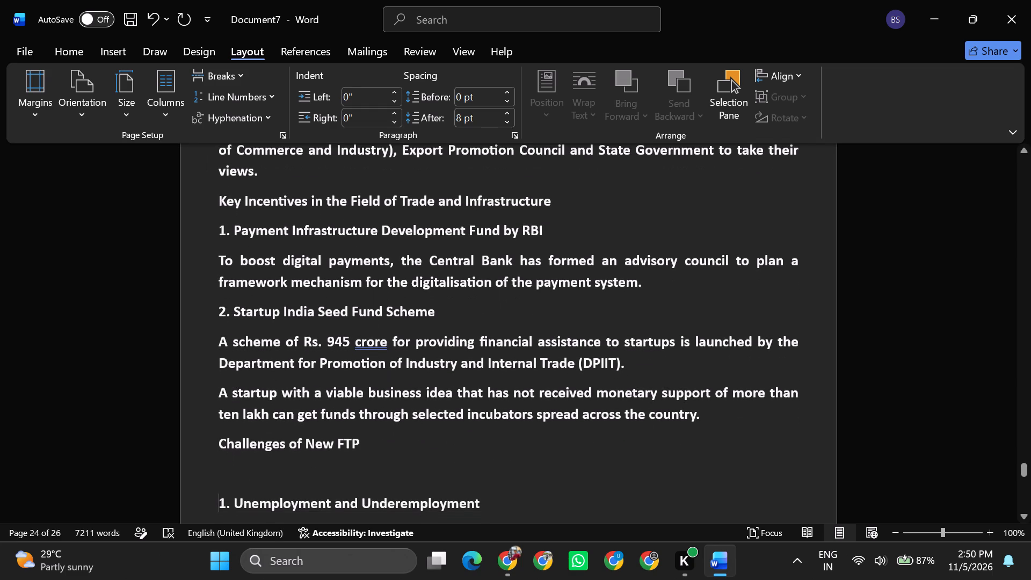
{"action": "key", "text": "BackSpace"}
{"action": "key", "text": "Down"}
{"action": "key", "text": "Down"}
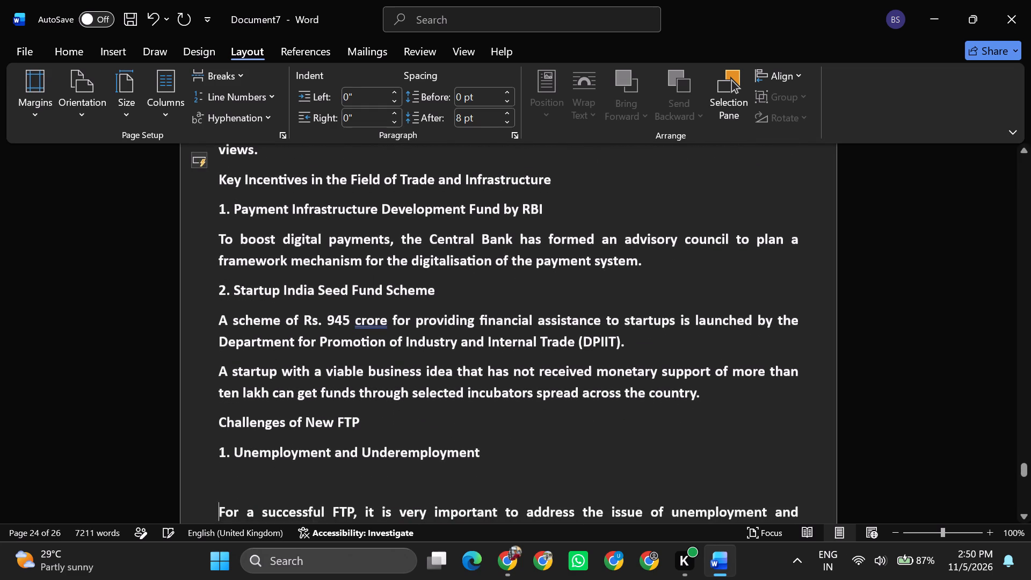
{"action": "key", "text": "BackSpace"}
Insert a double-line separator and a blank line above question 17 on Foreign Exchange Control.
{"action": "key", "text": "Down"}
{"action": "key", "text": "Down"}
{"action": "key", "text": "Down"}
{"action": "key", "text": "Down"}
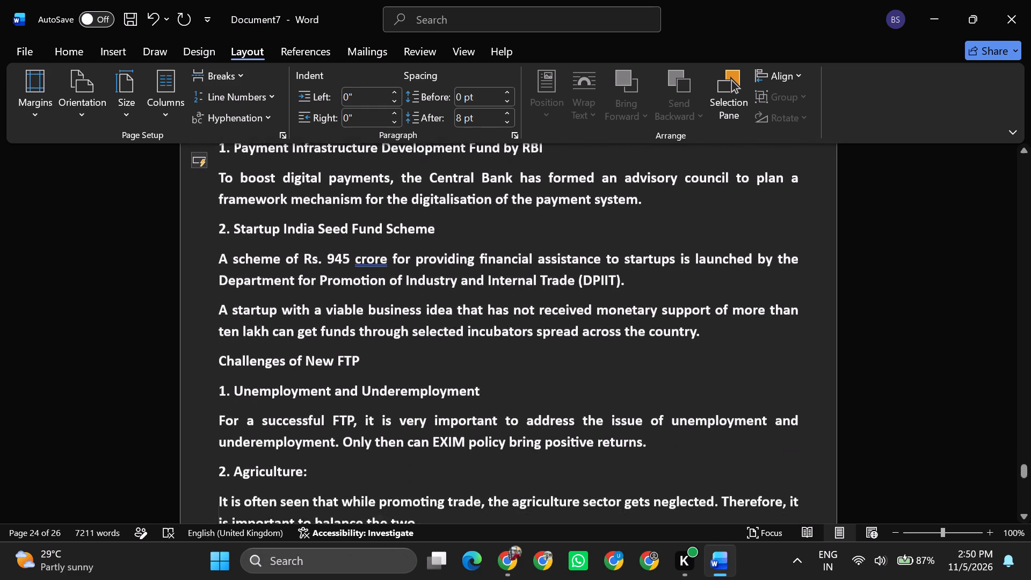
{"action": "key", "text": "Down"}
{"action": "key", "text": "Down"}
{"action": "key", "text": "Down"}
{"action": "key", "text": "Down"}
{"action": "key", "text": "Down"}
{"action": "key", "text": "Down"}
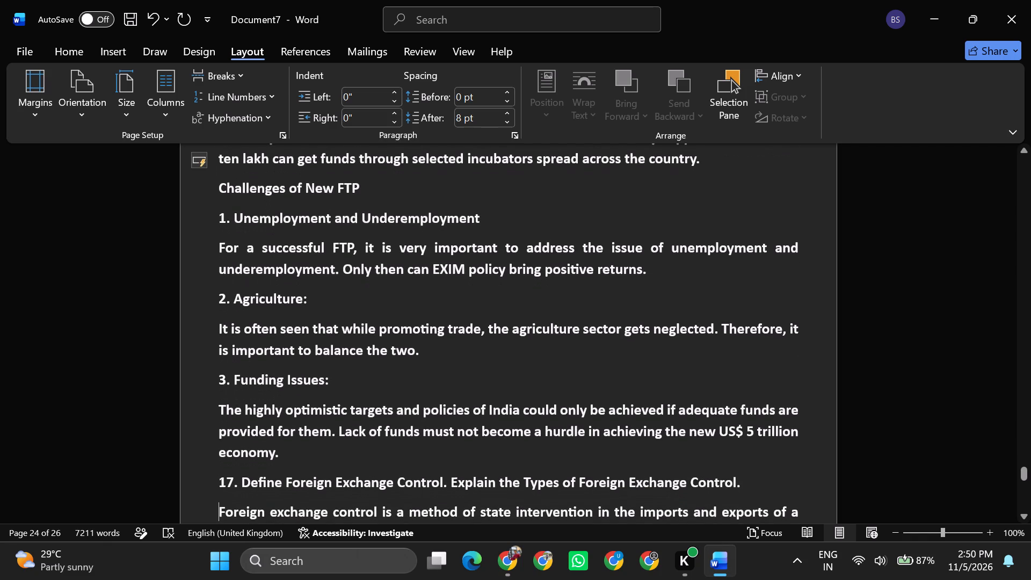
{"action": "key", "text": "Up"}
{"action": "type", "text": "==="}
{"action": "key", "text": "Return"}
{"action": "key", "text": "Return"}
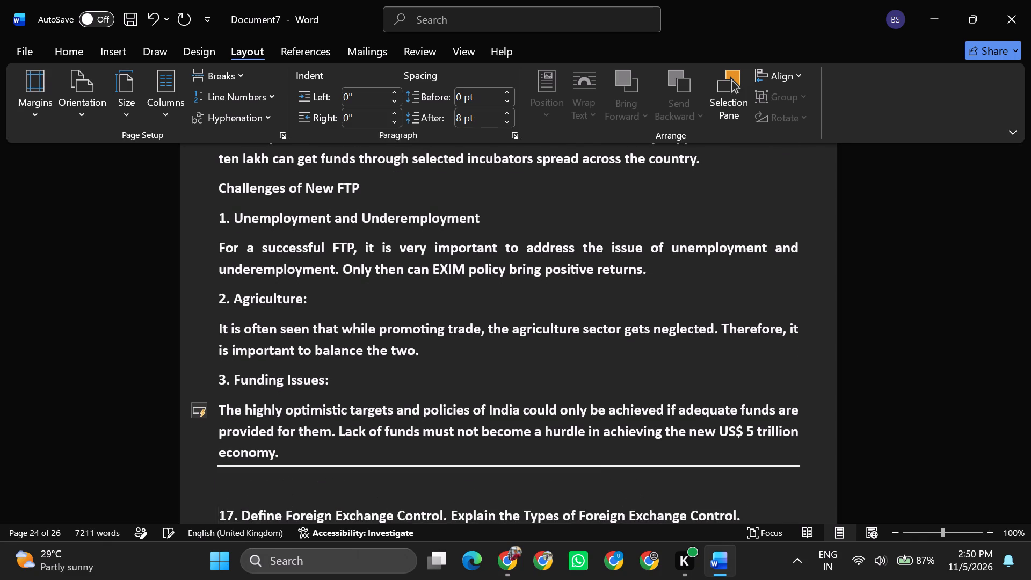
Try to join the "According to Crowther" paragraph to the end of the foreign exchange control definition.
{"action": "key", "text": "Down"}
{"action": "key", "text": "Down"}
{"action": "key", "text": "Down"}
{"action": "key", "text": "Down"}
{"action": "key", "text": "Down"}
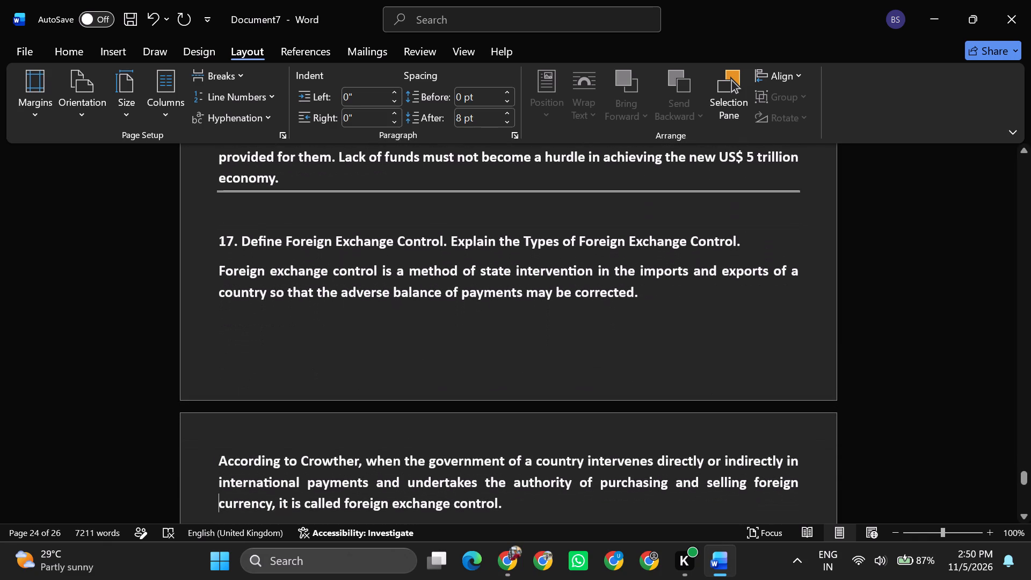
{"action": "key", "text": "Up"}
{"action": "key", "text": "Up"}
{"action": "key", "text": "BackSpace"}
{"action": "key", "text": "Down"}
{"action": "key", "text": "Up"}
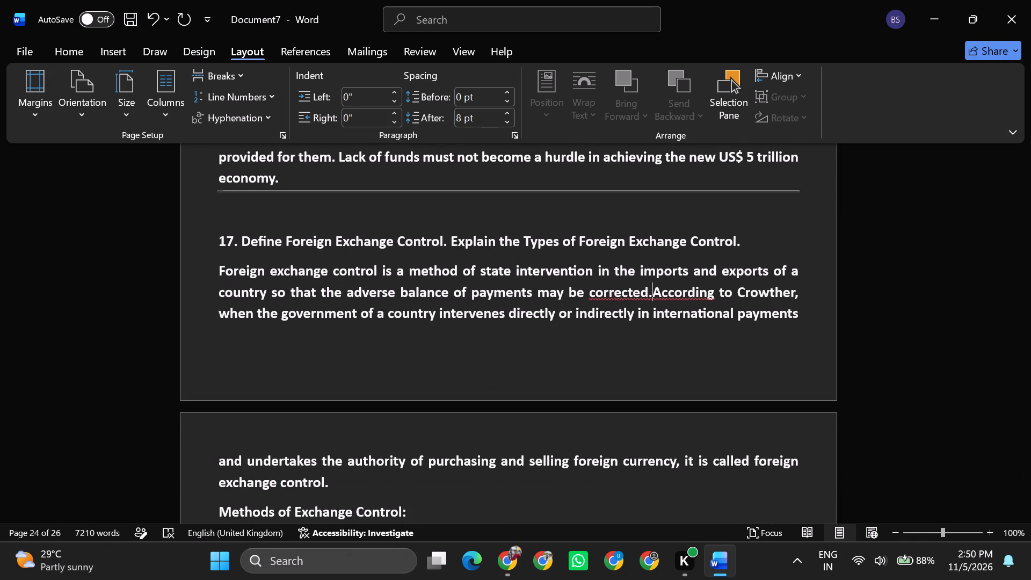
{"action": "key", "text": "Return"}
Remove the blank line between "There are three types:" and point 1 under Exchange Restrictions.
{"action": "key", "text": "Down"}
{"action": "key", "text": "Down"}
{"action": "key", "text": "Down"}
{"action": "key", "text": "Down"}
{"action": "key", "text": "Down"}
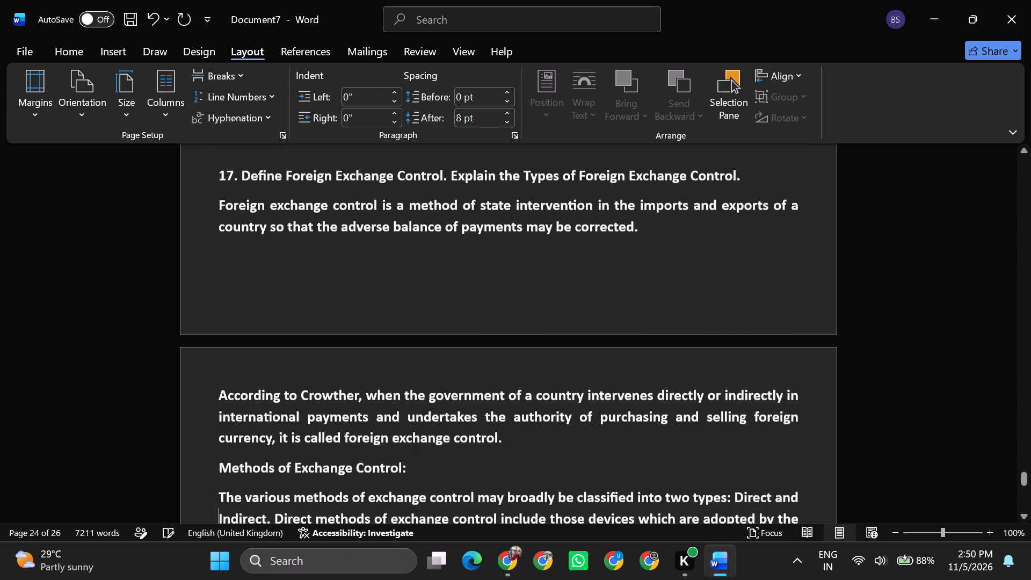
{"action": "key", "text": "Down"}
{"action": "key", "text": "Down"}
{"action": "key", "text": "Down"}
{"action": "key", "text": "Down"}
{"action": "key", "text": "Down"}
{"action": "key", "text": "Down"}
{"action": "key", "text": "Down"}
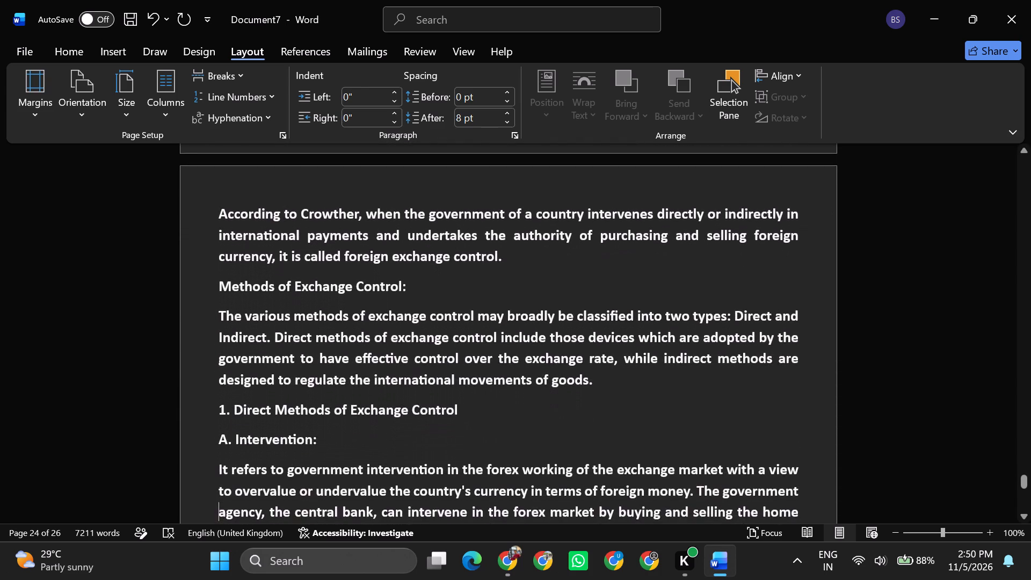
{"action": "key", "text": "Down"}
{"action": "key", "text": "Down"}
{"action": "key", "text": "Down"}
{"action": "key", "text": "Down"}
{"action": "key", "text": "Down"}
{"action": "key", "text": "Down"}
{"action": "key", "text": "Down"}
{"action": "key", "text": "BackSpace"}
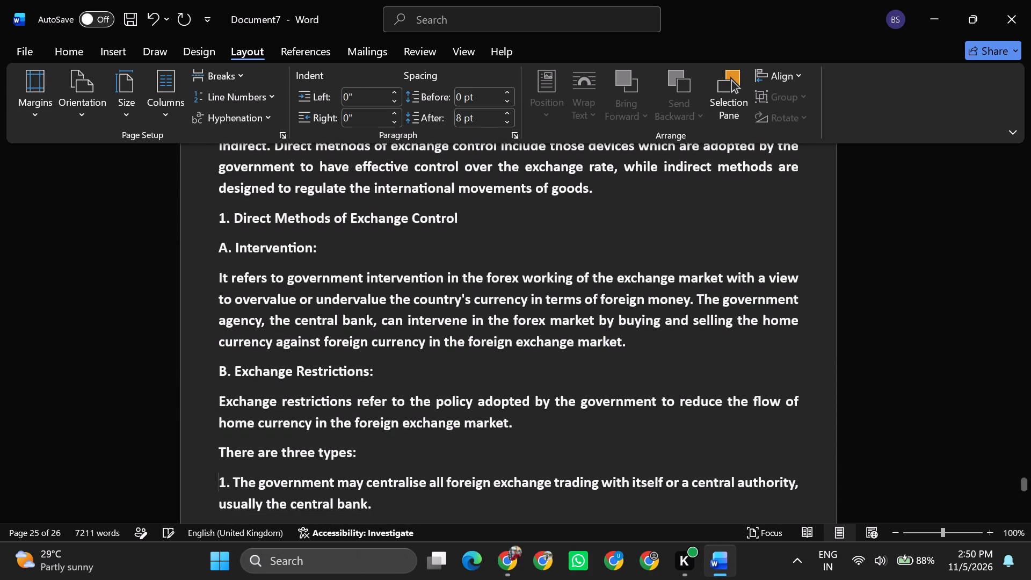
Review the Direct Methods of Exchange Control section, from Intervention through Blocked Accounts, for spacing and numbering.
{"action": "key", "text": "Down"}
{"action": "key", "text": "Down"}
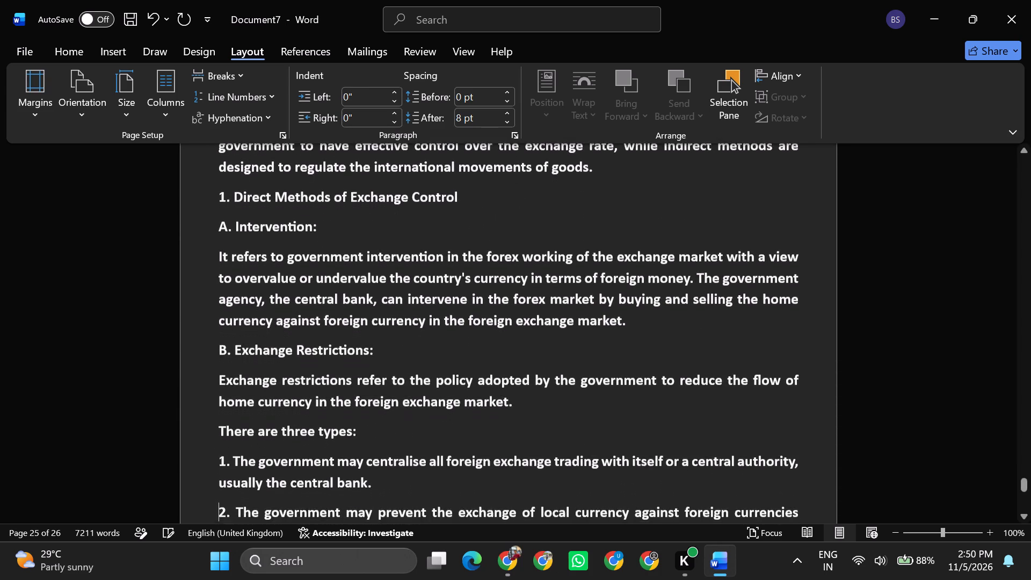
{"action": "key", "text": "Down"}
{"action": "key", "text": "Down"}
{"action": "key", "text": "Down"}
{"action": "key", "text": "Down"}
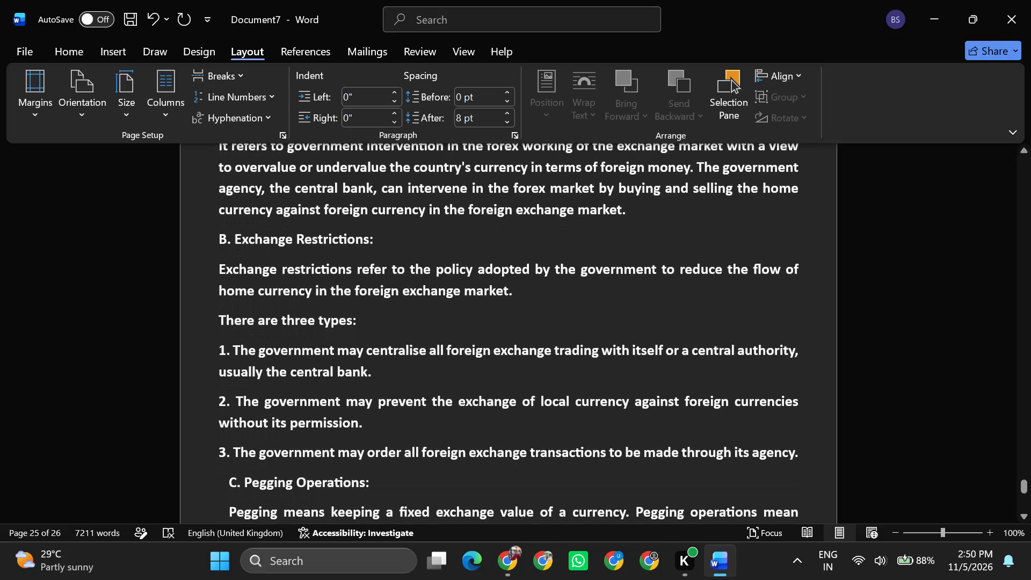
{"action": "key", "text": "Down"}
{"action": "key", "text": "Down"}
{"action": "key", "text": "Down"}
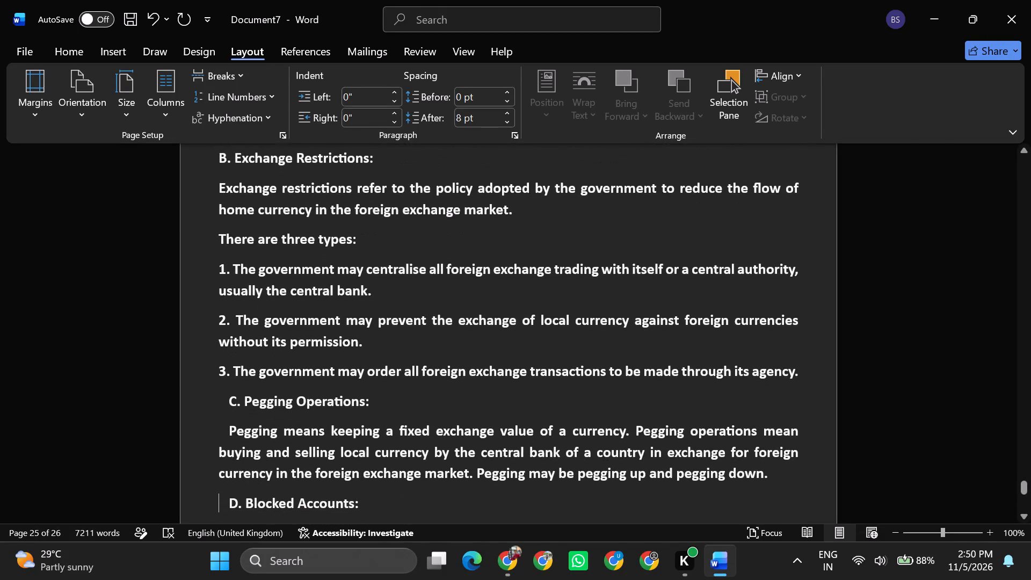
{"action": "key", "text": "Down"}
{"action": "key", "text": "Down"}
{"action": "key", "text": "Down"}
{"action": "key", "text": "Down"}
{"action": "key", "text": "Down"}
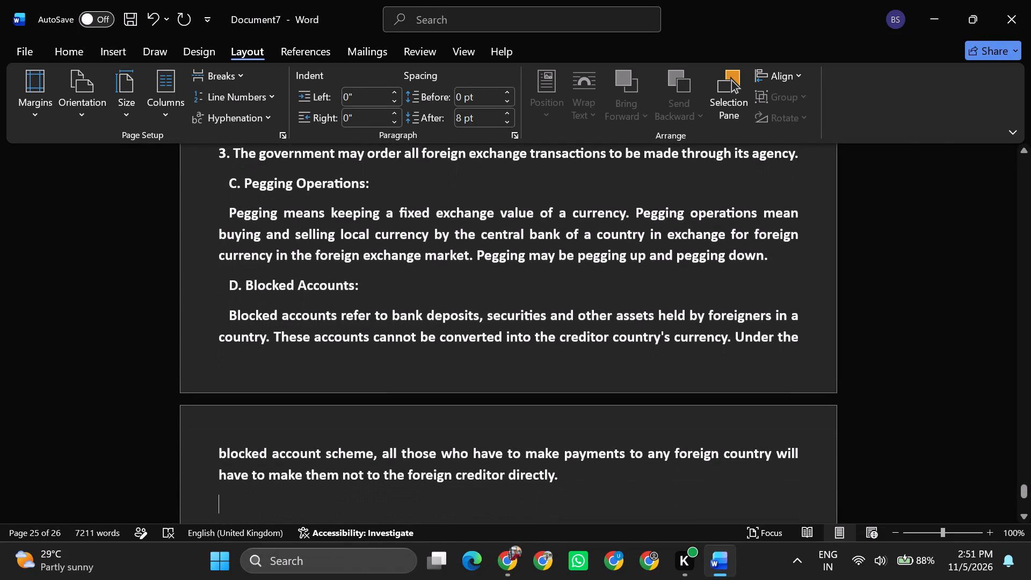
{"action": "key", "text": "Down"}
{"action": "key", "text": "Up"}
{"action": "key", "text": "Up"}
{"action": "key", "text": "Up"}
{"action": "key", "text": "Up"}
{"action": "key", "text": "Up"}
{"action": "key", "text": "Up"}
{"action": "key", "text": "Up"}
{"action": "key", "text": "Up"}
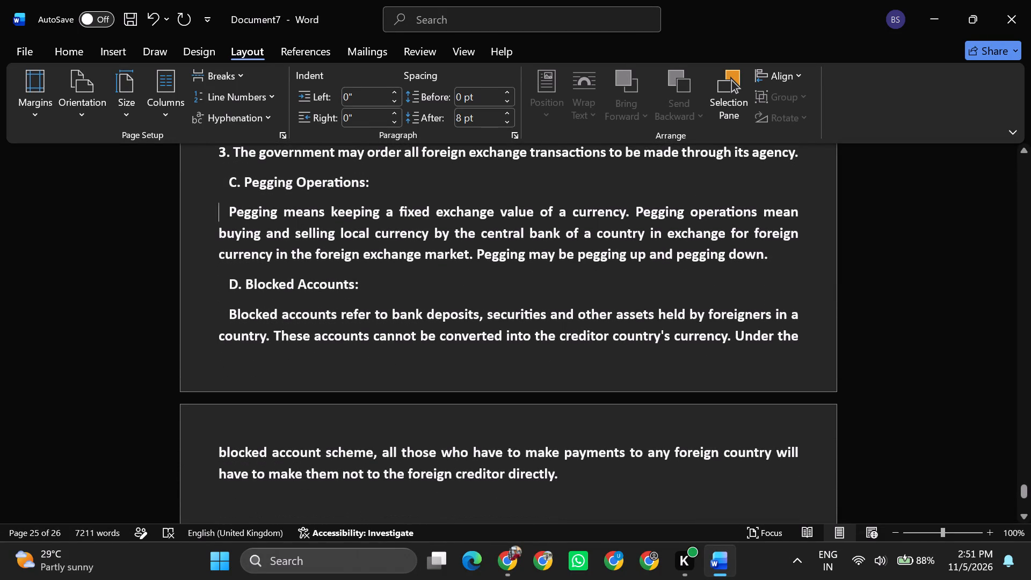
{"action": "key", "text": "Up"}
{"action": "key", "text": "Up"}
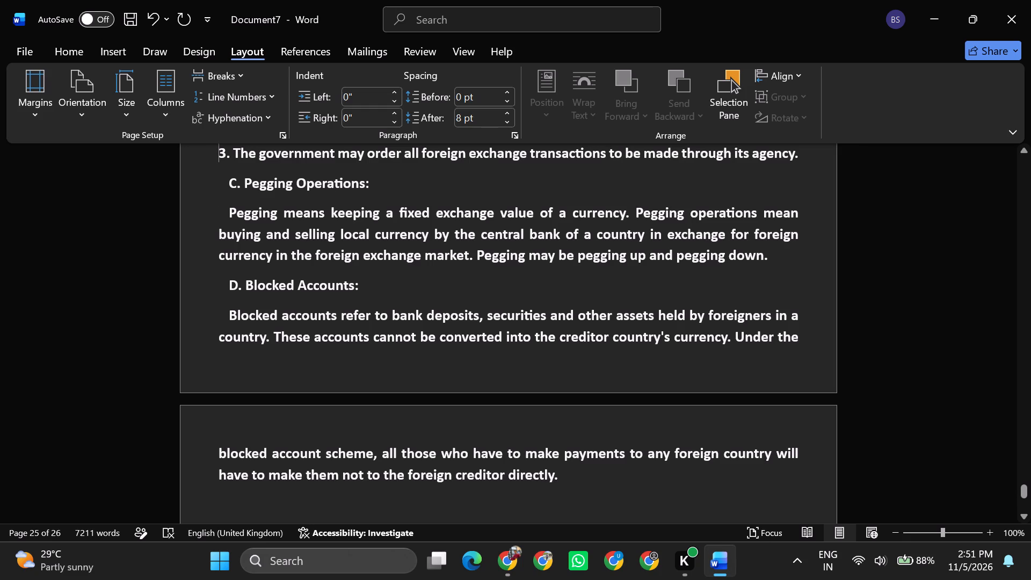
{"action": "scroll", "coordinate": [198, 456], "scroll_direction": "up", "scroll_amount": 1}
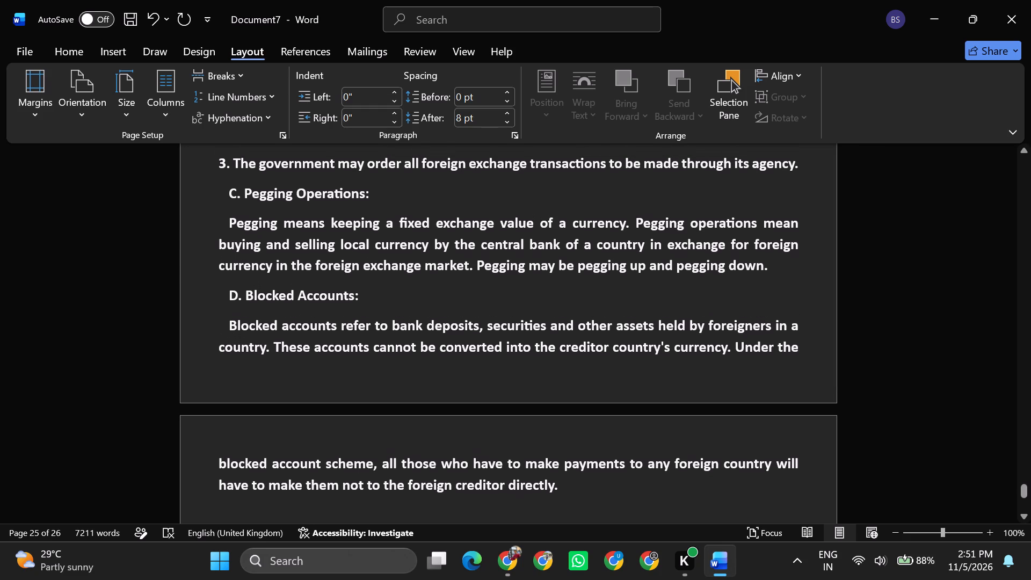
{"action": "scroll", "coordinate": [198, 456], "scroll_direction": "up", "scroll_amount": 1}
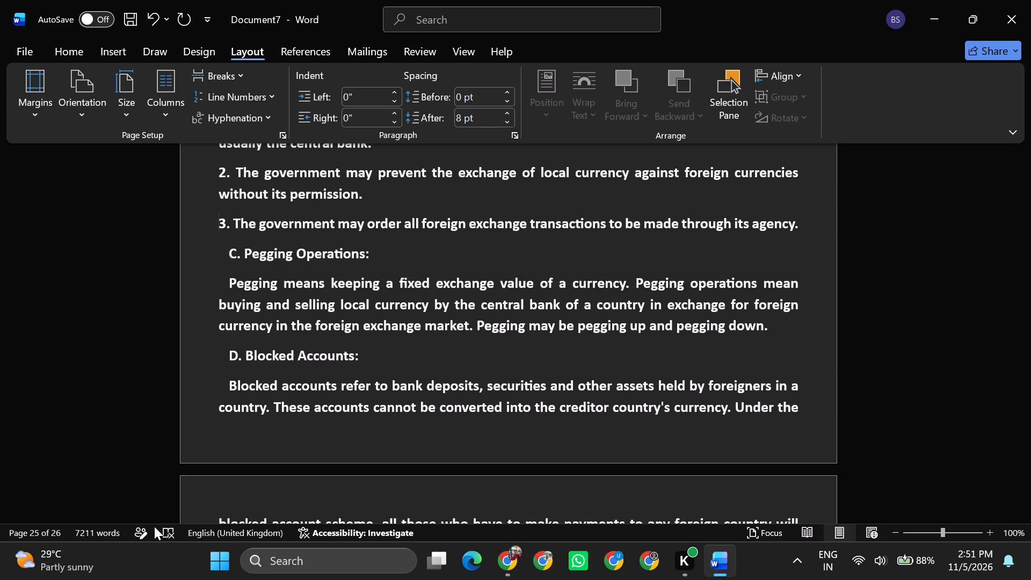
{"action": "scroll", "coordinate": [154, 526], "scroll_direction": "up", "scroll_amount": 4}
{"action": "scroll", "coordinate": [362, 386], "scroll_direction": "up", "scroll_amount": 1}
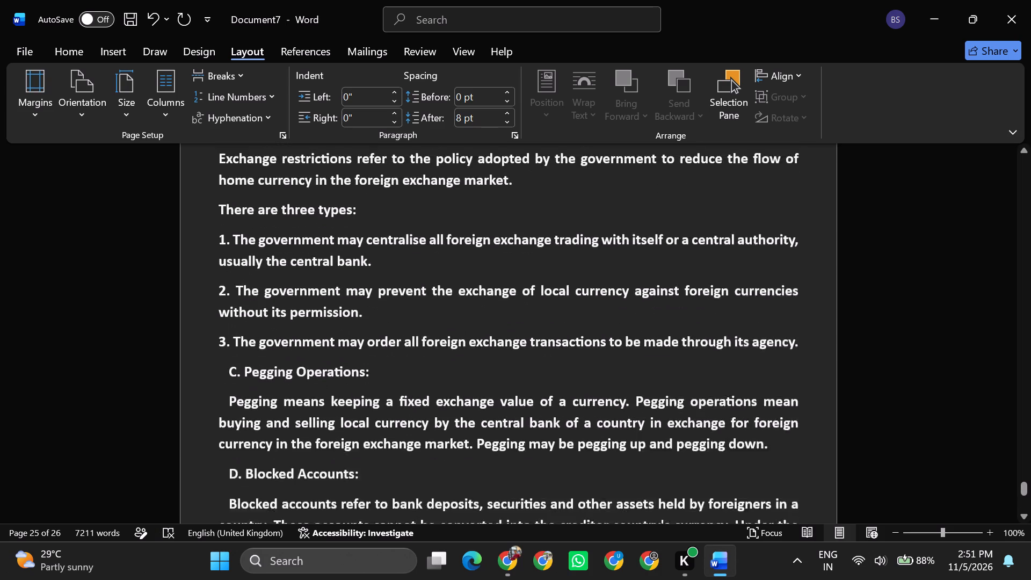
{"action": "scroll", "coordinate": [362, 386], "scroll_direction": "up", "scroll_amount": 3}
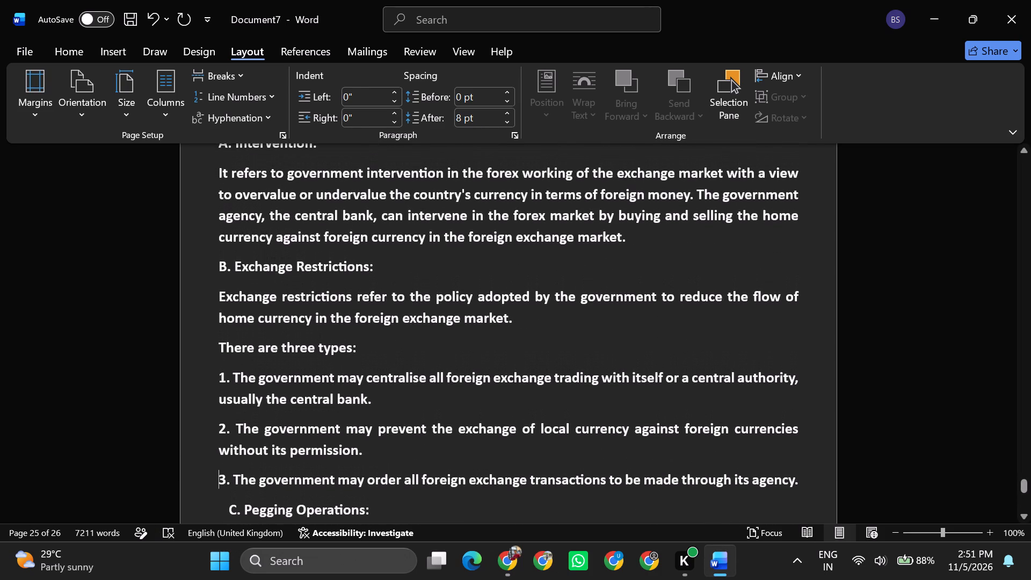
{"action": "scroll", "coordinate": [290, 409], "scroll_direction": "up", "scroll_amount": 1}
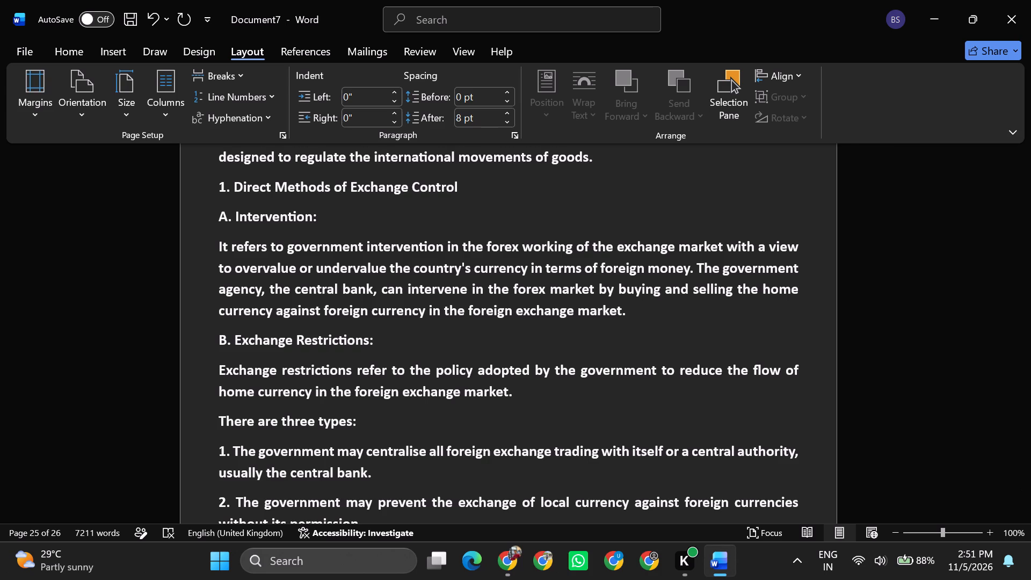
{"action": "scroll", "coordinate": [290, 409], "scroll_direction": "down", "scroll_amount": 1}
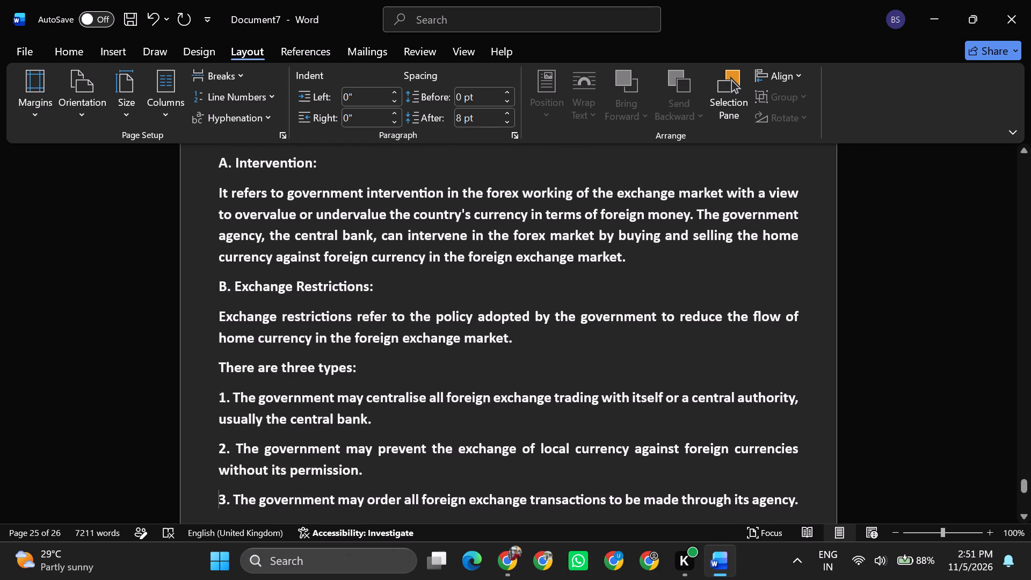
{"action": "scroll", "coordinate": [290, 409], "scroll_direction": "down", "scroll_amount": 1}
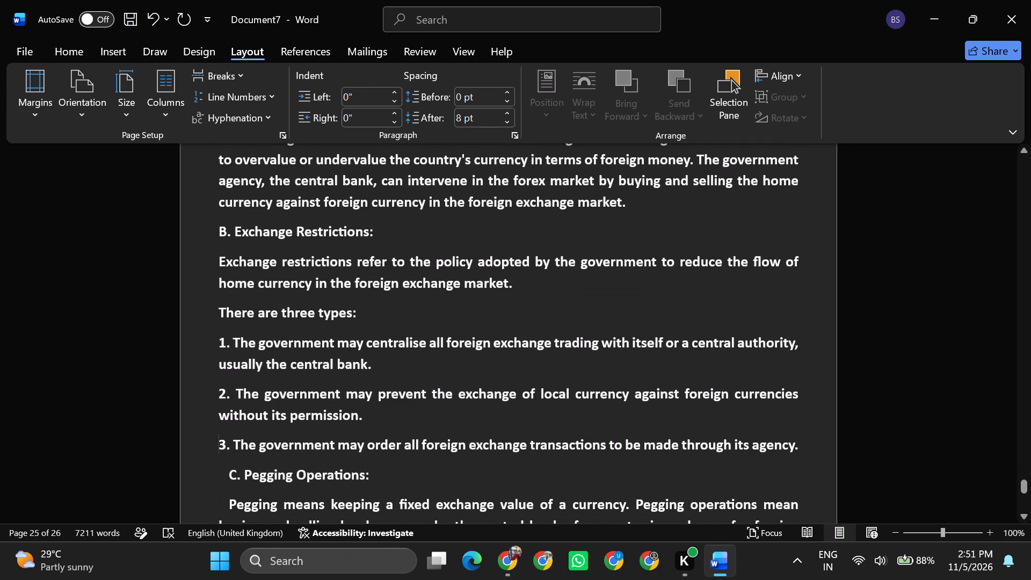
Remove the leading spaces before the "C. Pegging Operations:" heading and the paragraph below it, keeping them on separate lines.
{"action": "left_click", "coordinate": [233, 474]}
{"action": "key", "text": "Left"}
{"action": "key", "text": "BackSpace"}
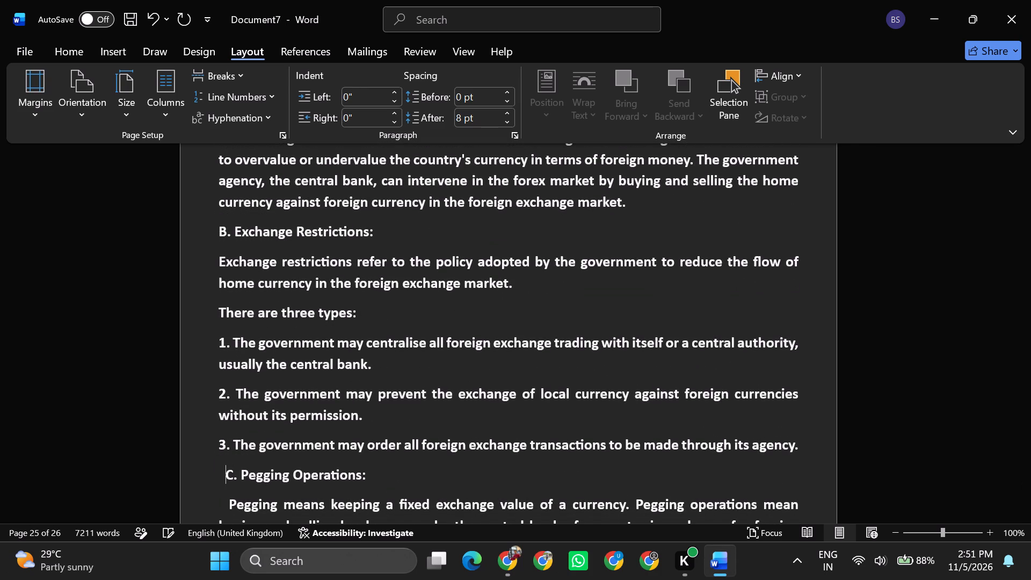
{"action": "key", "text": "BackSpace"}
{"action": "key", "text": "BackSpace"}
{"action": "key", "text": "Down"}
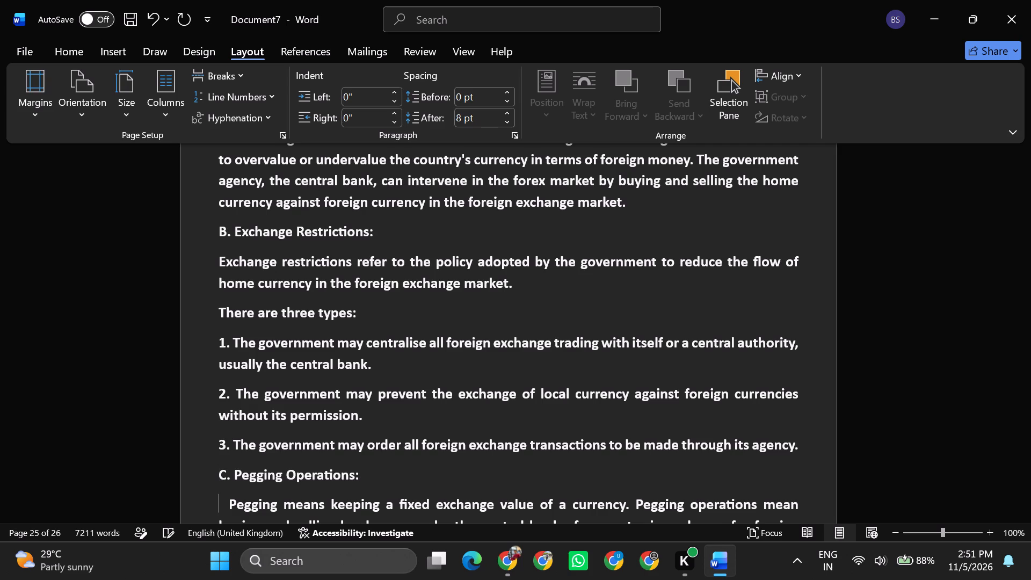
{"action": "key", "text": "Right"}
{"action": "key", "text": "Right"}
{"action": "key", "text": "Right"}
{"action": "key", "text": "BackSpace"}
{"action": "key", "text": "BackSpace"}
{"action": "key", "text": "BackSpace"}
{"action": "key", "text": "BackSpace"}
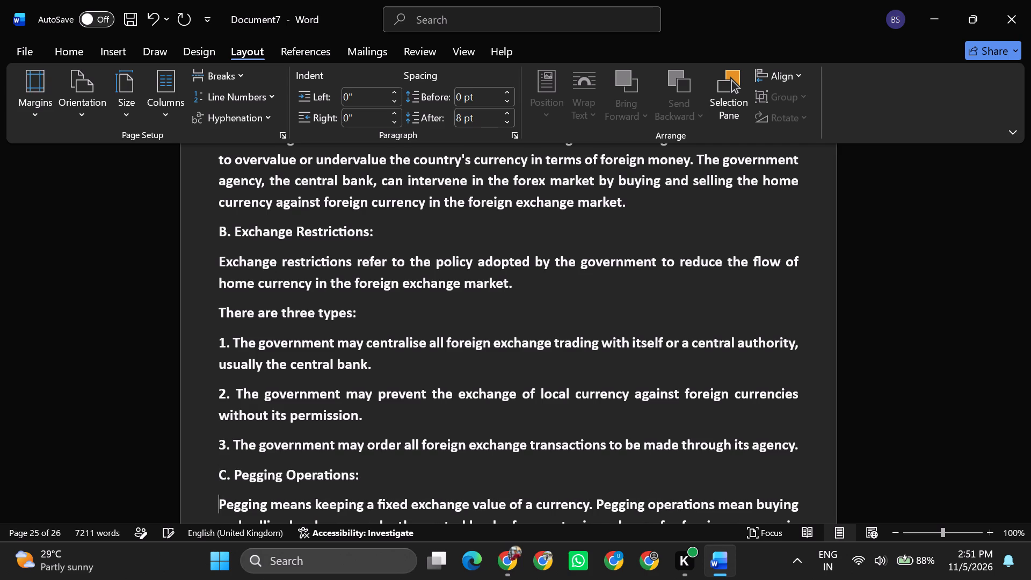
{"action": "key", "text": "Return"}
Remove the leading spaces before the "D. Blocked Accounts:" heading and its paragraph, keeping each on its own line.
{"action": "key", "text": "Down"}
{"action": "key", "text": "Down"}
{"action": "key", "text": "Down"}
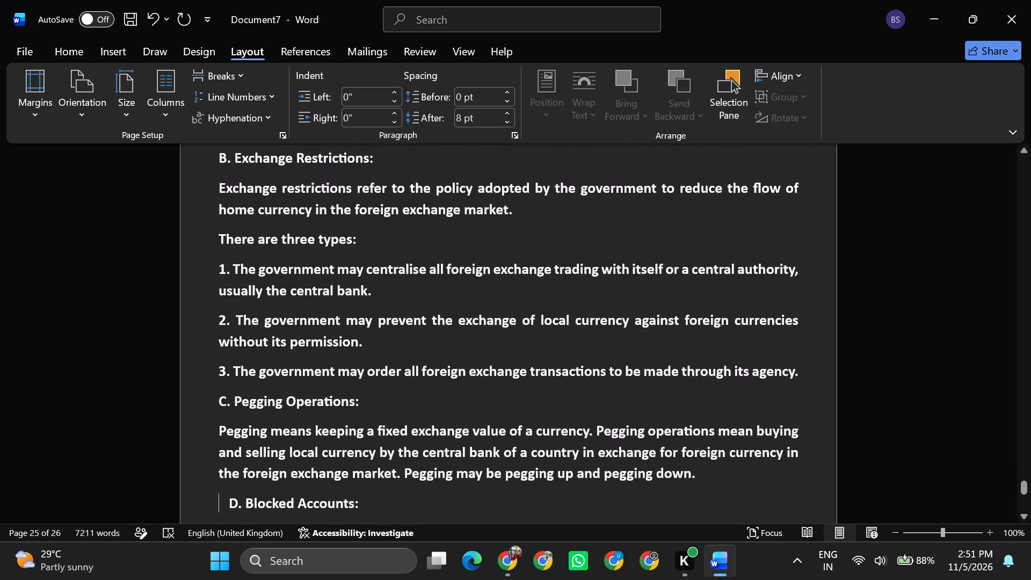
{"action": "key", "text": "Right"}
{"action": "key", "text": "Right"}
{"action": "key", "text": "Right"}
{"action": "key", "text": "BackSpace"}
{"action": "key", "text": "BackSpace"}
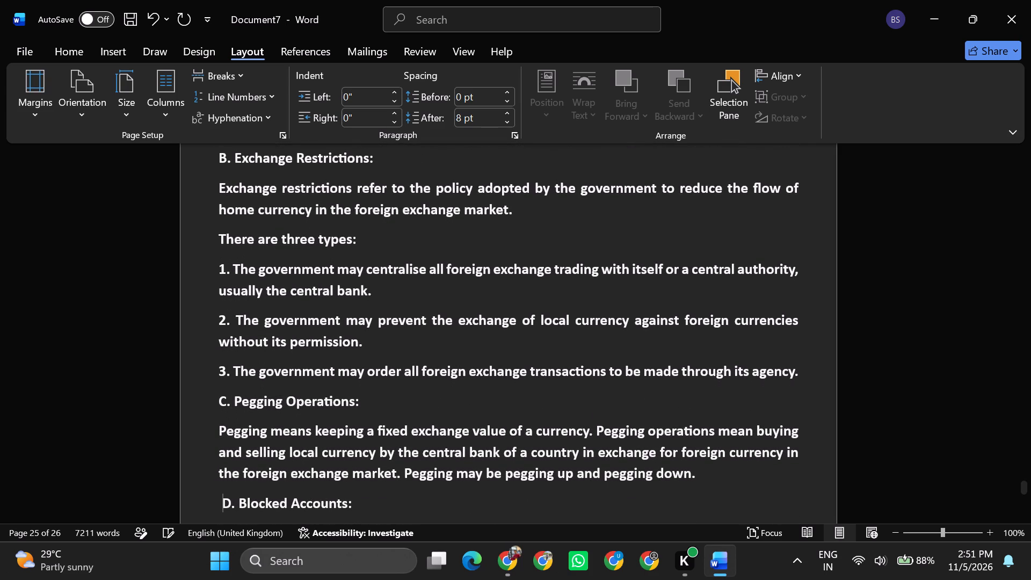
{"action": "key", "text": "BackSpace"}
{"action": "key", "text": "BackSpace"}
{"action": "key", "text": "Return"}
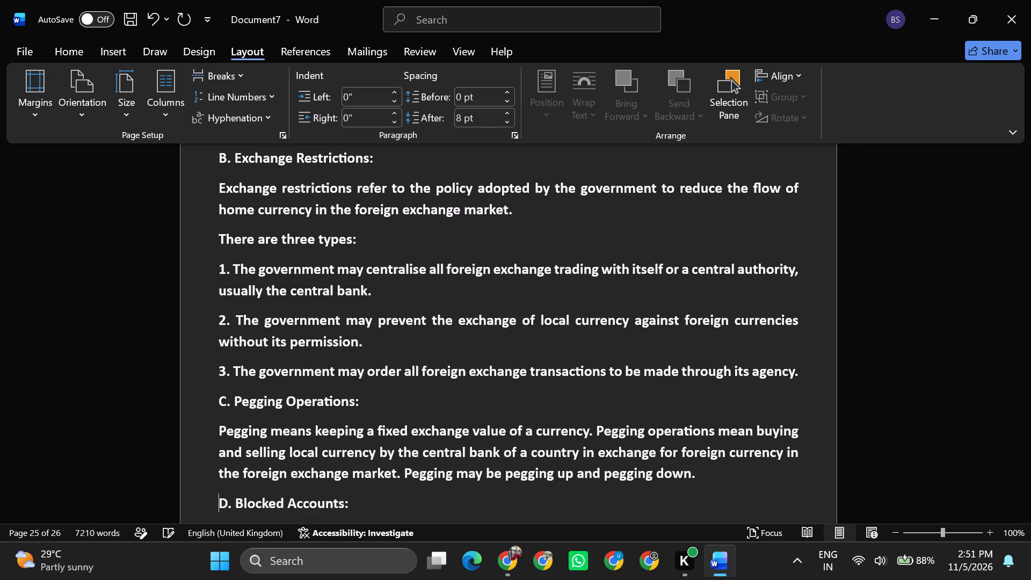
{"action": "key", "text": "Down"}
{"action": "key", "text": "Right"}
{"action": "key", "text": "Right"}
{"action": "key", "text": "Right"}
{"action": "key", "text": "BackSpace"}
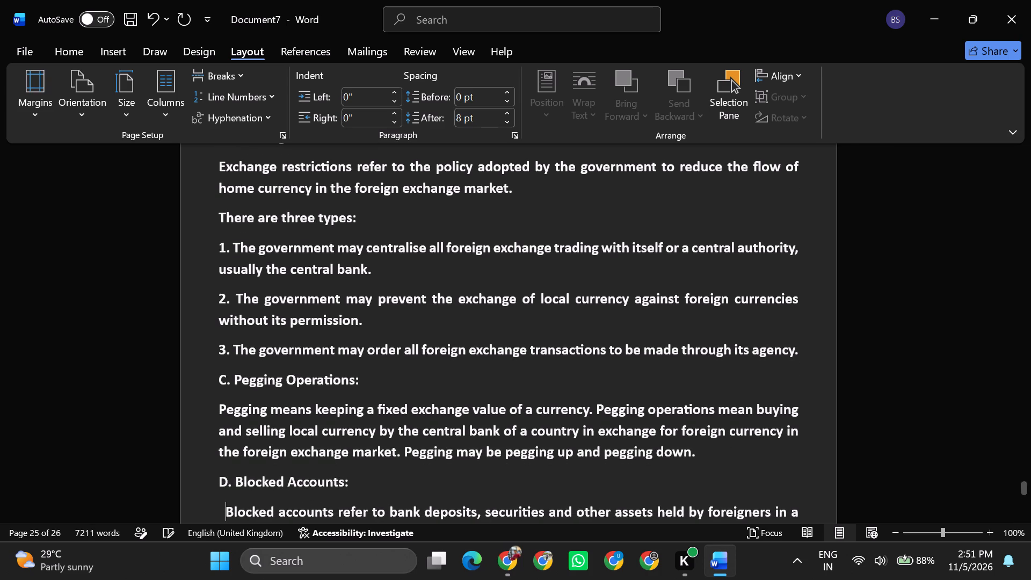
{"action": "key", "text": "BackSpace"}
{"action": "key", "text": "BackSpace"}
{"action": "key", "text": "BackSpace"}
{"action": "key", "text": "Return"}
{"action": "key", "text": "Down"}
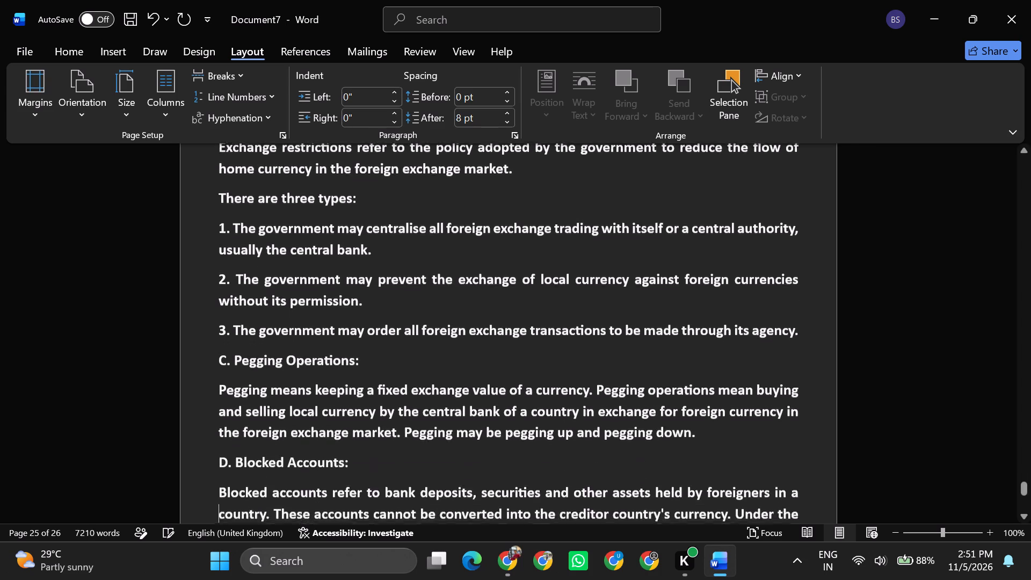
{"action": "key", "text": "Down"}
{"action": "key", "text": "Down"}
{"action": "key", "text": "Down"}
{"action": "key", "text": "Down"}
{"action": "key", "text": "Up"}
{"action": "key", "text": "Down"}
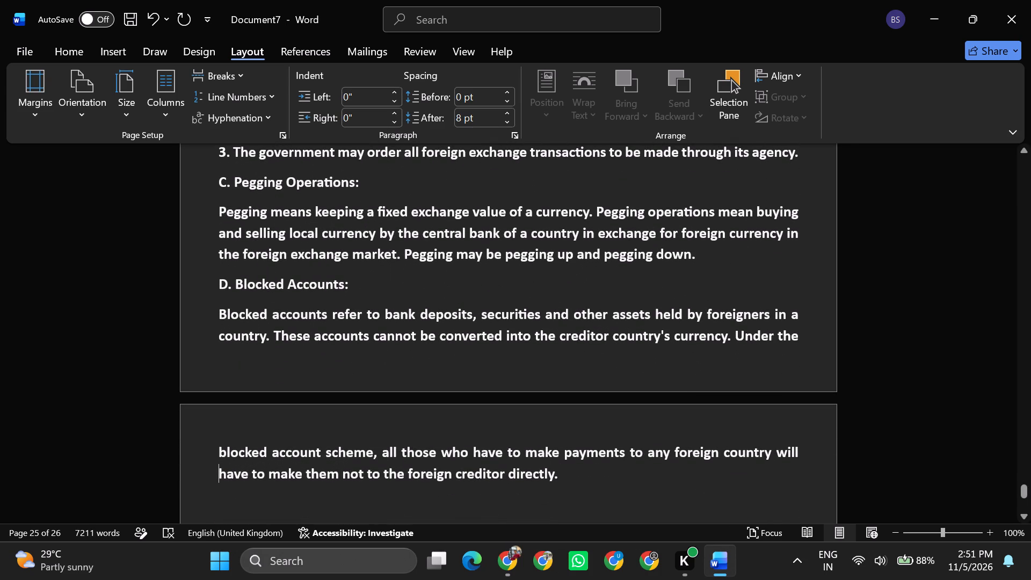
Save the document as UNIT-4 in the Downloads folder.
{"action": "key", "text": "ctrl+s"}
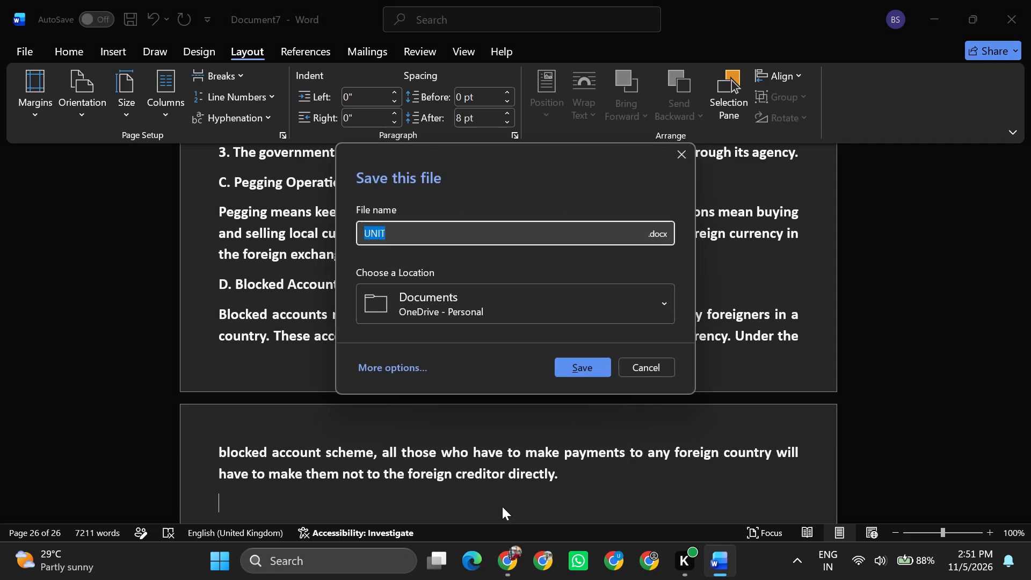
{"action": "key", "text": "Right"}
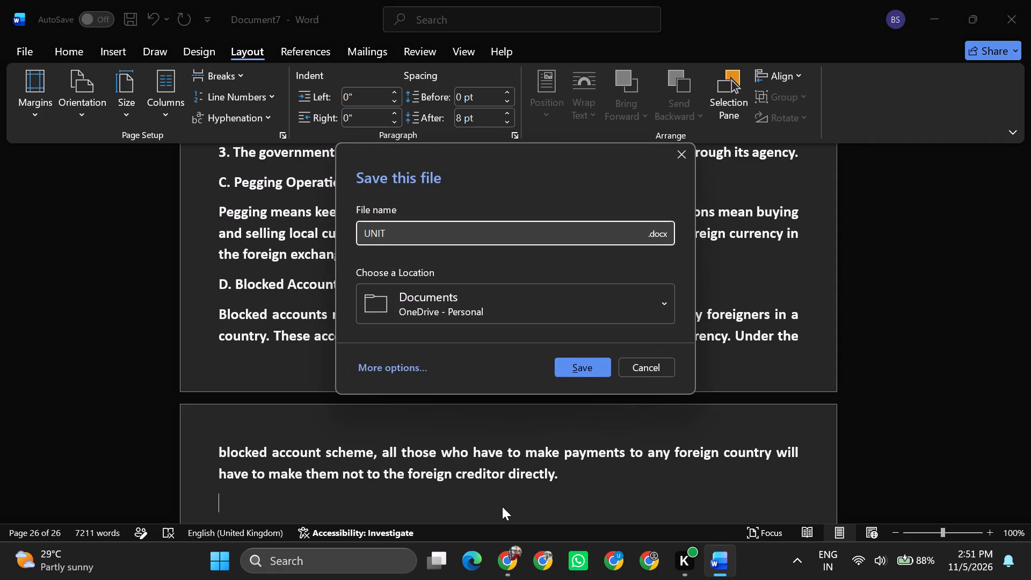
{"action": "left_click", "coordinate": [600, 301]}
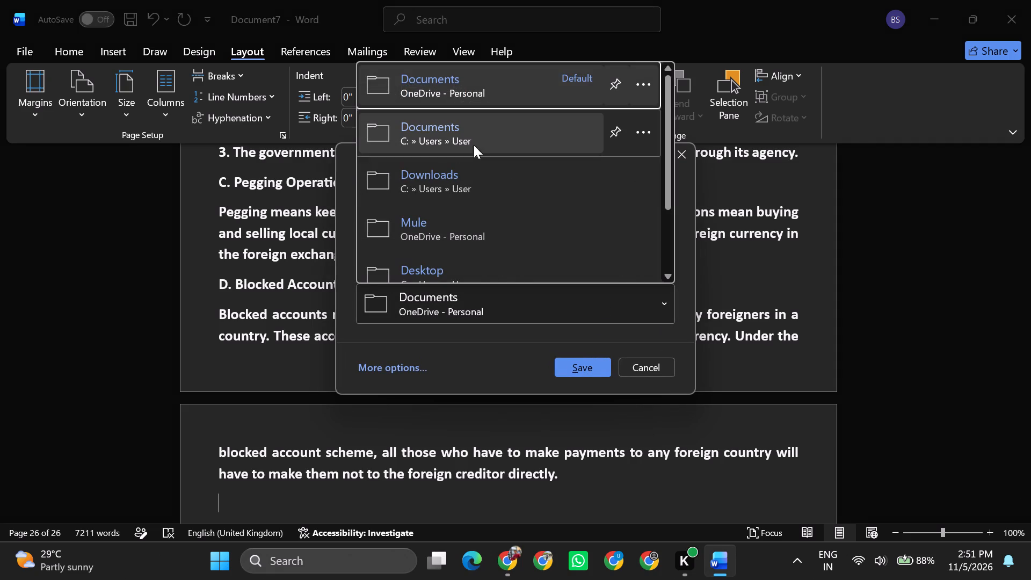
{"action": "left_click", "coordinate": [445, 172]}
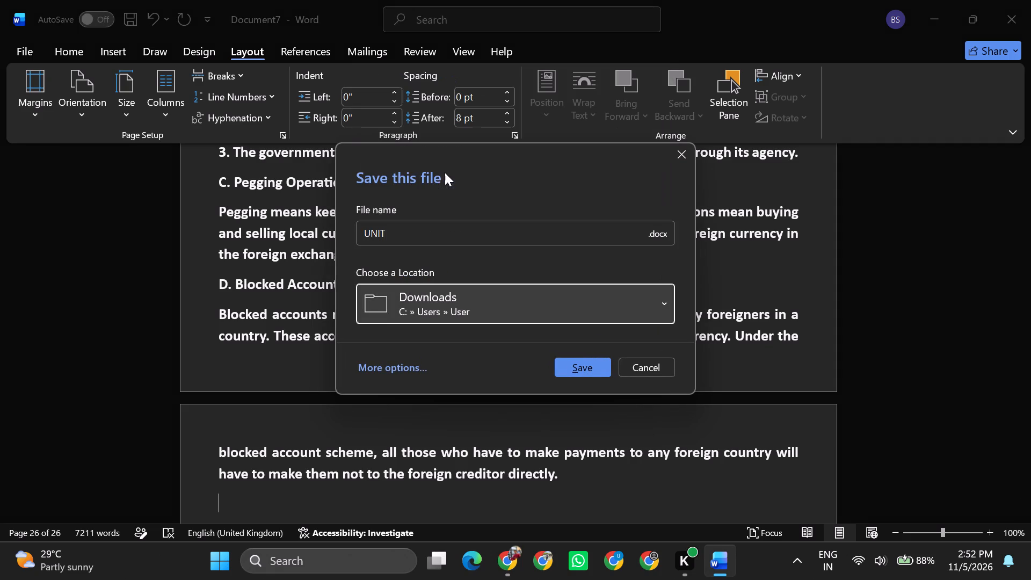
{"action": "left_click", "coordinate": [423, 231]}
{"action": "left_click", "coordinate": [423, 231]}
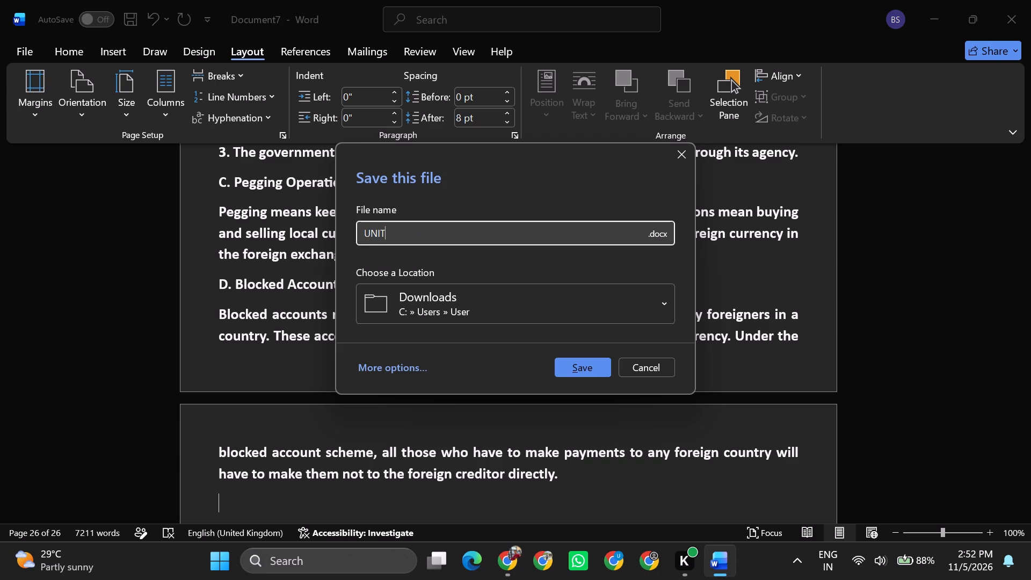
{"action": "type", "text": "-3"}
{"action": "key", "text": "BackSpace"}
{"action": "key", "text": "4"}
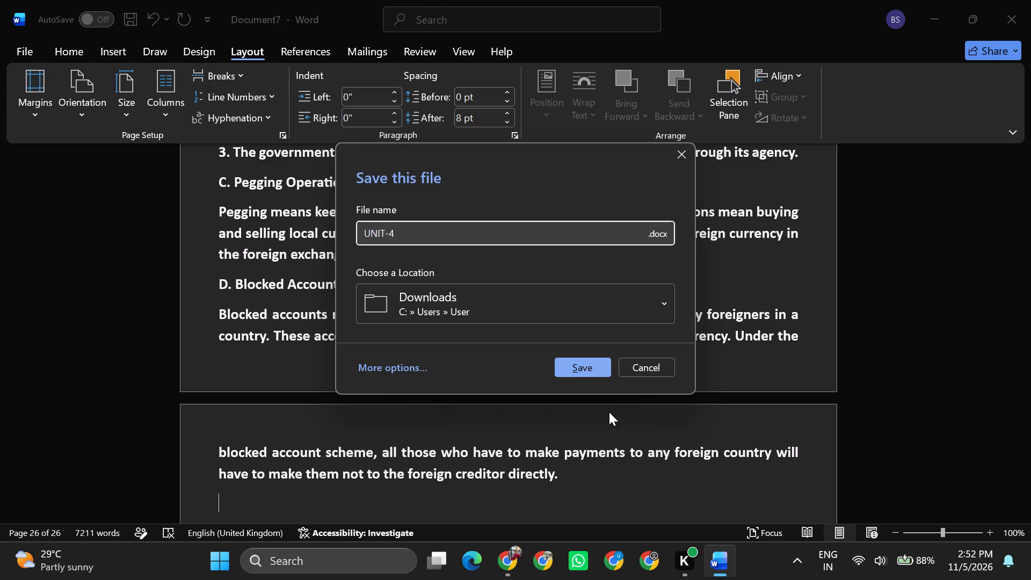
{"action": "left_click", "coordinate": [664, 307]}
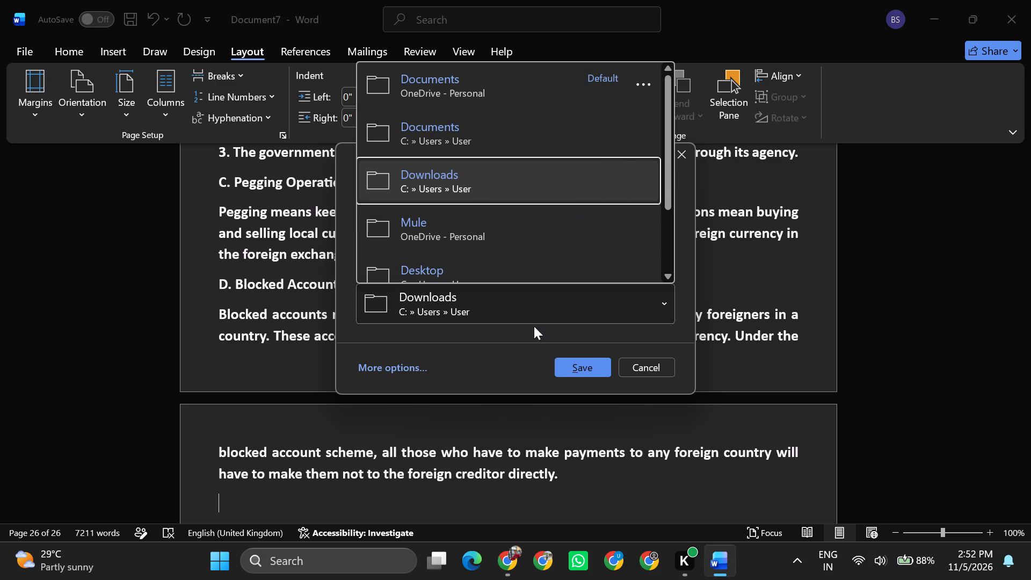
{"action": "left_click", "coordinate": [459, 179]}
{"action": "left_click", "coordinate": [565, 365]}
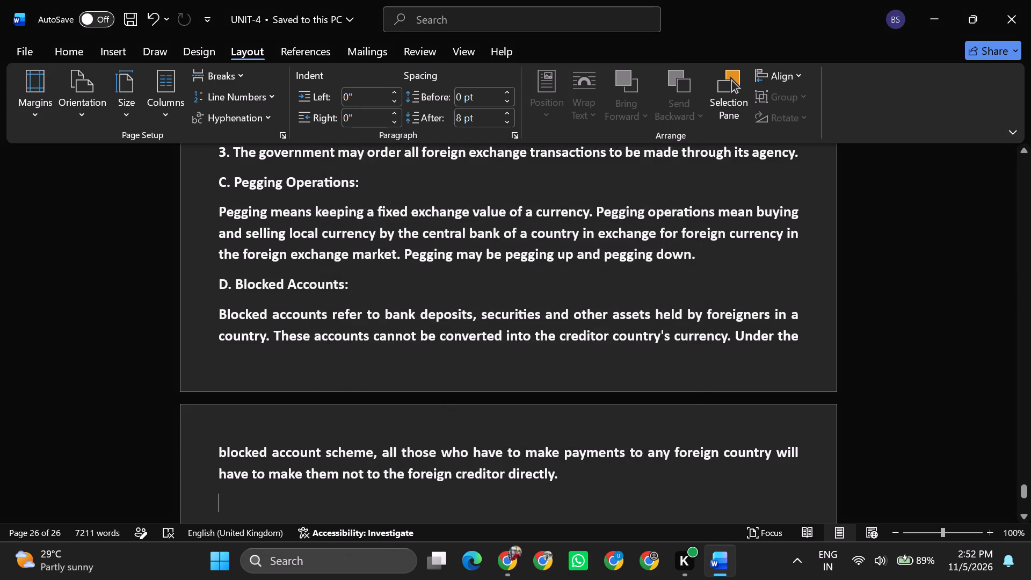
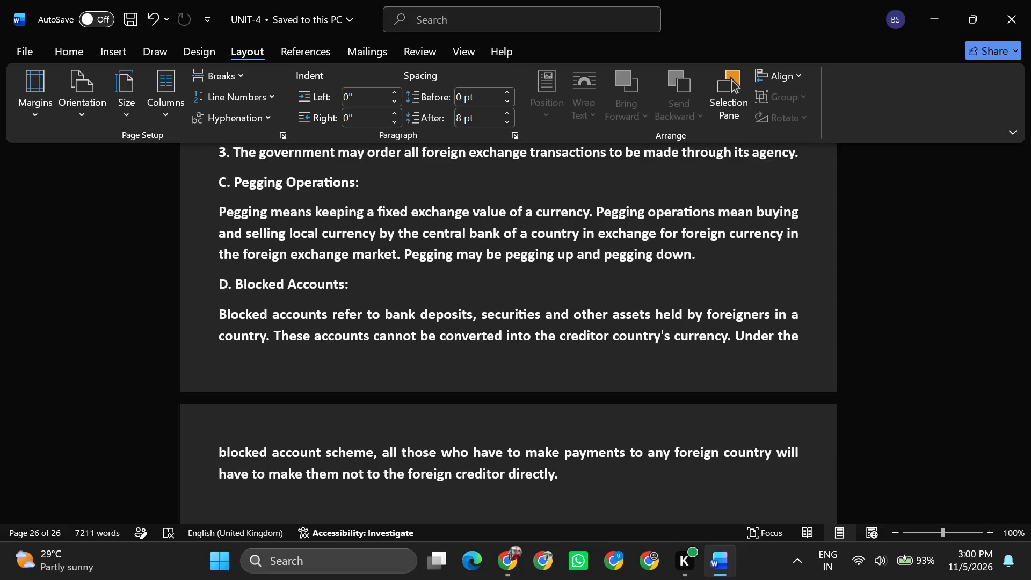
Open the font settings for the empty line below the closing Blocked Accounts paragraph.
{"action": "key", "text": "Down"}
{"action": "key", "text": "Down"}
{"action": "key", "text": "Down"}
{"action": "key", "text": "ctrl+d"}
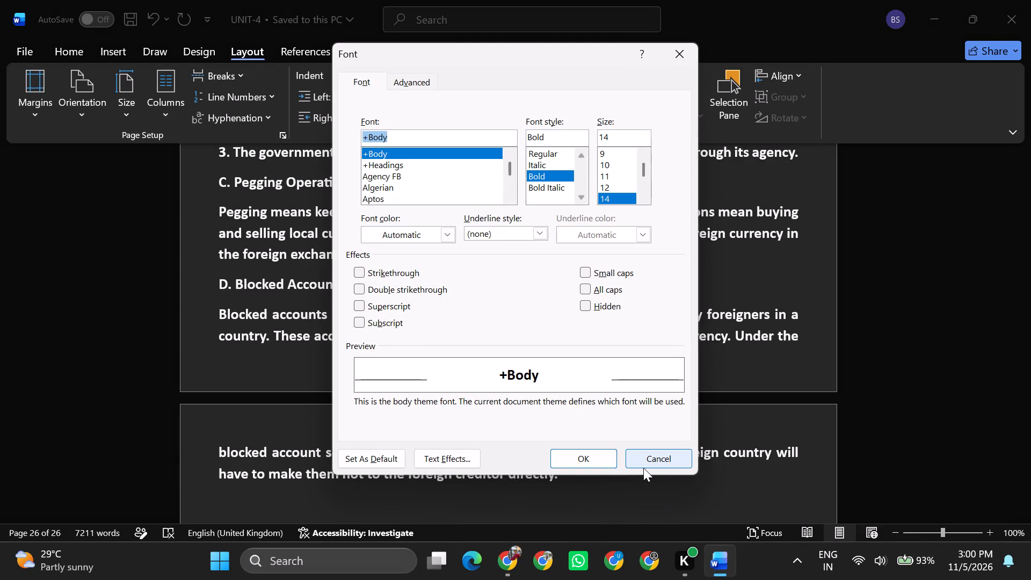
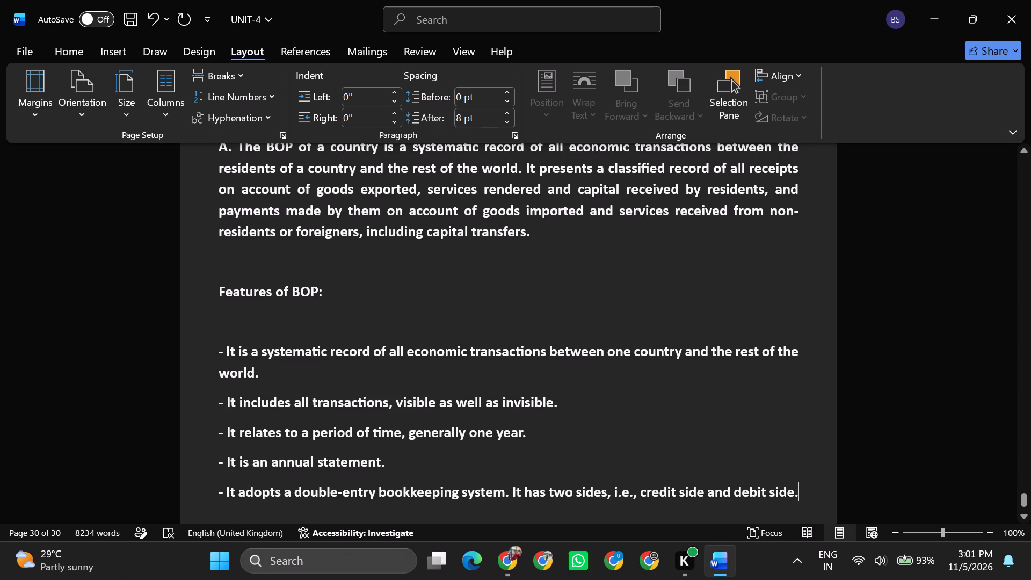
Review the final pages from the rupee convertibility section through to the Features of BOP list at the document's end.
{"action": "scroll", "coordinate": [804, 495], "scroll_direction": "up", "scroll_amount": 9}
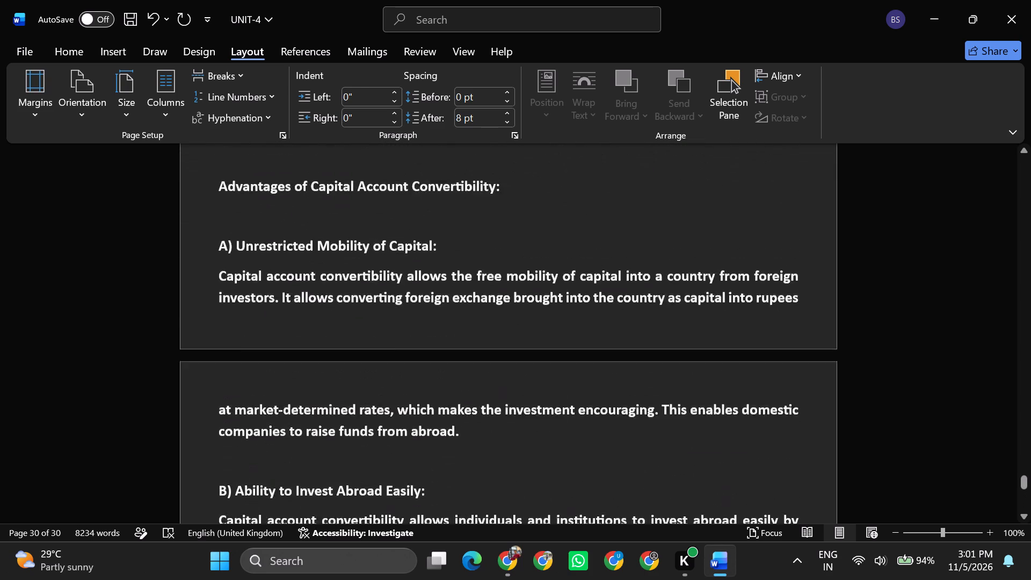
{"action": "scroll", "coordinate": [804, 495], "scroll_direction": "up", "scroll_amount": 4}
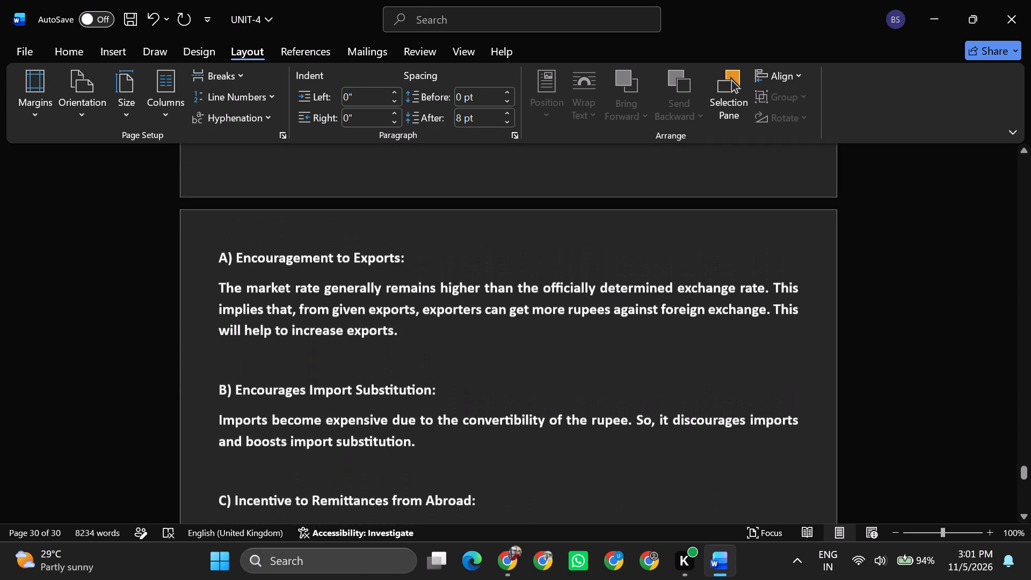
{"action": "scroll", "coordinate": [804, 495], "scroll_direction": "up", "scroll_amount": 3}
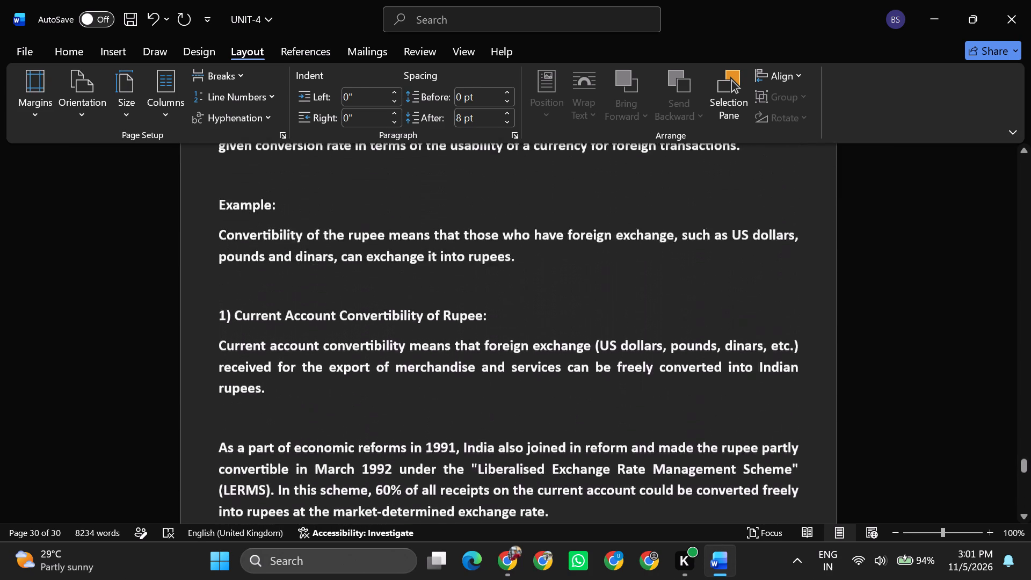
{"action": "scroll", "coordinate": [804, 495], "scroll_direction": "down", "scroll_amount": 3}
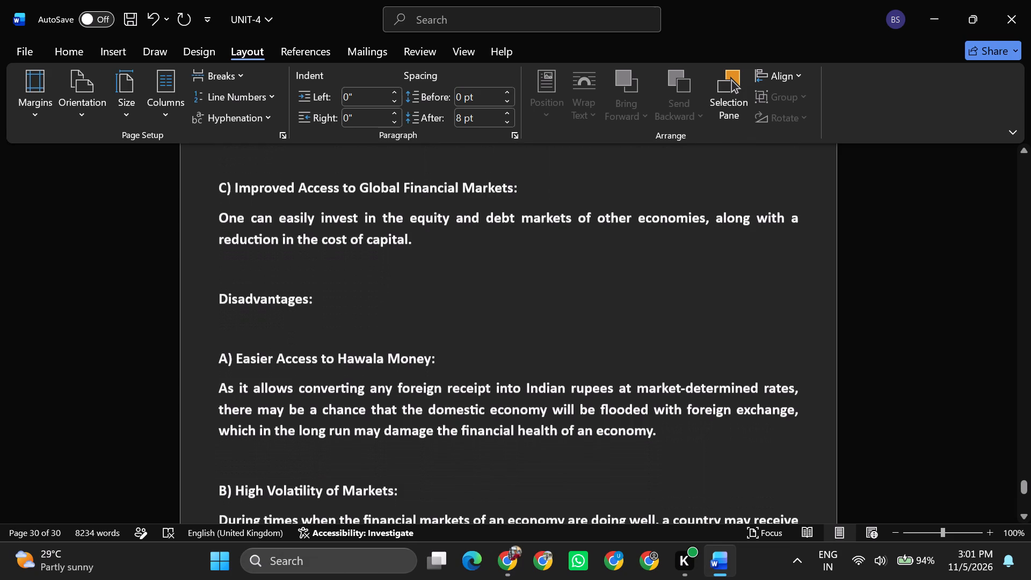
{"action": "left_click", "coordinate": [804, 495]}
{"action": "scroll", "coordinate": [729, 388], "scroll_direction": "down", "scroll_amount": 3}
{"action": "scroll", "coordinate": [729, 388], "scroll_direction": "right", "scroll_amount": 1}
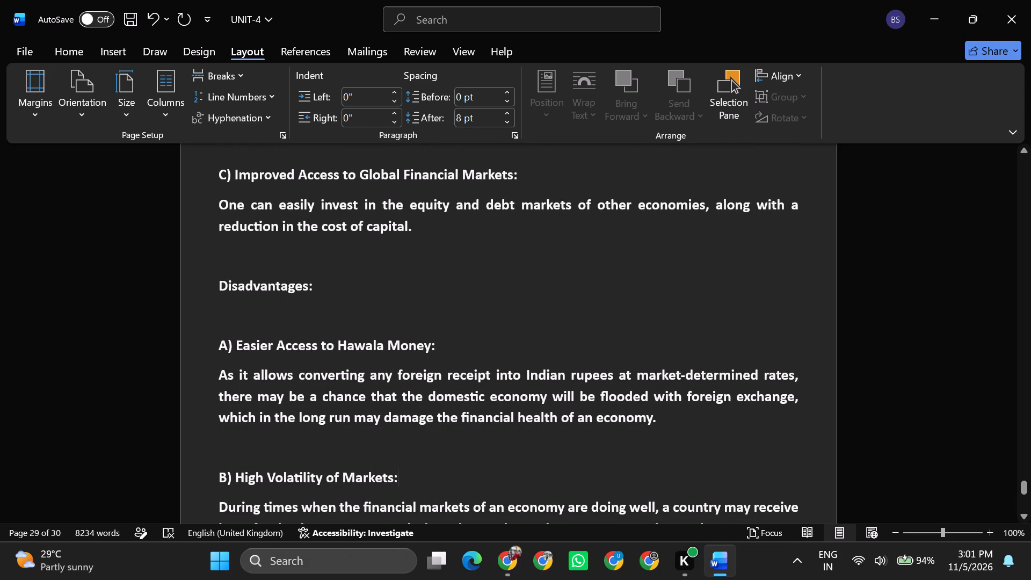
{"action": "scroll", "coordinate": [729, 388], "scroll_direction": "right", "scroll_amount": 1}
{"action": "scroll", "coordinate": [816, 363], "scroll_direction": "down", "scroll_amount": 1}
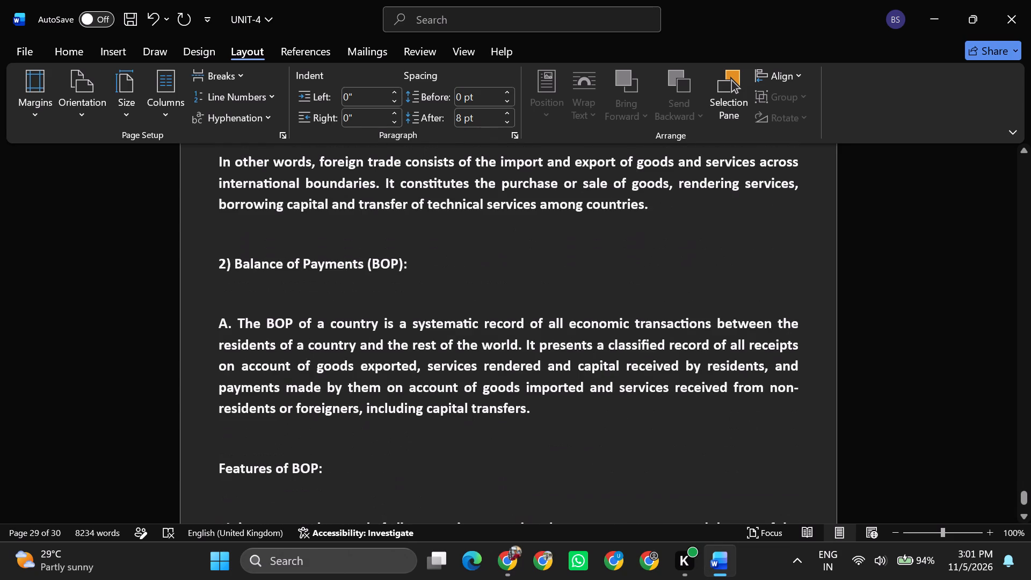
{"action": "scroll", "coordinate": [624, 356], "scroll_direction": "down", "scroll_amount": 2}
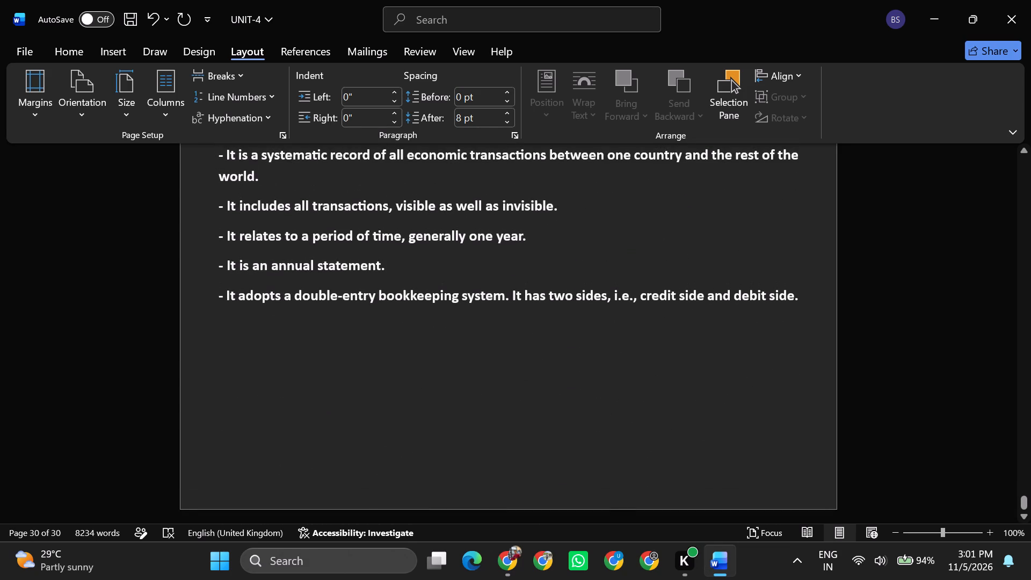
Place the insertion point at the end of the last Features of BOP line, after "credit side and debit side.".
{"action": "left_click", "coordinate": [827, 282]}
{"action": "left_click", "coordinate": [805, 295]}
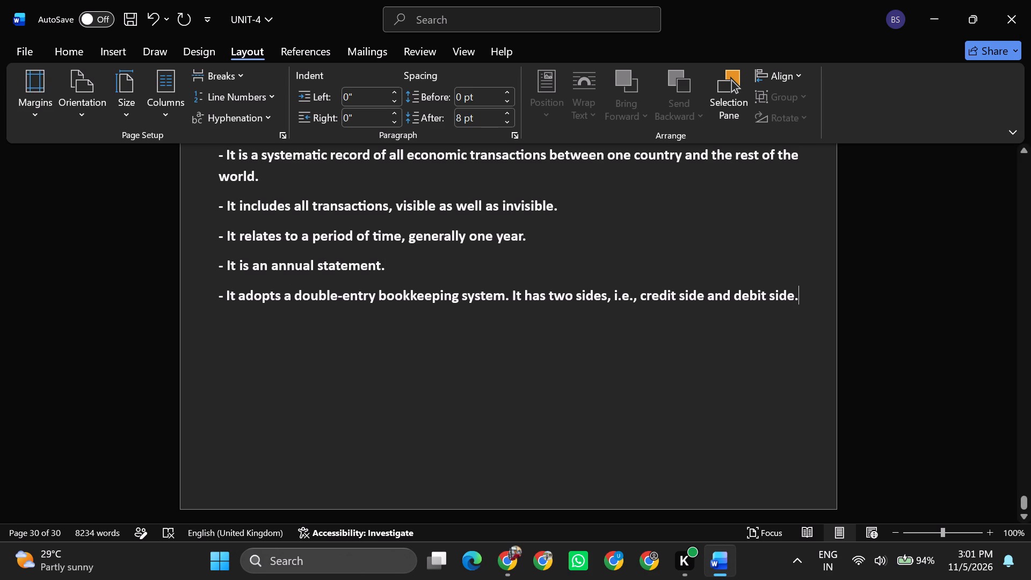
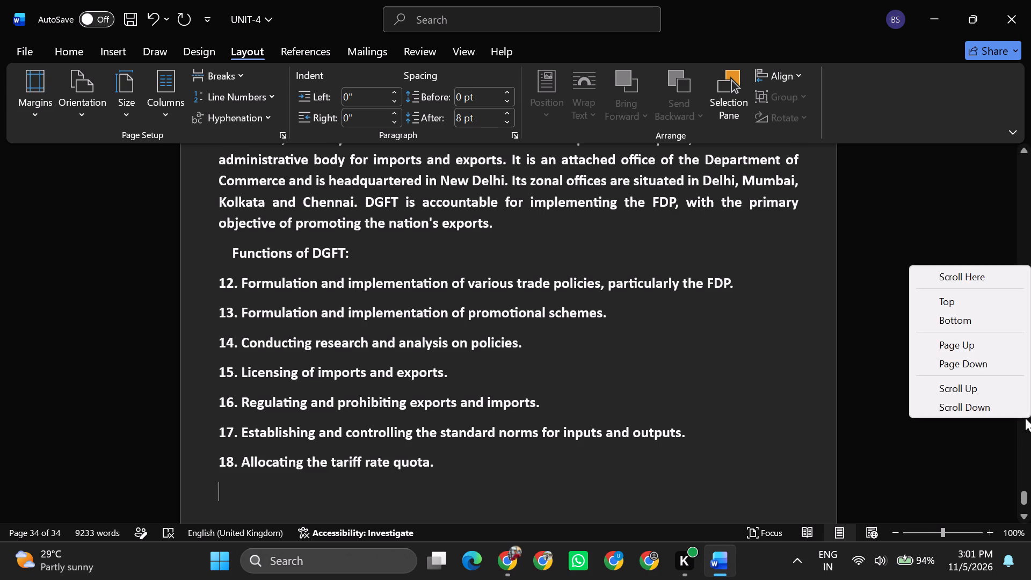
Go back through the notes to the Exchange Clearing Agreements and Multiple Exchange Rates part of the exchange control methods.
{"action": "left_click", "coordinate": [727, 466]}
{"action": "scroll", "coordinate": [727, 466], "scroll_direction": "up", "scroll_amount": 8}
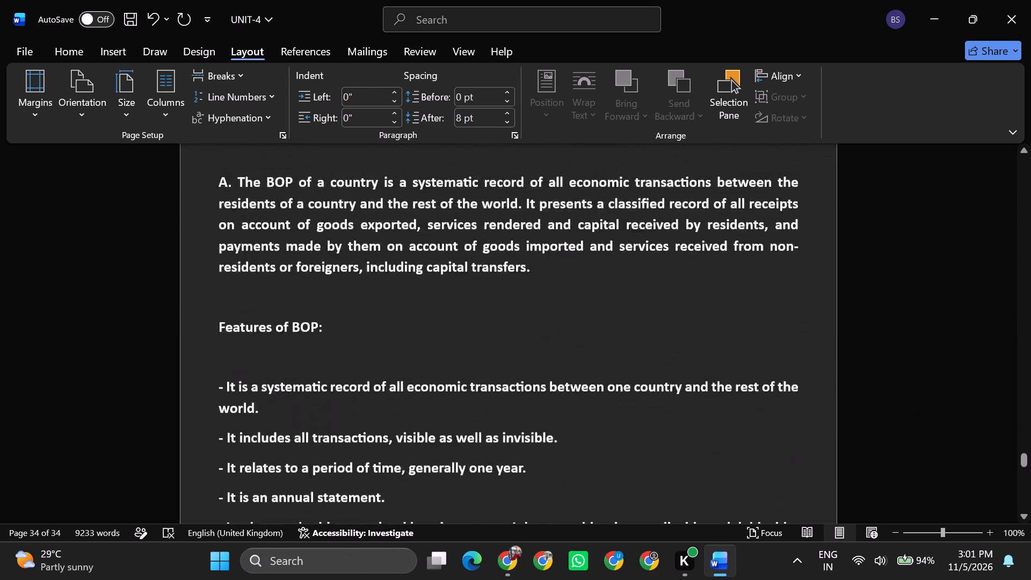
{"action": "scroll", "coordinate": [727, 466], "scroll_direction": "up", "scroll_amount": 10}
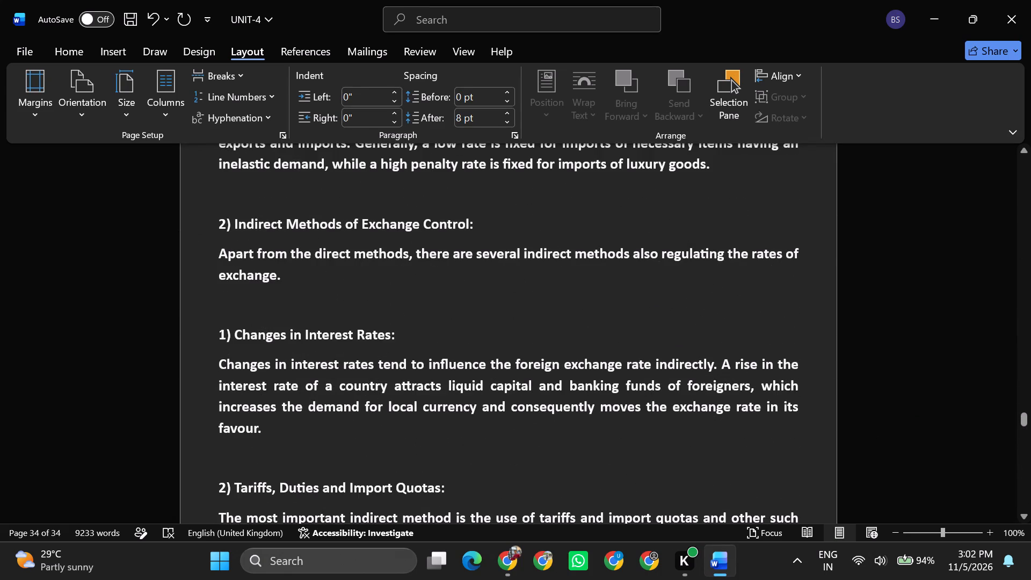
{"action": "scroll", "coordinate": [727, 466], "scroll_direction": "up", "scroll_amount": 4}
{"action": "scroll", "coordinate": [673, 430], "scroll_direction": "up", "scroll_amount": 1}
{"action": "scroll", "coordinate": [673, 430], "scroll_direction": "down", "scroll_amount": 1}
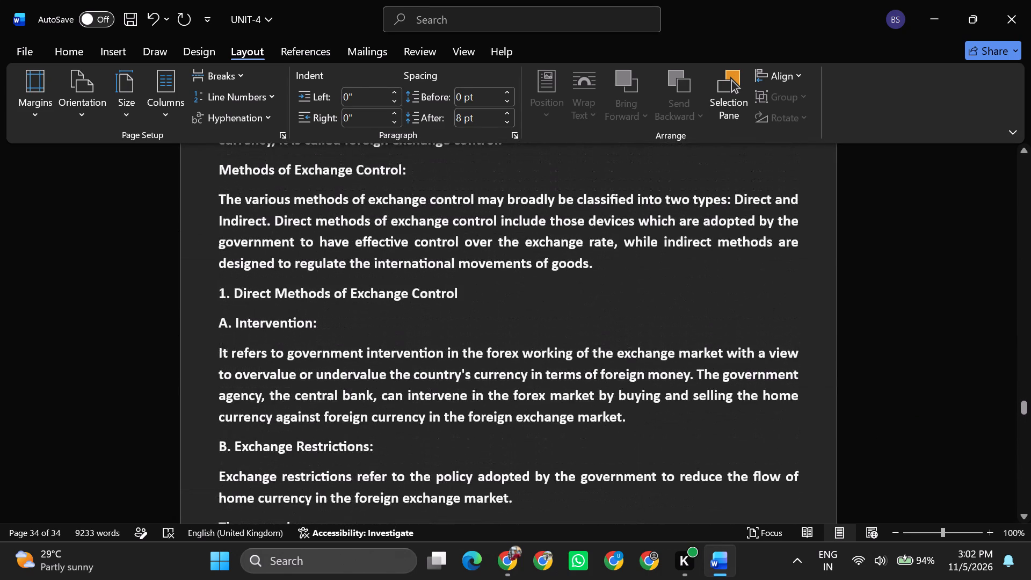
{"action": "scroll", "coordinate": [673, 430], "scroll_direction": "down", "scroll_amount": 3}
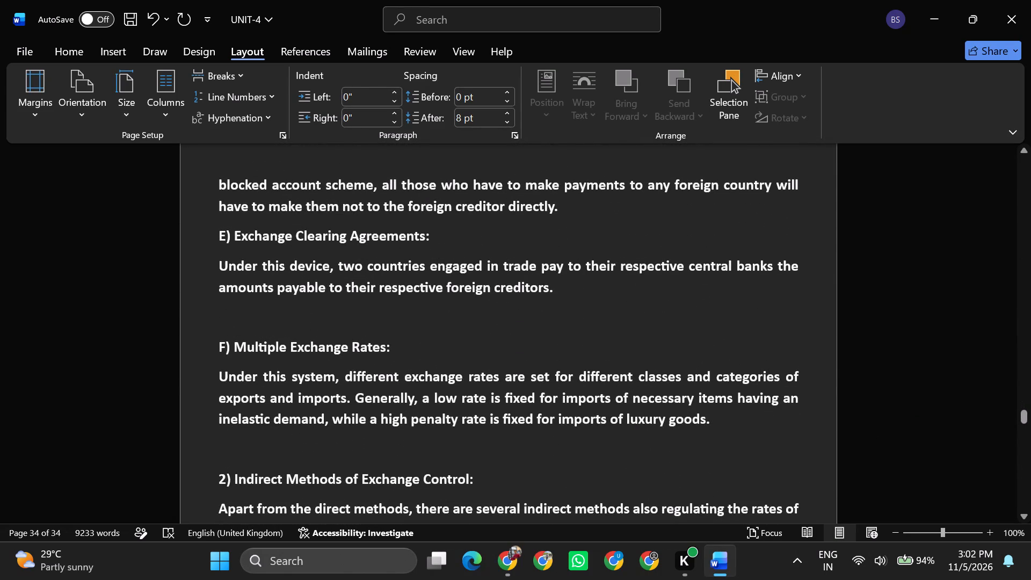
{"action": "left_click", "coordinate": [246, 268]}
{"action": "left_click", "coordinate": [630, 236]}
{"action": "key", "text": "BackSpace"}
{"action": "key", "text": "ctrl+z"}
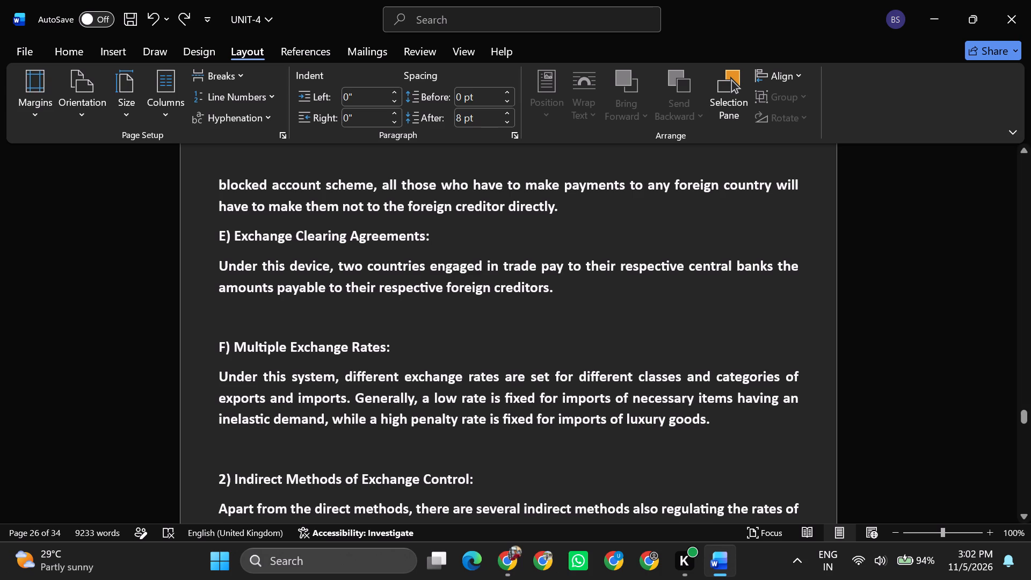
Extend the blocked account sentence after "foreign creditor directly" with "but to the central bank of the country.".
{"action": "left_click", "coordinate": [569, 205]}
{"action": "key", "text": "BackSpace"}
{"action": "key", "text": "space"}
{"action": "type", "text": "but"}
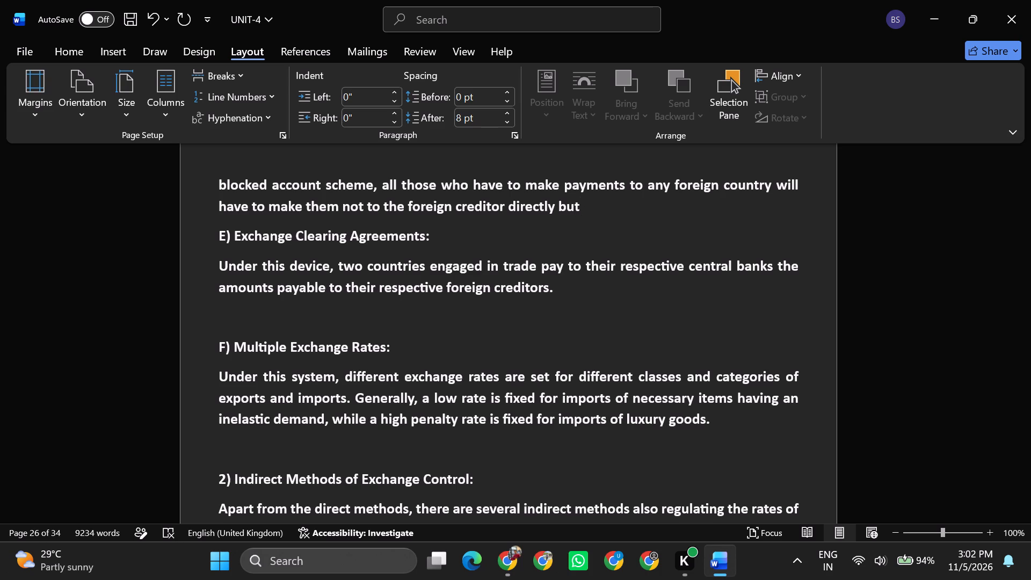
{"action": "key", "text": "space"}
{"action": "type", "text": "to the"}
{"action": "key", "text": "space"}
{"action": "type", "text": "cent"}
{"action": "type", "text": "ral"}
{"action": "key", "text": "space"}
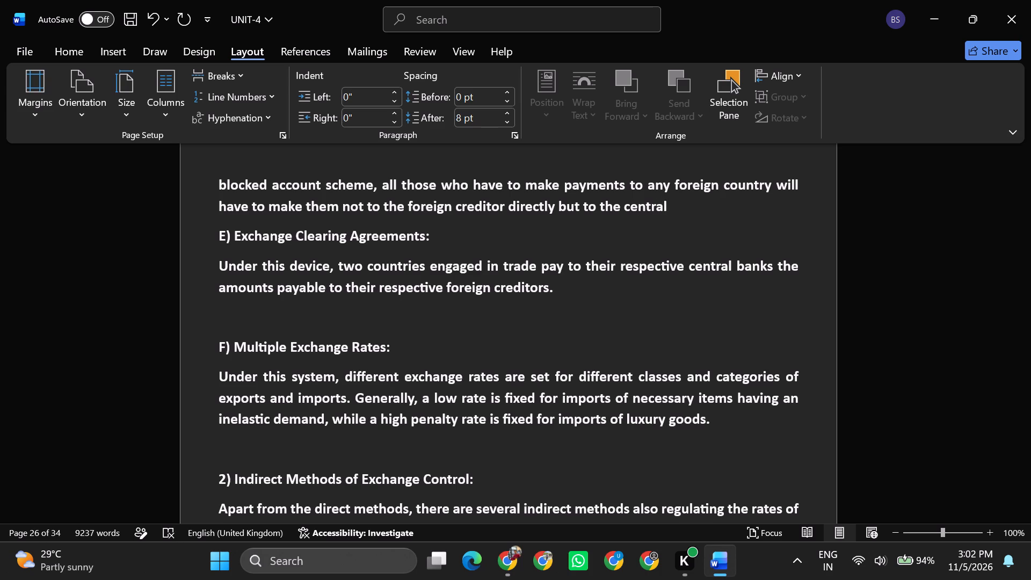
{"action": "type", "text": "ban"}
{"action": "type", "text": "k of"}
{"action": "key", "text": "space"}
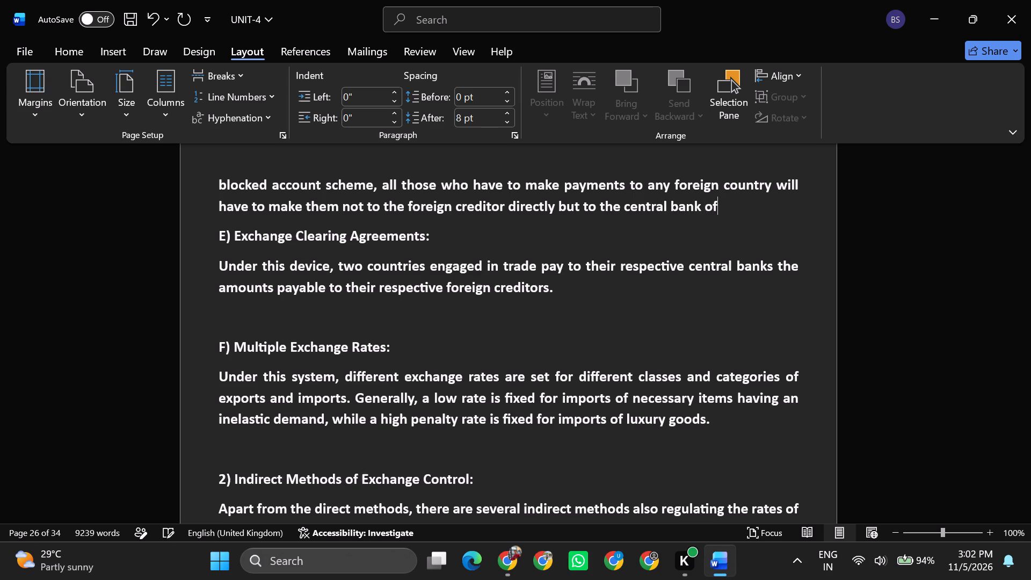
{"action": "type", "text": "the country"}
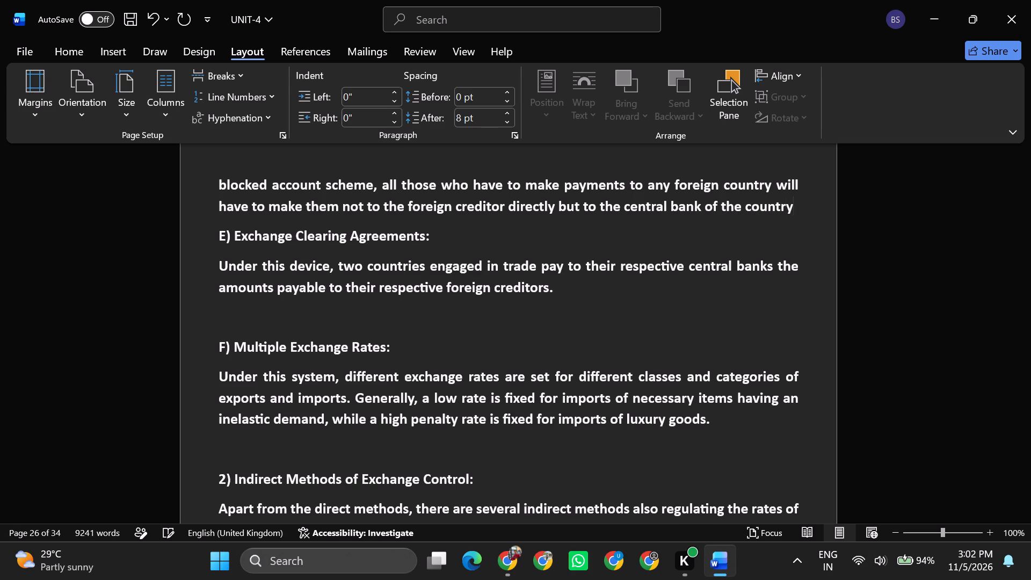
{"action": "key", "text": "period"}
Remove the blank lines above the "F) Multiple Exchange Rates:" and "2) Indirect Methods of Exchange Control:" headings.
{"action": "key", "text": "Right"}
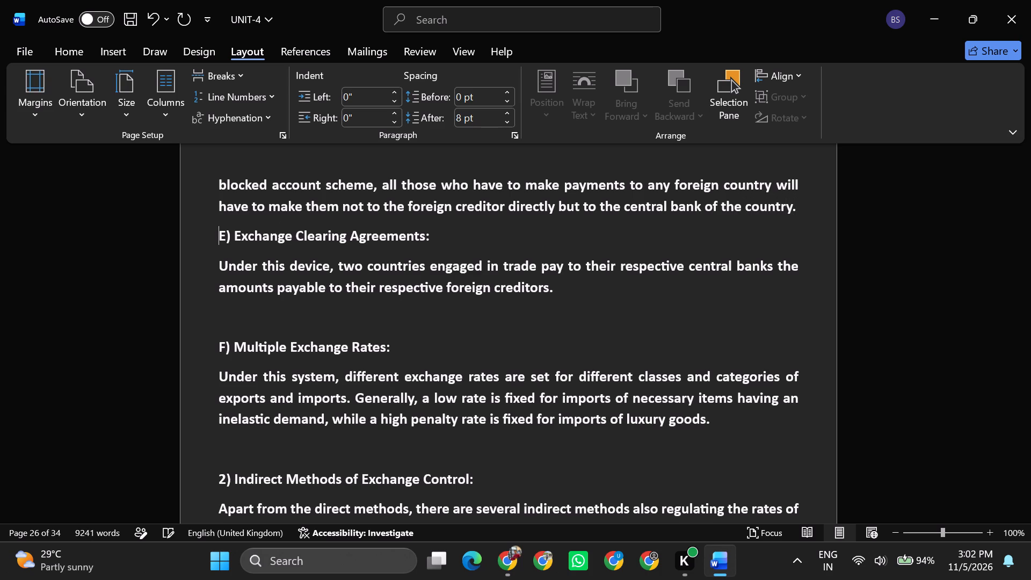
{"action": "key", "text": "Down"}
{"action": "key", "text": "Down"}
{"action": "key", "text": "Down"}
{"action": "key", "text": "Down"}
{"action": "key", "text": "BackSpace"}
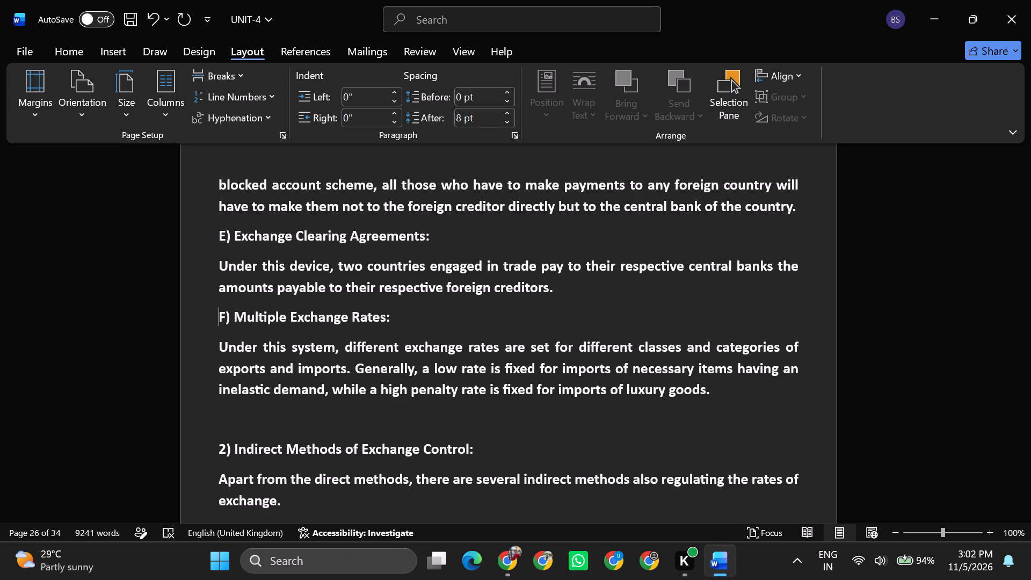
{"action": "key", "text": "Down"}
{"action": "key", "text": "Down"}
{"action": "key", "text": "Down"}
{"action": "key", "text": "Down"}
{"action": "key", "text": "Down"}
{"action": "key", "text": "BackSpace"}
Remove the blank lines above the "1) Changes in Interest Rates:" and "2) Tariffs, Duties and Import Quotas:" headings.
{"action": "key", "text": "Down"}
{"action": "key", "text": "Down"}
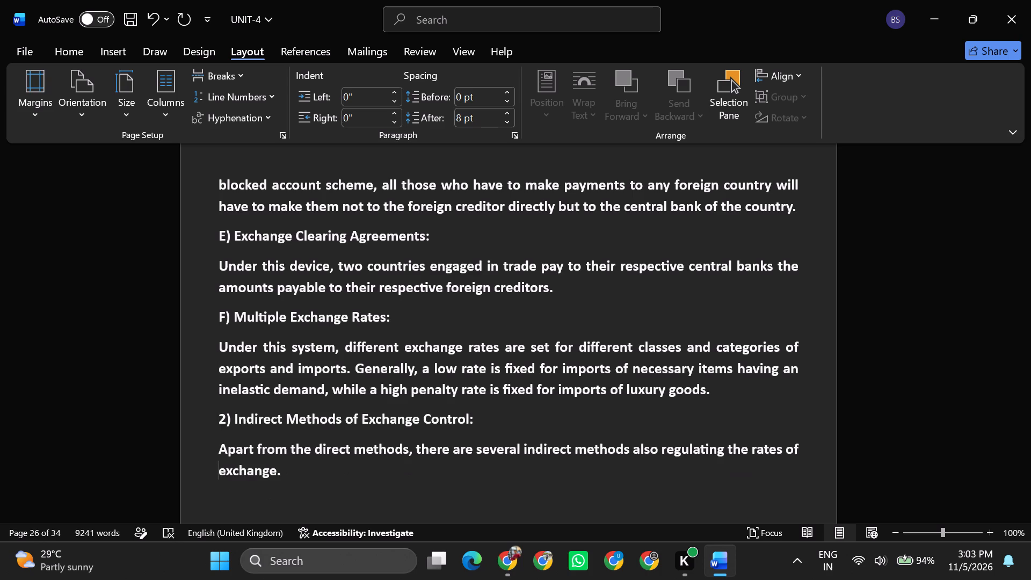
{"action": "key", "text": "Down"}
{"action": "key", "text": "Down"}
{"action": "key", "text": "BackSpace"}
{"action": "key", "text": "Down"}
{"action": "key", "text": "Down"}
{"action": "key", "text": "Down"}
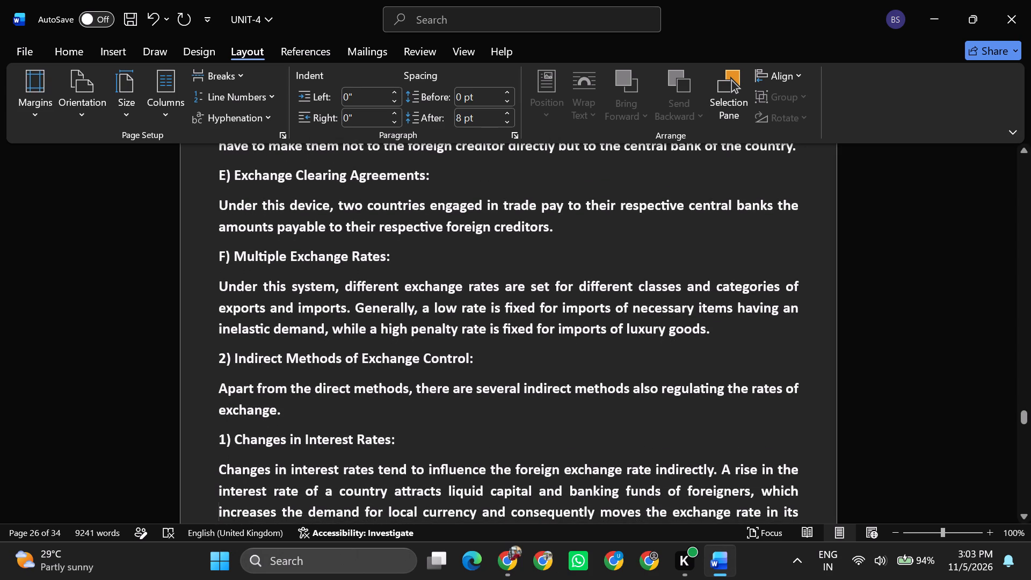
{"action": "key", "text": "Down"}
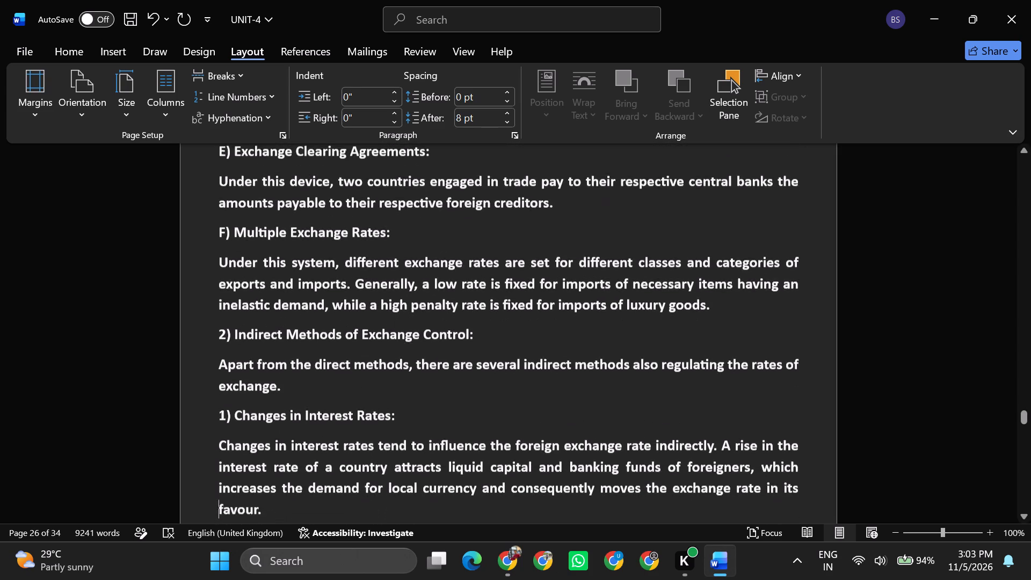
{"action": "key", "text": "Down"}
{"action": "key", "text": "Down"}
{"action": "key", "text": "BackSpace"}
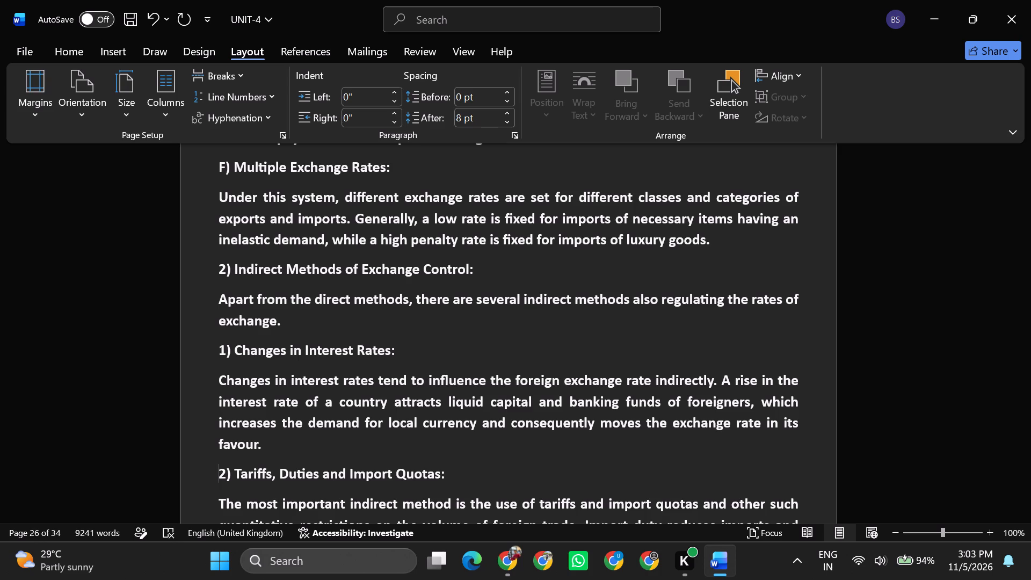
Remove the blank lines above the "3) Export Bounties:" heading and above question 18 on Currency Convertibility.
{"action": "key", "text": "Down"}
{"action": "key", "text": "Down"}
{"action": "key", "text": "Down"}
{"action": "key", "text": "Down"}
{"action": "key", "text": "Down"}
{"action": "key", "text": "Down"}
{"action": "key", "text": "BackSpace"}
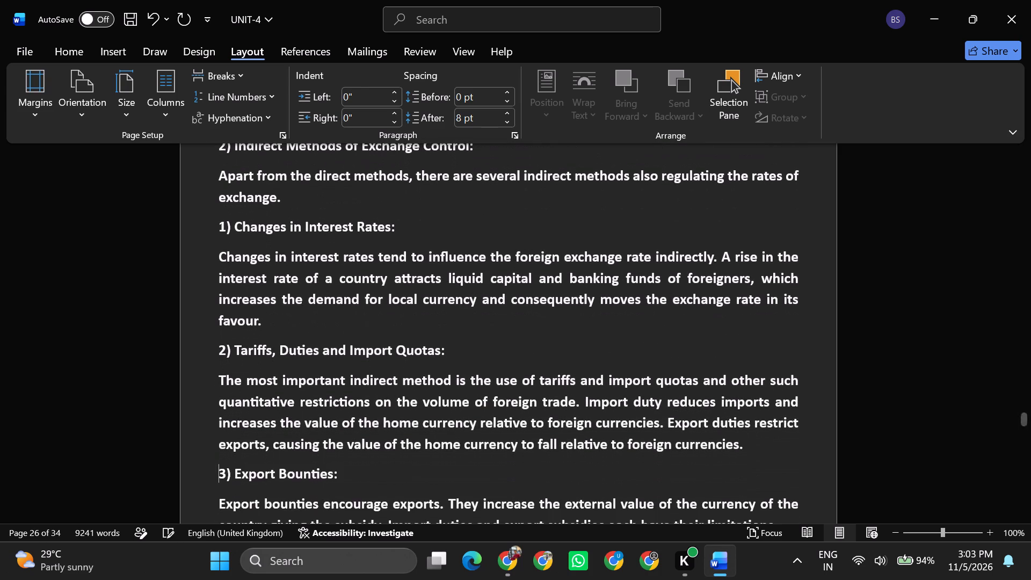
{"action": "key", "text": "Down"}
{"action": "key", "text": "Down"}
{"action": "key", "text": "Down"}
{"action": "key", "text": "Down"}
{"action": "key", "text": "BackSpace"}
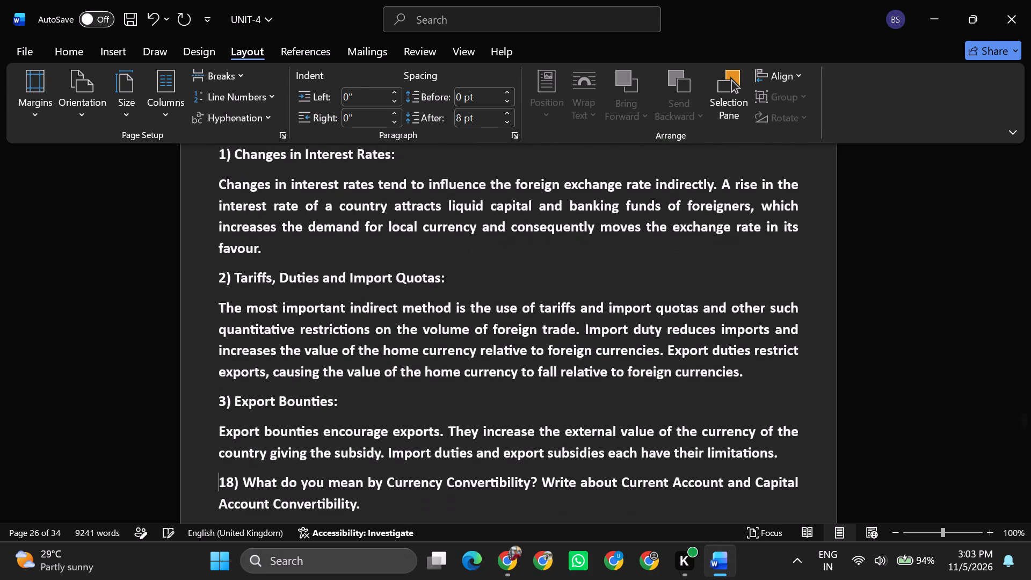
Insert a double-line "===" separator above question 18 on Currency Convertibility, followed by one blank line.
{"action": "type", "text": "==="}
{"action": "key", "text": "Return"}
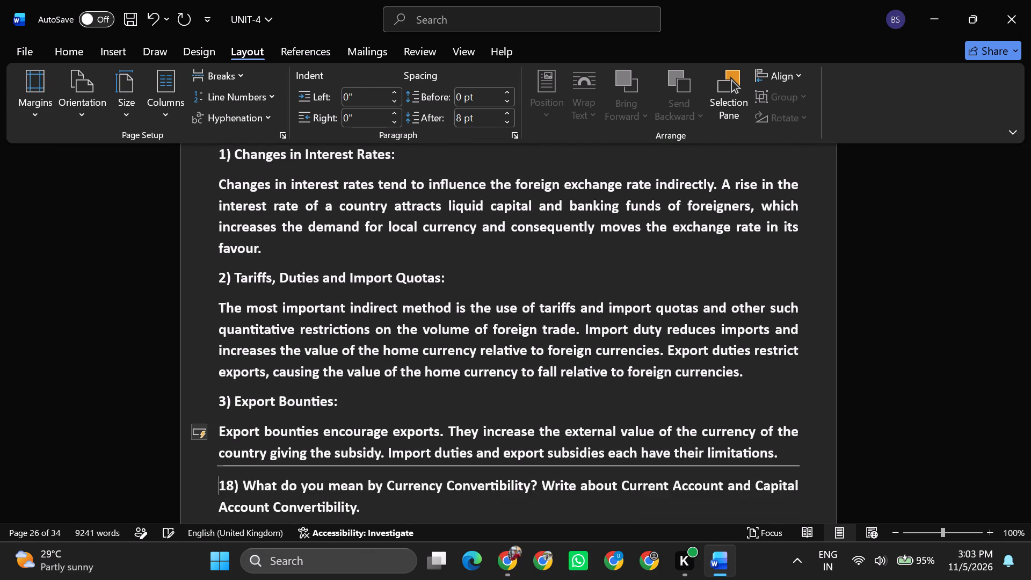
{"action": "key", "text": "Return"}
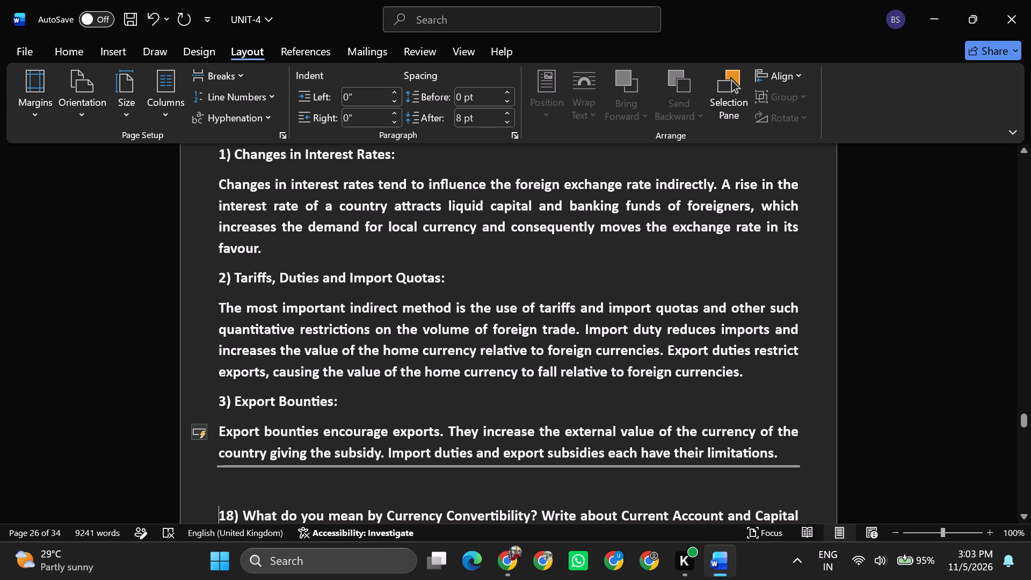
{"action": "key", "text": "Down"}
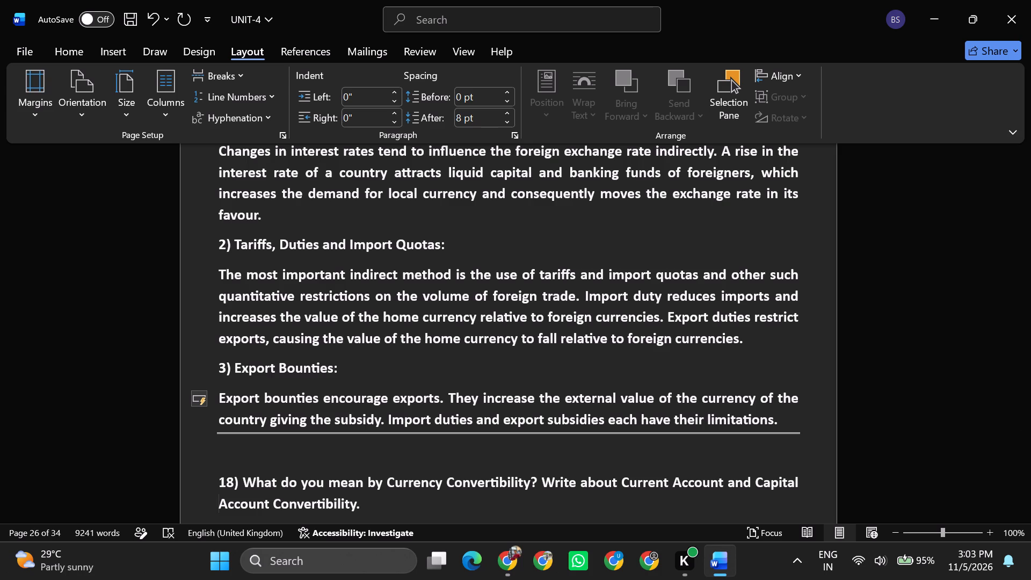
Proofread the paragraph under "2) Tariffs, Duties and Import Quotas:", including the sentences on import and export duties.
{"action": "left_click_drag", "start_coordinate": [281, 273], "coordinate": [331, 274]}
{"action": "left_click_drag", "start_coordinate": [331, 274], "coordinate": [473, 285]}
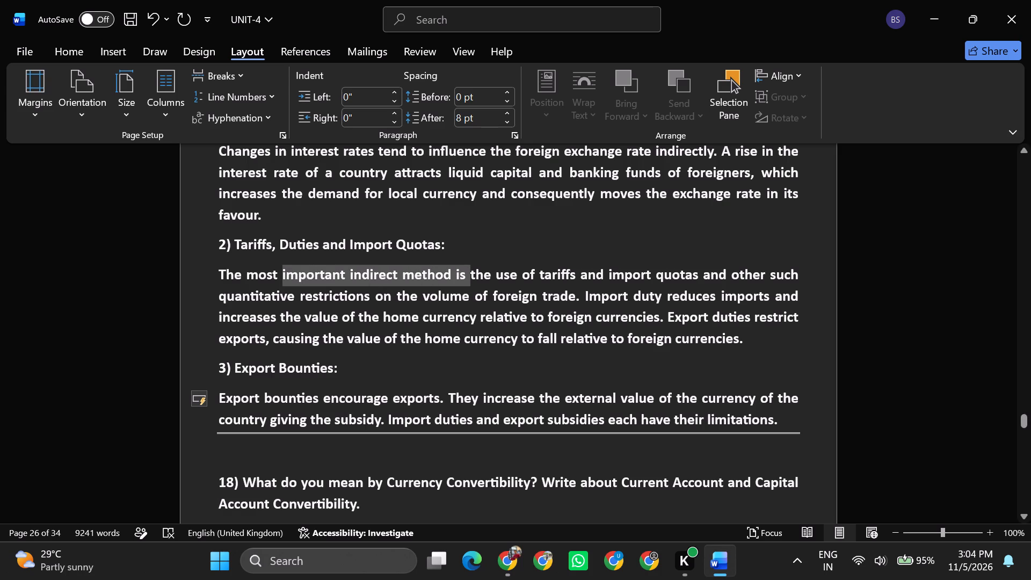
{"action": "left_click_drag", "start_coordinate": [473, 285], "coordinate": [483, 287]}
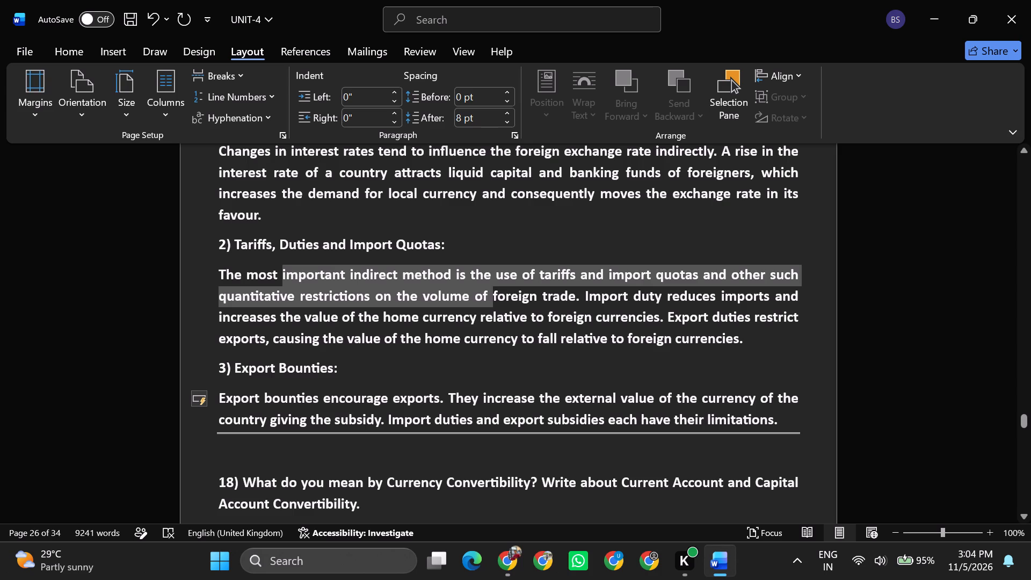
{"action": "left_click_drag", "start_coordinate": [483, 287], "coordinate": [674, 304]}
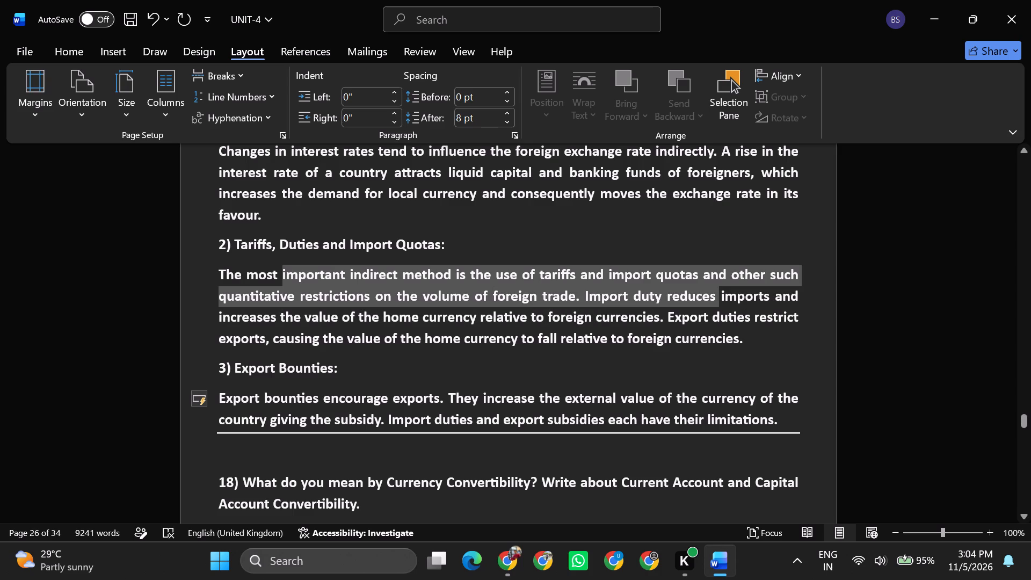
{"action": "left_click_drag", "start_coordinate": [674, 304], "coordinate": [722, 310]}
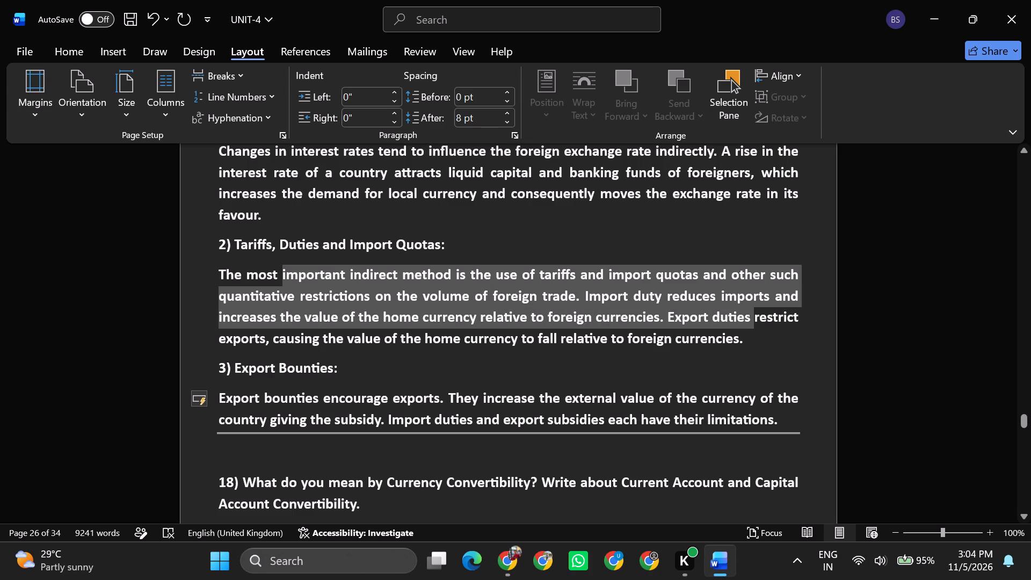
{"action": "left_click_drag", "start_coordinate": [722, 310], "coordinate": [738, 307]}
{"action": "left_click_drag", "start_coordinate": [738, 307], "coordinate": [279, 339]}
{"action": "left_click", "coordinate": [279, 339]}
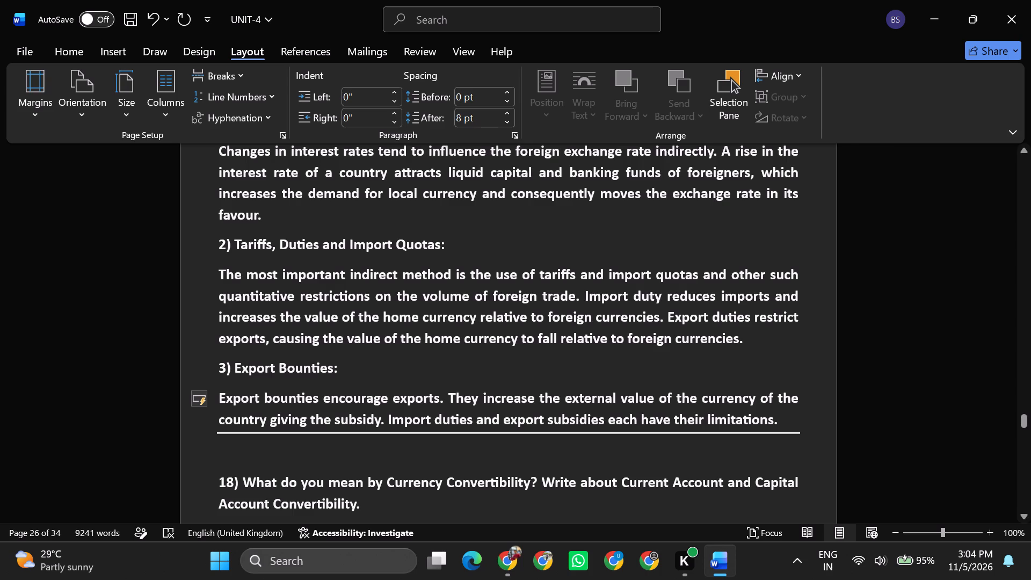
{"action": "key", "text": "Up"}
{"action": "key", "text": "Left"}
Insert the word "with" before "increases the value of the home currency" in the paragraph under "2) Tariffs, Duties and Import Quotas:".
{"action": "key", "text": "Left"}
{"action": "key", "text": "Left"}
{"action": "key", "text": "Left"}
{"action": "key", "text": "Left"}
{"action": "key", "text": "Left"}
{"action": "key", "text": "Left"}
{"action": "key", "text": "Left"}
{"action": "key", "text": "Left"}
{"action": "key", "text": "Left"}
{"action": "type", "text": "wo"}
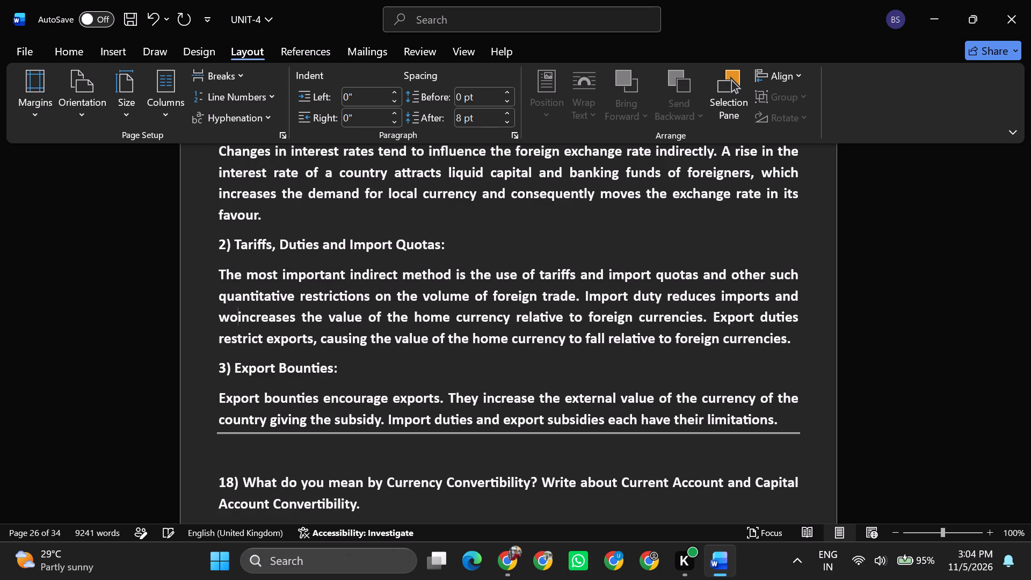
{"action": "key", "text": "BackSpace"}
{"action": "type", "text": "iy\\"}
{"action": "key", "text": "BackSpace"}
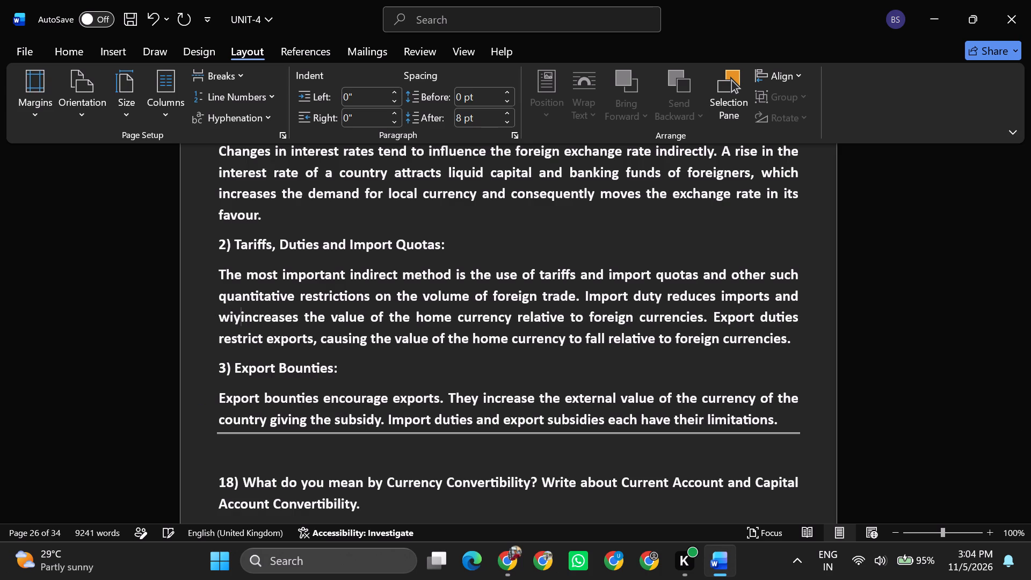
{"action": "key", "text": "BackSpace"}
{"action": "type", "text": "th"}
{"action": "key", "text": "space"}
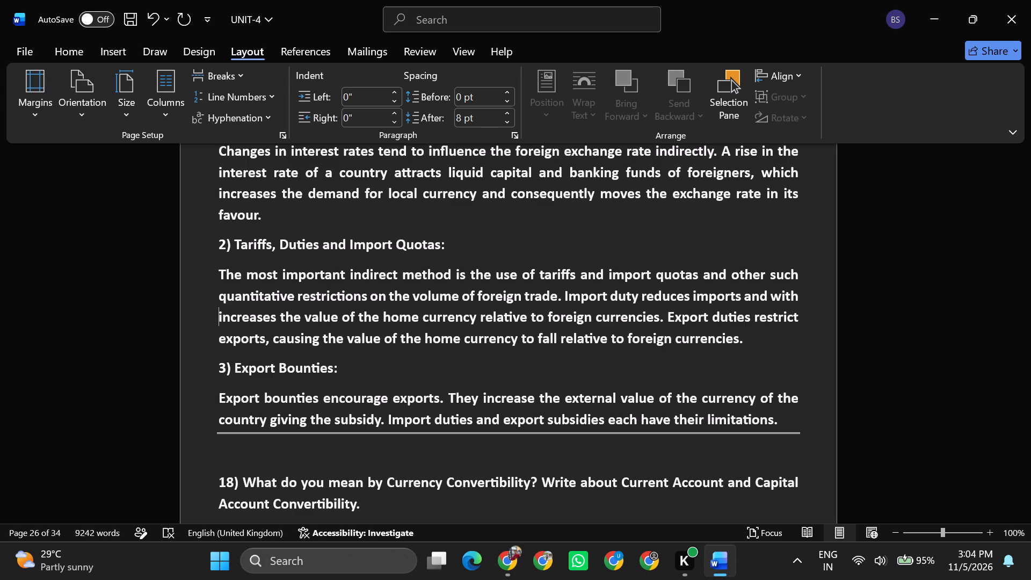
Remove the blank lines above the "Introduction:" and "Example:" headings in question 18 on Currency Convertibility.
{"action": "key", "text": "Down"}
{"action": "key", "text": "Down"}
{"action": "key", "text": "Down"}
{"action": "key", "text": "Down"}
{"action": "key", "text": "Down"}
{"action": "key", "text": "Down"}
{"action": "key", "text": "Down"}
{"action": "key", "text": "Down"}
{"action": "key", "text": "Down"}
{"action": "key", "text": "BackSpace"}
{"action": "key", "text": "Down"}
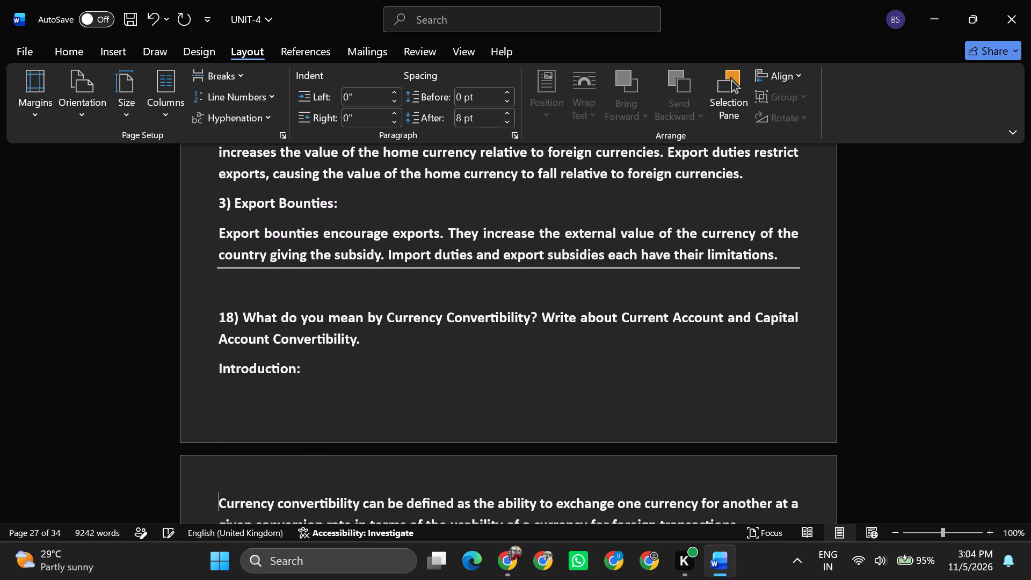
{"action": "key", "text": "Down"}
{"action": "key", "text": "Up"}
{"action": "key", "text": "Down"}
{"action": "key", "text": "Down"}
{"action": "key", "text": "Down"}
{"action": "key", "text": "BackSpace"}
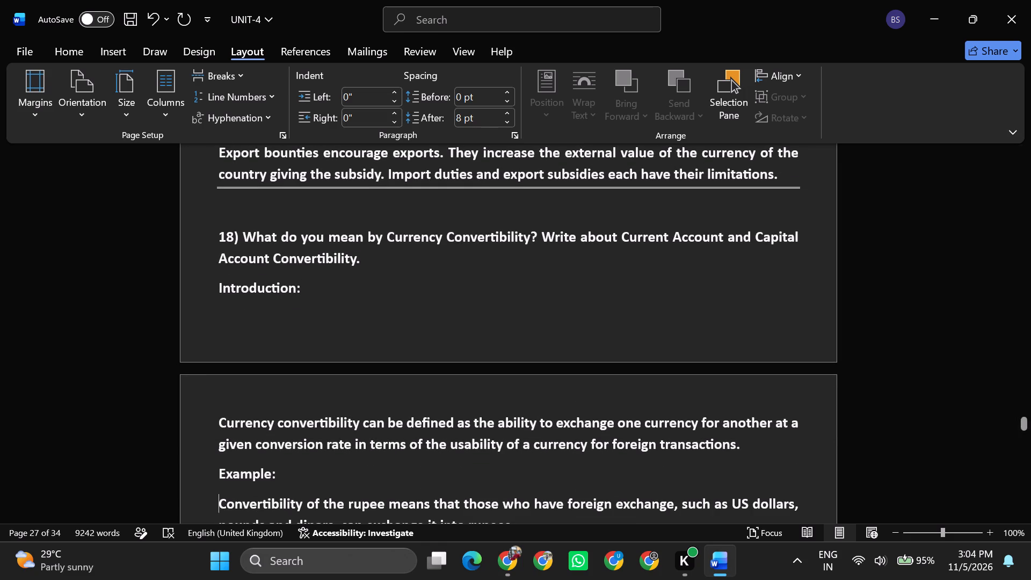
Remove the blank lines above "1) Current Account Convertibility of Rupee:" and the paragraph starting "As a part of economic reforms in 1991".
{"action": "key", "text": "Down"}
{"action": "key", "text": "Down"}
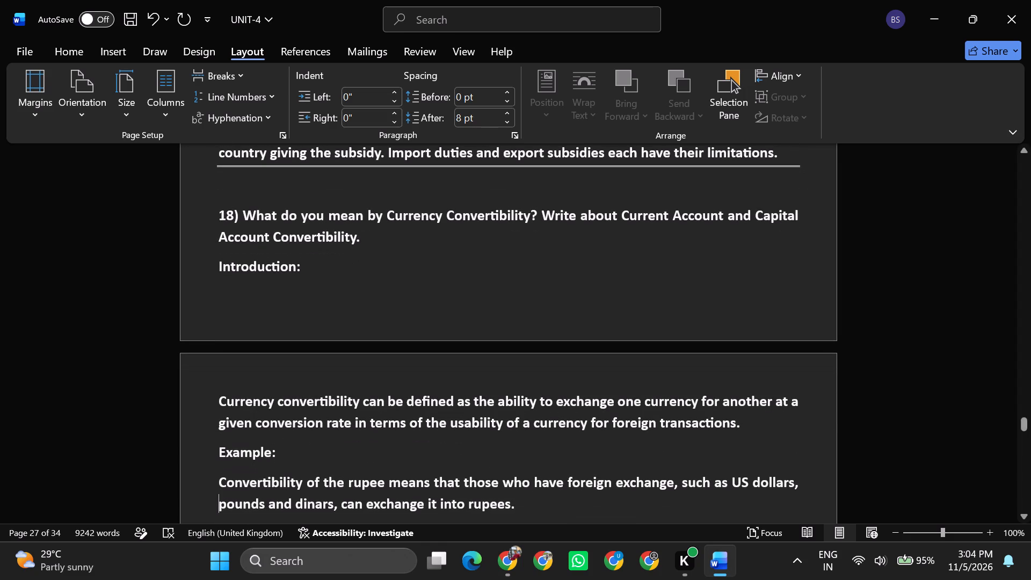
{"action": "key", "text": "Down"}
{"action": "key", "text": "Down"}
{"action": "key", "text": "BackSpace"}
{"action": "key", "text": "Down"}
{"action": "key", "text": "Down"}
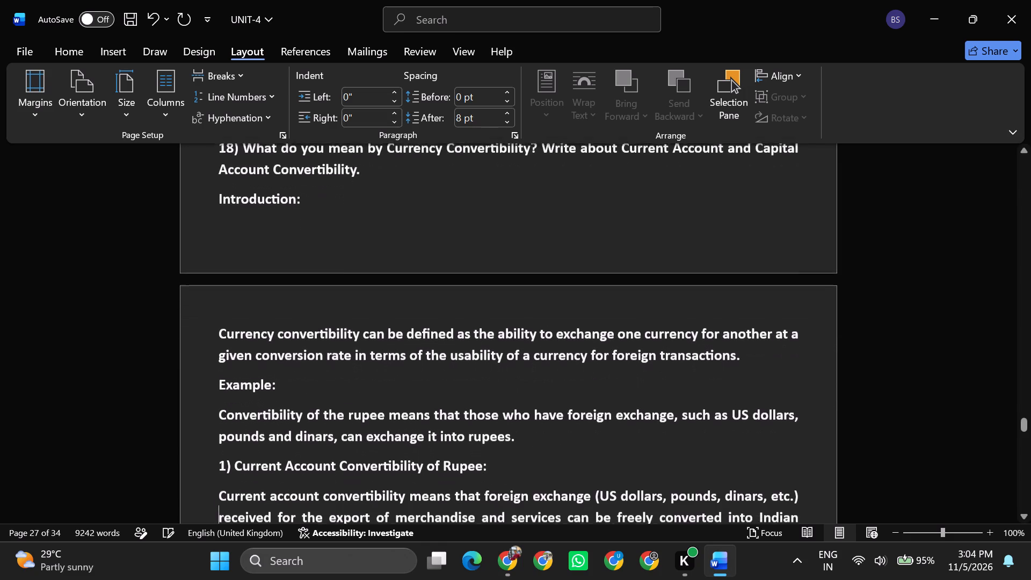
{"action": "key", "text": "Down"}
{"action": "key", "text": "Down"}
{"action": "key", "text": "Down"}
{"action": "key", "text": "BackSpace"}
Remove the blank lines above the paragraph starting "In March 1994" and above the "Advantages of Currency Convertibility:" heading.
{"action": "key", "text": "Down"}
{"action": "key", "text": "Down"}
{"action": "key", "text": "Down"}
{"action": "key", "text": "Down"}
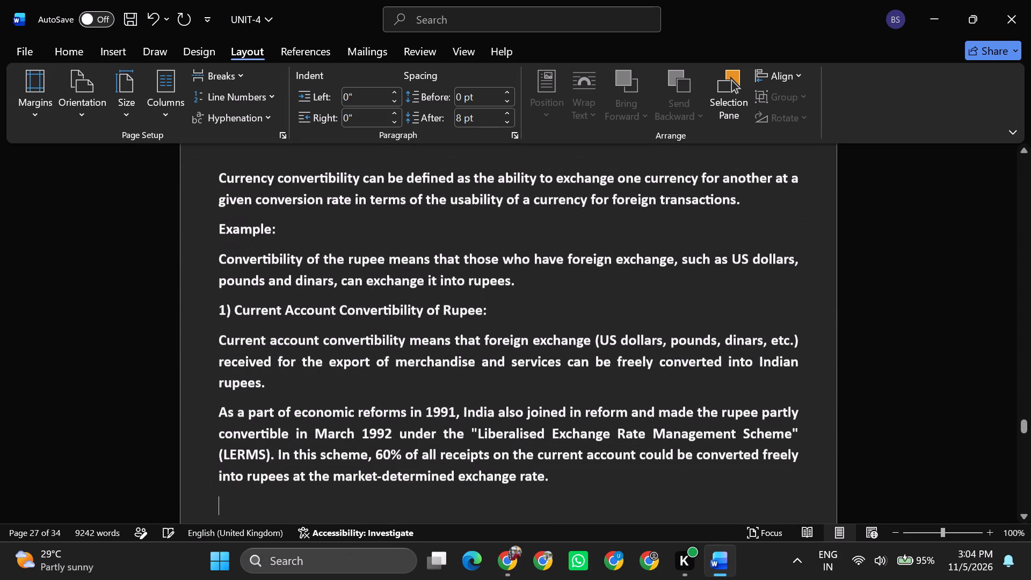
{"action": "key", "text": "BackSpace"}
{"action": "key", "text": "Right"}
{"action": "key", "text": "Down"}
{"action": "key", "text": "Down"}
{"action": "key", "text": "Down"}
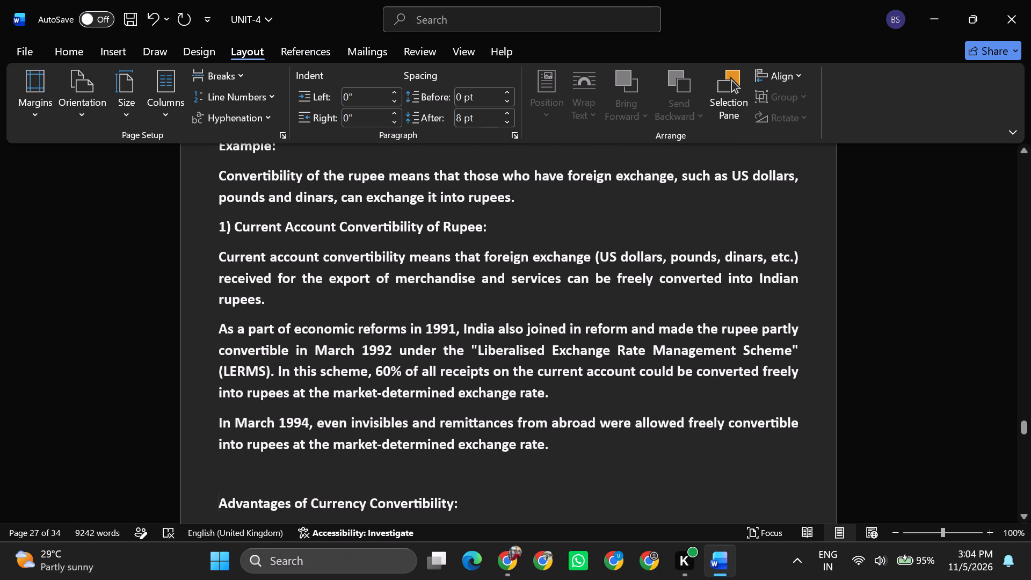
{"action": "key", "text": "BackSpace"}
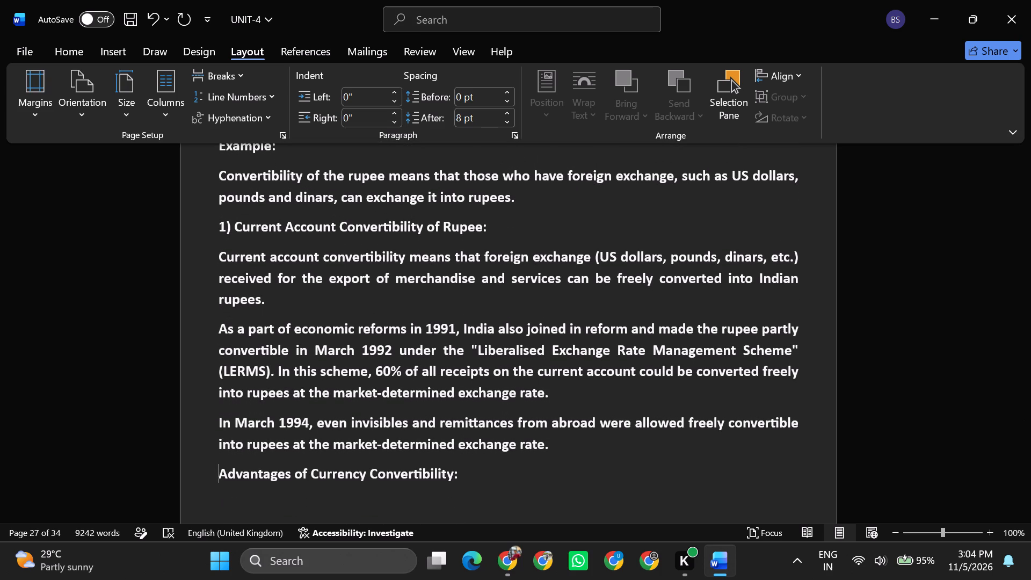
Remove the blank lines above the "A) Encouragement to Exports:" and "B) Encourages Import Substitution:" headings.
{"action": "key", "text": "Down"}
{"action": "key", "text": "Down"}
{"action": "key", "text": "BackSpace"}
{"action": "key", "text": "Down"}
{"action": "key", "text": "Down"}
{"action": "key", "text": "Down"}
{"action": "key", "text": "Down"}
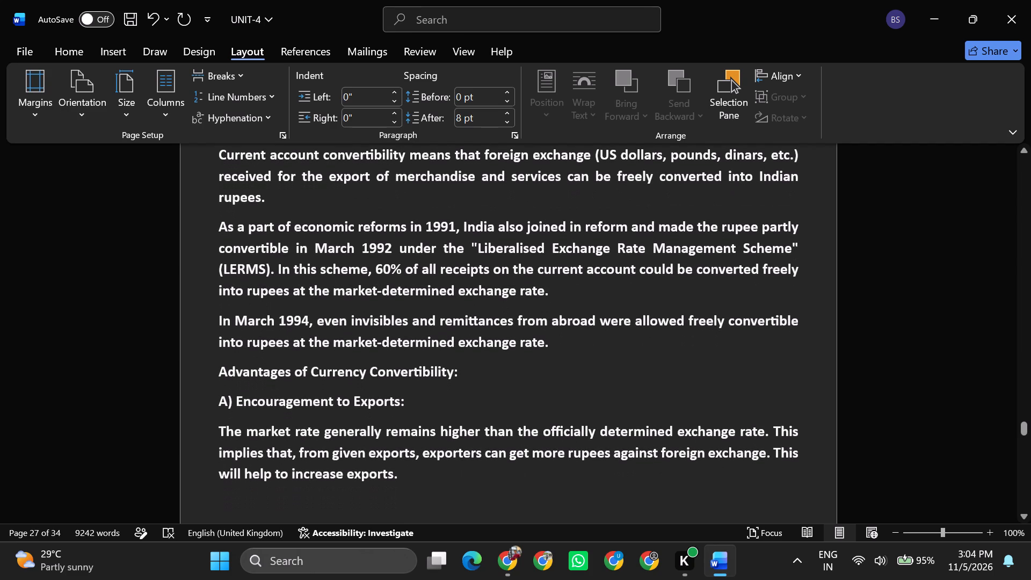
{"action": "key", "text": "Down"}
{"action": "key", "text": "Down"}
{"action": "key", "text": "Up"}
{"action": "key", "text": "BackSpace"}
Remove the blank lines above the "C) Incentive to Remittances from Abroad:" and "D) Reduction in Malpractices:" headings.
{"action": "key", "text": "Down"}
{"action": "key", "text": "Down"}
{"action": "key", "text": "Down"}
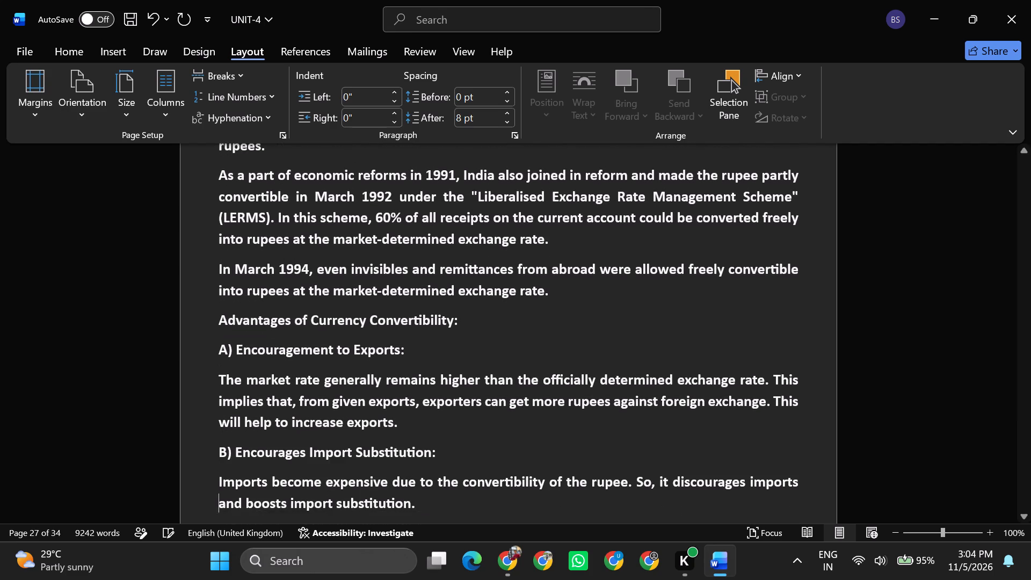
{"action": "key", "text": "Down"}
{"action": "key", "text": "BackSpace"}
{"action": "key", "text": "Down"}
{"action": "key", "text": "Down"}
{"action": "key", "text": "Down"}
{"action": "key", "text": "Down"}
{"action": "key", "text": "Down"}
{"action": "key", "text": "BackSpace"}
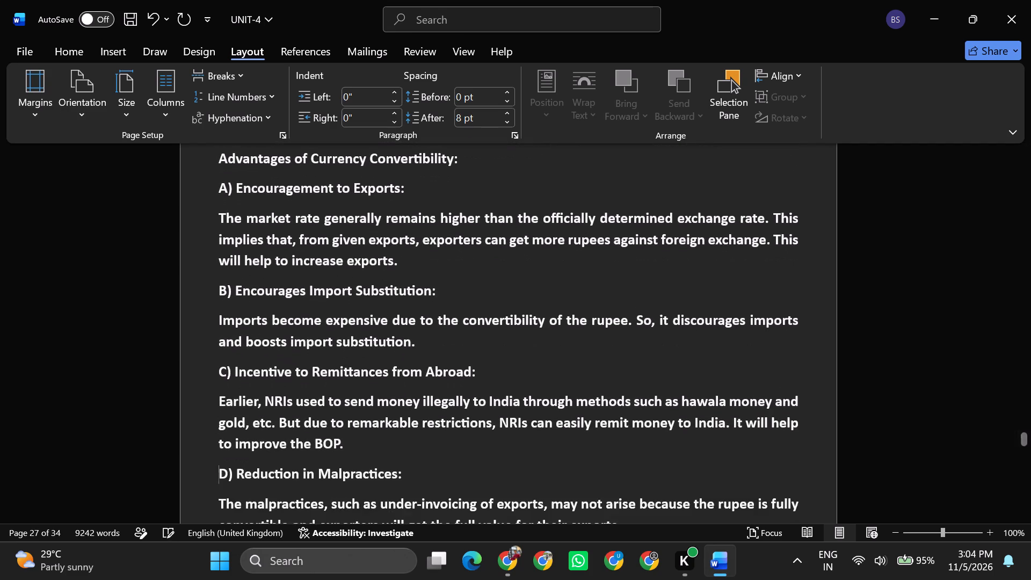
Remove the blank lines above the "2) Capital Account Convertibility of Rupee:" and "Advantages of Capital Account Convertibility:" headings.
{"action": "key", "text": "Down"}
{"action": "key", "text": "Down"}
{"action": "key", "text": "Down"}
{"action": "key", "text": "Down"}
{"action": "key", "text": "Up"}
{"action": "key", "text": "Down"}
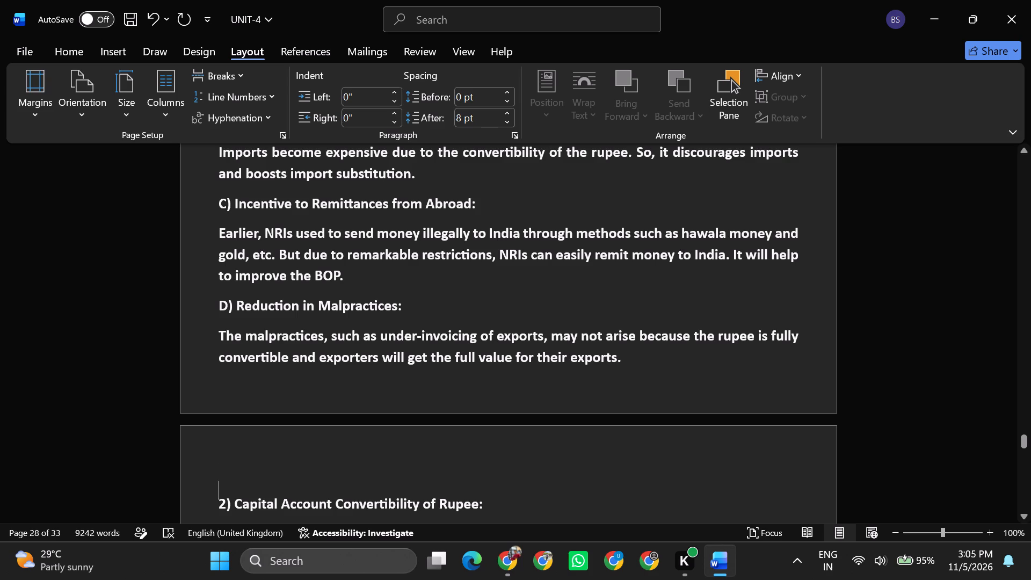
{"action": "key", "text": "BackSpace"}
{"action": "key", "text": "Down"}
{"action": "key", "text": "Down"}
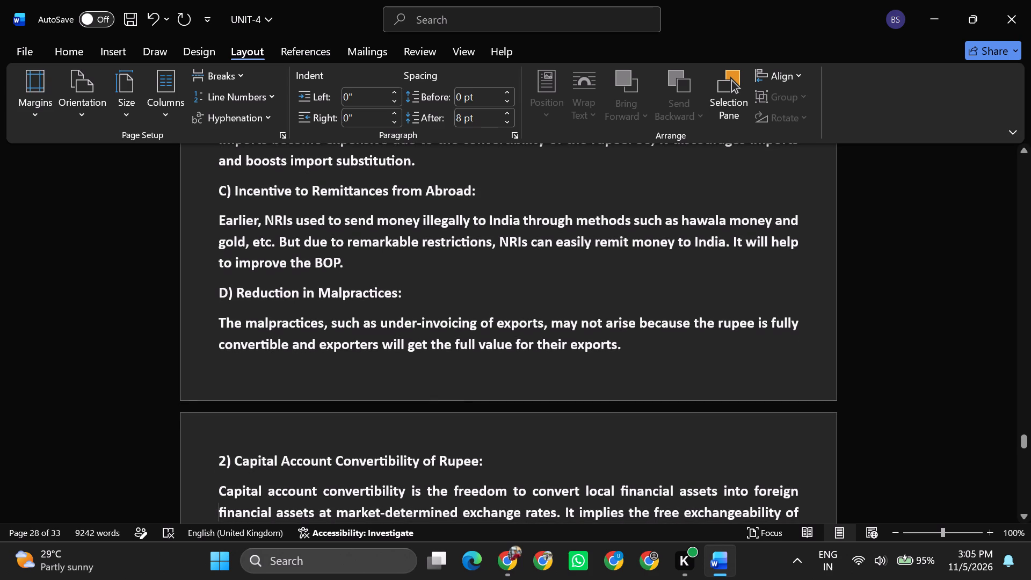
{"action": "key", "text": "Down"}
{"action": "key", "text": "Down"}
{"action": "key", "text": "Down"}
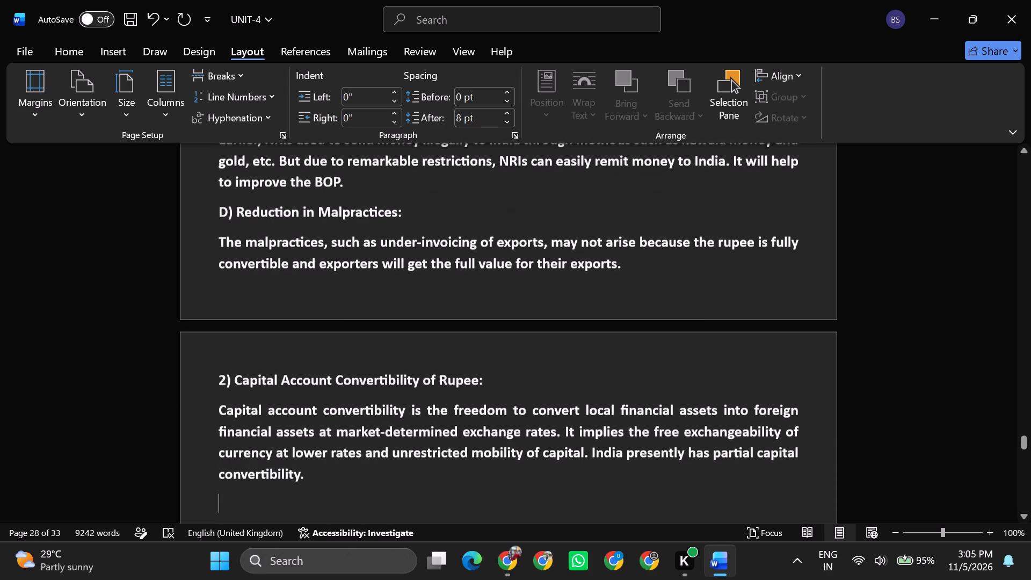
{"action": "key", "text": "Down"}
{"action": "key", "text": "BackSpace"}
Remove the blank lines above the "A) Unrestricted Mobility of Capital:" and "B) Ability to Invest Abroad Easily:" headings.
{"action": "key", "text": "Down"}
{"action": "key", "text": "Down"}
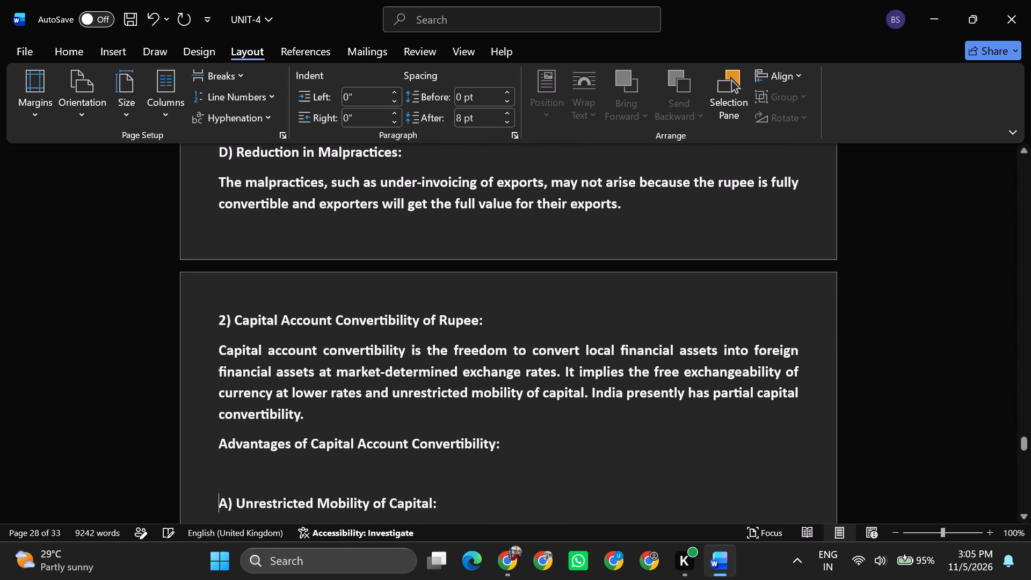
{"action": "key", "text": "BackSpace"}
{"action": "key", "text": "Down"}
{"action": "key", "text": "Down"}
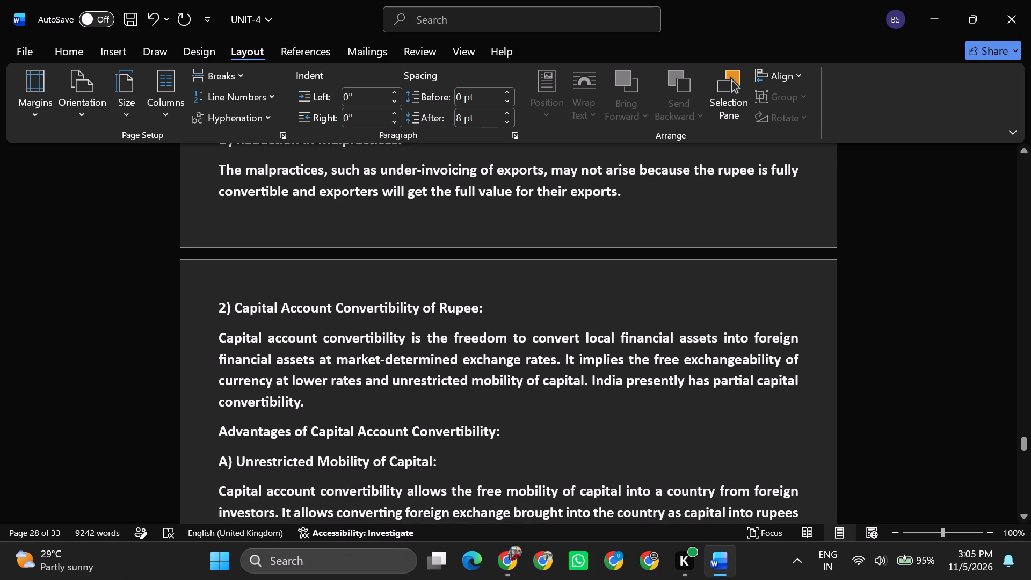
{"action": "key", "text": "Down"}
{"action": "key", "text": "Down"}
{"action": "key", "text": "Down"}
{"action": "key", "text": "Down"}
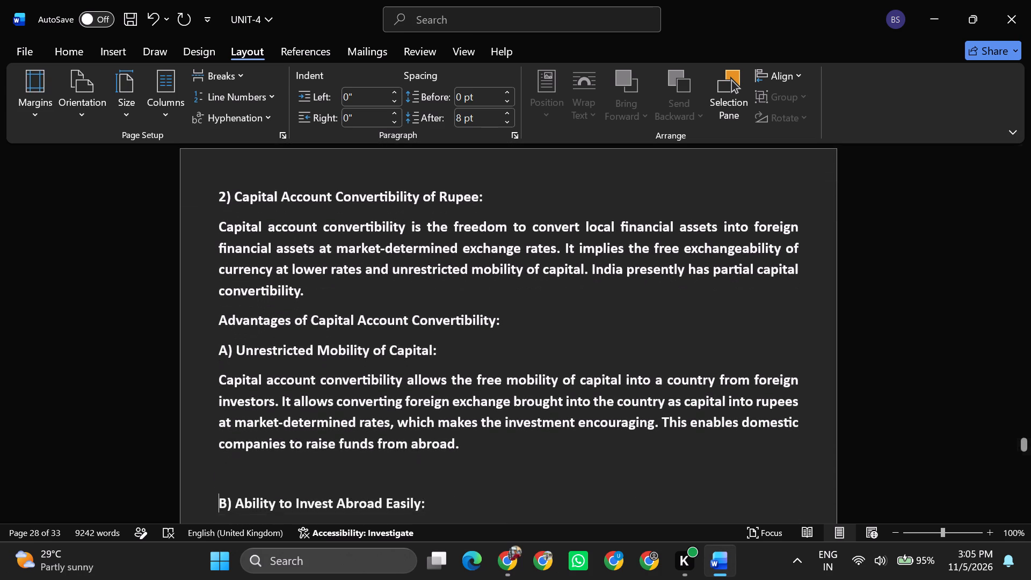
{"action": "key", "text": "BackSpace"}
Remove the blank lines above the "C) Improved Access to Global Financial Markets:" and "Disadvantages:" headings.
{"action": "key", "text": "Down"}
{"action": "key", "text": "Down"}
{"action": "key", "text": "Down"}
{"action": "key", "text": "Down"}
{"action": "key", "text": "BackSpace"}
{"action": "key", "text": "Down"}
{"action": "key", "text": "Down"}
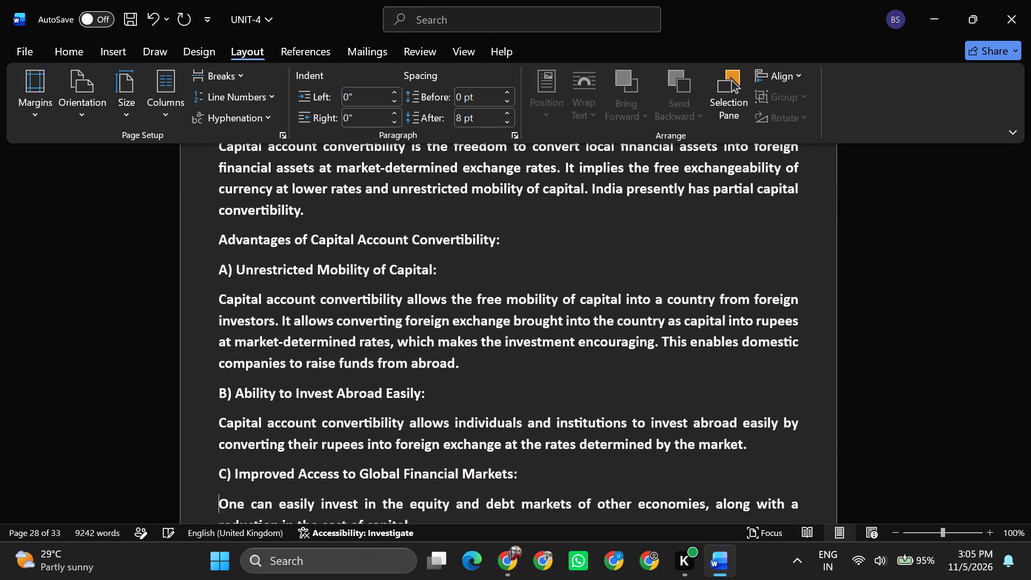
{"action": "key", "text": "Down"}
{"action": "key", "text": "Down"}
{"action": "key", "text": "BackSpace"}
Remove the blank lines above the "A) Easier Access to Hawala Money:" and "B) High Volatility of Markets:" headings.
{"action": "key", "text": "Down"}
{"action": "key", "text": "Down"}
{"action": "key", "text": "Down"}
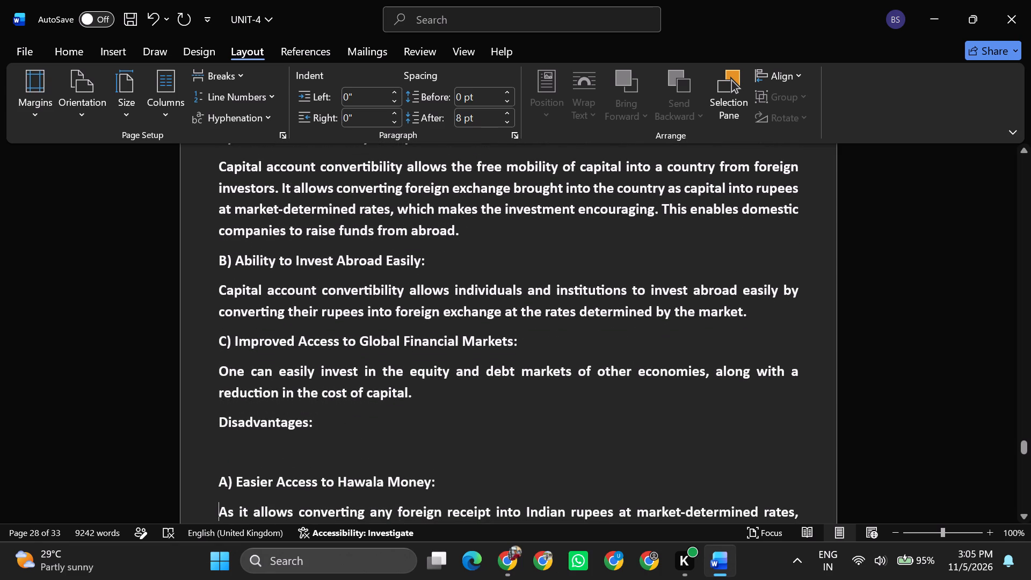
{"action": "key", "text": "Up"}
{"action": "key", "text": "BackSpace"}
{"action": "key", "text": "Down"}
{"action": "key", "text": "Up"}
{"action": "key", "text": "Down"}
{"action": "key", "text": "Down"}
{"action": "key", "text": "Down"}
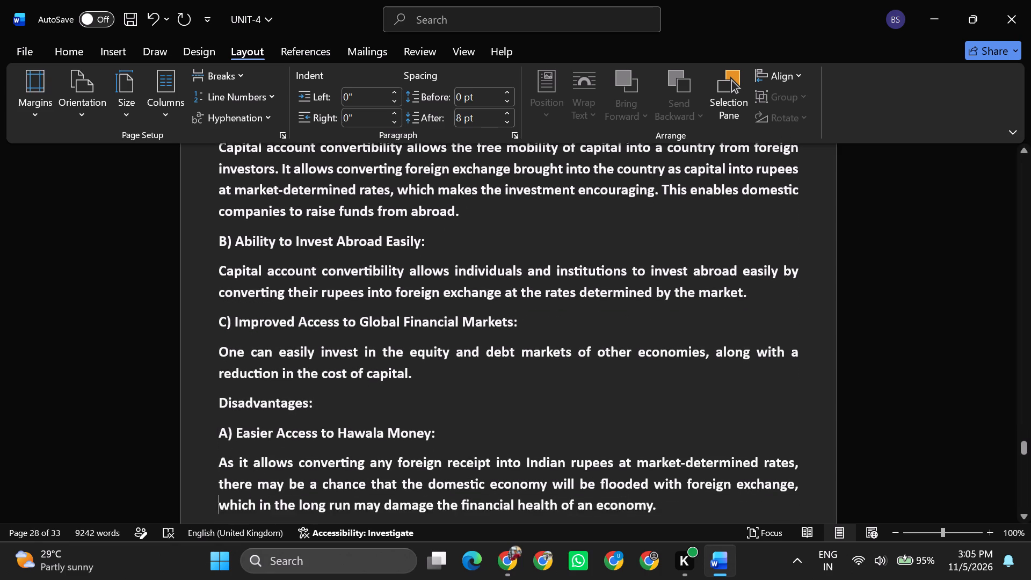
{"action": "key", "text": "Down"}
{"action": "key", "text": "Down"}
{"action": "key", "text": "BackSpace"}
Insert a double-line "===" separator between the "B) High Volatility of Markets:" paragraph and the "SHORT ANSWERS" heading.
{"action": "key", "text": "Down"}
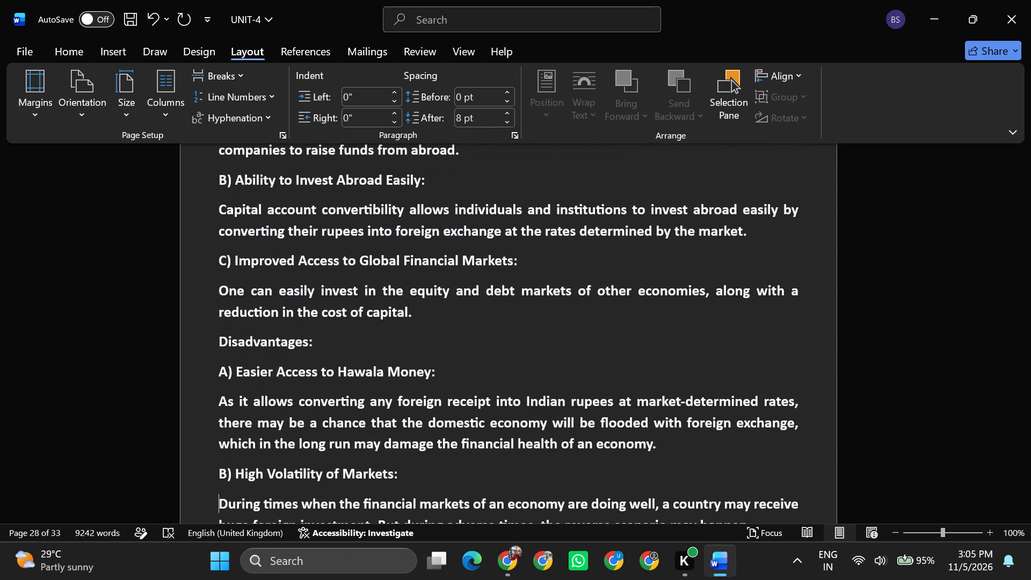
{"action": "key", "text": "Down"}
{"action": "key", "text": "Down"}
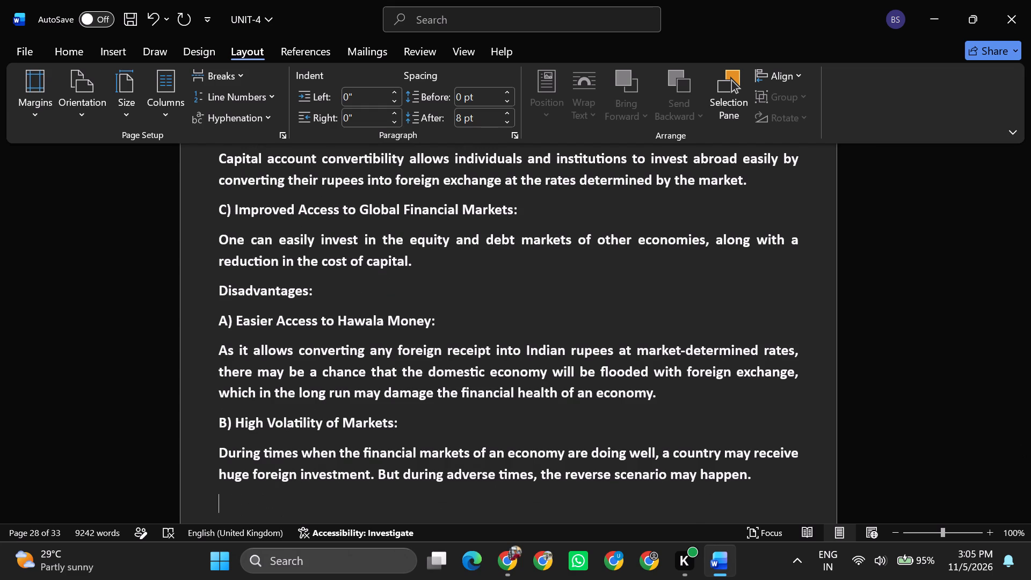
{"action": "key", "text": "Down"}
{"action": "key", "text": "Up"}
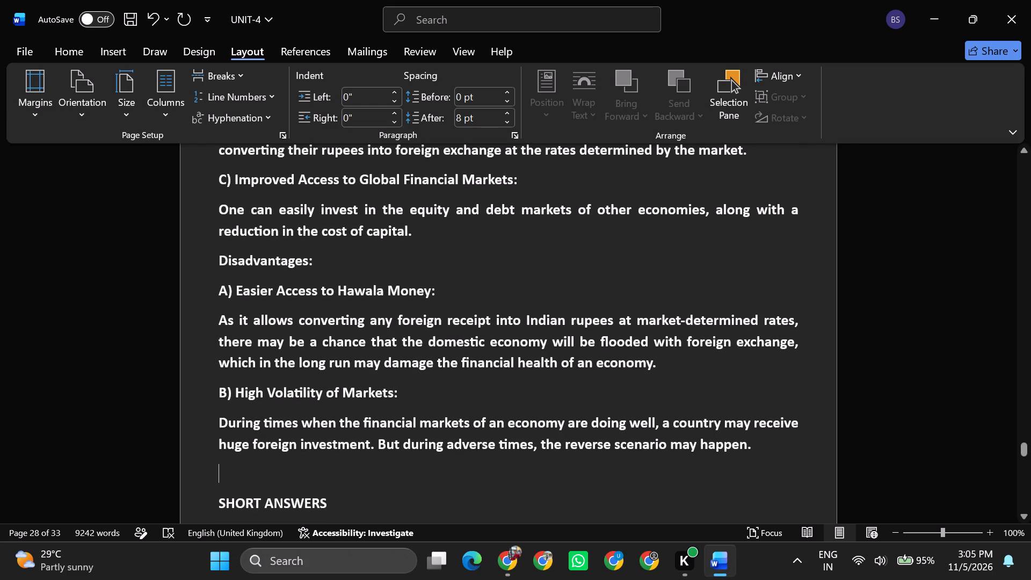
{"action": "type", "text": "==="}
{"action": "key", "text": "Return"}
Insert a double-line "===" separator directly below the "SHORT ANSWERS" heading.
{"action": "key", "text": "Down"}
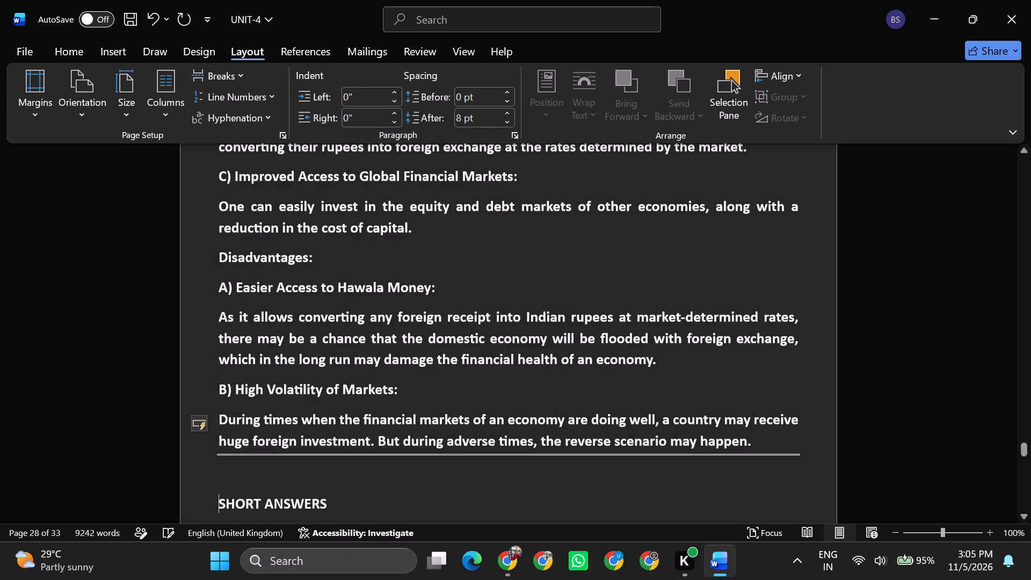
{"action": "key", "text": "Down"}
{"action": "type", "text": "==="}
{"action": "key", "text": "Return"}
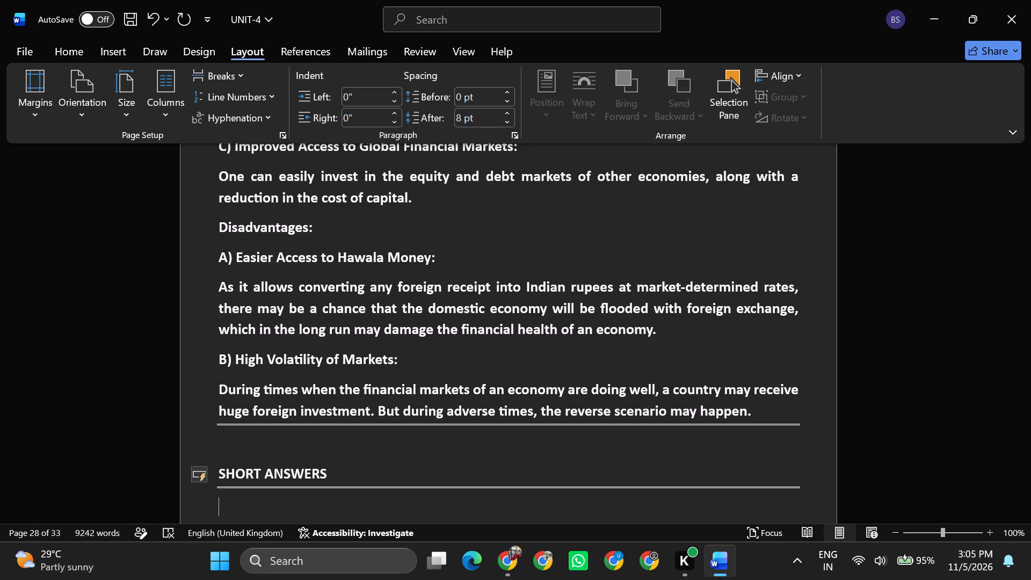
Insert "the" before "times" at the start of the paragraph under "B) High Volatility of Markets:".
{"action": "left_click", "coordinate": [322, 388]}
{"action": "key", "text": "Left"}
{"action": "key", "text": "Left"}
{"action": "key", "text": "Left"}
{"action": "key", "text": "Left"}
{"action": "key", "text": "Left"}
{"action": "key", "text": "Left"}
{"action": "key", "text": "Left"}
{"action": "key", "text": "Left"}
{"action": "type", "text": "the"}
{"action": "key", "text": "space"}
Replace "well" with "good" after "an economy are doing" in the High Volatility of Markets paragraph.
{"action": "key", "text": "Right"}
{"action": "key", "text": "Right"}
{"action": "key", "text": "Right"}
{"action": "key", "text": "Right"}
{"action": "key", "text": "Right"}
{"action": "key", "text": "Right"}
{"action": "key", "text": "Right"}
{"action": "key", "text": "Right"}
{"action": "key", "text": "Right"}
{"action": "key", "text": "Right"}
{"action": "key", "text": "Right"}
{"action": "key", "text": "Right"}
{"action": "key", "text": "Right"}
{"action": "key", "text": "Right"}
{"action": "key", "text": "Right"}
{"action": "key", "text": "Right"}
{"action": "key", "text": "Right"}
{"action": "key", "text": "Right"}
{"action": "key", "text": "Right"}
{"action": "key", "text": "Right"}
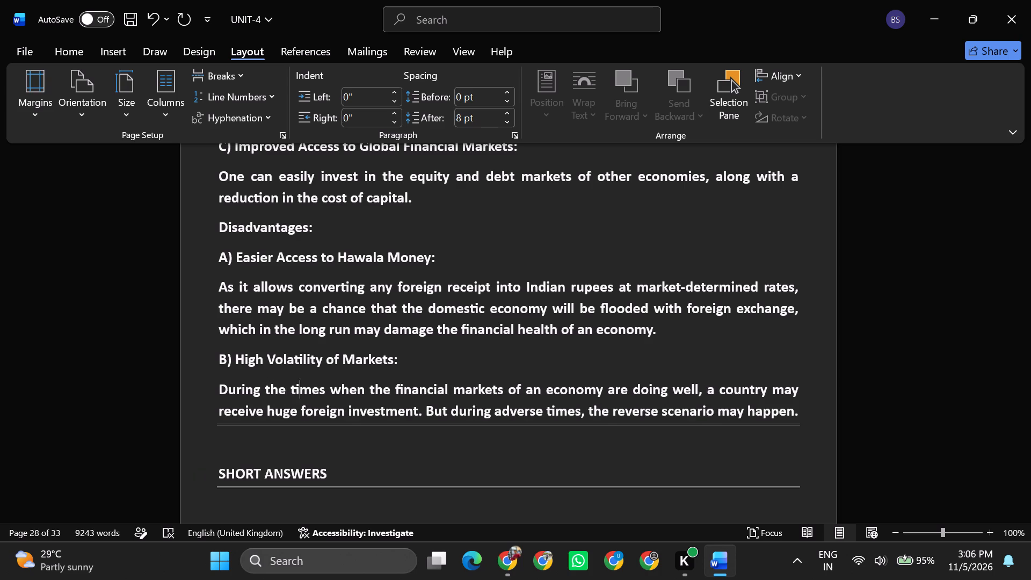
{"action": "key", "text": "Right"}
{"action": "key", "text": "Right"}
{"action": "key", "text": "Right"}
{"action": "key", "text": "Right"}
{"action": "key", "text": "Right"}
{"action": "key", "text": "Right"}
{"action": "key", "text": "Right"}
{"action": "key", "text": "Right"}
{"action": "key", "text": "Right"}
{"action": "key", "text": "Right"}
{"action": "key", "text": "Right"}
{"action": "key", "text": "Right"}
{"action": "key", "text": "Right"}
{"action": "key", "text": "Right"}
{"action": "key", "text": "Right"}
{"action": "key", "text": "Right"}
{"action": "key", "text": "Right"}
{"action": "key", "text": "Right"}
{"action": "key", "text": "Right"}
{"action": "key", "text": "Right"}
{"action": "key", "text": "Right"}
{"action": "key", "text": "Right"}
{"action": "key", "text": "Right"}
{"action": "key", "text": "Right"}
{"action": "key", "text": "Right"}
{"action": "key", "text": "Right"}
{"action": "key", "text": "Right"}
{"action": "key", "text": "Right"}
{"action": "key", "text": "Right"}
{"action": "key", "text": "Right"}
{"action": "key", "text": "Right"}
{"action": "key", "text": "Right"}
{"action": "key", "text": "Right"}
{"action": "key", "text": "Right"}
{"action": "key", "text": "Right"}
{"action": "key", "text": "Right"}
{"action": "key", "text": "Right"}
{"action": "key", "text": "Right"}
{"action": "key", "text": "Right"}
{"action": "key", "text": "Right"}
{"action": "key", "text": "BackSpace"}
{"action": "key", "text": "BackSpace"}
{"action": "key", "text": "BackSpace"}
{"action": "key", "text": "BackSpace"}
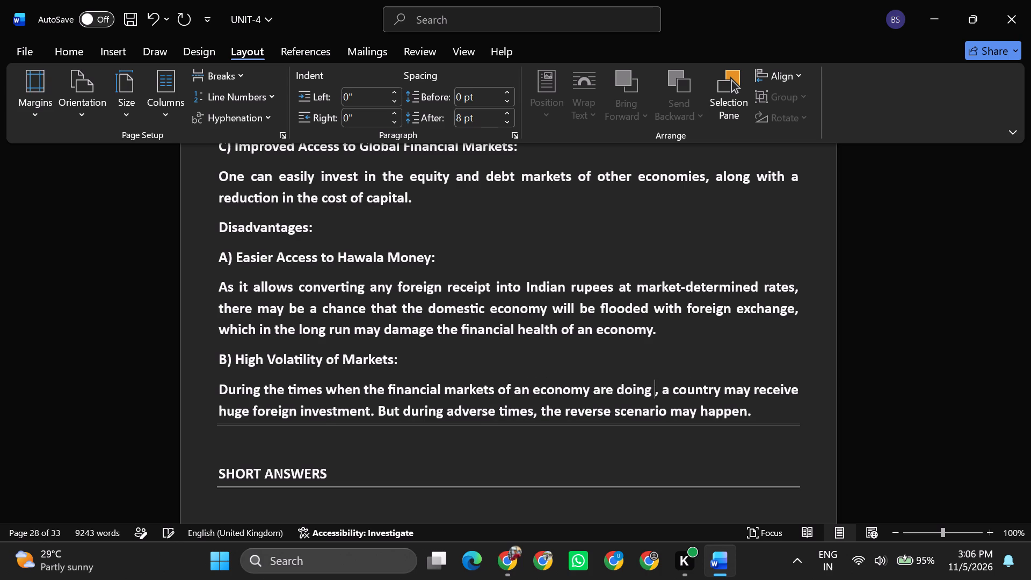
{"action": "type", "text": "good"}
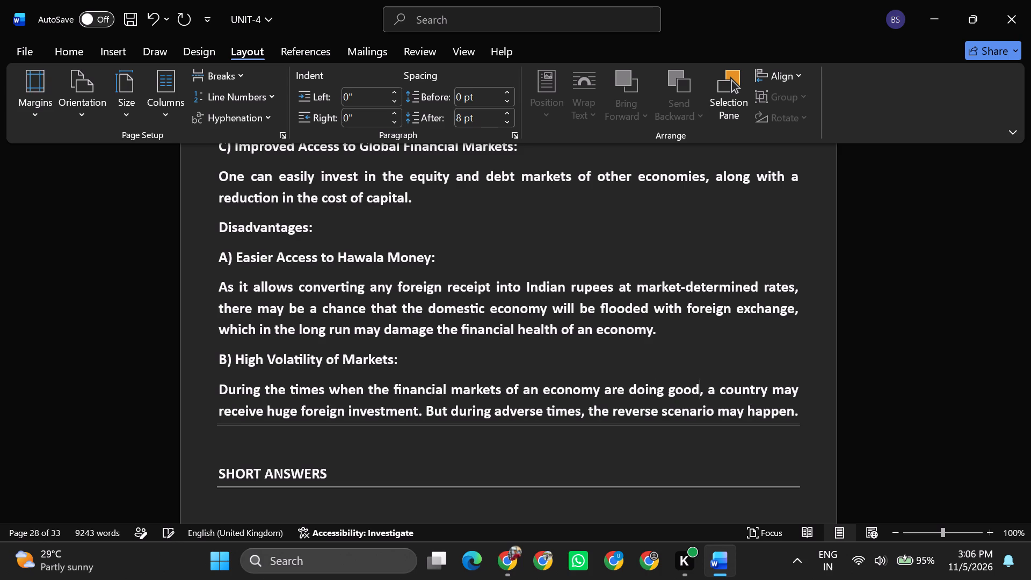
{"action": "key", "text": "Right"}
{"action": "key", "text": "Right"}
Remove the blank lines above and below the "1) Foreign Trade:" heading, keeping its definition paragraph on a separate line.
{"action": "key", "text": "Down"}
{"action": "key", "text": "Down"}
{"action": "key", "text": "Right"}
{"action": "key", "text": "Down"}
{"action": "key", "text": "Down"}
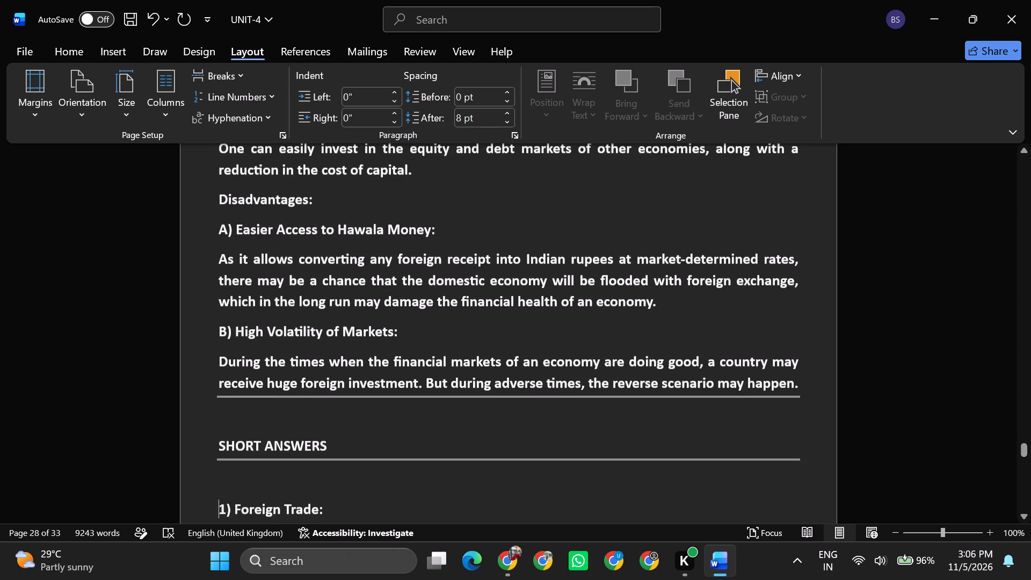
{"action": "key", "text": "Down"}
{"action": "key", "text": "Up"}
{"action": "key", "text": "Down"}
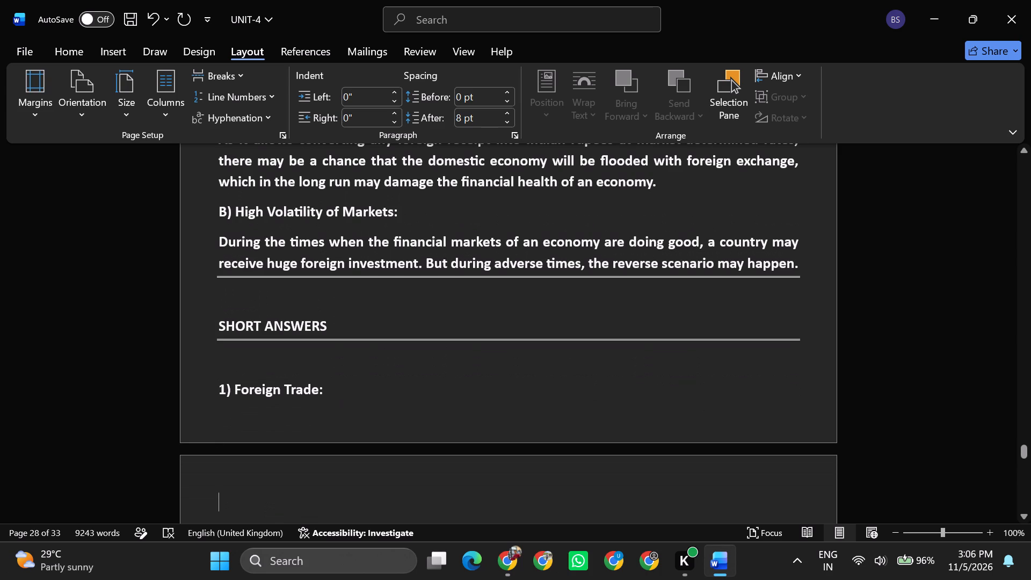
{"action": "key", "text": "Down"}
{"action": "key", "text": "BackSpace"}
{"action": "key", "text": "BackSpace"}
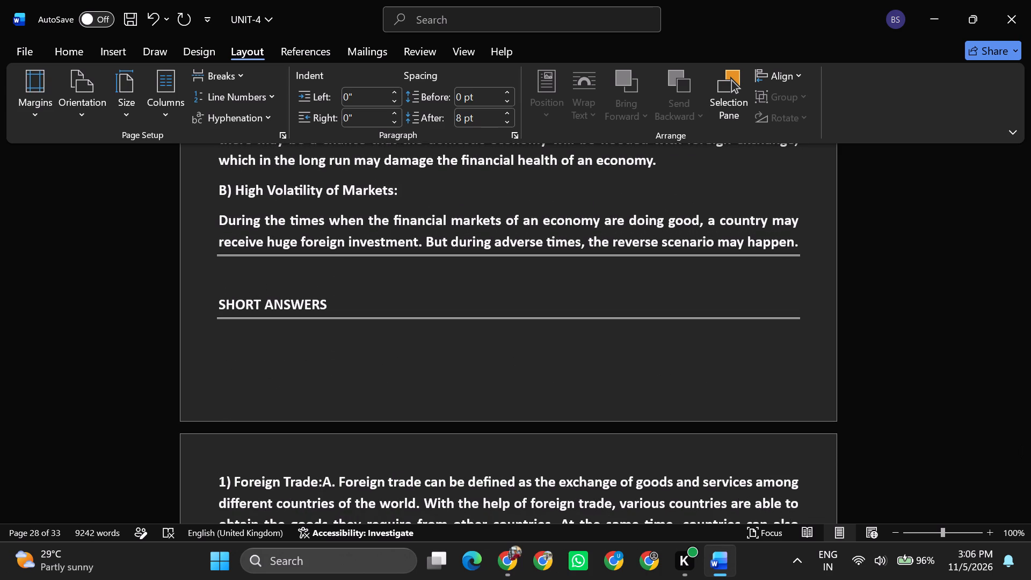
{"action": "key", "text": "Return"}
{"action": "key", "text": "Up"}
{"action": "key", "text": "BackSpace"}
{"action": "key", "text": "Down"}
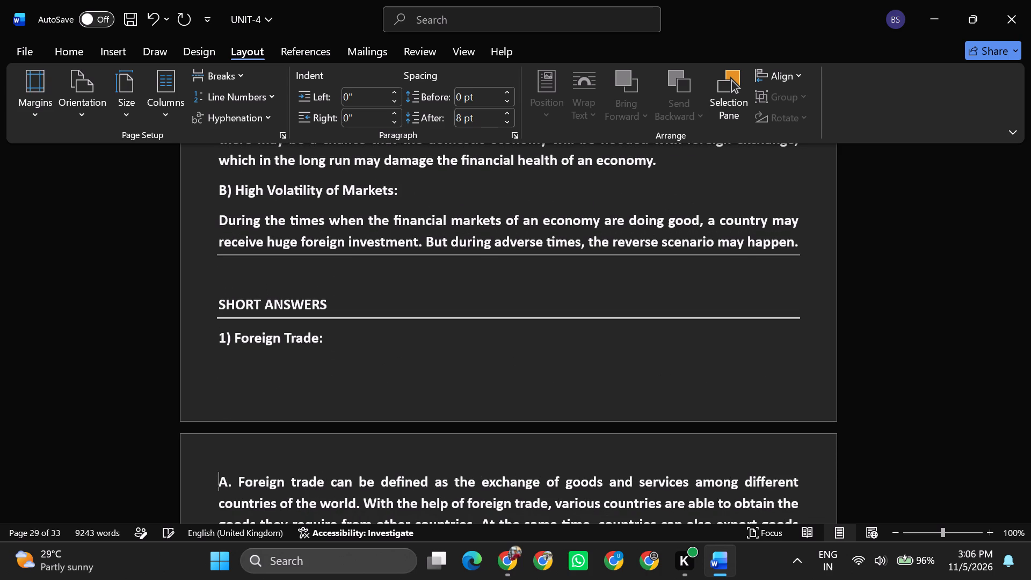
Delete the "A." prefix from the Foreign Trade definition and put the definition on its own unnumbered line below the heading.
{"action": "key", "text": "Down"}
{"action": "key", "text": "Up"}
{"action": "key", "text": "BackSpace"}
{"action": "key", "text": "Right"}
{"action": "key", "text": "Right"}
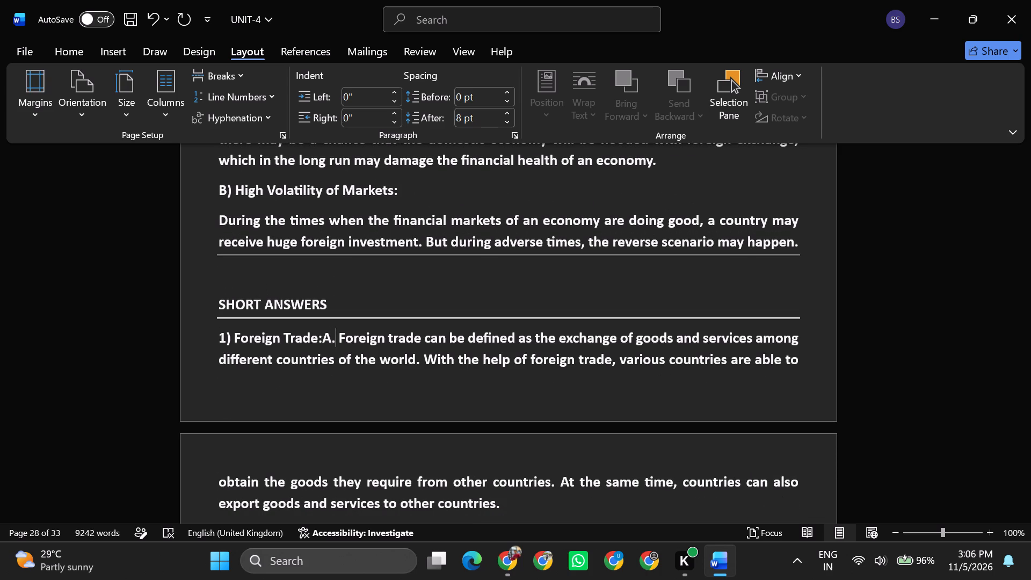
{"action": "key", "text": "BackSpace"}
{"action": "key", "text": "Right"}
{"action": "key", "text": "BackSpace"}
{"action": "key", "text": "BackSpace"}
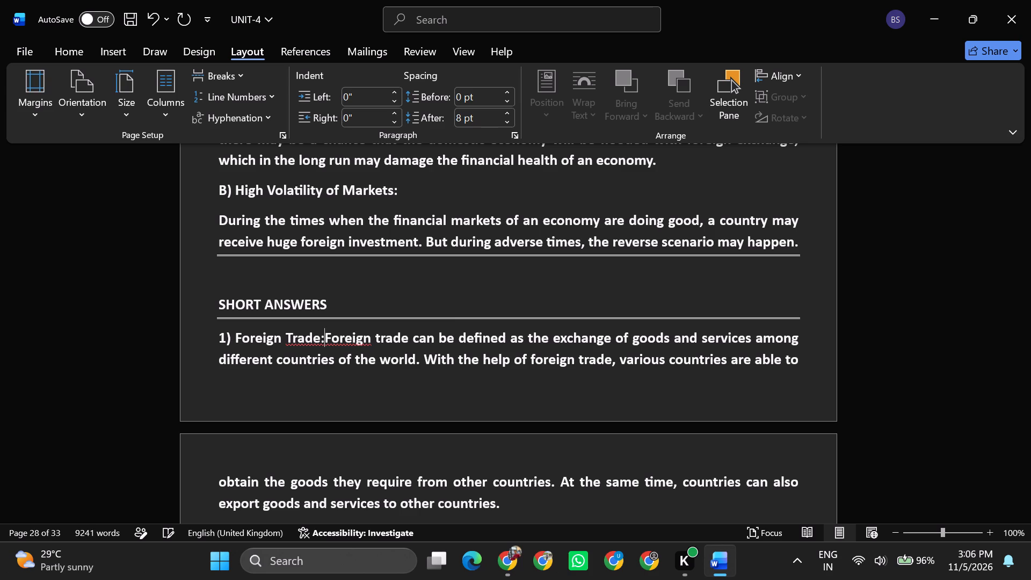
{"action": "key", "text": "Return"}
{"action": "key", "text": "BackSpace"}
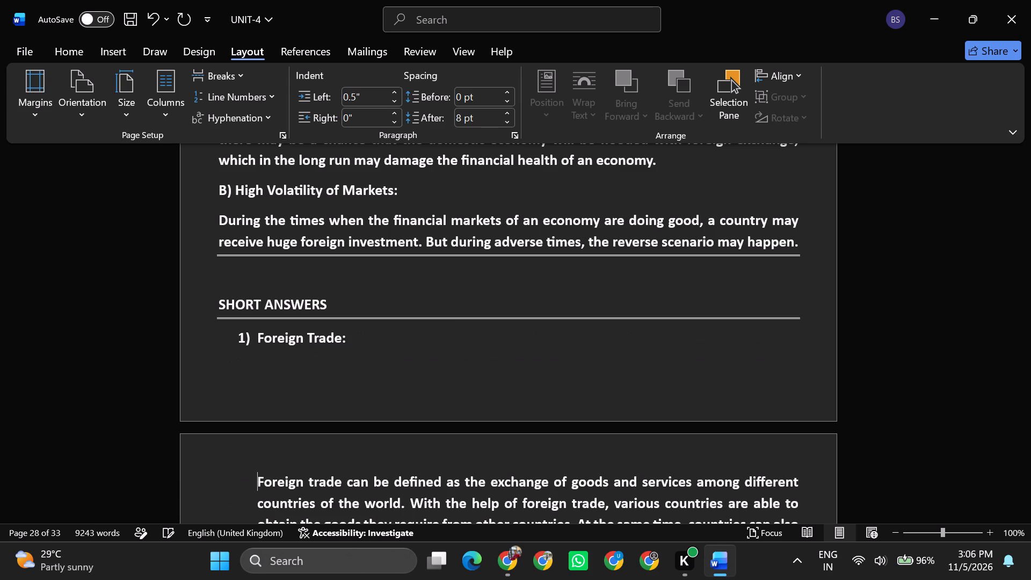
{"action": "key", "text": "BackSpace"}
Remove the automatic list number and indent from the "Foreign Trade:" heading.
{"action": "key", "text": "Down"}
{"action": "key", "text": "Up"}
{"action": "key", "text": "Up"}
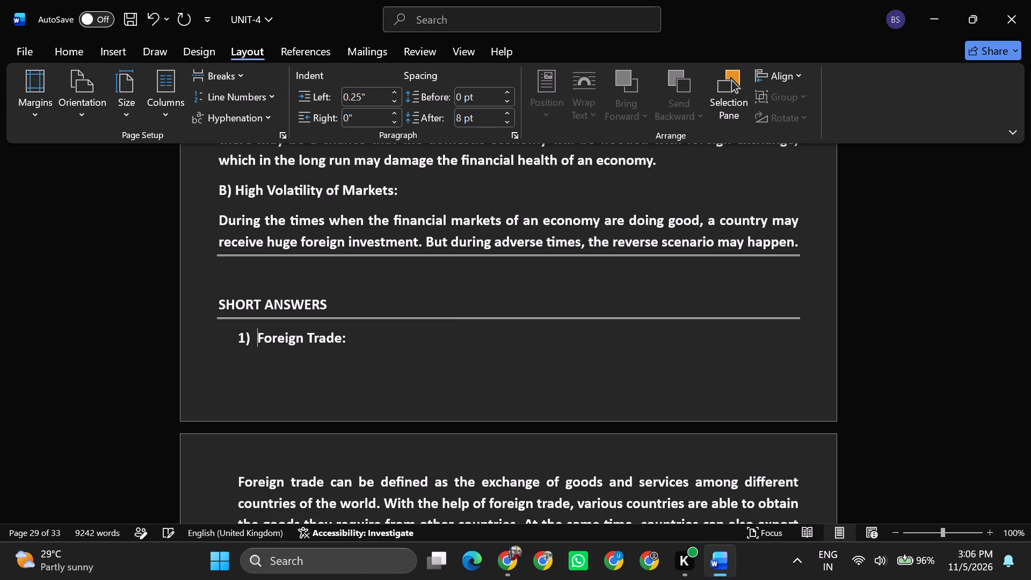
{"action": "key", "text": "Up"}
{"action": "key", "text": "Right"}
{"action": "key", "text": "Down"}
{"action": "key", "text": "BackSpace"}
{"action": "key", "text": "BackSpace"}
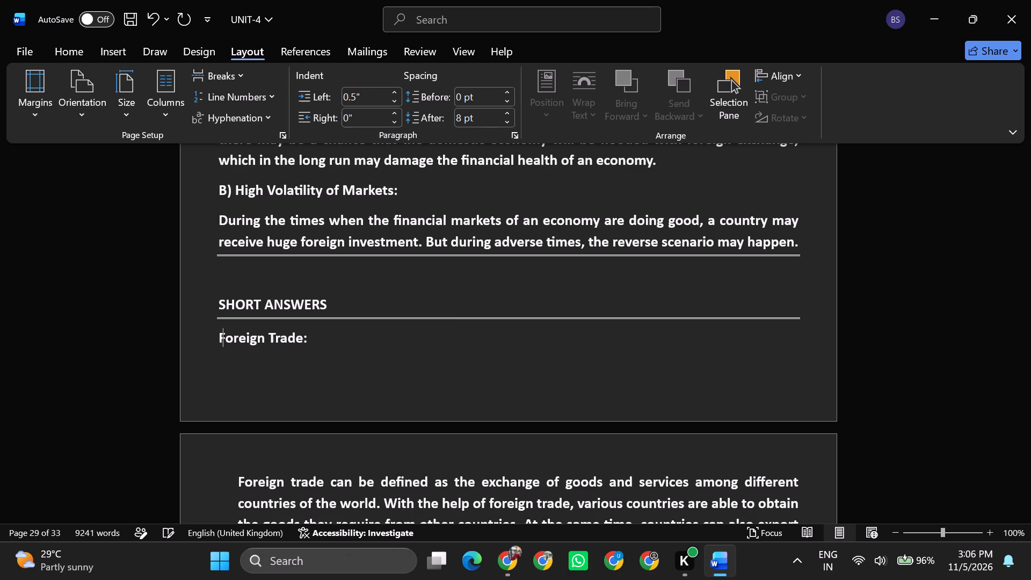
{"action": "key", "text": "Down"}
{"action": "key", "text": "Up"}
Add two blank lines above the "Foreign Trade:" heading and number the heading "1." as plain text.
{"action": "key", "text": "Return"}
{"action": "key", "text": "Return"}
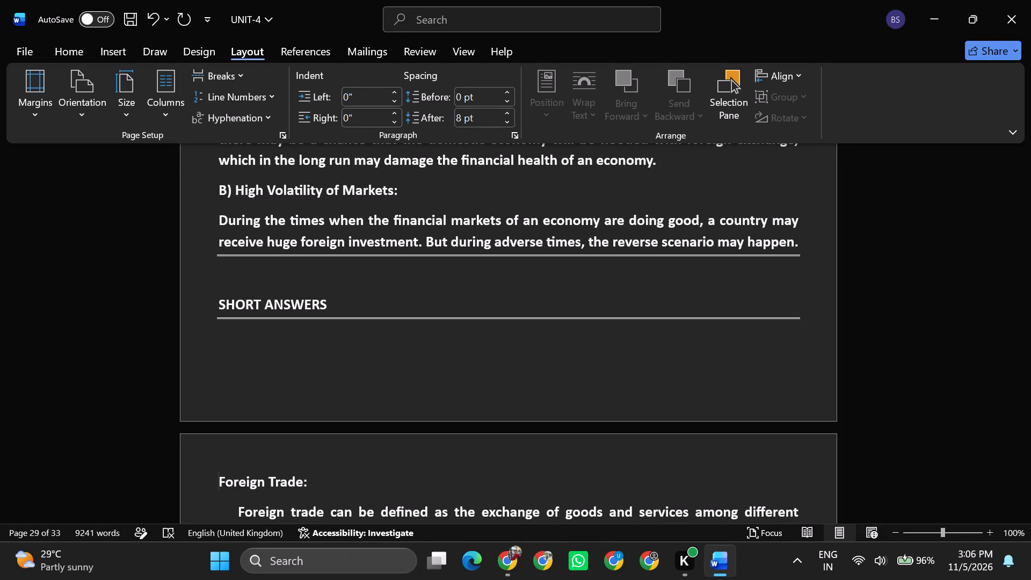
{"action": "type", "text": "1."}
Remove the left indent from the Foreign Trade definition paragraph.
{"action": "key", "text": "Down"}
{"action": "key", "text": "BackSpace"}
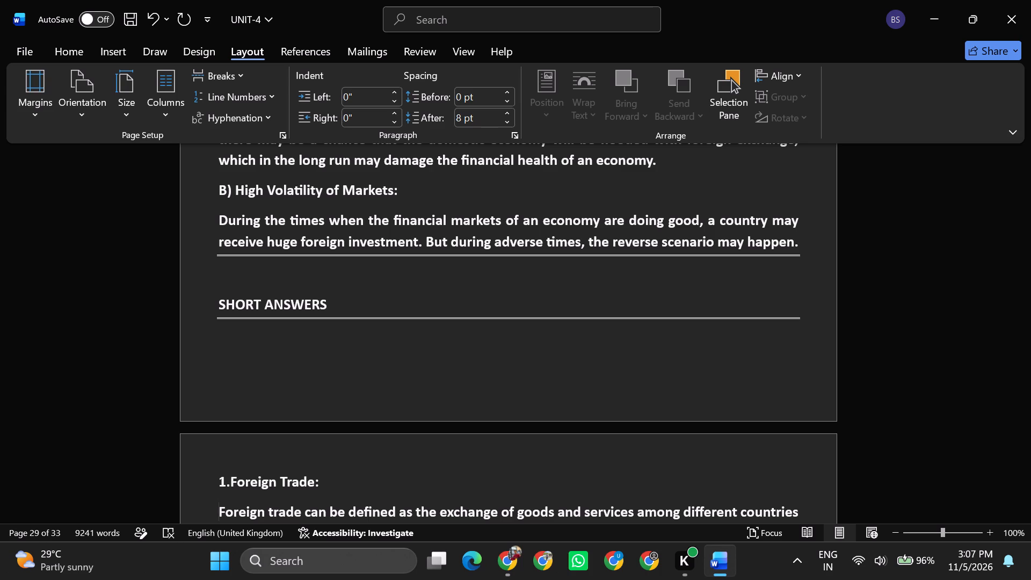
Remove the blank lines above the "In other words, foreign trade" paragraph and the "2) Balance of Payments (BOP):" heading.
{"action": "key", "text": "Down"}
{"action": "key", "text": "Down"}
{"action": "key", "text": "Down"}
{"action": "key", "text": "Down"}
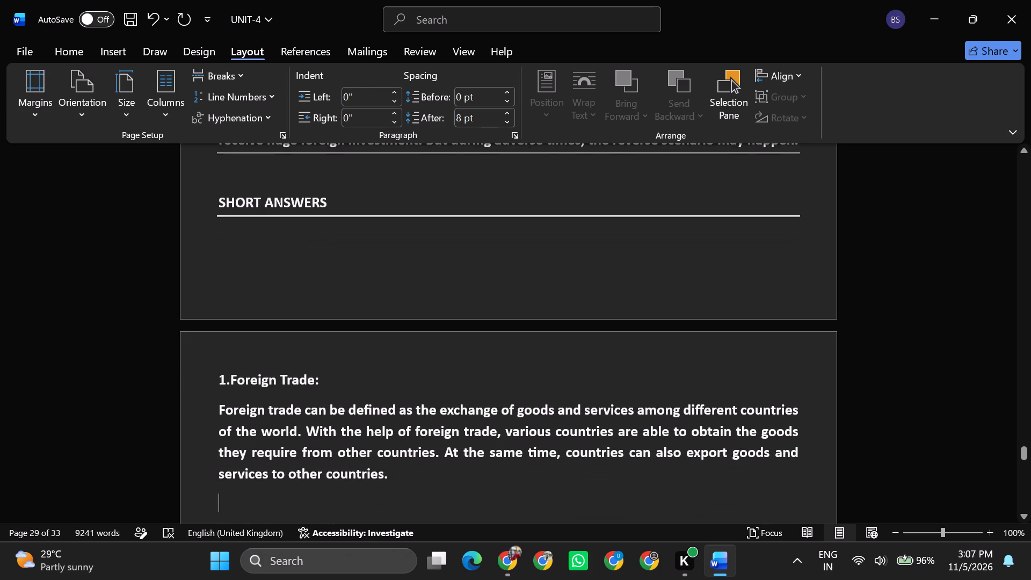
{"action": "key", "text": "Down"}
{"action": "key", "text": "BackSpace"}
{"action": "key", "text": "Down"}
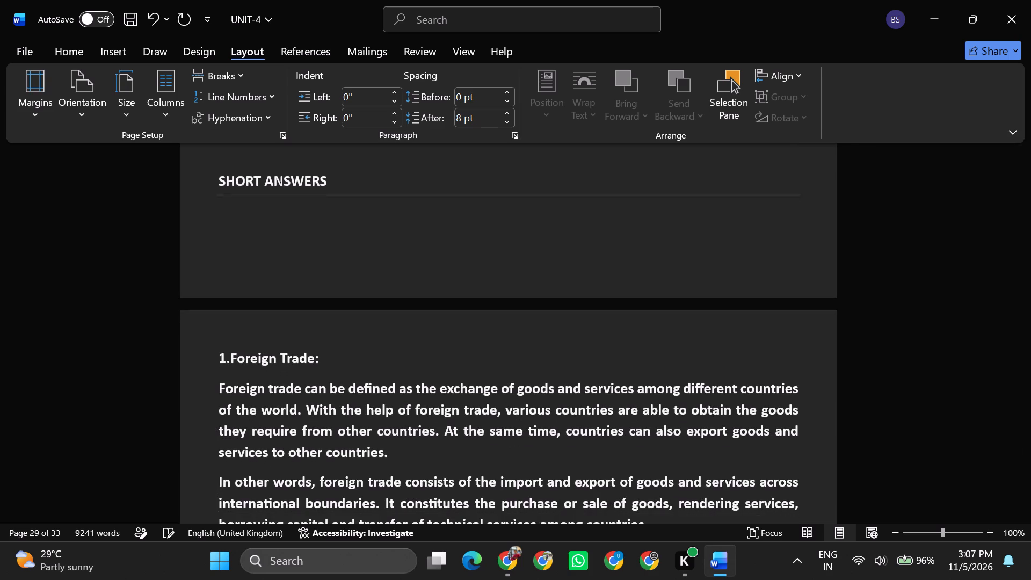
{"action": "key", "text": "Down"}
{"action": "key", "text": "Down"}
{"action": "key", "text": "Down"}
{"action": "key", "text": "BackSpace"}
Insert a double-line "===" separator and a blank line between the Foreign Trade answer and the "2) Balance of Payments (BOP):" heading.
{"action": "key", "text": "Down"}
{"action": "key", "text": "Down"}
{"action": "key", "text": "Up"}
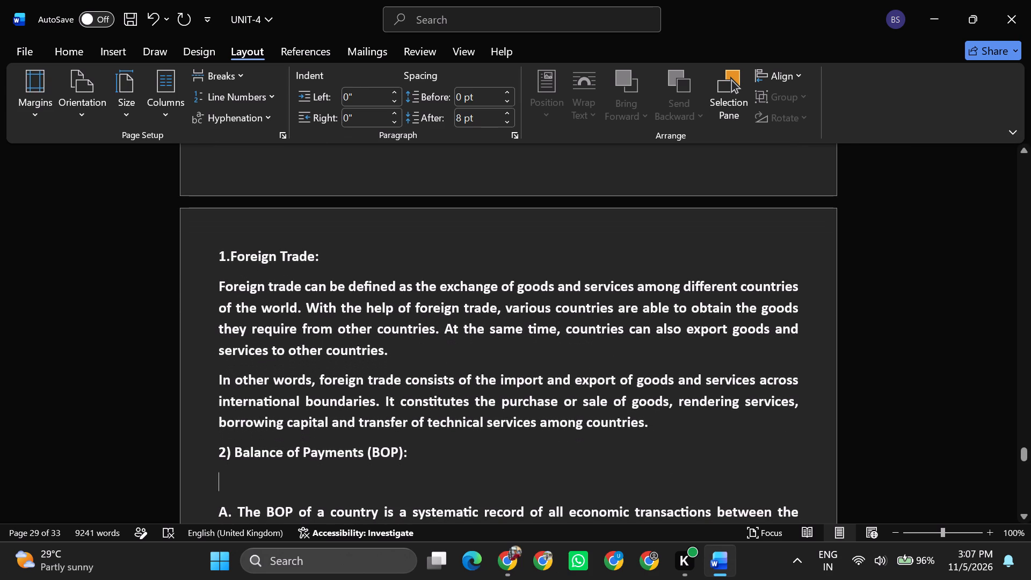
{"action": "key", "text": "Up"}
{"action": "type", "text": "==="}
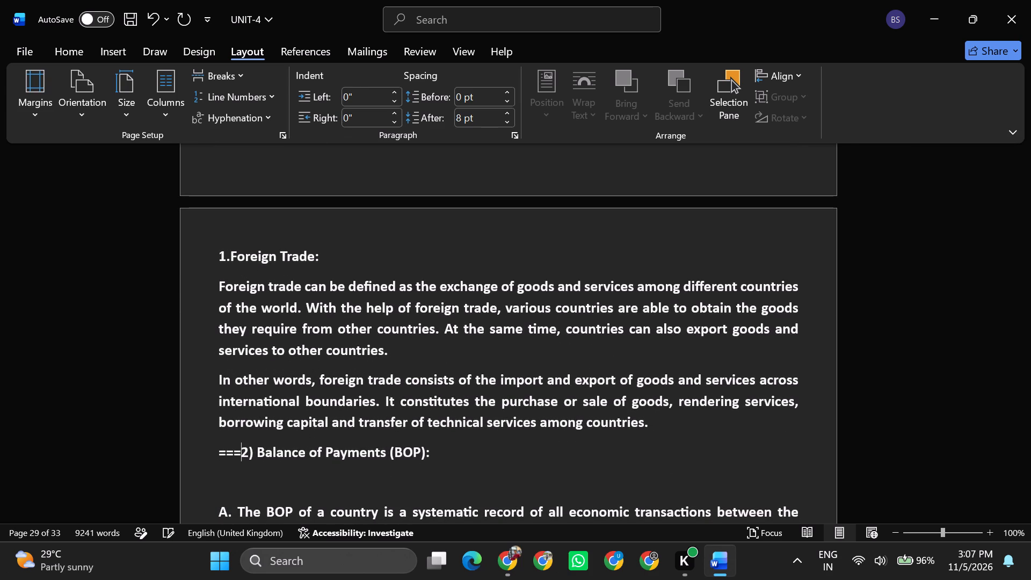
{"action": "key", "text": "Return"}
{"action": "key", "text": "Return"}
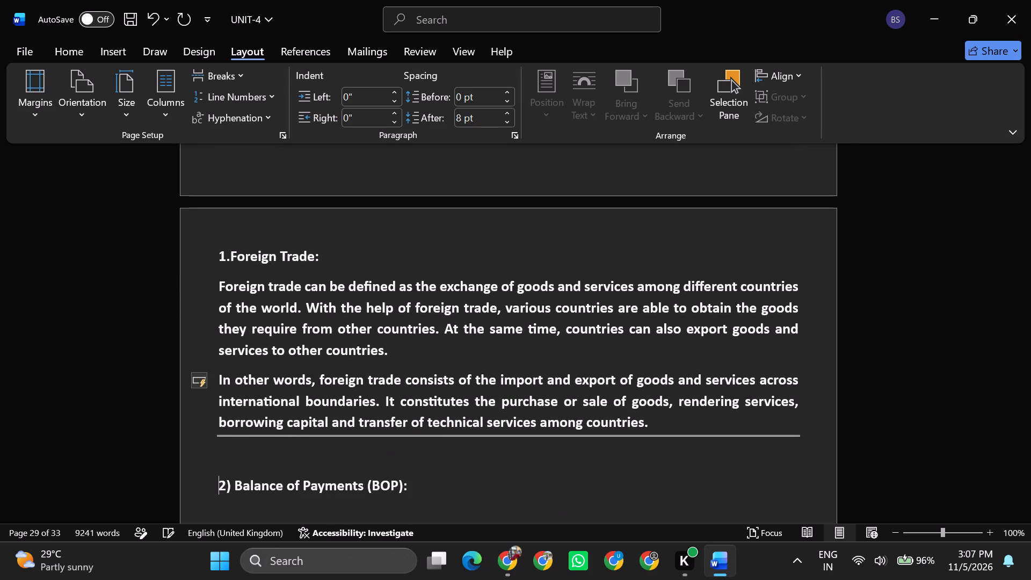
Remove the blank line below the "2) Balance of Payments (BOP):" heading.
{"action": "key", "text": "Down"}
{"action": "key", "text": "Down"}
{"action": "key", "text": "BackSpace"}
{"action": "key", "text": "Down"}
{"action": "key", "text": "Down"}
{"action": "key", "text": "Up"}
{"action": "key", "text": "Up"}
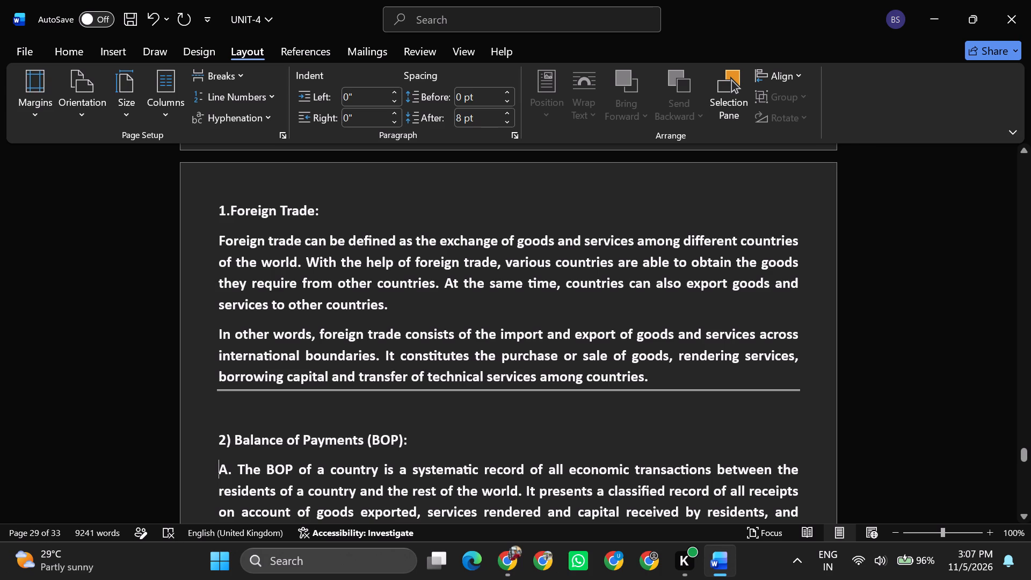
Delete the "A." prefix from the Balance of Payments definition paragraph.
{"action": "key", "text": "Right"}
{"action": "key", "text": "Right"}
{"action": "key", "text": "Right"}
{"action": "key", "text": "BackSpace"}
{"action": "key", "text": "BackSpace"}
{"action": "key", "text": "BackSpace"}
Remove the blank line above the "Features of BOP:" heading.
{"action": "key", "text": "Down"}
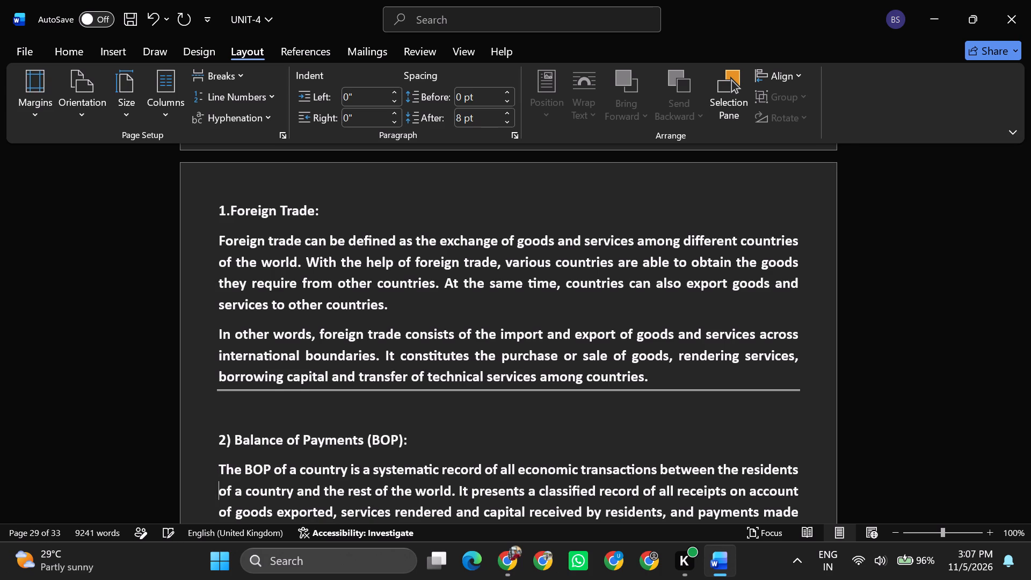
{"action": "key", "text": "Down"}
{"action": "key", "text": "Down"}
{"action": "key", "text": "Down"}
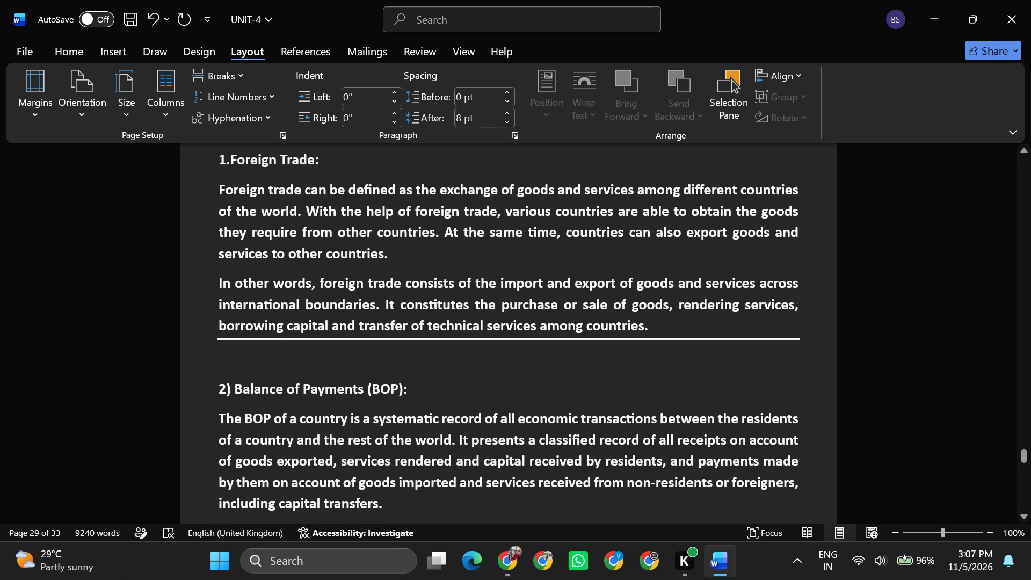
{"action": "key", "text": "Down"}
{"action": "key", "text": "Down"}
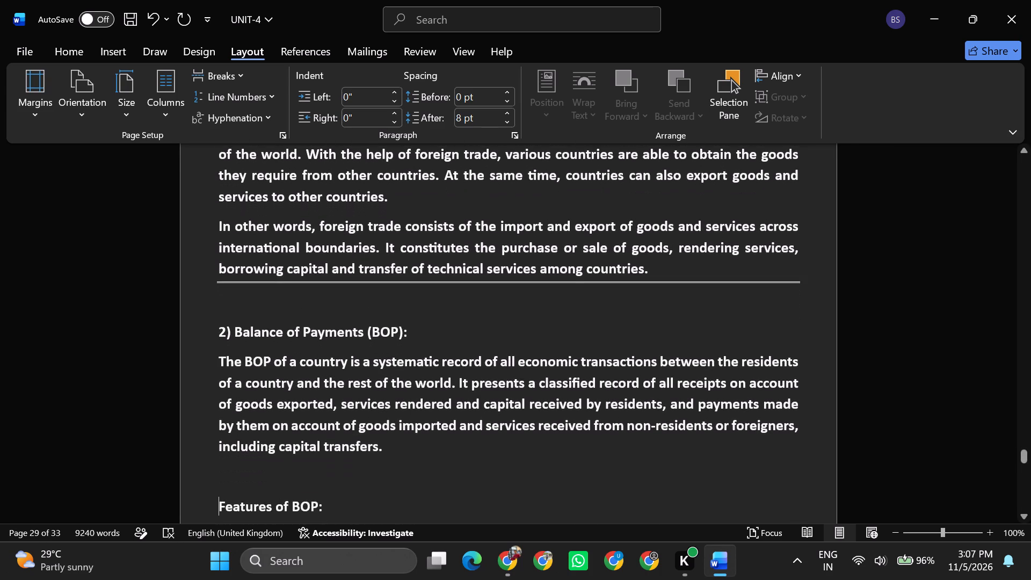
{"action": "key", "text": "BackSpace"}
{"action": "key", "text": "Down"}
{"action": "key", "text": "Down"}
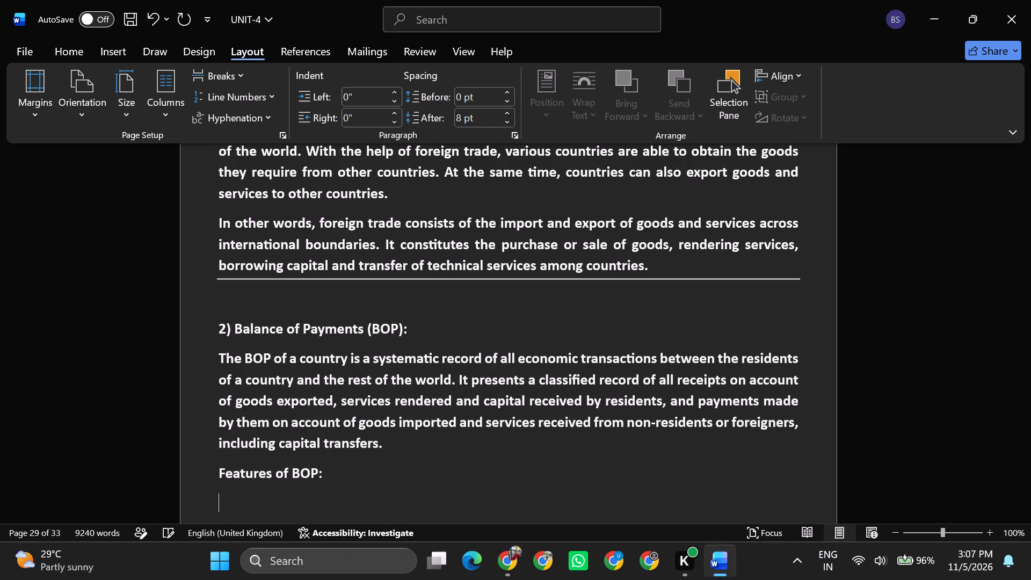
Remove the blank lines directly above and below the bullet list under "Features of BOP:".
{"action": "key", "text": "BackSpace"}
{"action": "key", "text": "Down"}
{"action": "key", "text": "Down"}
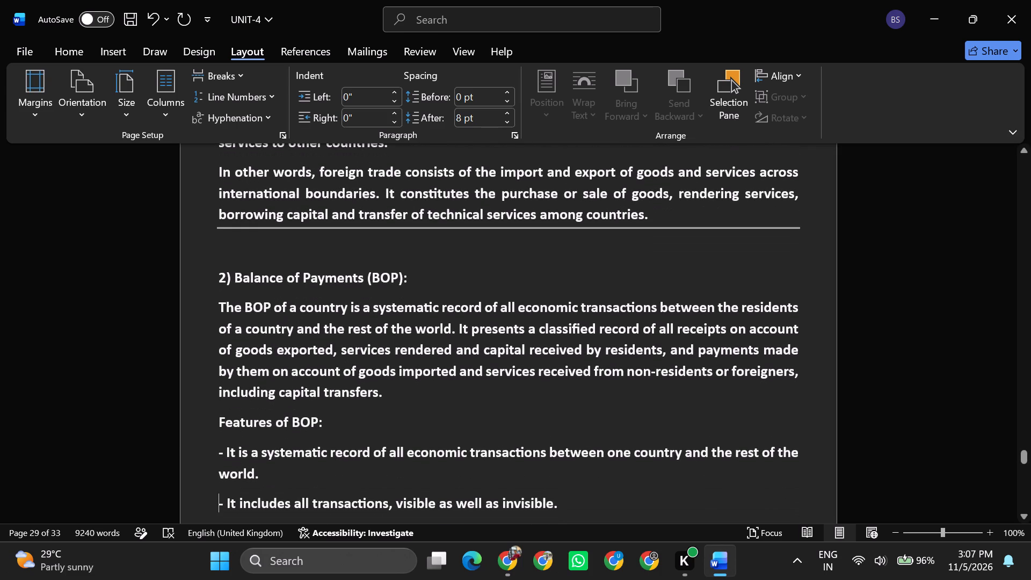
{"action": "key", "text": "Down"}
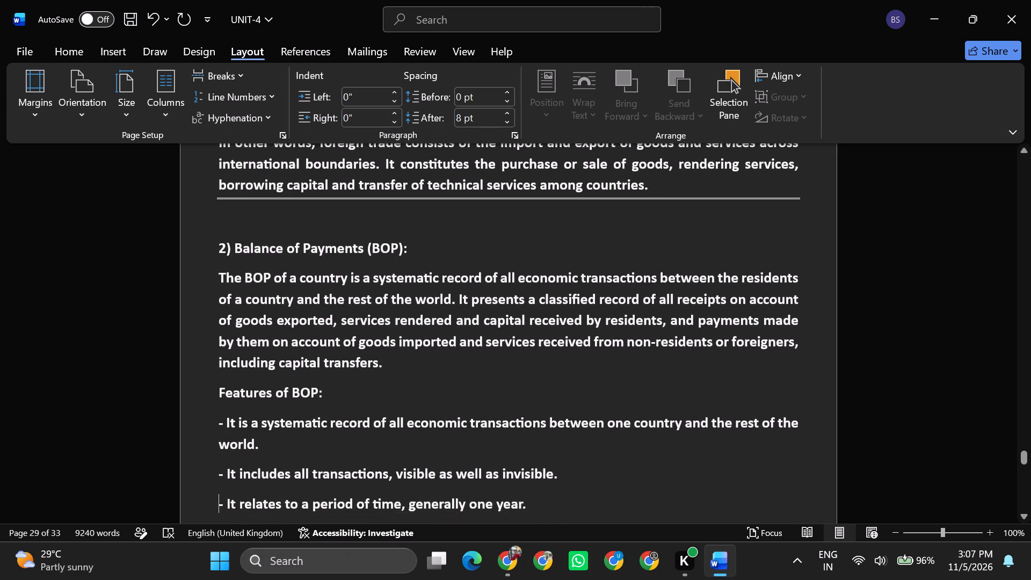
{"action": "key", "text": "Down"}
{"action": "key", "text": "Down"}
{"action": "key", "text": "Down"}
{"action": "key", "text": "Down"}
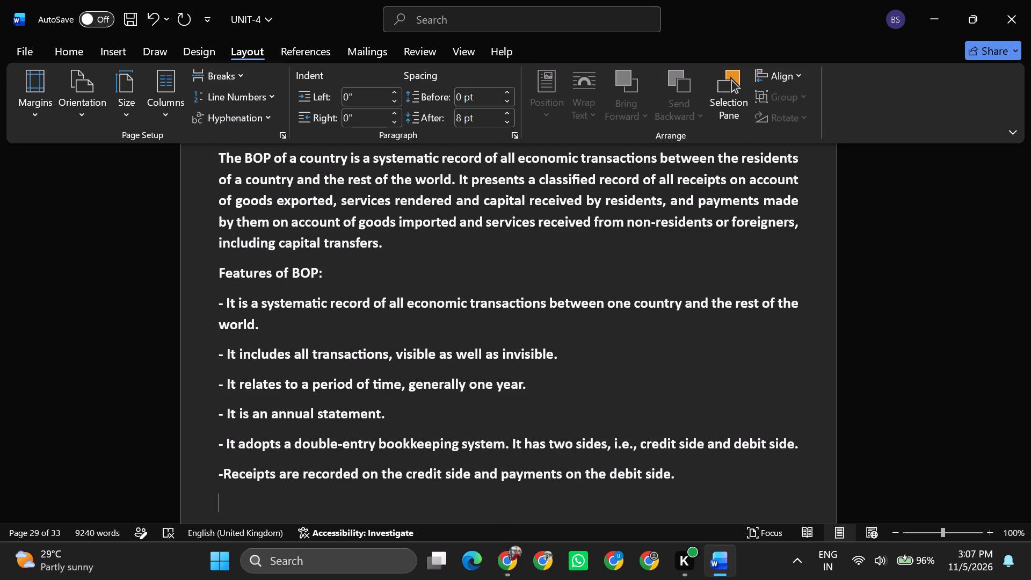
{"action": "key", "text": "Down"}
{"action": "key", "text": "BackSpace"}
Remove the blank line between the Importance of BOP introductory paragraph and its point 1.
{"action": "key", "text": "Down"}
{"action": "key", "text": "Down"}
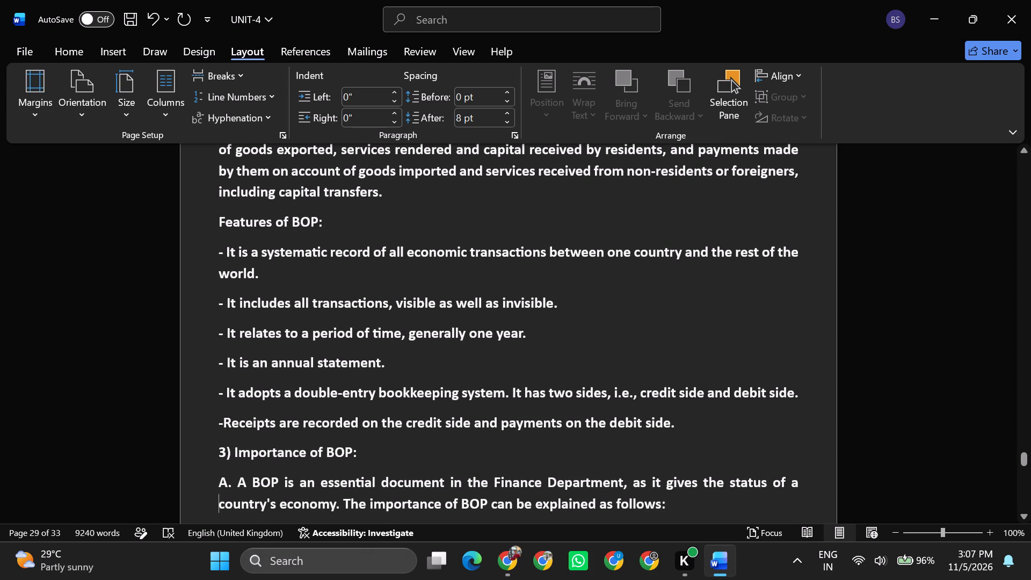
{"action": "key", "text": "Down"}
{"action": "key", "text": "Down"}
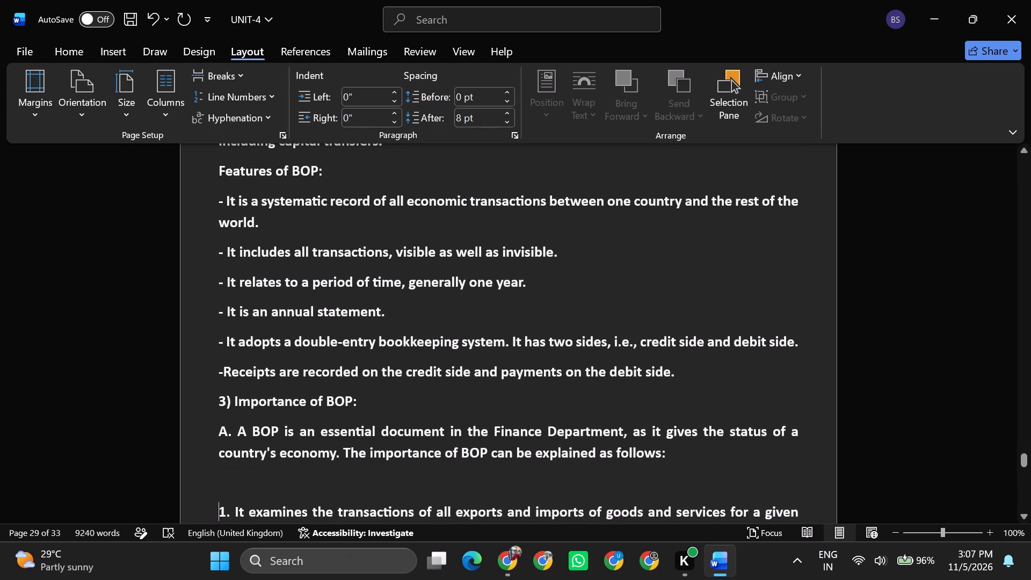
{"action": "key", "text": "BackSpace"}
Insert a double-line "===" separator and a blank line between the BOP features list and the "3) Importance of BOP:" heading.
{"action": "key", "text": "Down"}
{"action": "key", "text": "Up"}
{"action": "key", "text": "Up"}
{"action": "key", "text": "Up"}
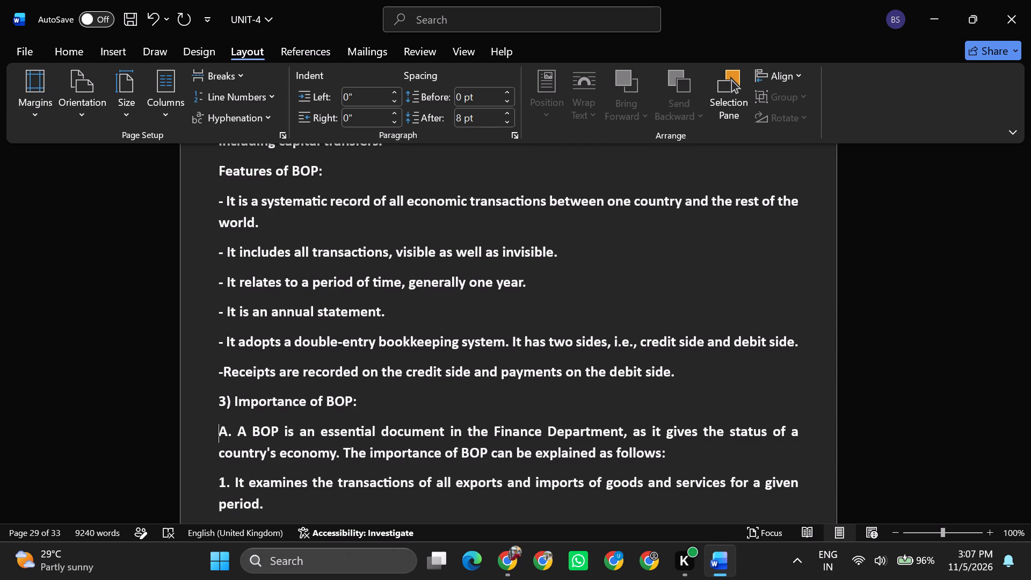
{"action": "key", "text": "Up"}
{"action": "key", "text": "Up"}
{"action": "key", "text": "Down"}
{"action": "type", "text": "=="}
{"action": "key", "text": "equal"}
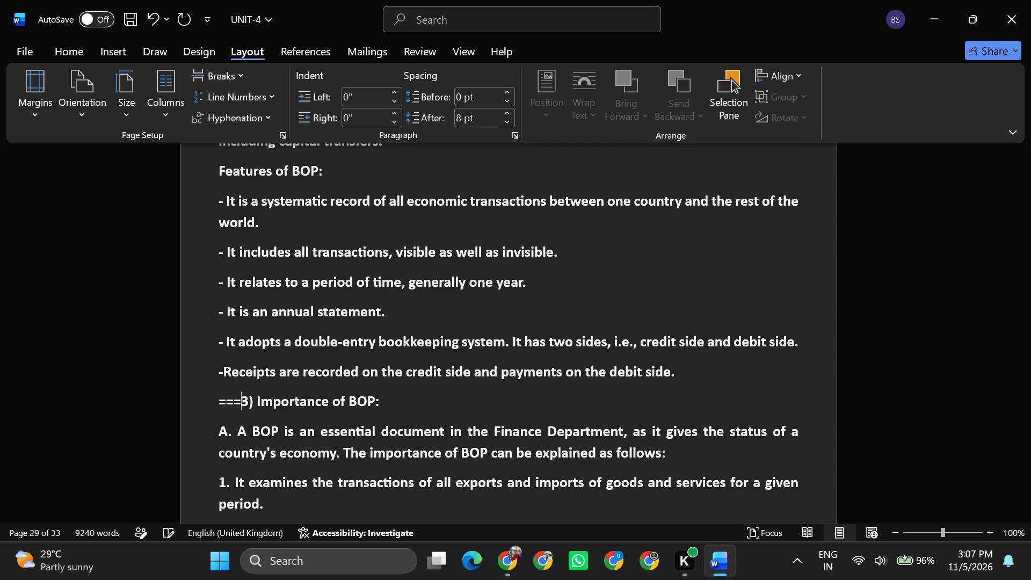
{"action": "key", "text": "Return"}
{"action": "key", "text": "Return"}
Put "===" on its own line above the "4) Types of BOP:" heading and clear the heading's leading spaces.
{"action": "key", "text": "Down"}
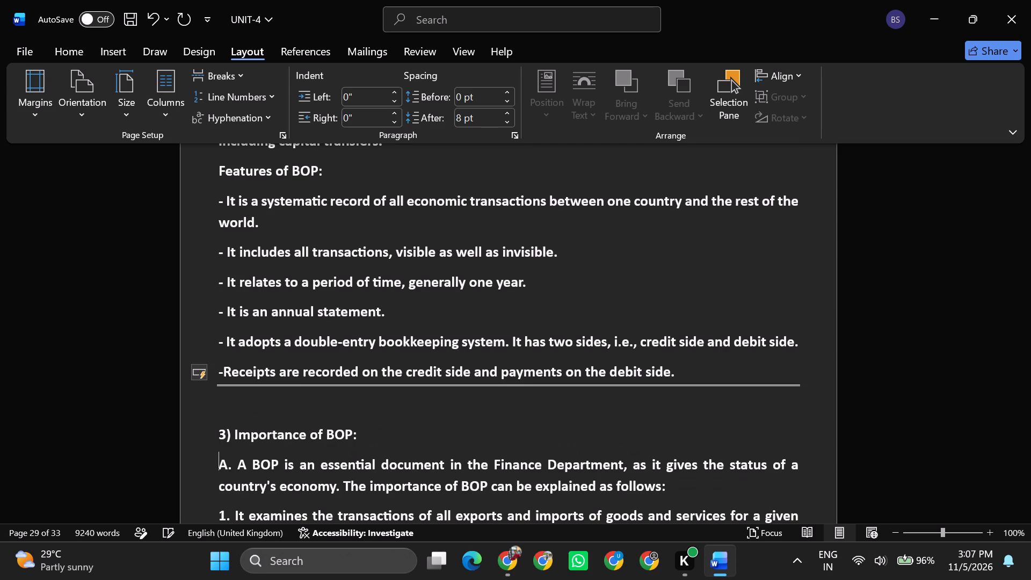
{"action": "key", "text": "Down"}
{"action": "key", "text": "Down"}
{"action": "key", "text": "Down"}
{"action": "key", "text": "Down"}
{"action": "key", "text": "Down"}
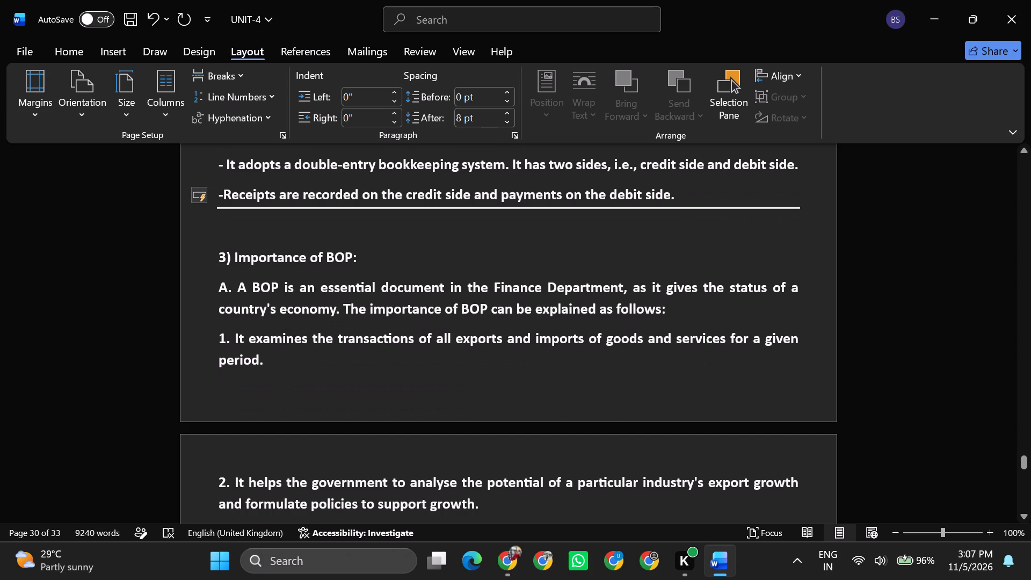
{"action": "key", "text": "Down"}
{"action": "key", "text": "Down"}
{"action": "key", "text": "Down"}
{"action": "key", "text": "Down"}
{"action": "key", "text": "Down"}
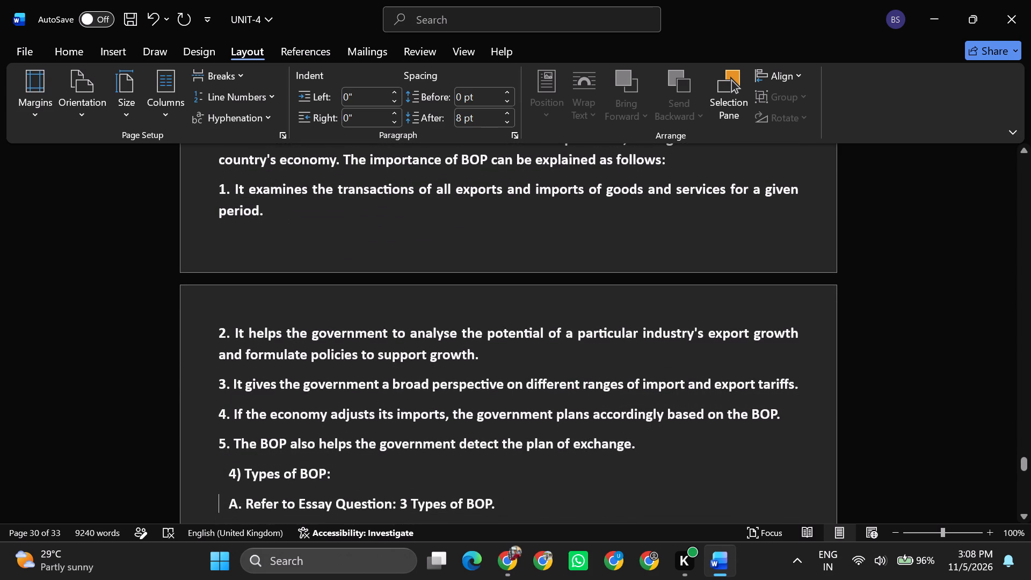
{"action": "key", "text": "Up"}
{"action": "key", "text": "Right"}
{"action": "key", "text": "Right"}
{"action": "key", "text": "Right"}
{"action": "key", "text": "Right"}
{"action": "key", "text": "Left"}
{"action": "key", "text": "BackSpace"}
{"action": "type", "text": "==="}
{"action": "key", "text": "BackSpace"}
{"action": "key", "text": "BackSpace"}
{"action": "key", "text": "BackSpace"}
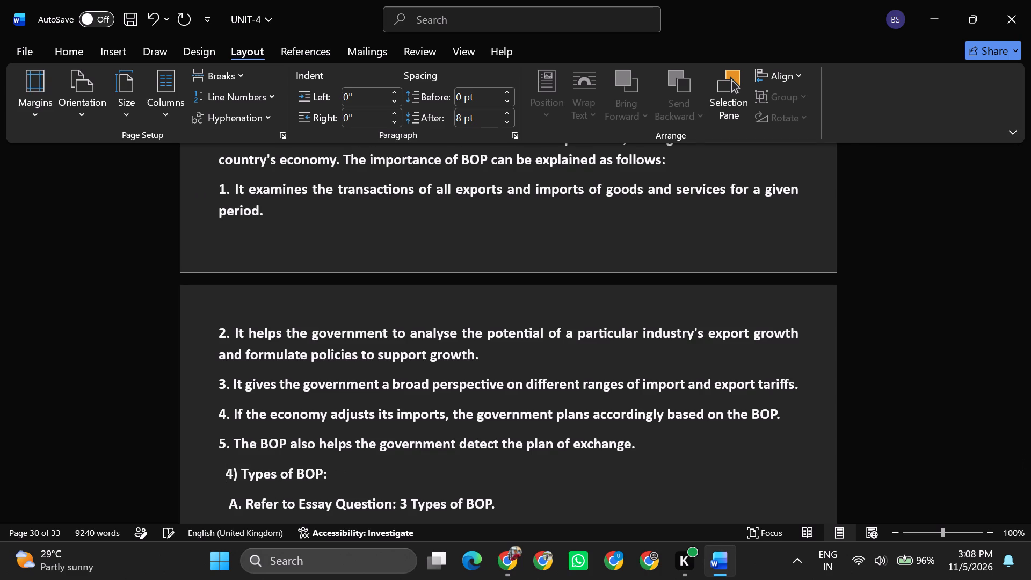
{"action": "key", "text": "BackSpace"}
{"action": "type", "text": "==="}
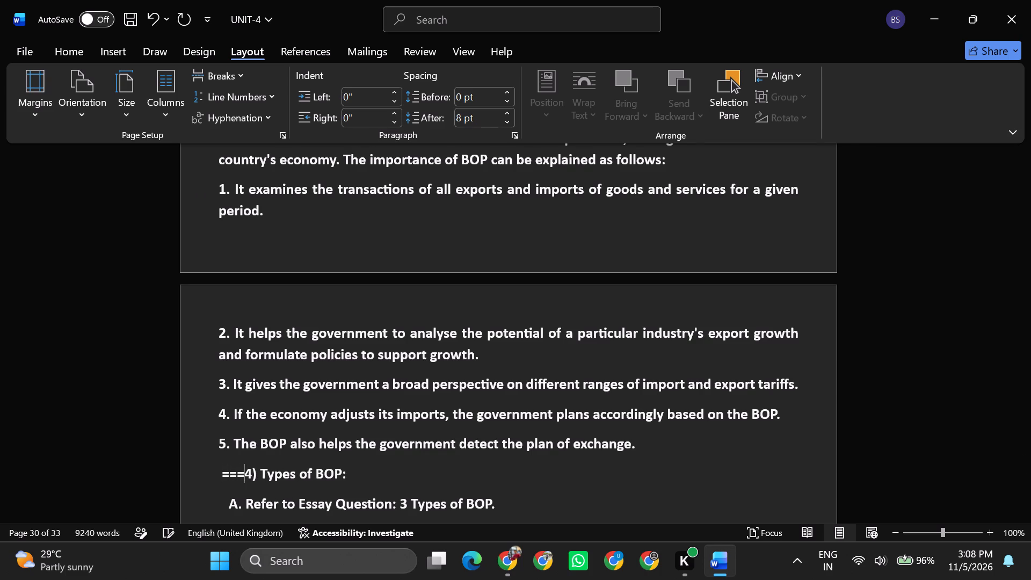
{"action": "key", "text": "Return"}
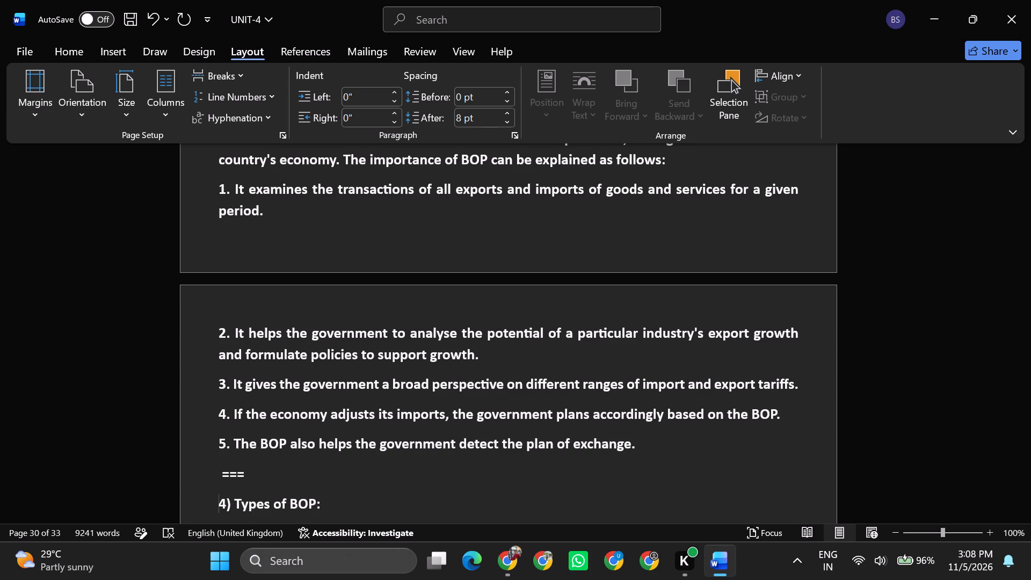
Delete the "A." prefix and extra leading spaces from the "Refer to Essay Question: 3 Types of BOP." line.
{"action": "key", "text": "Down"}
{"action": "key", "text": "Right"}
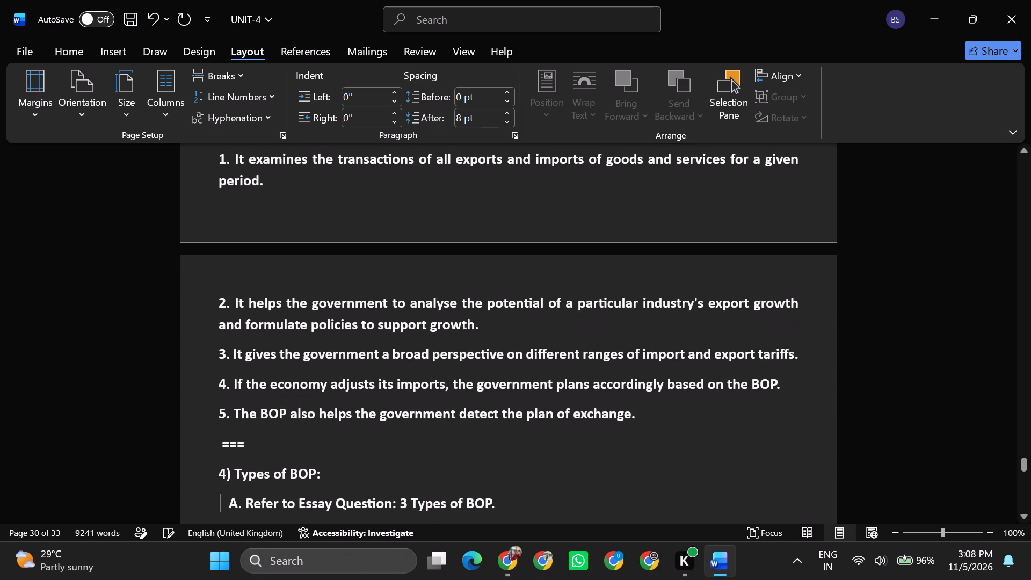
{"action": "key", "text": "Right"}
{"action": "key", "text": "Right"}
{"action": "key", "text": "Right"}
{"action": "key", "text": "Right"}
{"action": "key", "text": "Right"}
{"action": "key", "text": "BackSpace"}
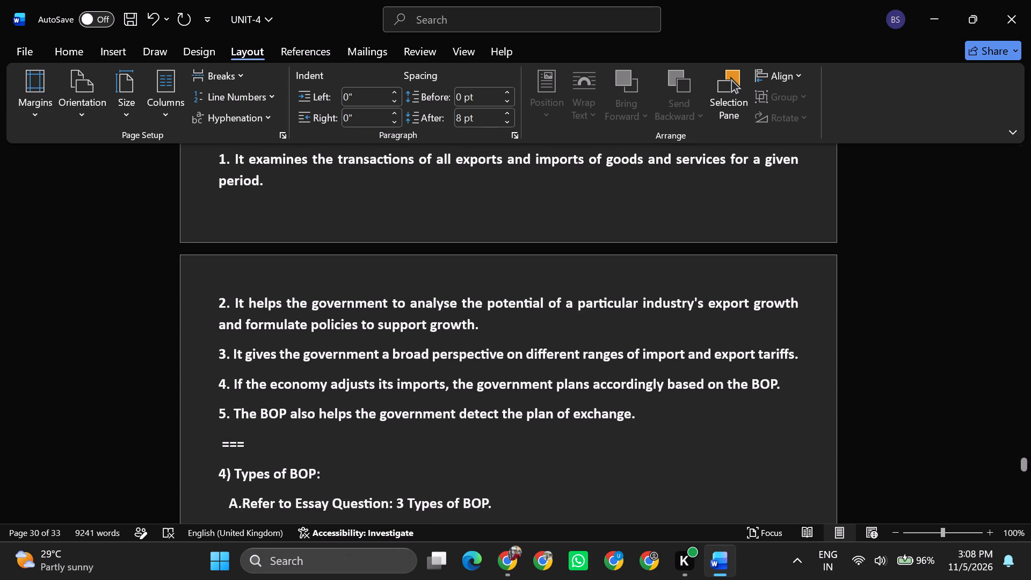
{"action": "key", "text": "BackSpace"}
{"action": "key", "text": "BackSpace"}
{"action": "key", "text": "BackSpace"}
{"action": "key", "text": "Up"}
{"action": "key", "text": "Down"}
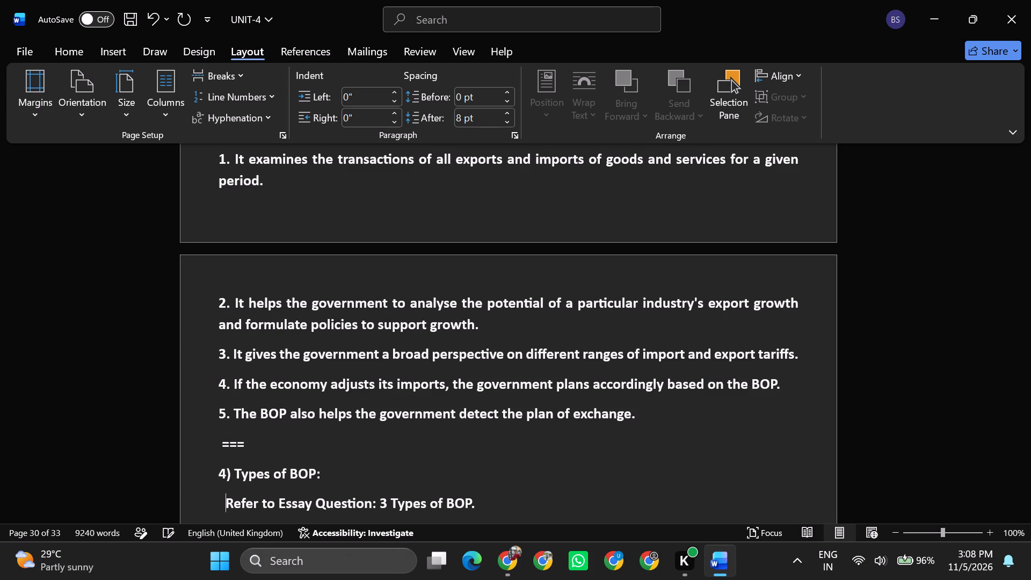
{"action": "key", "text": "BackSpace"}
Add an "===" line above the "5) Economic Development and BOP:" heading and remove the heading's leading spaces.
{"action": "key", "text": "Down"}
{"action": "key", "text": "Down"}
{"action": "key", "text": "Up"}
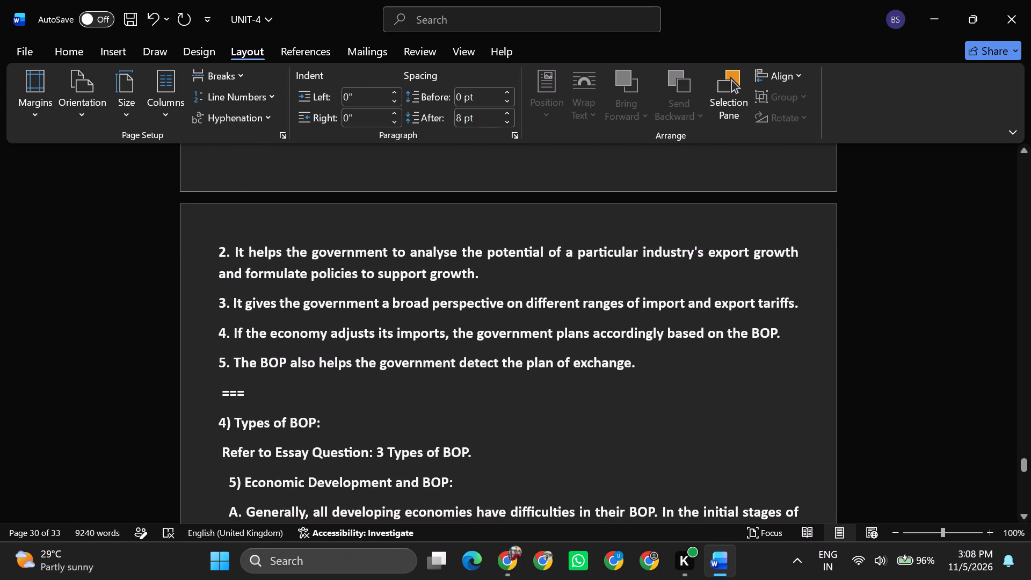
{"action": "type", "text": "==="}
{"action": "key", "text": "Return"}
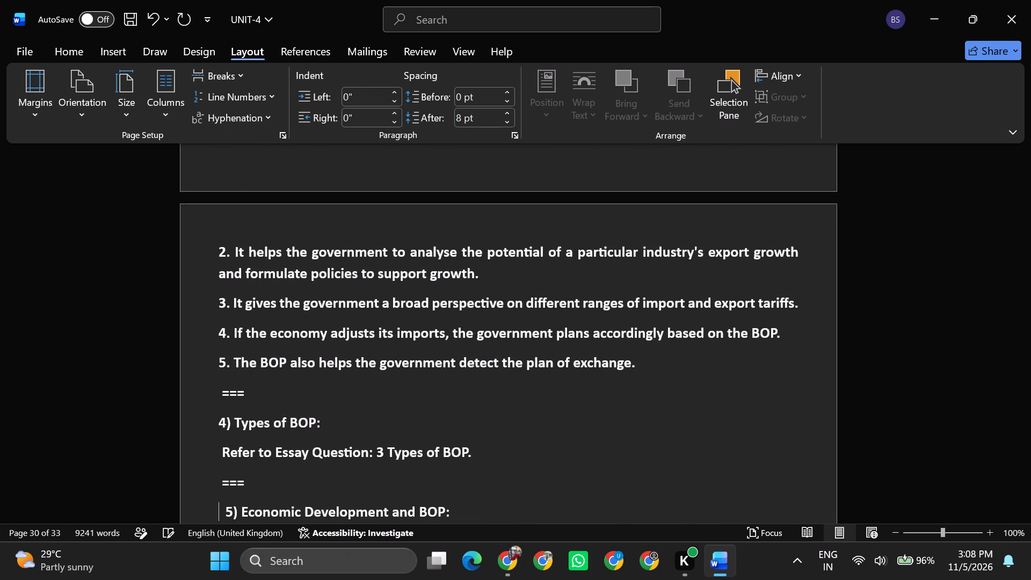
{"action": "key", "text": "shift+Right"}
{"action": "key", "text": "shift+Right"}
{"action": "key", "text": "BackSpace"}
Remove the space before the "===" above heading 5 and turn it into a double-line separator followed by a blank line.
{"action": "key", "text": "Down"}
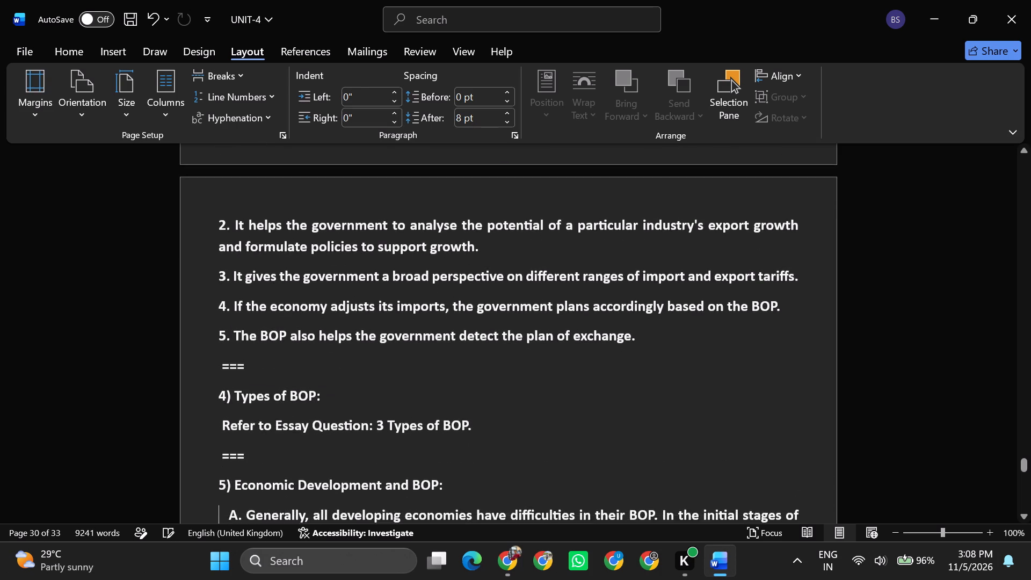
{"action": "key", "text": "Down"}
{"action": "key", "text": "Up"}
{"action": "key", "text": "Up"}
{"action": "key", "text": "Up"}
{"action": "key", "text": "Right"}
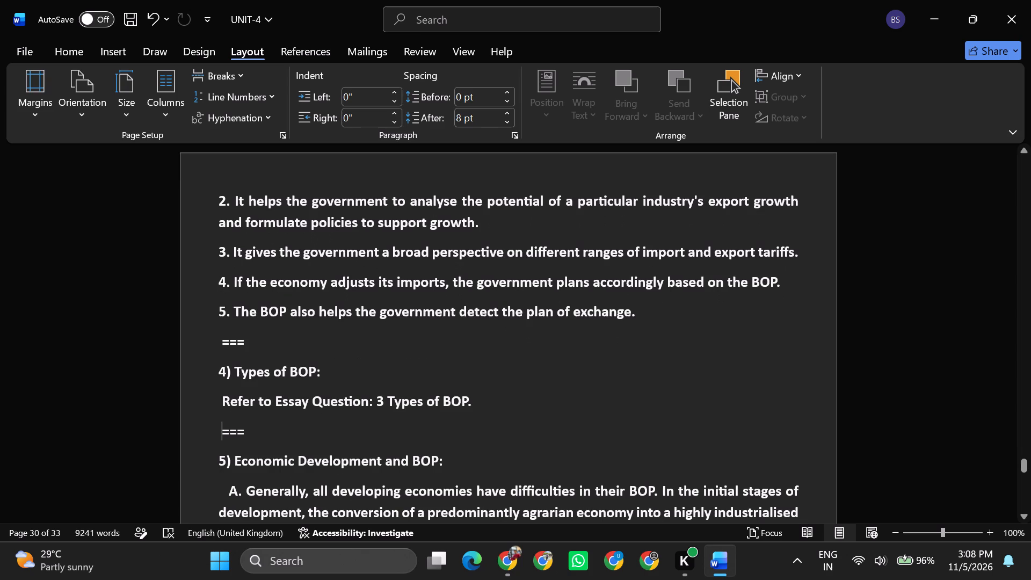
{"action": "key", "text": "BackSpace"}
{"action": "key", "text": "Right"}
{"action": "key", "text": "Right"}
{"action": "key", "text": "Right"}
{"action": "key", "text": "BackSpace"}
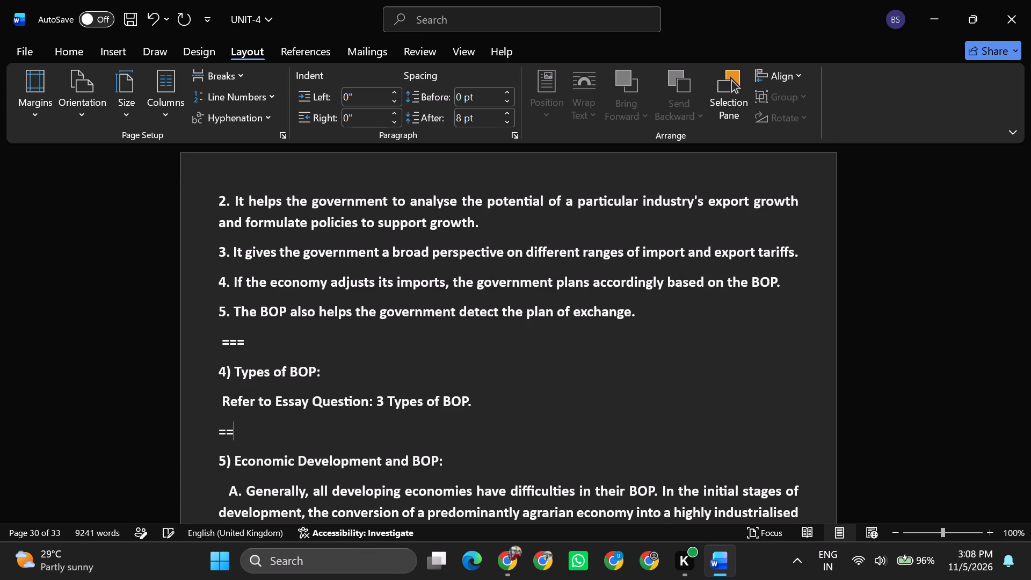
{"action": "key", "text": "equal"}
{"action": "key", "text": "Return"}
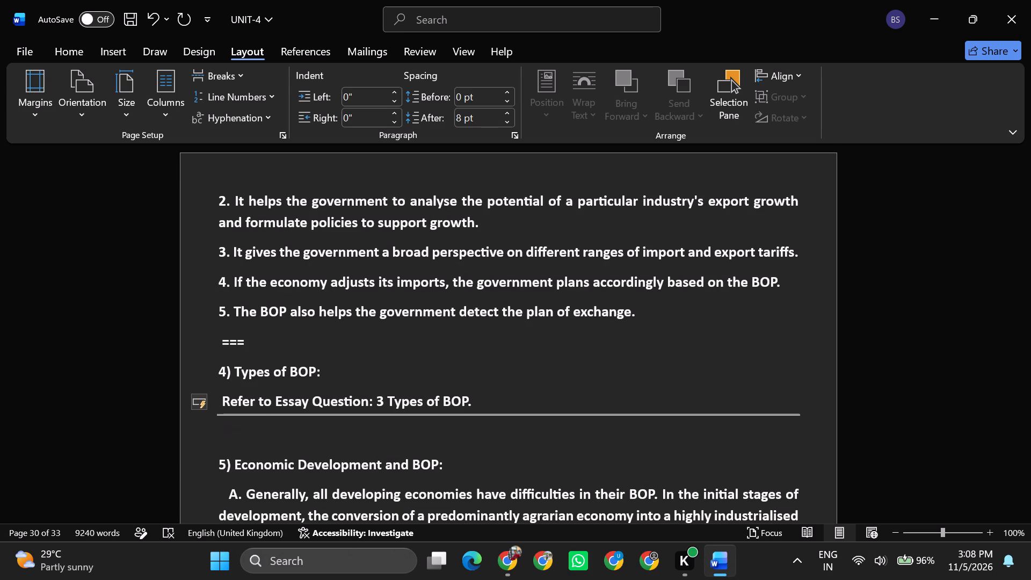
Re-enter the "===" above the "4) Types of BOP:" heading as a double-line separator followed by a blank line.
{"action": "left_click", "coordinate": [296, 349]}
{"action": "key", "text": "Return"}
{"action": "key", "text": "BackSpace"}
{"action": "key", "text": "BackSpace"}
{"action": "key", "text": "BackSpace"}
{"action": "key", "text": "BackSpace"}
{"action": "key", "text": "BackSpace"}
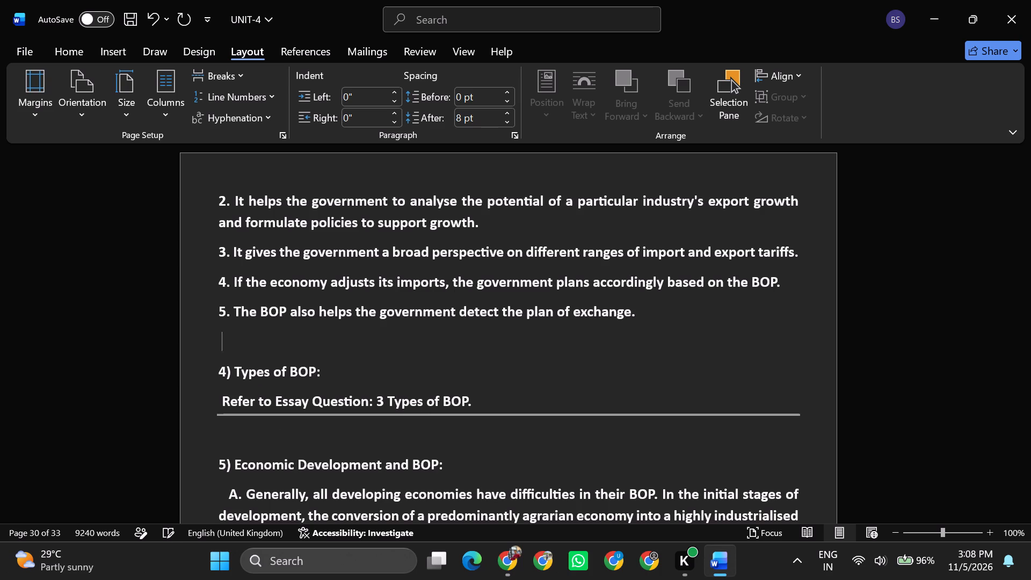
{"action": "type", "text": "==="}
{"action": "key", "text": "Return"}
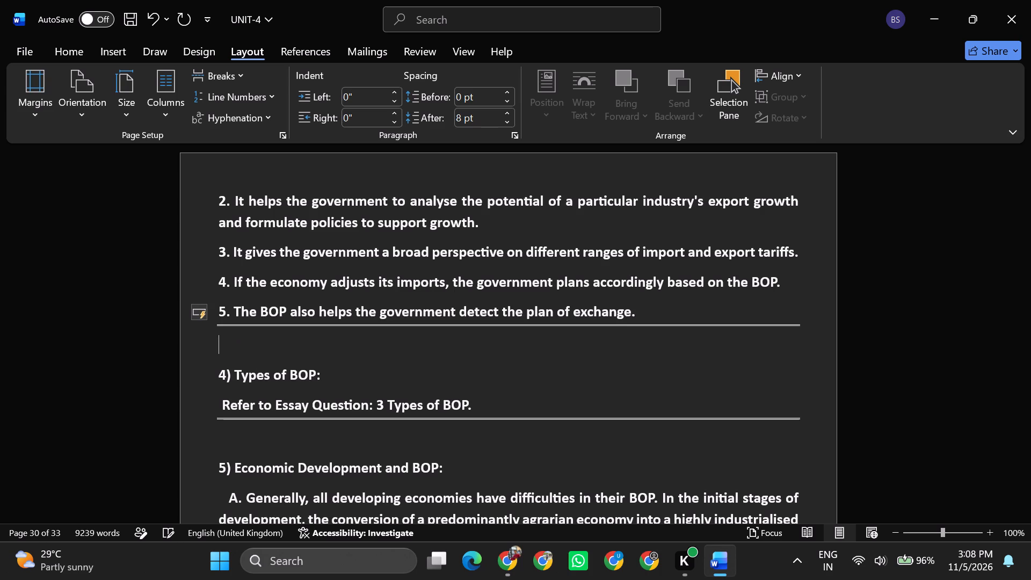
Delete the "A." prefix and leading spaces from the "Generally, all developing economies" paragraph under Economic Development and BOP.
{"action": "key", "text": "Down"}
{"action": "key", "text": "Down"}
{"action": "key", "text": "Down"}
{"action": "key", "text": "Down"}
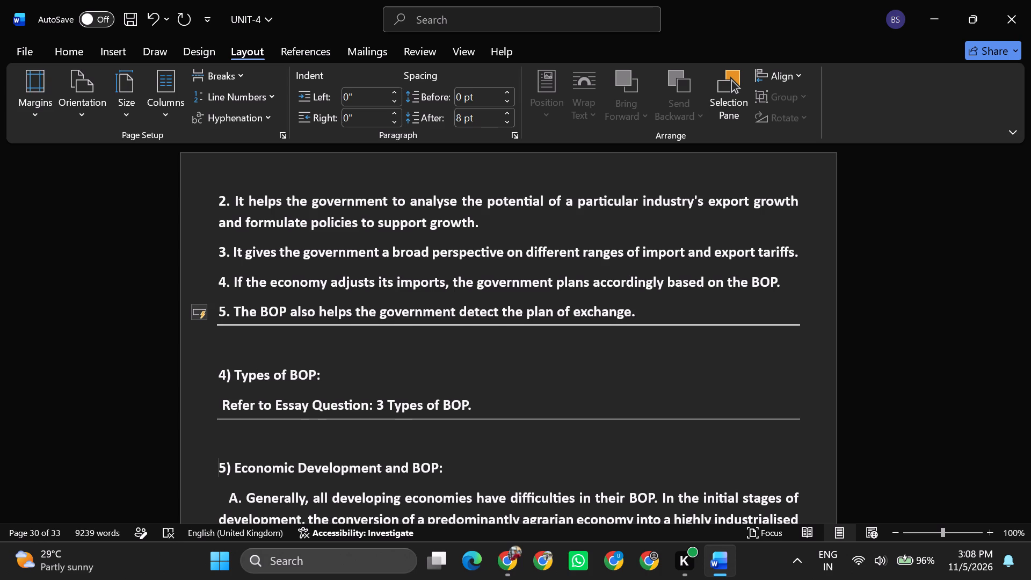
{"action": "key", "text": "Down"}
{"action": "key", "text": "Down"}
{"action": "key", "text": "Down"}
{"action": "key", "text": "Up"}
{"action": "key", "text": "Up"}
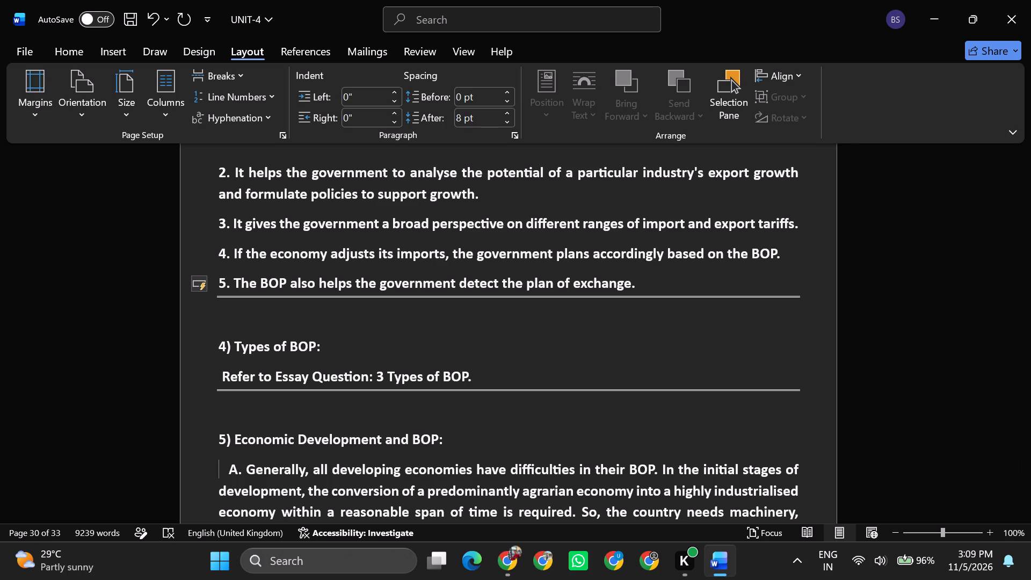
{"action": "key", "text": "shift+Right"}
{"action": "key", "text": "shift+Right"}
{"action": "key", "text": "shift+Right"}
{"action": "key", "text": "shift+Right"}
{"action": "key", "text": "shift+Right"}
{"action": "key", "text": "shift+Right"}
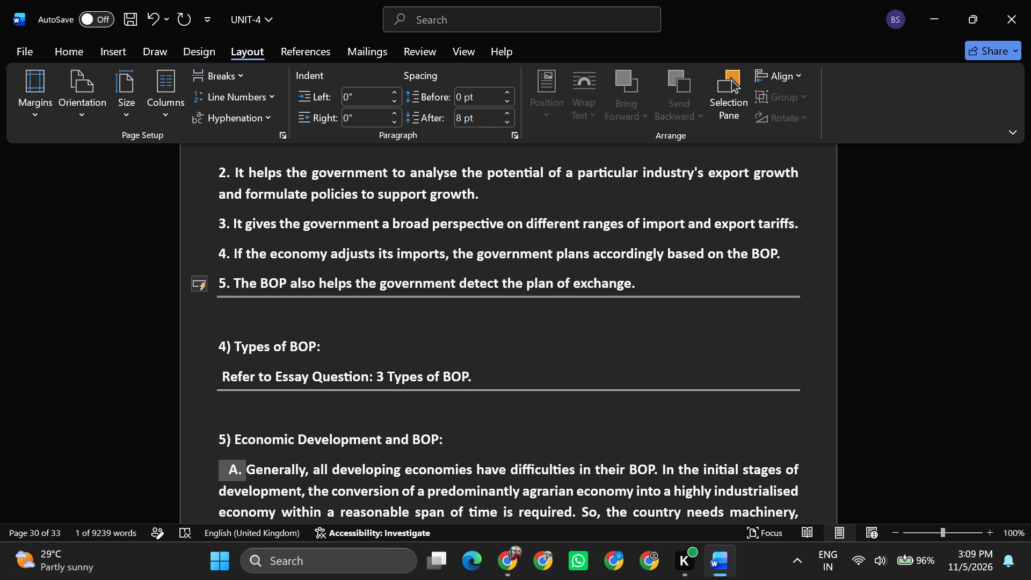
{"action": "key", "text": "BackSpace"}
Remove the leading spaces from the "A developing economy has to get an export surplus" paragraph.
{"action": "key", "text": "Down"}
{"action": "key", "text": "Down"}
{"action": "key", "text": "Down"}
{"action": "key", "text": "Down"}
{"action": "key", "text": "Down"}
{"action": "key", "text": "Down"}
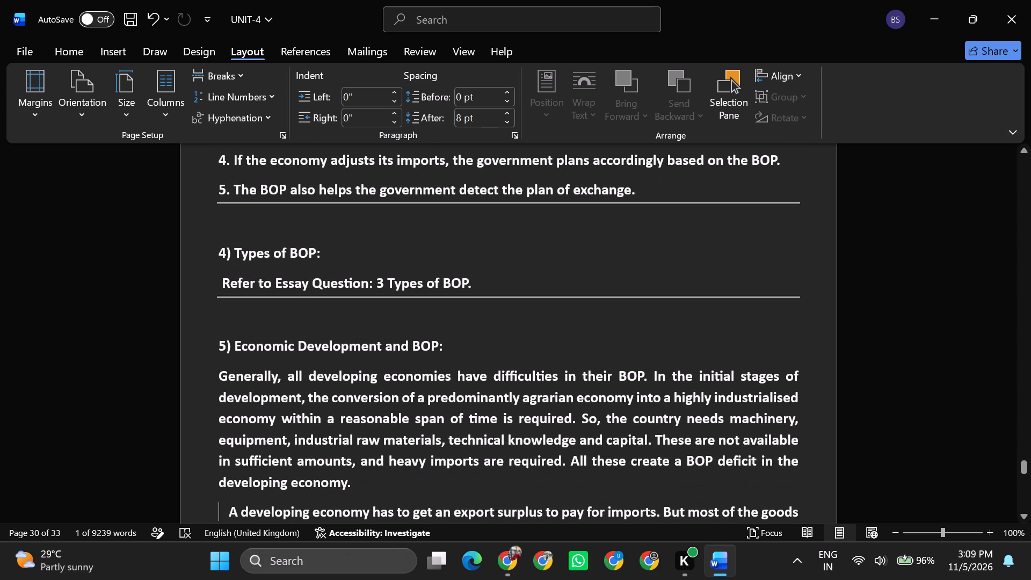
{"action": "key", "text": "Right"}
{"action": "key", "text": "Right"}
{"action": "key", "text": "Right"}
{"action": "key", "text": "BackSpace"}
{"action": "key", "text": "BackSpace"}
{"action": "key", "text": "Down"}
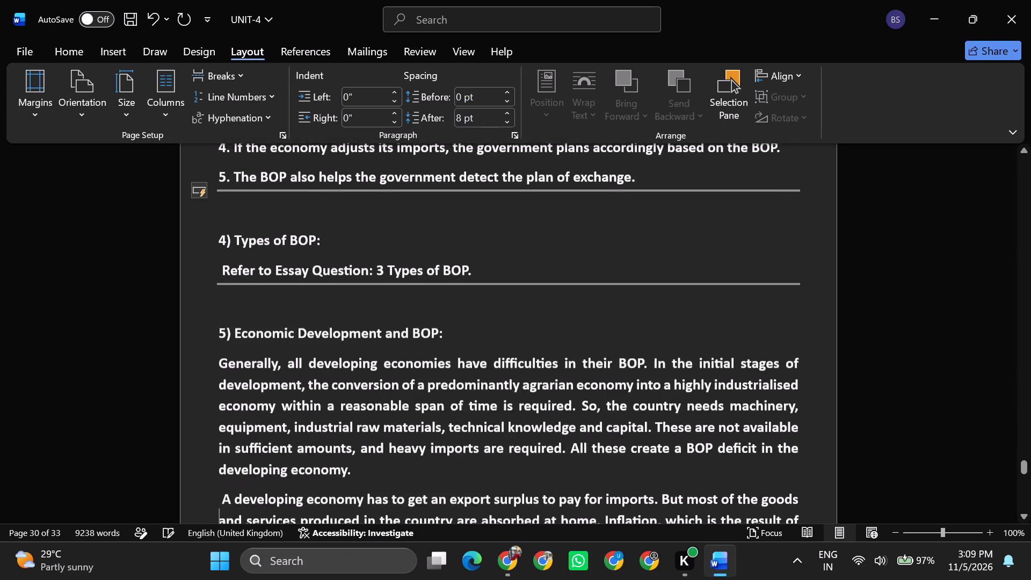
{"action": "key", "text": "Down"}
{"action": "key", "text": "Down"}
{"action": "key", "text": "Up"}
{"action": "key", "text": "Up"}
{"action": "key", "text": "Up"}
{"action": "key", "text": "BackSpace"}
Insert a double-line "===" separator between the Economic Development and BOP answer and the "6) Current Account:" heading.
{"action": "key", "text": "Down"}
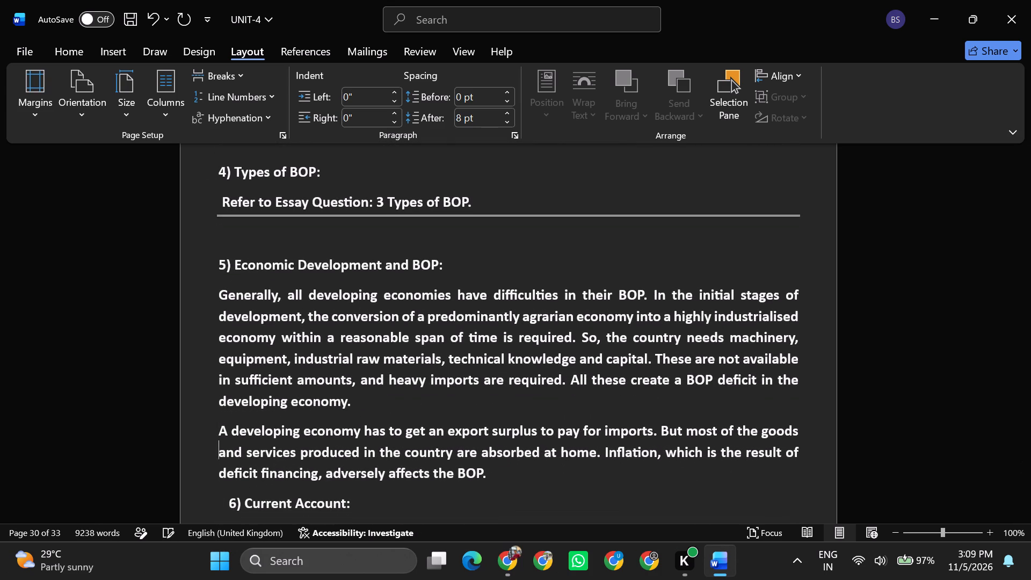
{"action": "key", "text": "Down"}
{"action": "key", "text": "Down"}
{"action": "key", "text": "Down"}
{"action": "key", "text": "Up"}
{"action": "type", "text": "==="}
{"action": "key", "text": "Return"}
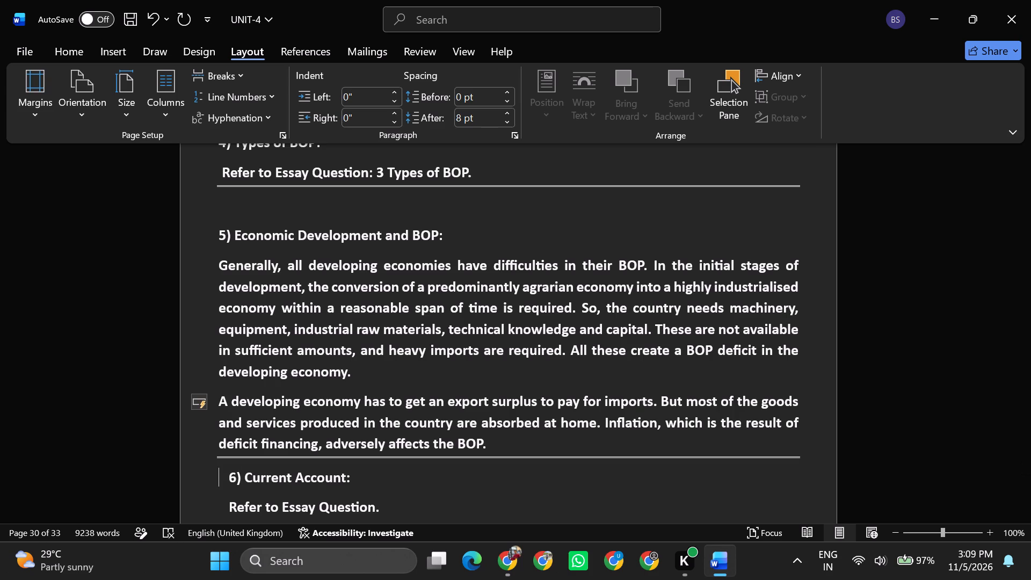
Add a blank line above the Current Account heading and replace the heading's indented "6)" prefix with "6.".
{"action": "key", "text": "Return"}
{"action": "key", "text": "shift+Down"}
{"action": "key", "text": "shift+Up"}
{"action": "key", "text": "shift+Right"}
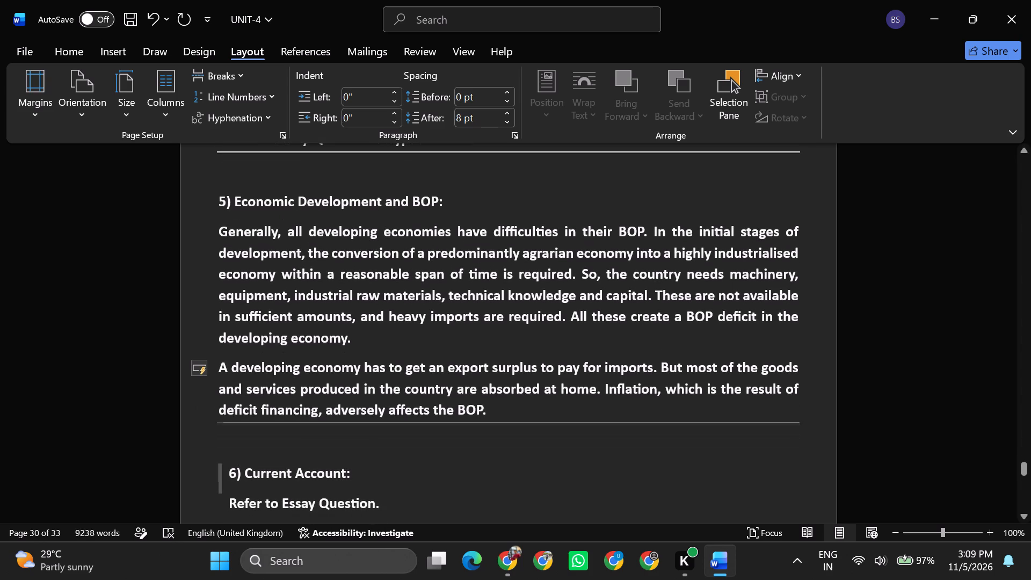
{"action": "key", "text": "shift+Right"}
{"action": "key", "text": "shift+Right"}
{"action": "key", "text": "shift+Right"}
{"action": "key", "text": "shift+Right"}
{"action": "key", "text": "shift+Right"}
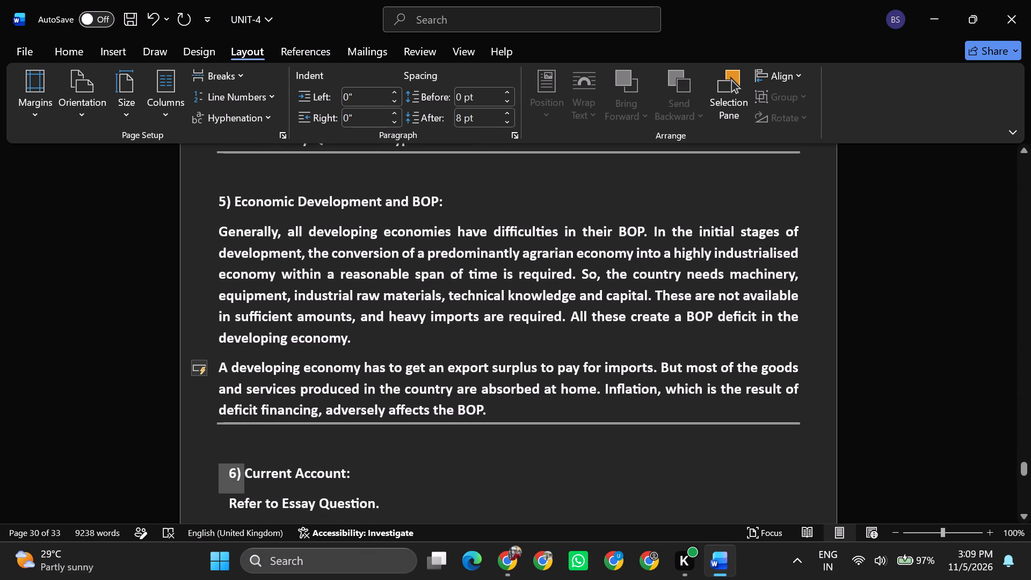
{"action": "key", "text": "BackSpace"}
{"action": "key", "text": "Down"}
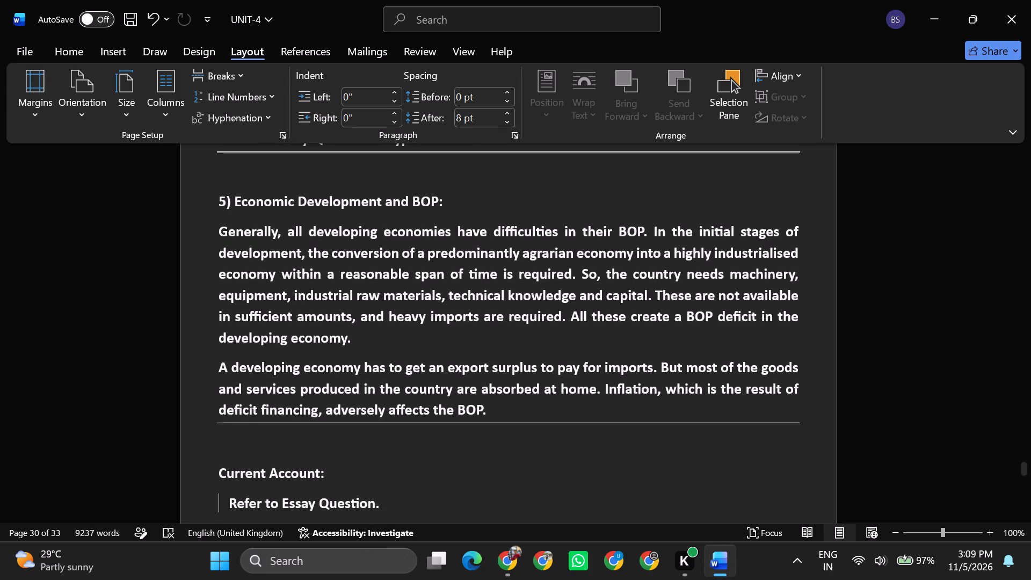
{"action": "key", "text": "Up"}
{"action": "key", "text": "6"}
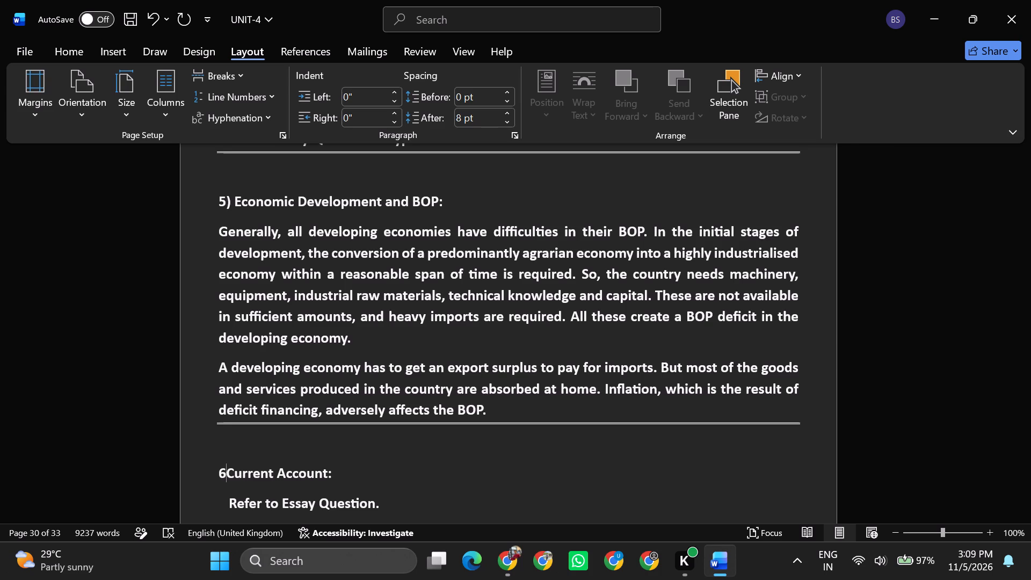
{"action": "key", "text": "slash"}
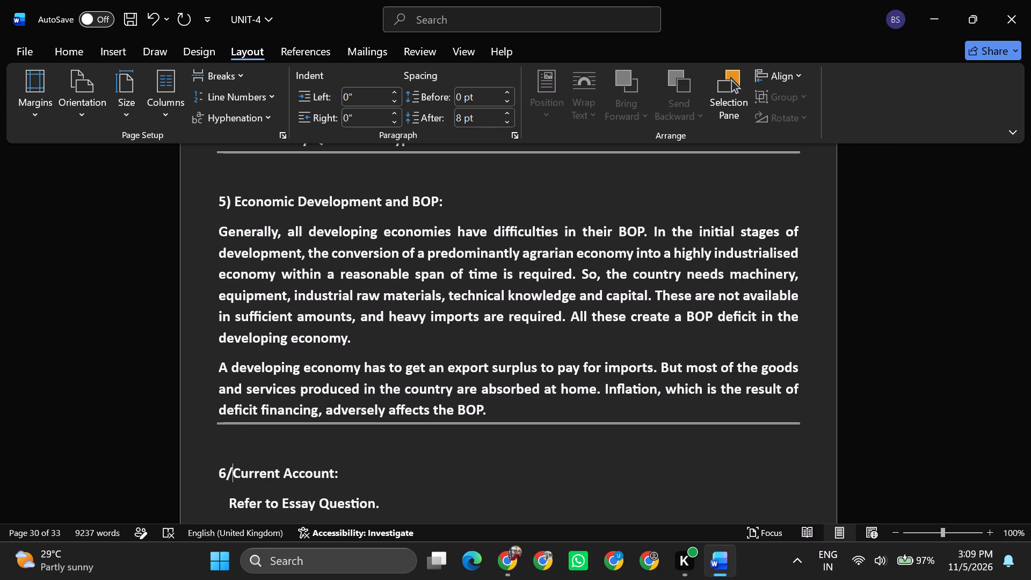
{"action": "key", "text": "BackSpace"}
{"action": "key", "text": "period"}
{"action": "key", "text": "Down"}
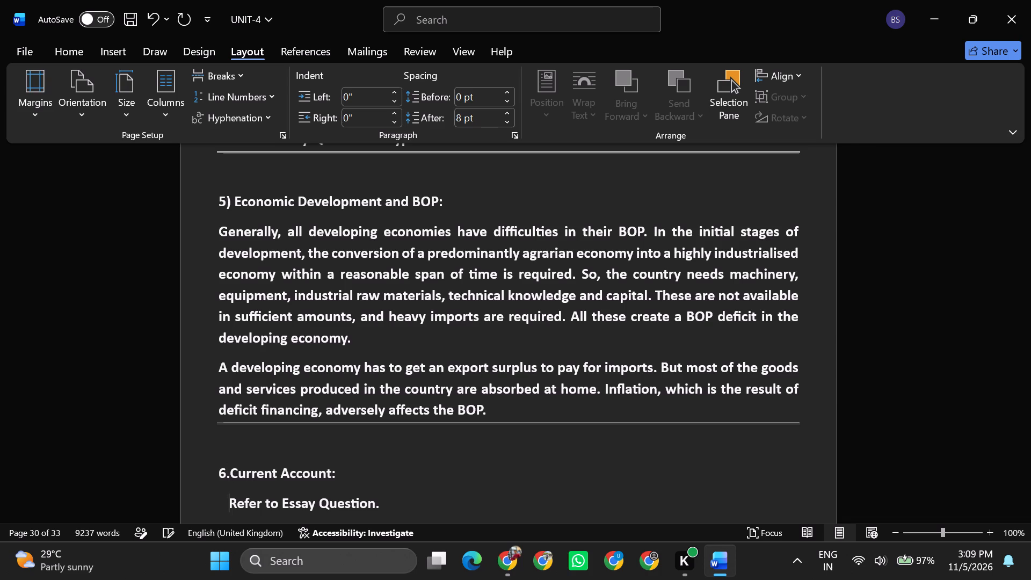
Remove the leading spaces from the "Refer to Essay Question." line under Current Account.
{"action": "key", "text": "BackSpace"}
{"action": "key", "text": "Down"}
{"action": "key", "text": "Up"}
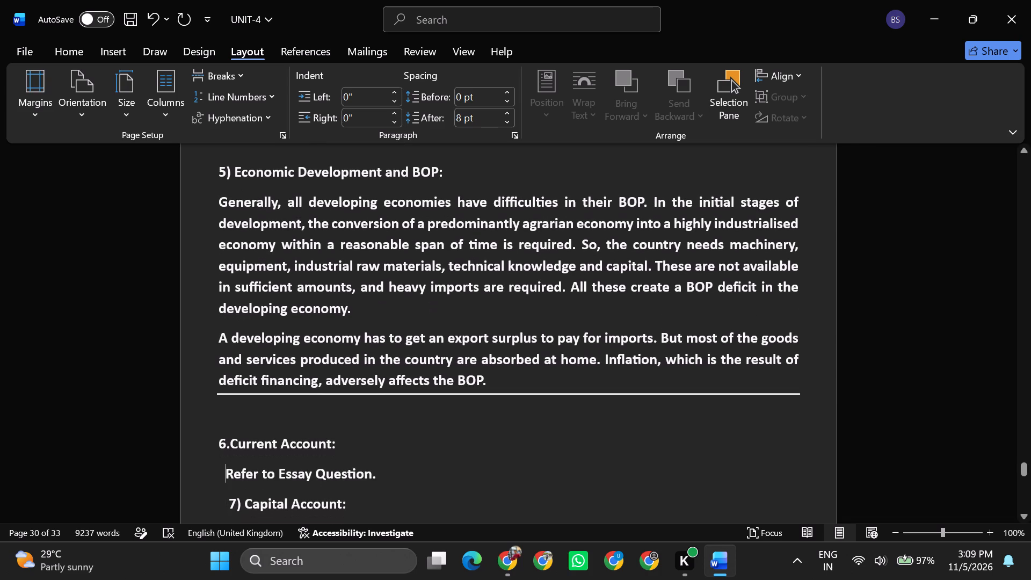
{"action": "key", "text": "BackSpace"}
{"action": "key", "text": "BackSpace"}
Insert a double-line "===" separator followed by a blank line above the "7) Capital Account:" heading.
{"action": "key", "text": "Down"}
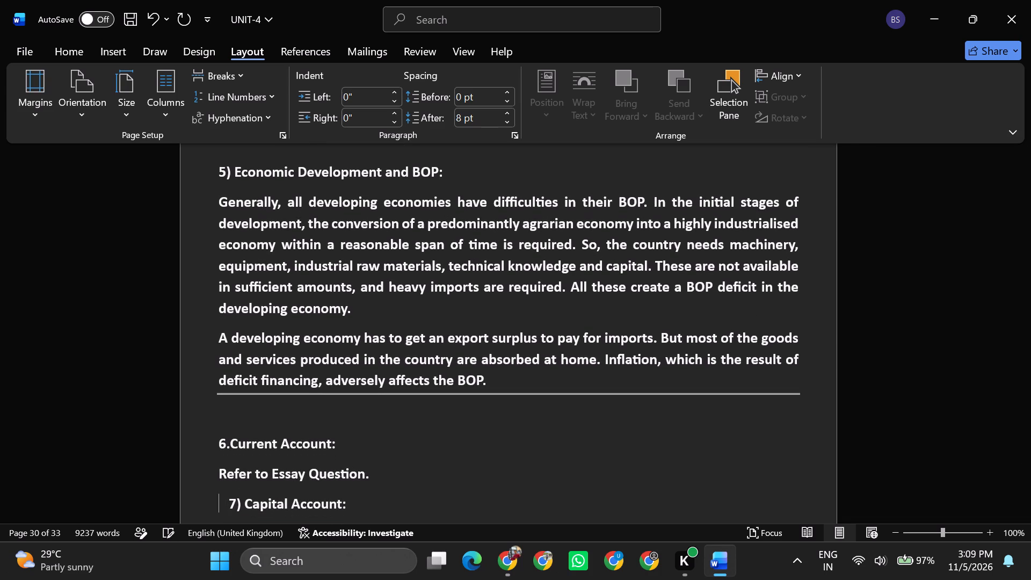
{"action": "type", "text": "==="}
{"action": "key", "text": "Return"}
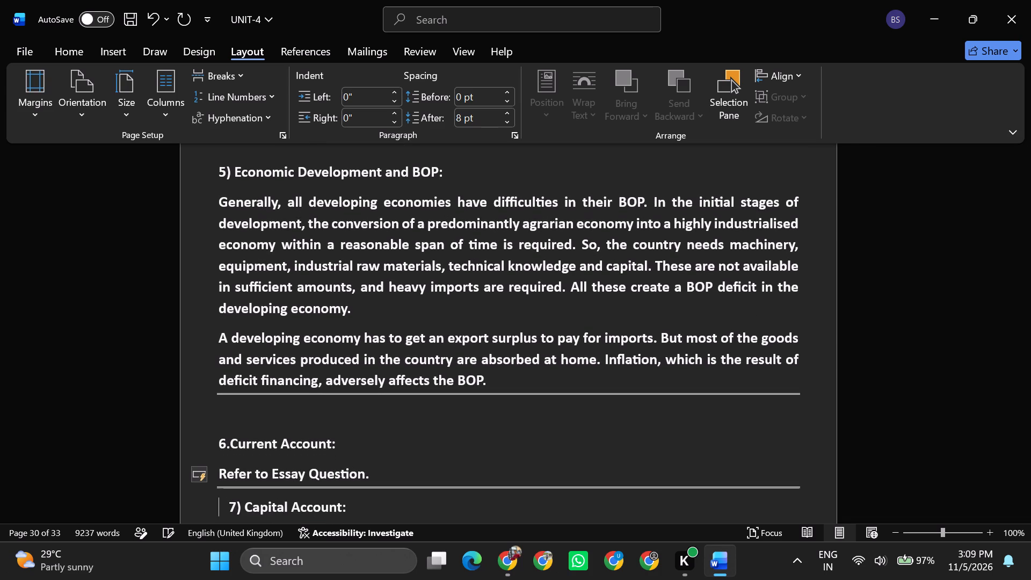
{"action": "key", "text": "Return"}
Delete the blank lines above the "6.Current Account:" and "7) Capital Account:" headings.
{"action": "key", "text": "Right"}
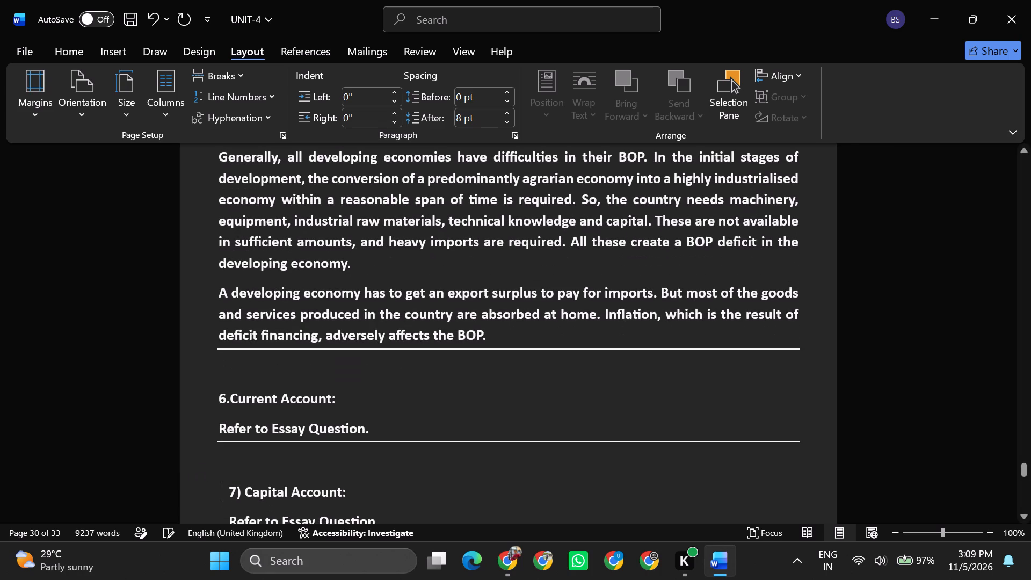
{"action": "key", "text": "Right"}
{"action": "key", "text": "Right"}
{"action": "key", "text": "Right"}
{"action": "key", "text": "Down"}
{"action": "key", "text": "Down"}
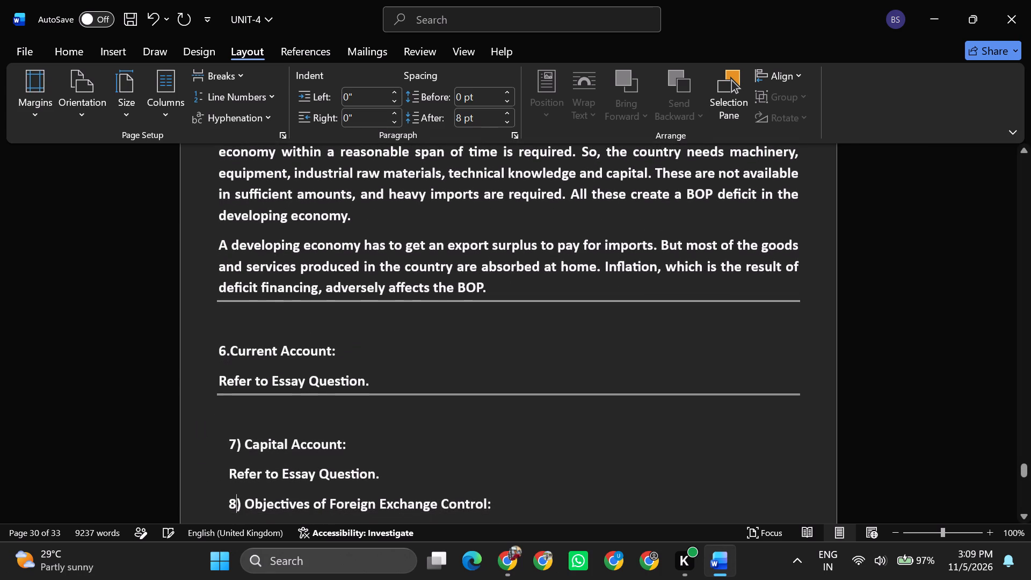
{"action": "left_click", "coordinate": [251, 334]}
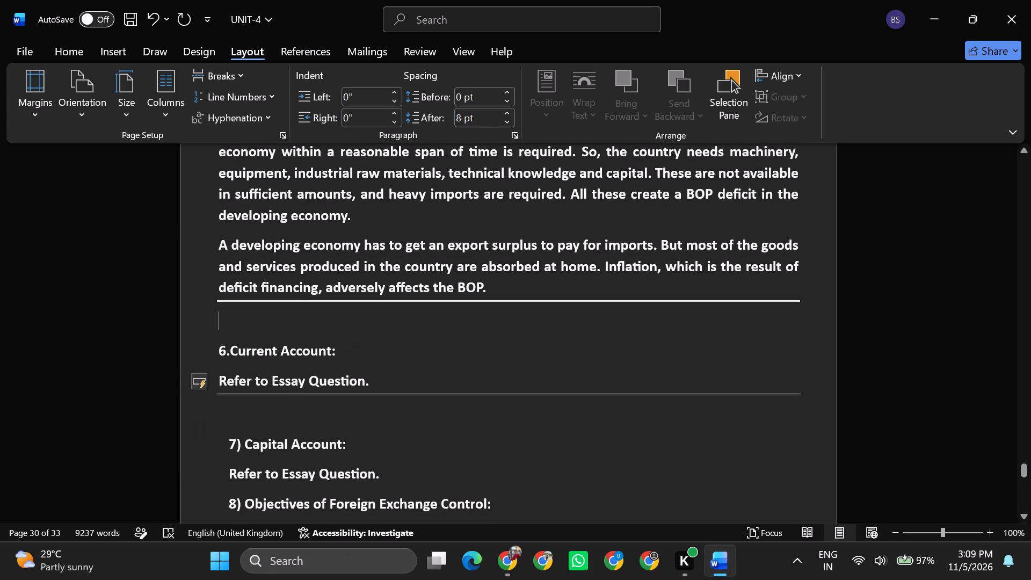
{"action": "key", "text": "BackSpace"}
{"action": "key", "text": "Up"}
{"action": "key", "text": "Up"}
{"action": "key", "text": "Down"}
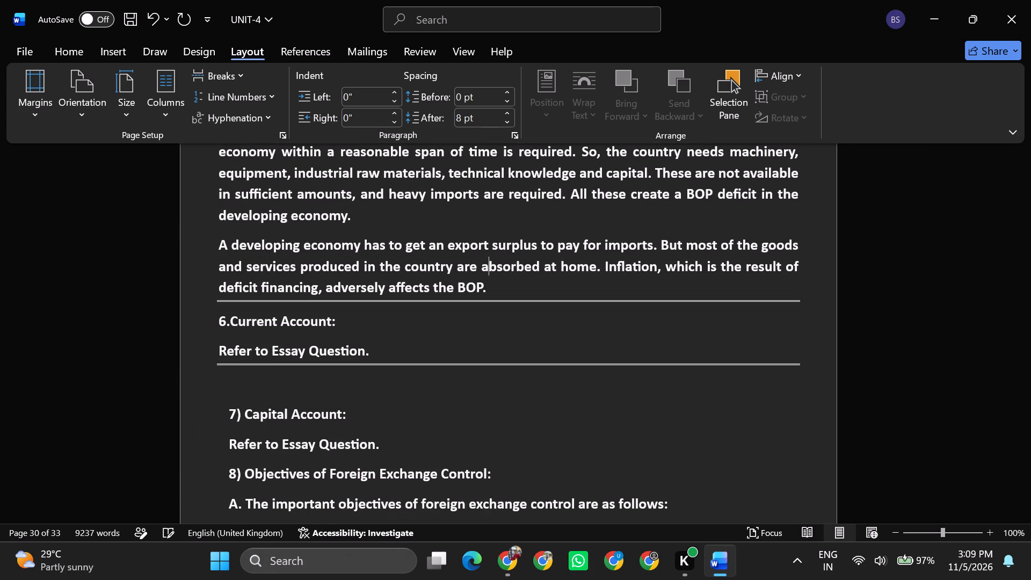
{"action": "key", "text": "Down"}
{"action": "key", "text": "Down"}
{"action": "key", "text": "Down"}
{"action": "key", "text": "Down"}
{"action": "key", "text": "BackSpace"}
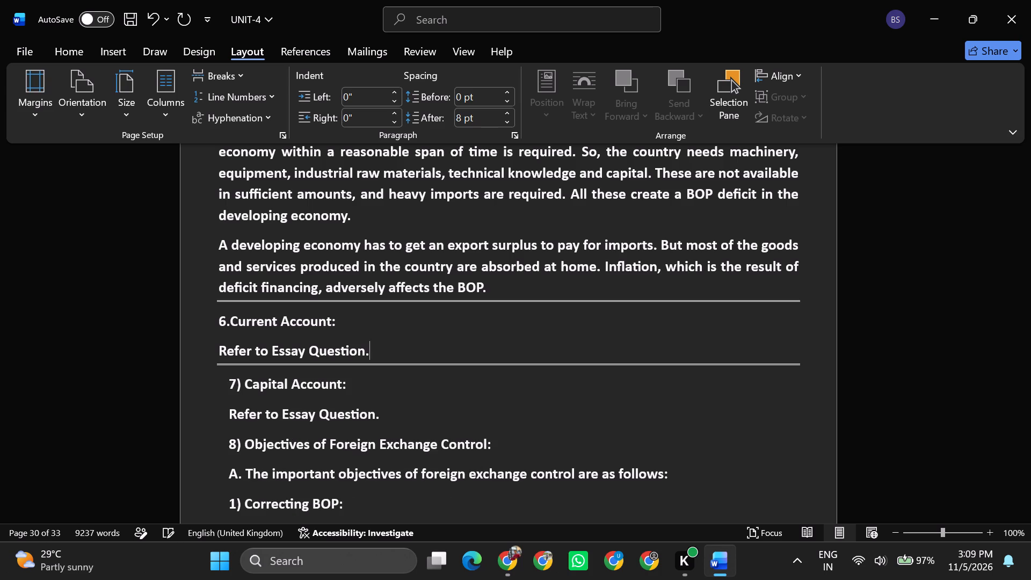
Remove the leading spaces from the "7) Capital Account:" heading.
{"action": "key", "text": "Right"}
{"action": "key", "text": "Right"}
{"action": "key", "text": "Right"}
{"action": "key", "text": "Right"}
{"action": "key", "text": "BackSpace"}
{"action": "key", "text": "BackSpace"}
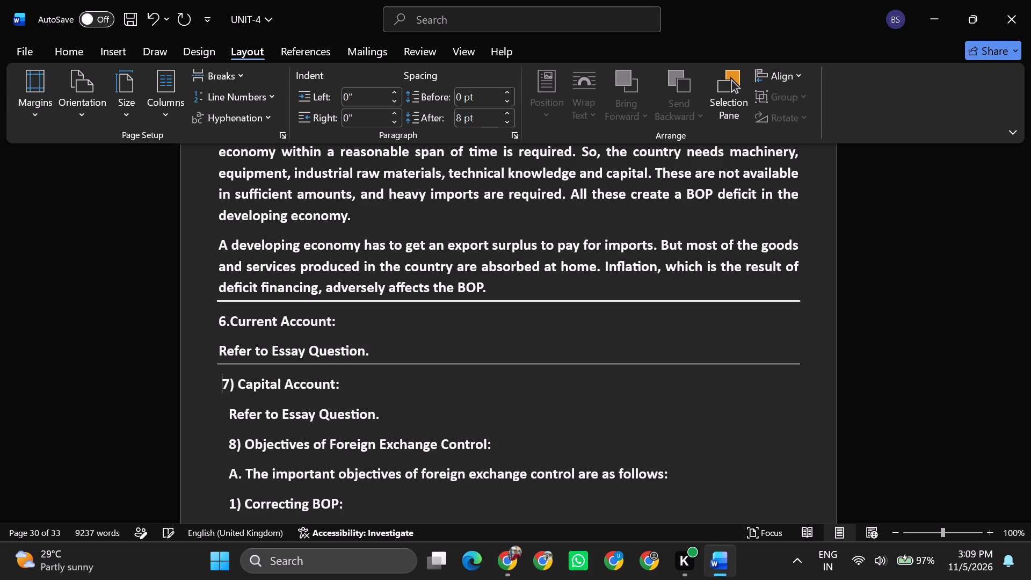
{"action": "key", "text": "BackSpace"}
Remove the leading spaces from the "Refer to Essay Question." line under Capital Account, keeping it on its own line.
{"action": "key", "text": "Down"}
{"action": "key", "text": "Right"}
{"action": "key", "text": "Right"}
{"action": "key", "text": "Right"}
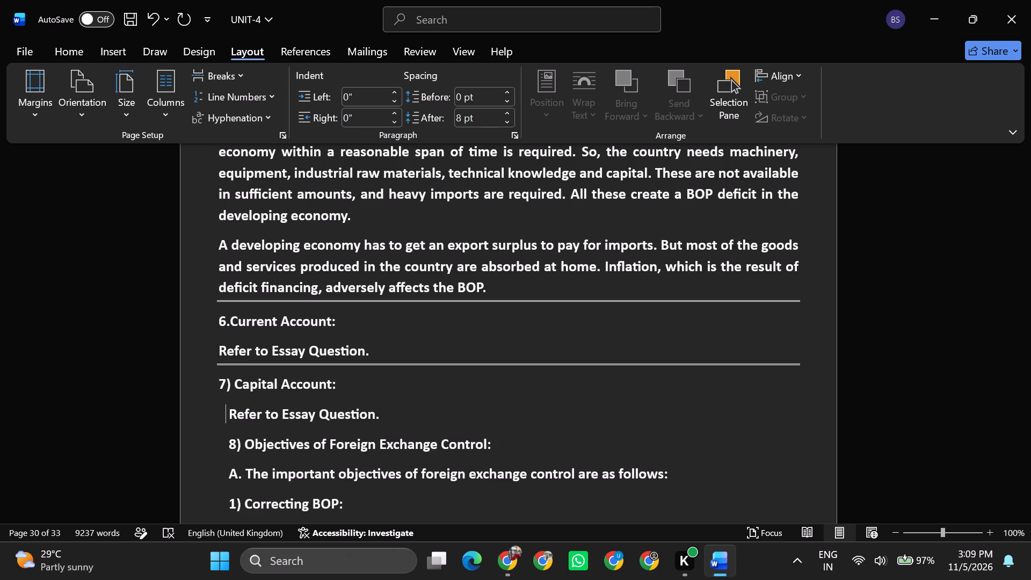
{"action": "key", "text": "BackSpace"}
{"action": "key", "text": "BackSpace"}
{"action": "key", "text": "BackSpace"}
{"action": "key", "text": "BackSpace"}
{"action": "key", "text": "Return"}
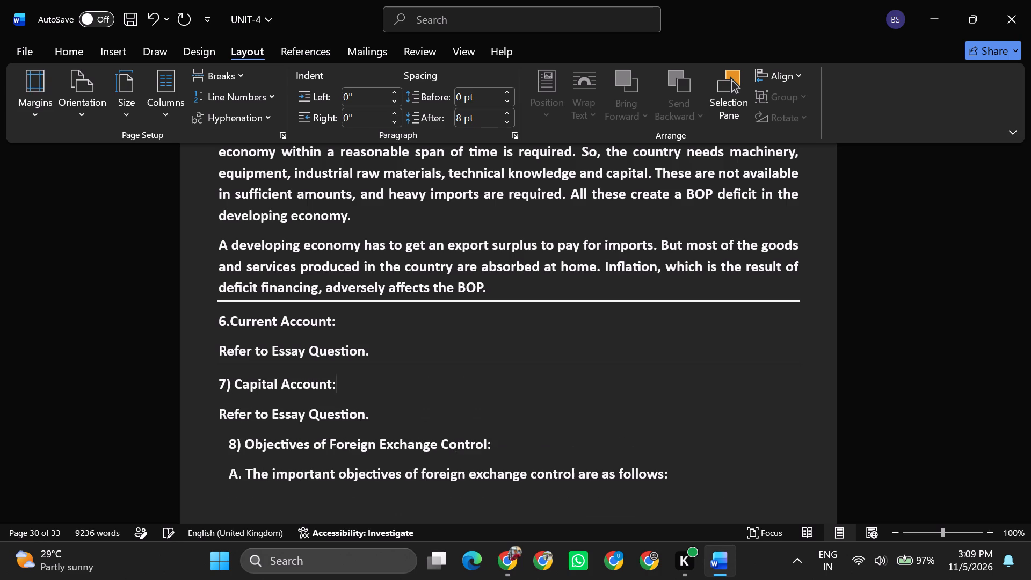
Replace the leading spaces of the "8) Objectives of Foreign Exchange Control:" heading with a double-line "===" separator above it.
{"action": "key", "text": "Down"}
{"action": "key", "text": "shift+Right"}
{"action": "key", "text": "shift+Right"}
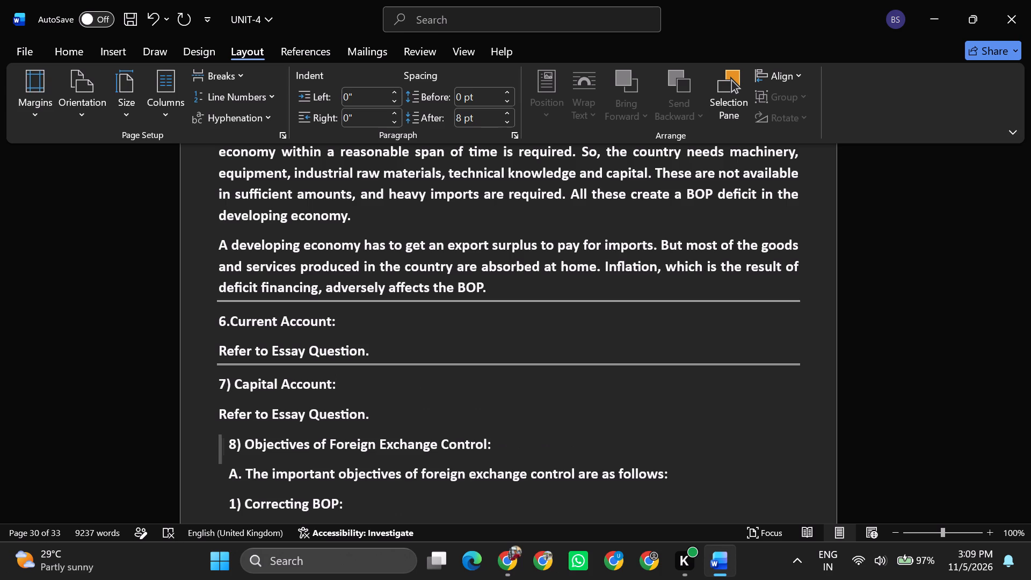
{"action": "key", "text": "shift+Right"}
{"action": "type", "text": "==="}
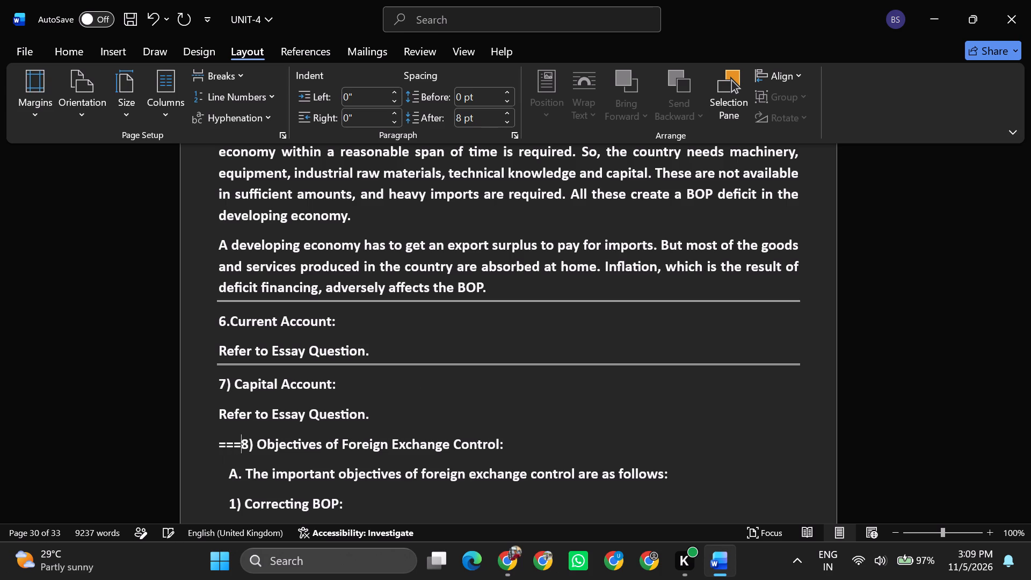
{"action": "key", "text": "Return"}
Delete the "A." prefix and leading spaces from the "The important objectives of foreign exchange control" line.
{"action": "key", "text": "Down"}
{"action": "key", "text": "shift+Right"}
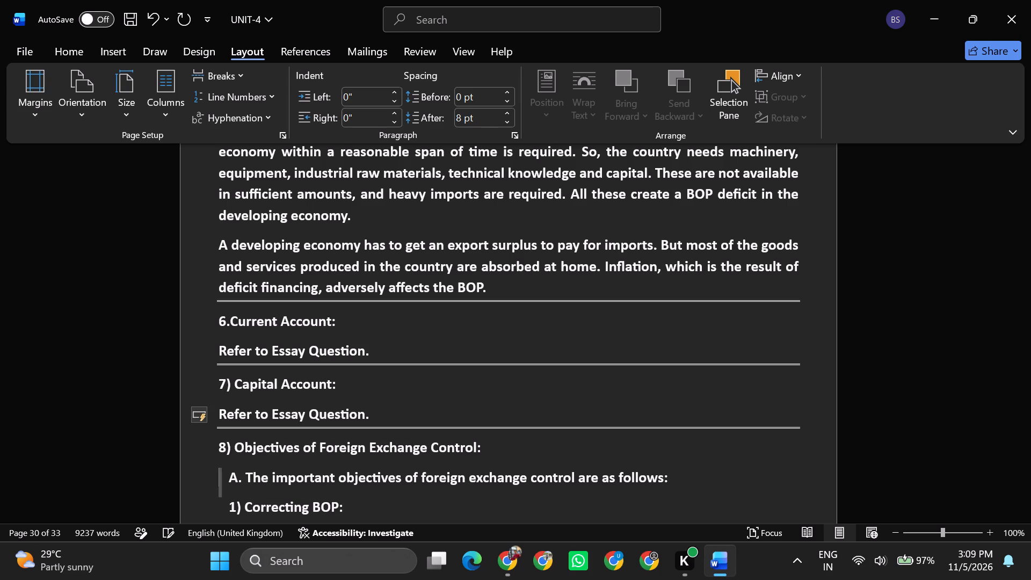
{"action": "key", "text": "shift+Right"}
{"action": "key", "text": "shift+Right"}
{"action": "key", "text": "shift+Right"}
{"action": "key", "text": "shift+Right"}
{"action": "key", "text": "shift+Right"}
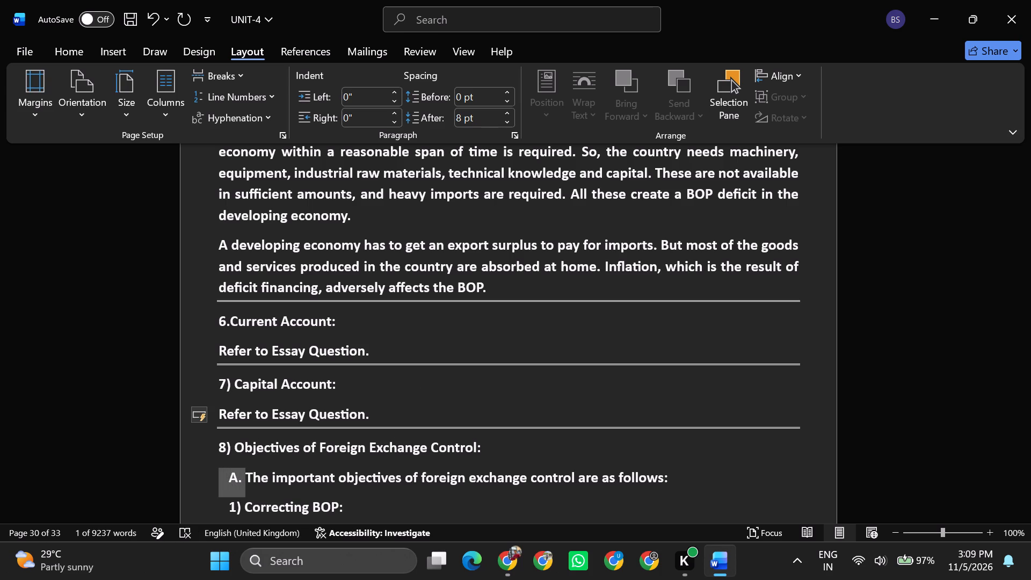
{"action": "key", "text": "BackSpace"}
Remove the leading spaces from the "1) Correcting BOP:" subheading, keeping it on its own line.
{"action": "key", "text": "Down"}
{"action": "key", "text": "Right"}
{"action": "key", "text": "Right"}
{"action": "key", "text": "Right"}
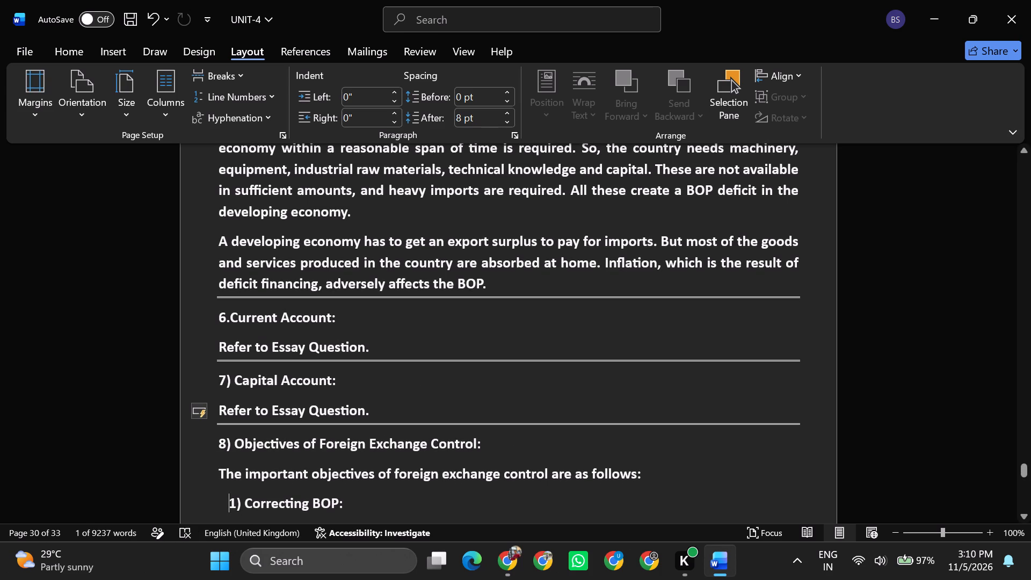
{"action": "key", "text": "Right"}
{"action": "key", "text": "Left"}
{"action": "key", "text": "BackSpace"}
{"action": "key", "text": "BackSpace"}
{"action": "key", "text": "BackSpace"}
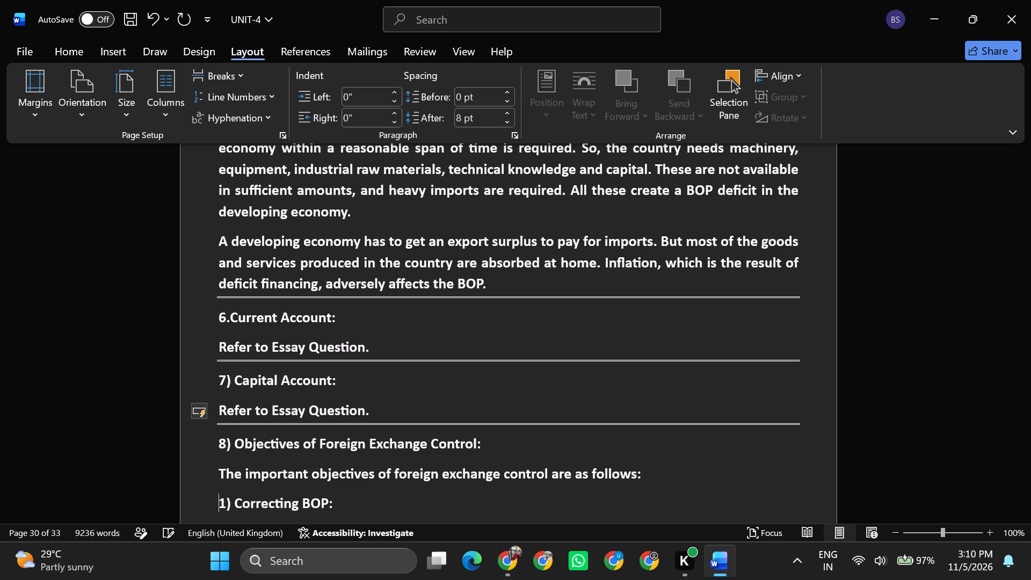
{"action": "key", "text": "BackSpace"}
{"action": "key", "text": "Return"}
Remove the leading spaces from the "The main purpose of exchange control" paragraph under Correcting BOP.
{"action": "key", "text": "Down"}
{"action": "key", "text": "Down"}
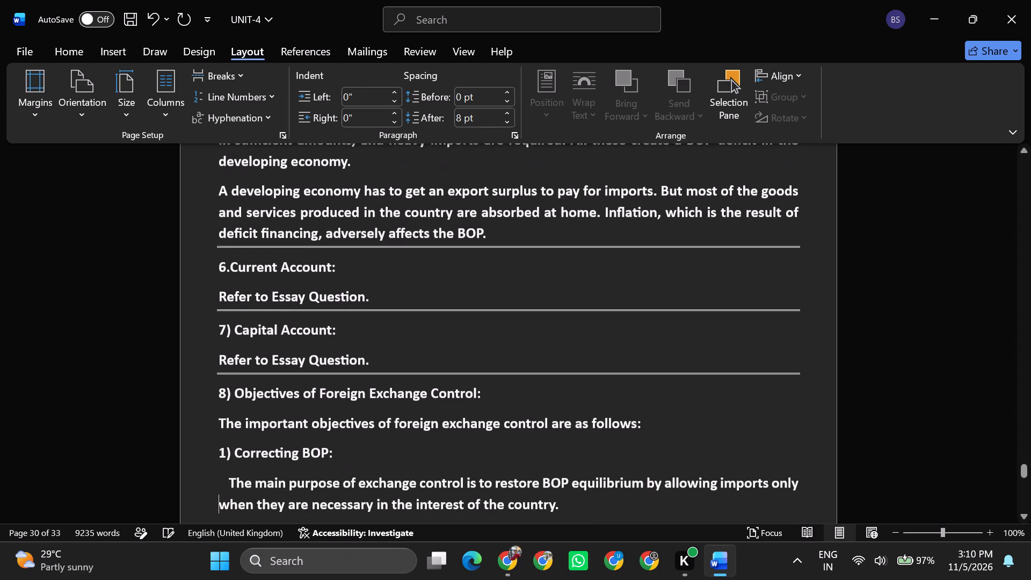
{"action": "key", "text": "Up"}
{"action": "key", "text": "shift+Right"}
{"action": "key", "text": "shift+Right"}
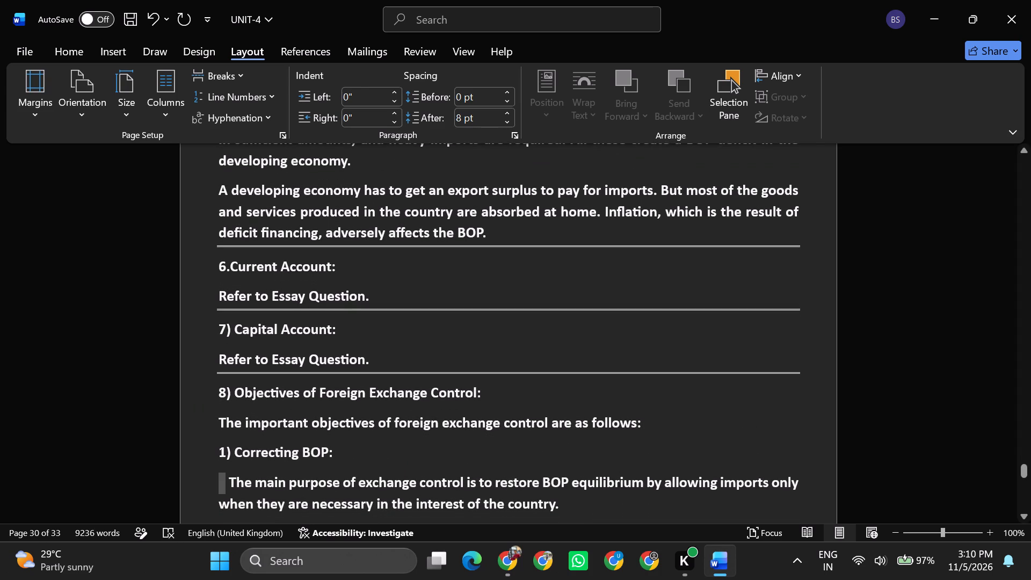
{"action": "key", "text": "shift+Right"}
{"action": "key", "text": "BackSpace"}
Remove the leading spaces from the "2) To Protect Domestic Industries:" subheading, keeping it on its own line.
{"action": "key", "text": "Down"}
{"action": "key", "text": "Down"}
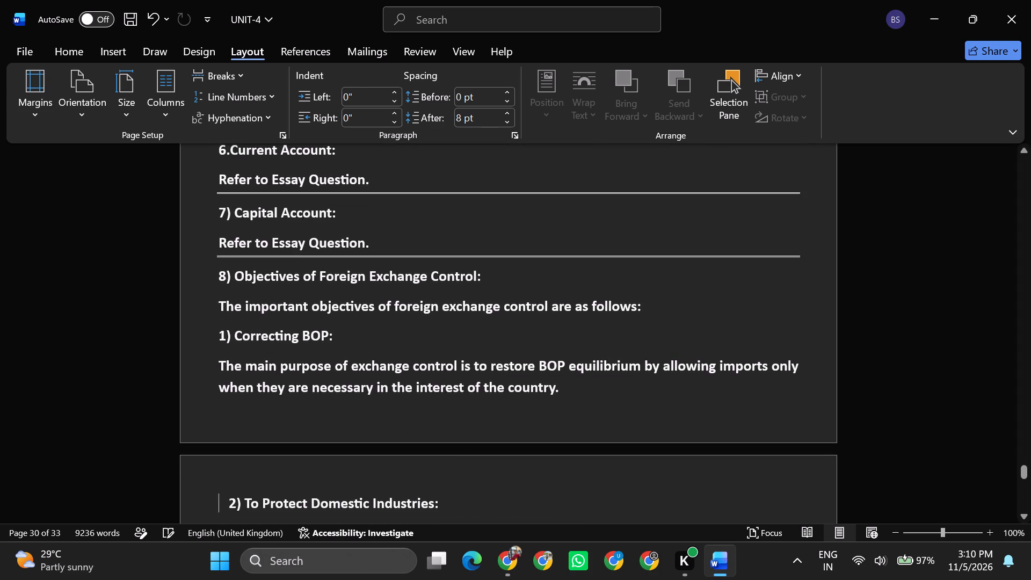
{"action": "key", "text": "Return"}
{"action": "key", "text": "Right"}
{"action": "key", "text": "BackSpace"}
{"action": "key", "text": "BackSpace"}
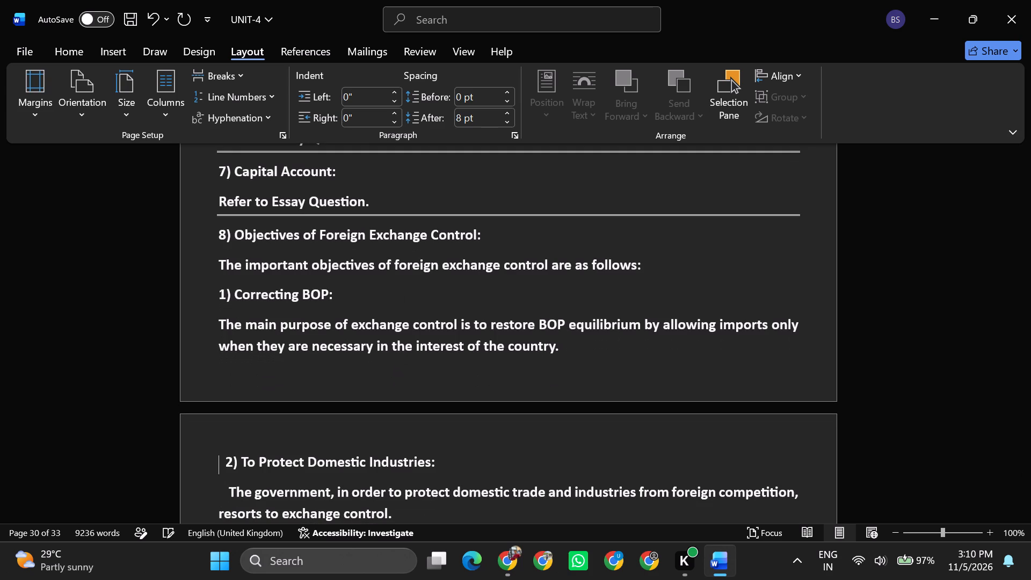
{"action": "key", "text": "shift+Right"}
{"action": "key", "text": "shift+Right"}
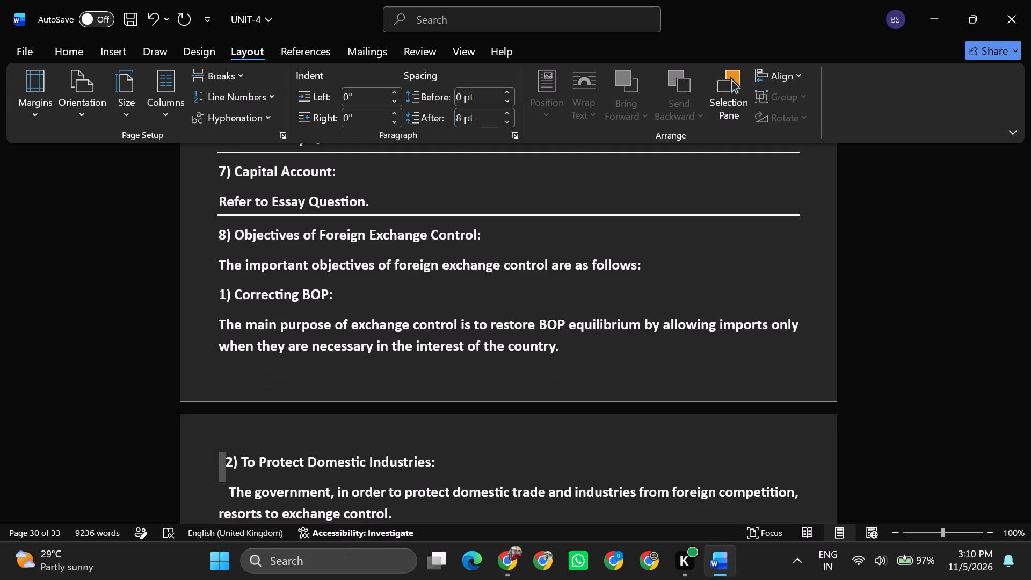
{"action": "key", "text": "BackSpace"}
{"action": "key", "text": "BackSpace"}
{"action": "key", "text": "Return"}
Remove the leading spaces from the "The government, in order to protect domestic trade" paragraph.
{"action": "key", "text": "Down"}
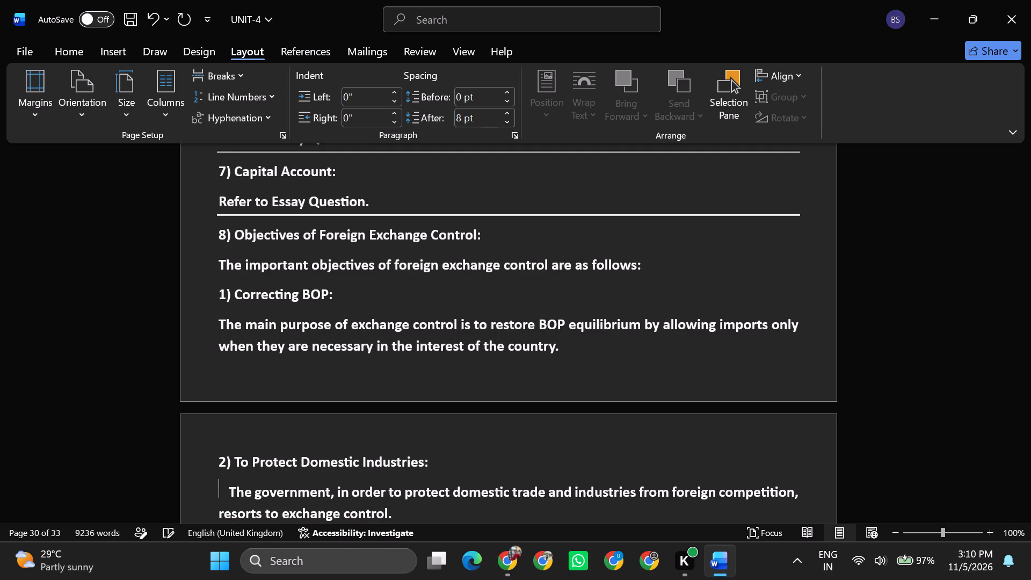
{"action": "key", "text": "shift+Right"}
{"action": "key", "text": "shift+Right"}
{"action": "key", "text": "shift+Right"}
{"action": "key", "text": "BackSpace"}
Remove the leading spaces from the "3) To Maintain an Overvalued Exchange Rate:" subheading.
{"action": "key", "text": "Down"}
{"action": "key", "text": "Down"}
{"action": "key", "text": "shift+Right"}
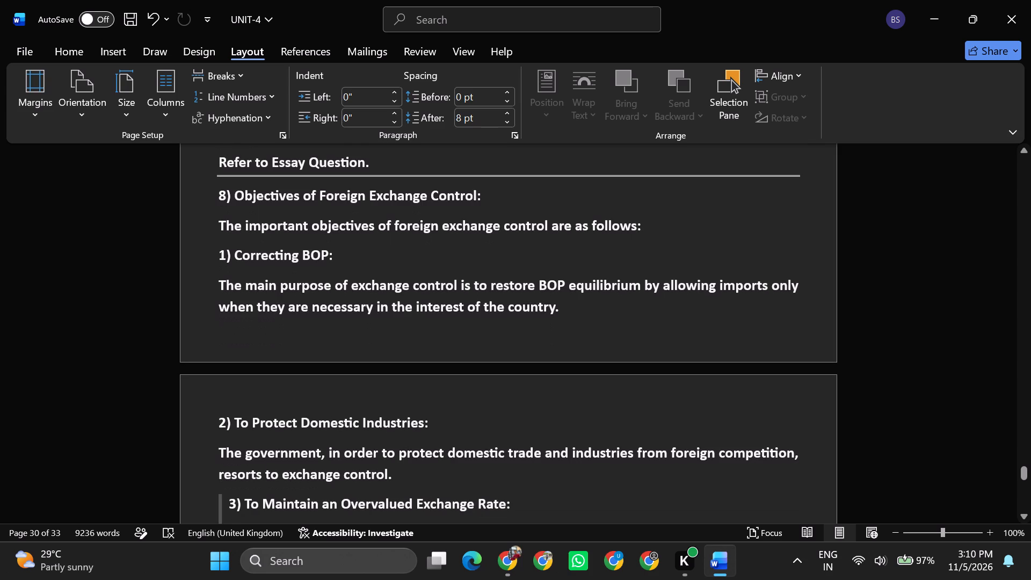
{"action": "key", "text": "shift+Right"}
{"action": "key", "text": "shift+Right"}
{"action": "key", "text": "BackSpace"}
Remove the leading spaces from the "This is the principal objective of exchange control" paragraph, keeping the rest of its text intact.
{"action": "key", "text": "Down"}
{"action": "key", "text": "Down"}
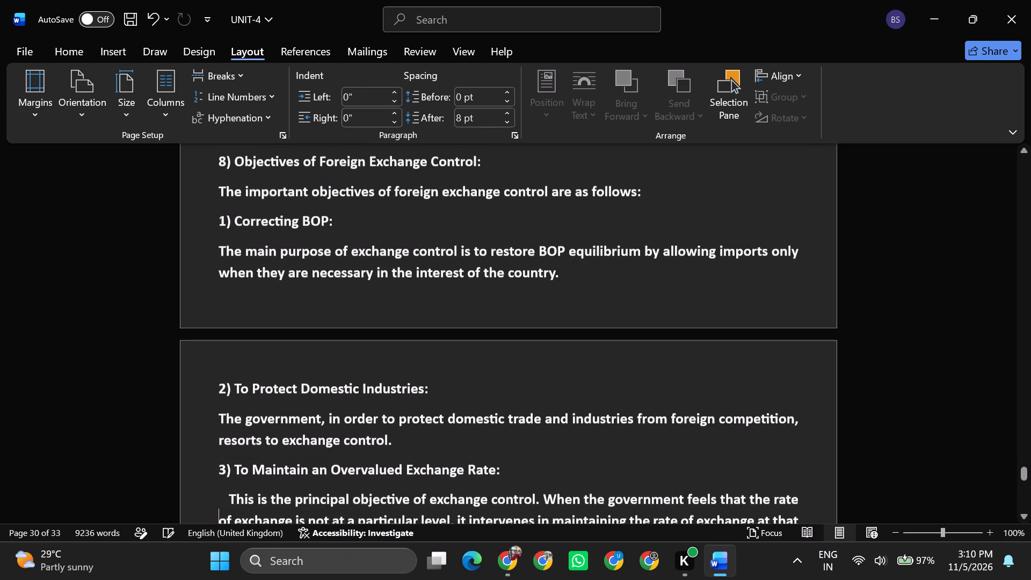
{"action": "key", "text": "Up"}
{"action": "key", "text": "shift+Right"}
{"action": "key", "text": "shift+Right"}
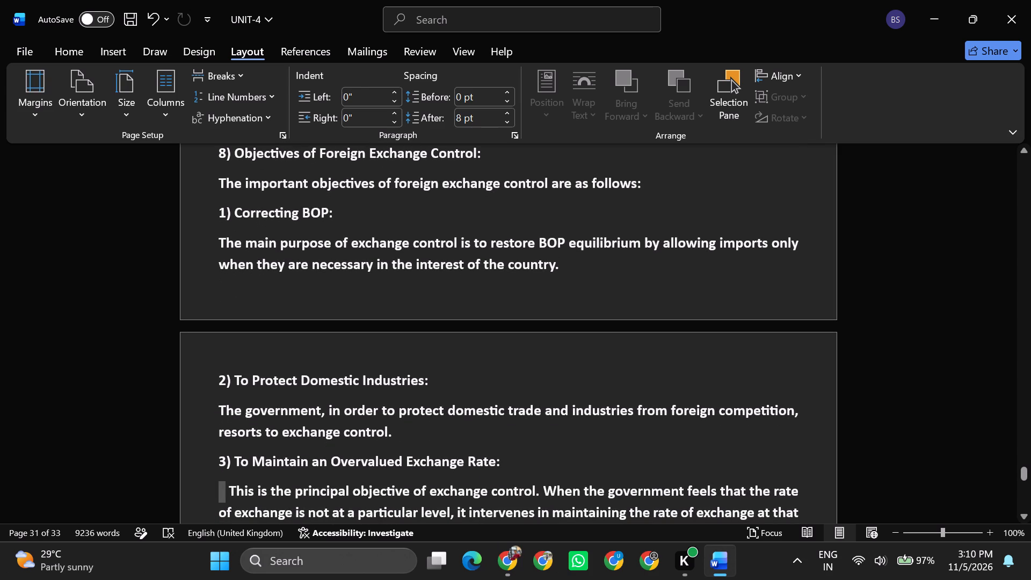
{"action": "key", "text": "shift+Right"}
{"action": "key", "text": "backslash"}
{"action": "key", "text": "Down"}
{"action": "key", "text": "BackSpace"}
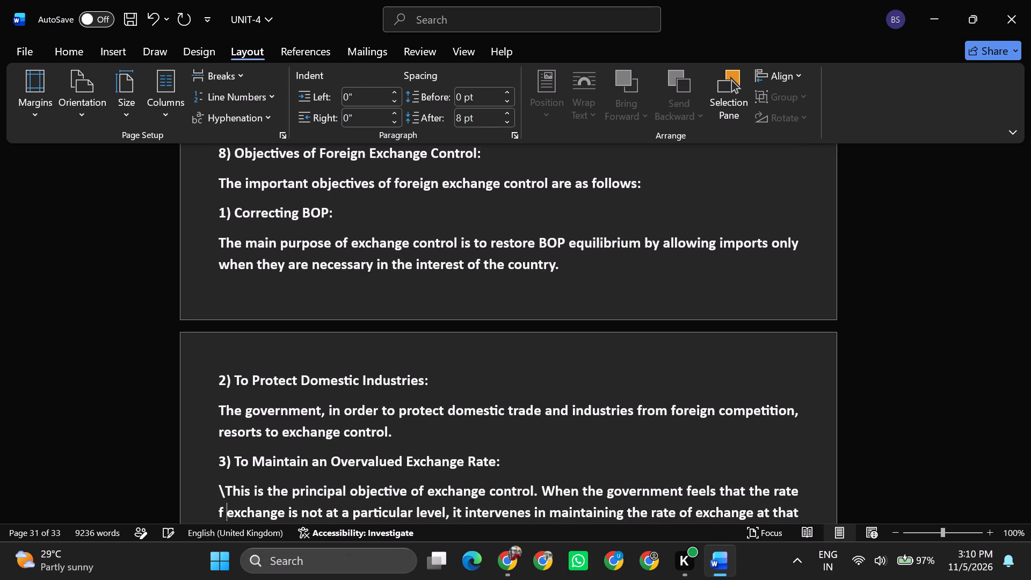
{"action": "key", "text": "BackSpace"}
{"action": "key", "text": "ctrl+z"}
{"action": "key", "text": "ctrl+z"}
{"action": "key", "text": "Up"}
{"action": "key", "text": "BackSpace"}
Remove the leading spaces from the "4) Policy of Differentiation:" subheading, keeping it on its own line.
{"action": "key", "text": "Down"}
{"action": "key", "text": "Down"}
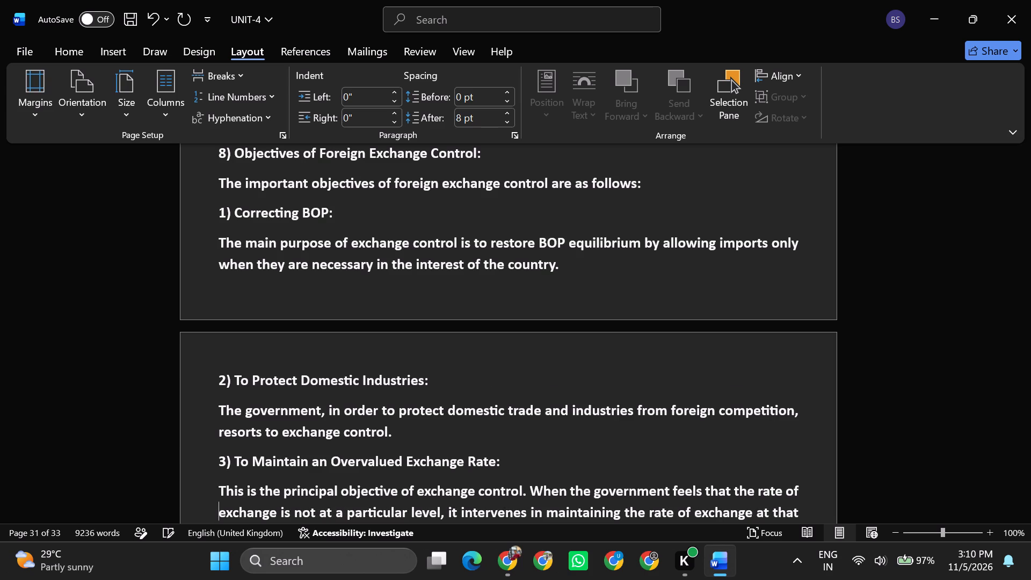
{"action": "key", "text": "Down"}
{"action": "key", "text": "Return"}
{"action": "key", "text": "Right"}
{"action": "key", "text": "BackSpace"}
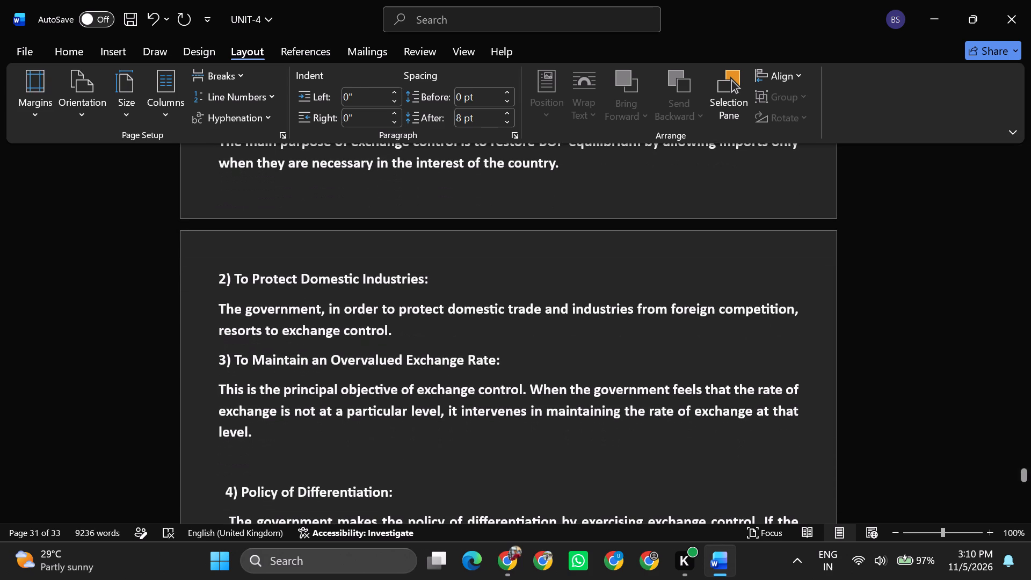
{"action": "key", "text": "BackSpace"}
{"action": "key", "text": "shift+Right"}
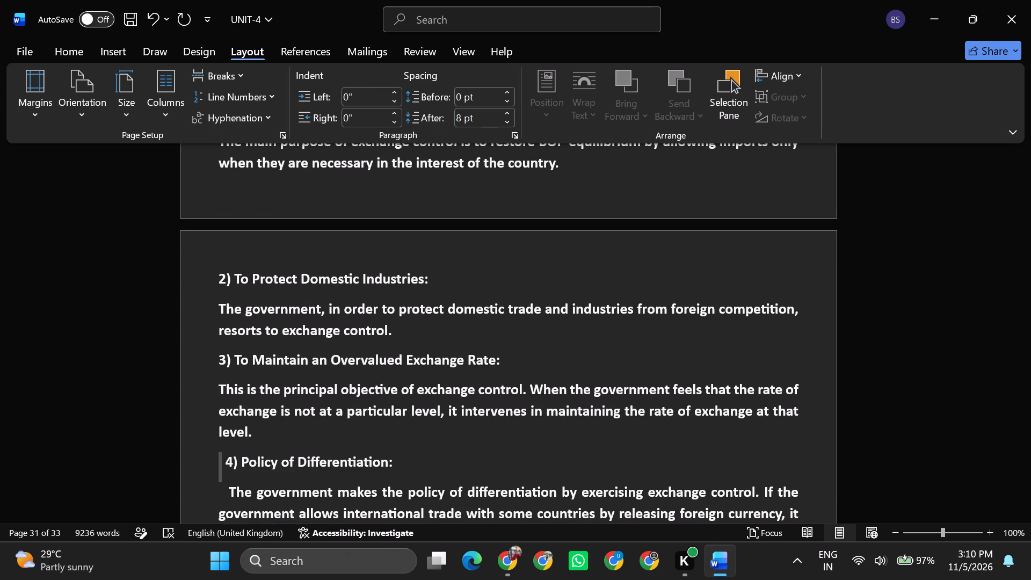
{"action": "key", "text": "shift+Right"}
{"action": "key", "text": "BackSpace"}
{"action": "key", "text": "BackSpace"}
{"action": "key", "text": "Return"}
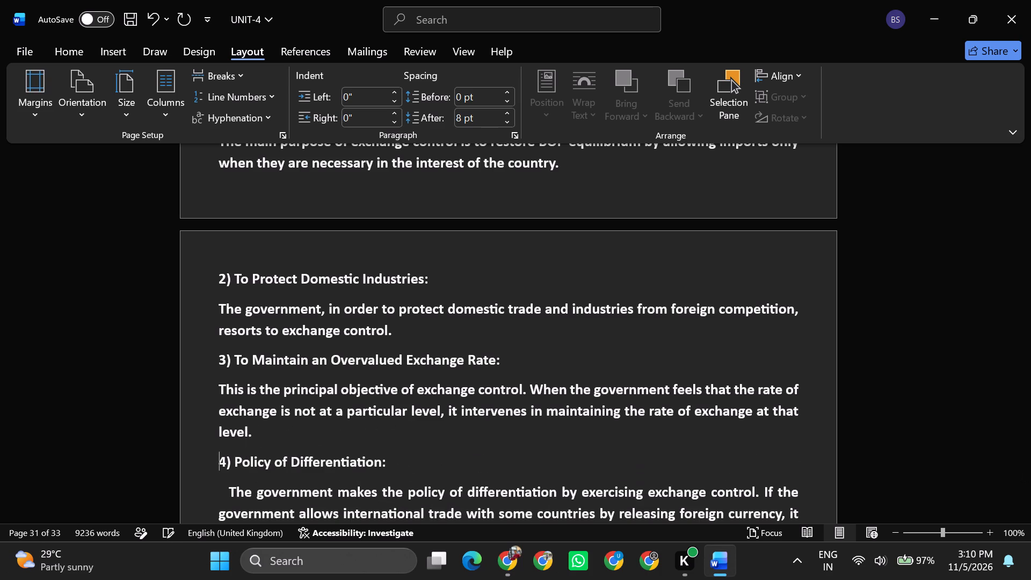
Remove the leading spaces from the "The government makes the policy of differentiation" paragraph.
{"action": "key", "text": "Down"}
{"action": "key", "text": "shift+Right"}
{"action": "key", "text": "shift+Right"}
{"action": "key", "text": "shift+Right"}
{"action": "key", "text": "BackSpace"}
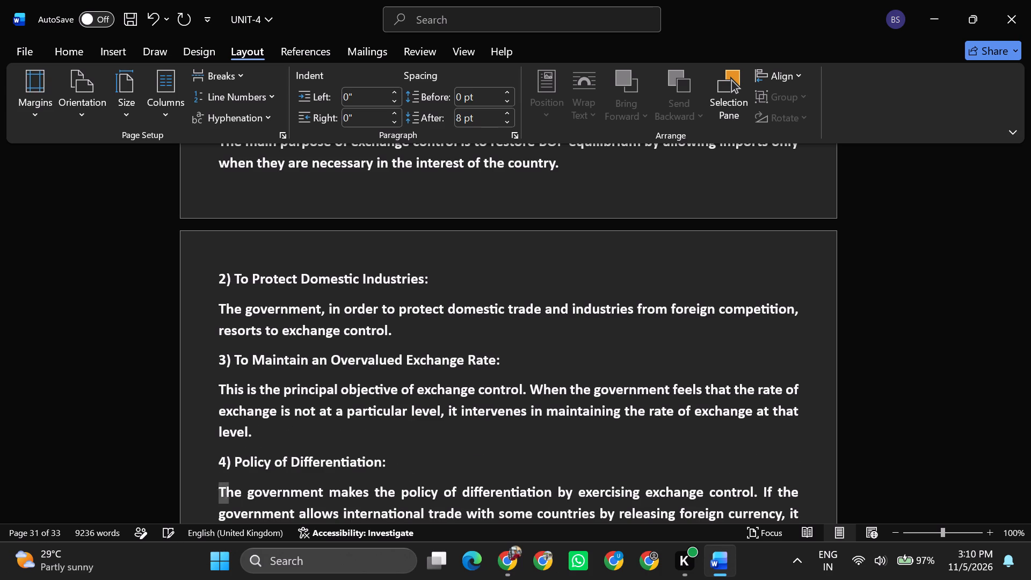
Insert a === separator line above the "9) Export and Import Policy (or) Foreign Trade Policy (FTP):" heading.
{"action": "key", "text": "Down"}
{"action": "key", "text": "Down"}
{"action": "key", "text": "Down"}
{"action": "key", "text": "Return"}
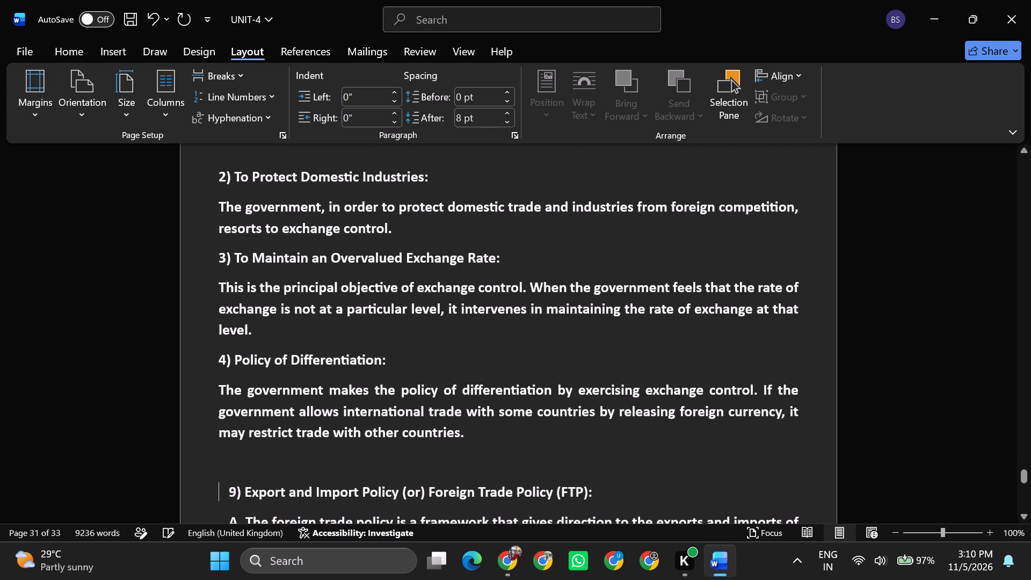
{"action": "key", "text": "BackSpace"}
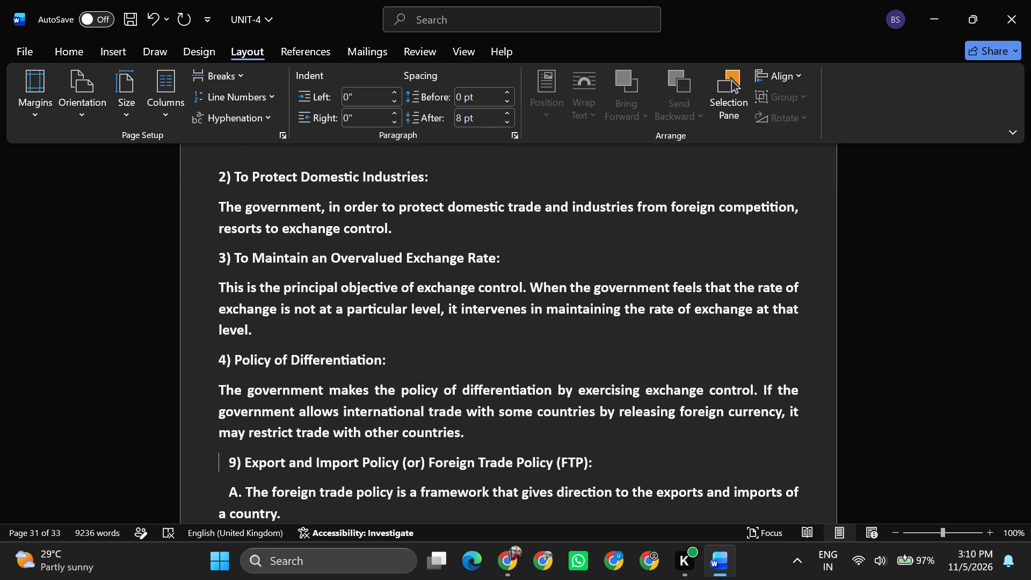
{"action": "type", "text": "==="}
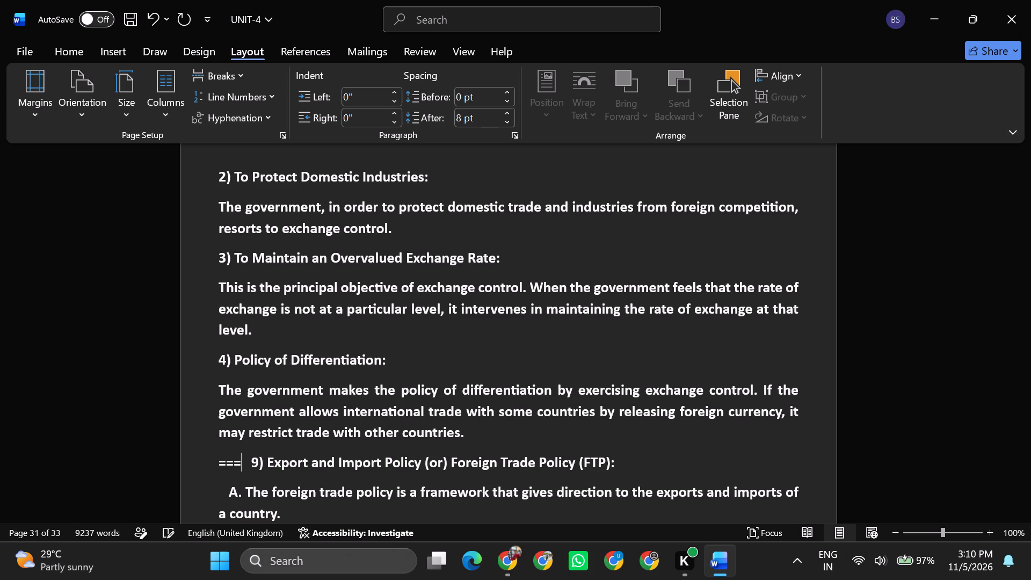
{"action": "key", "text": "Return"}
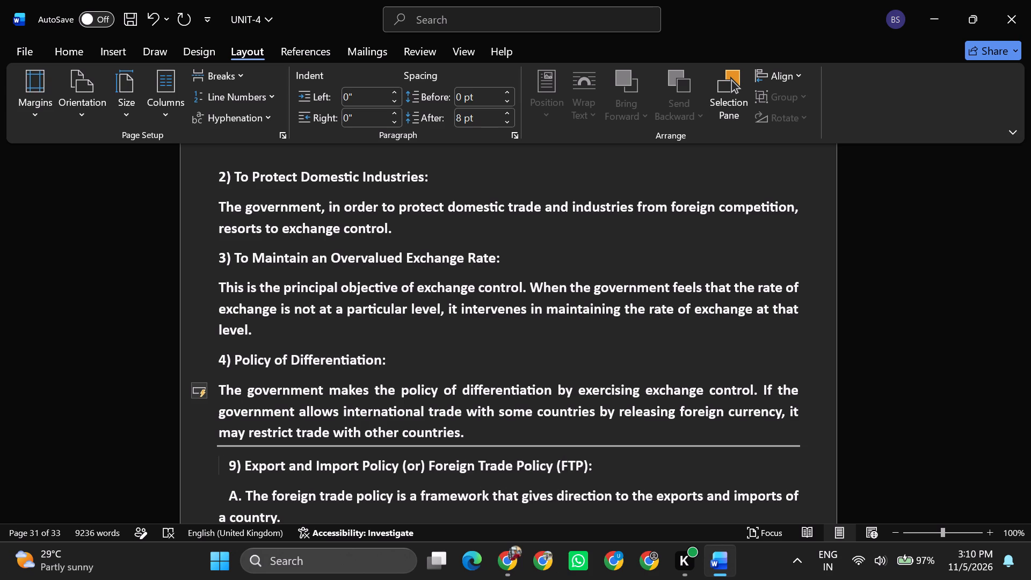
Remove the leading spaces from the "9) Export and Import Policy (or) Foreign Trade Policy (FTP):" heading.
{"action": "key", "text": "shift+Right"}
{"action": "key", "text": "shift+Right"}
{"action": "key", "text": "shift+Right"}
{"action": "key", "text": "BackSpace"}
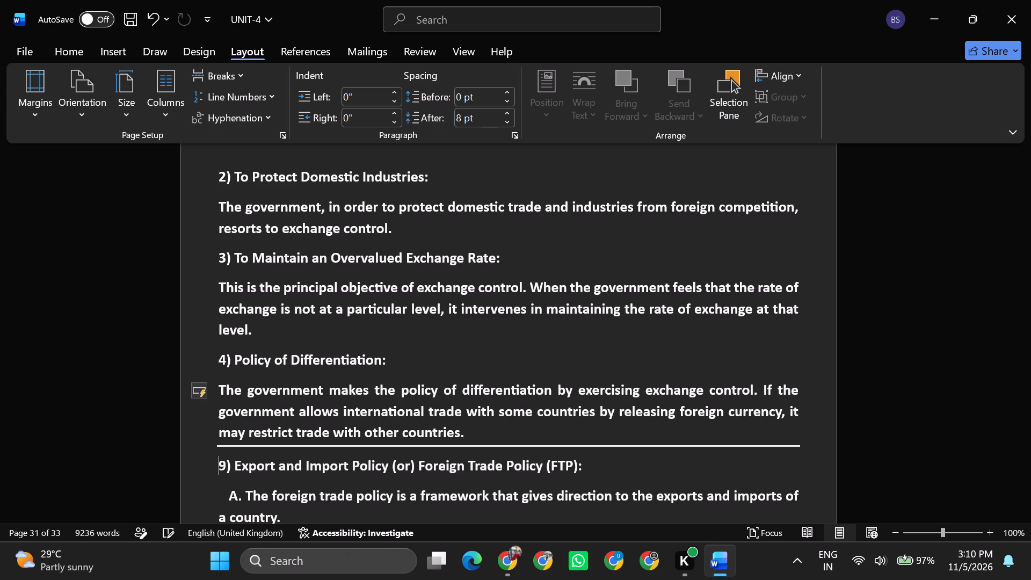
Remove the leading spaces and the "A." label from the "The foreign trade policy is a framework" paragraph.
{"action": "key", "text": "Down"}
{"action": "key", "text": "shift+Right"}
{"action": "key", "text": "shift+Right"}
{"action": "key", "text": "shift+Right"}
{"action": "key", "text": "shift+Right"}
{"action": "key", "text": "shift+Right"}
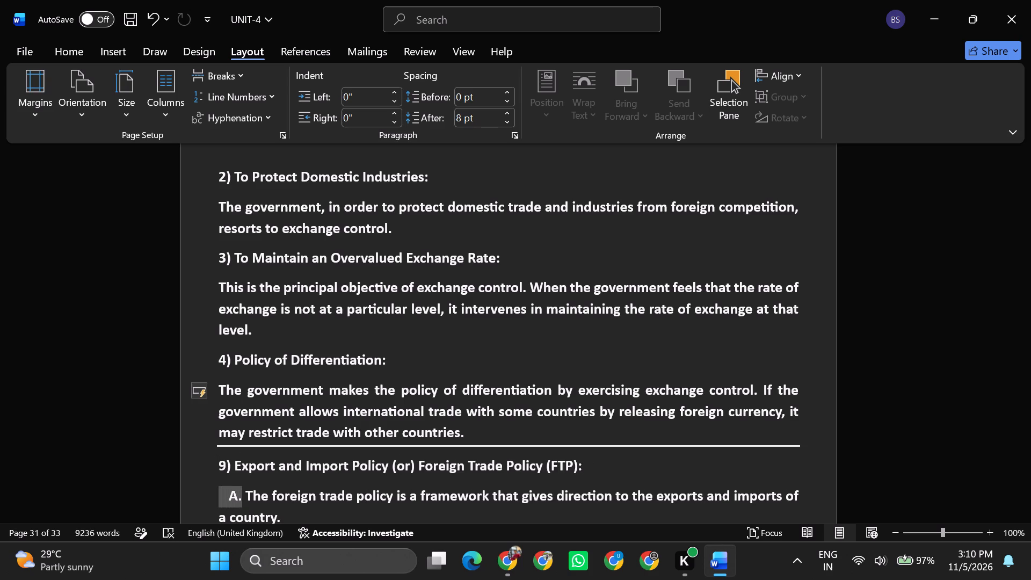
{"action": "key", "text": "shift+Right"}
{"action": "key", "text": "BackSpace"}
Delete the blank line above "- It is also called the Export-Import Policy.".
{"action": "key", "text": "Down"}
{"action": "key", "text": "Down"}
{"action": "key", "text": "Down"}
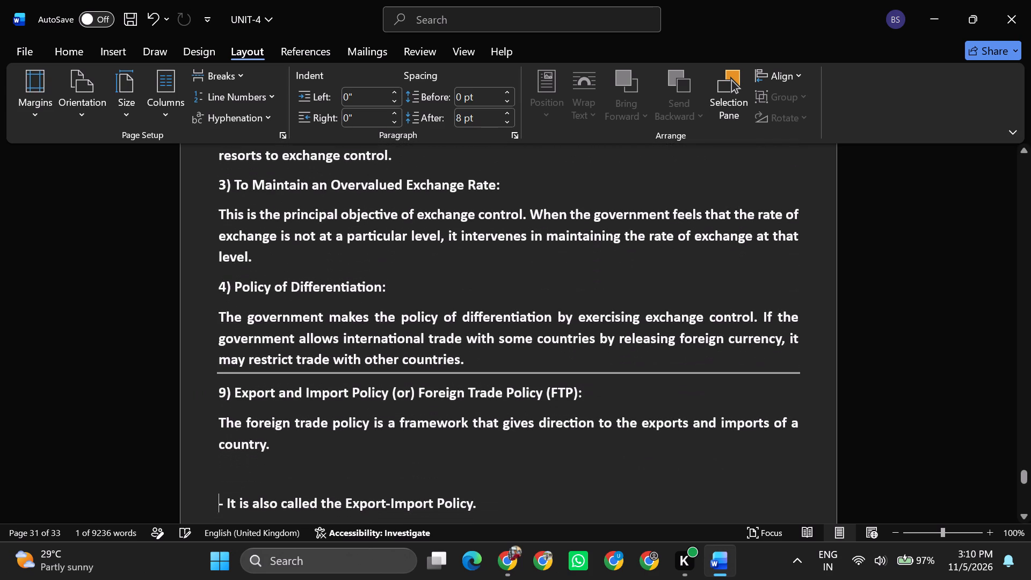
{"action": "key", "text": "BackSpace"}
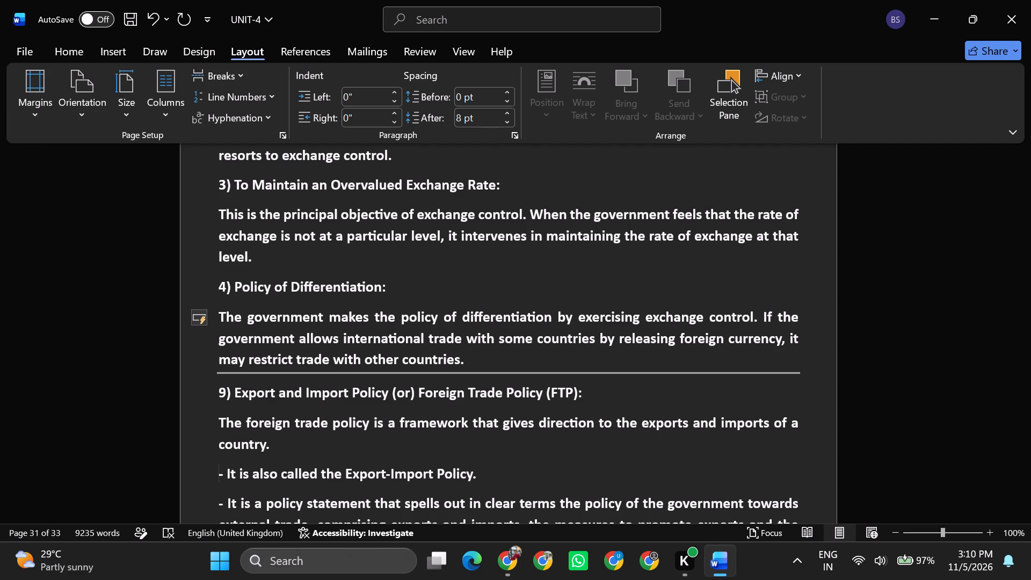
Remove the leading spaces from the "Liberalisation of imports" paragraph, keeping it on its own line below "Example:".
{"action": "key", "text": "Down"}
{"action": "key", "text": "Down"}
{"action": "key", "text": "Down"}
{"action": "key", "text": "Down"}
{"action": "key", "text": "Down"}
{"action": "key", "text": "Down"}
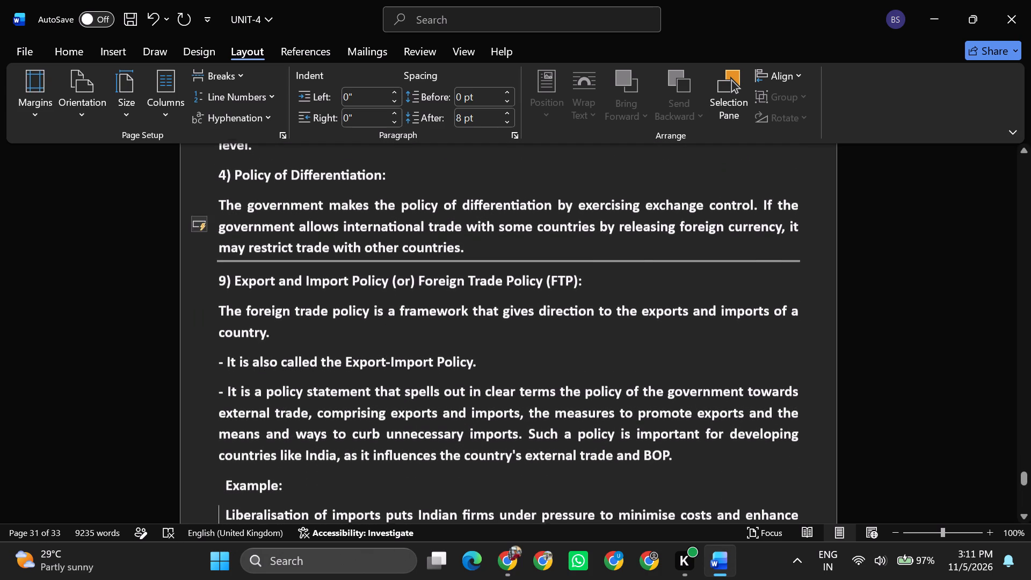
{"action": "key", "text": "Right"}
{"action": "key", "text": "Right"}
{"action": "key", "text": "Right"}
{"action": "key", "text": "Down"}
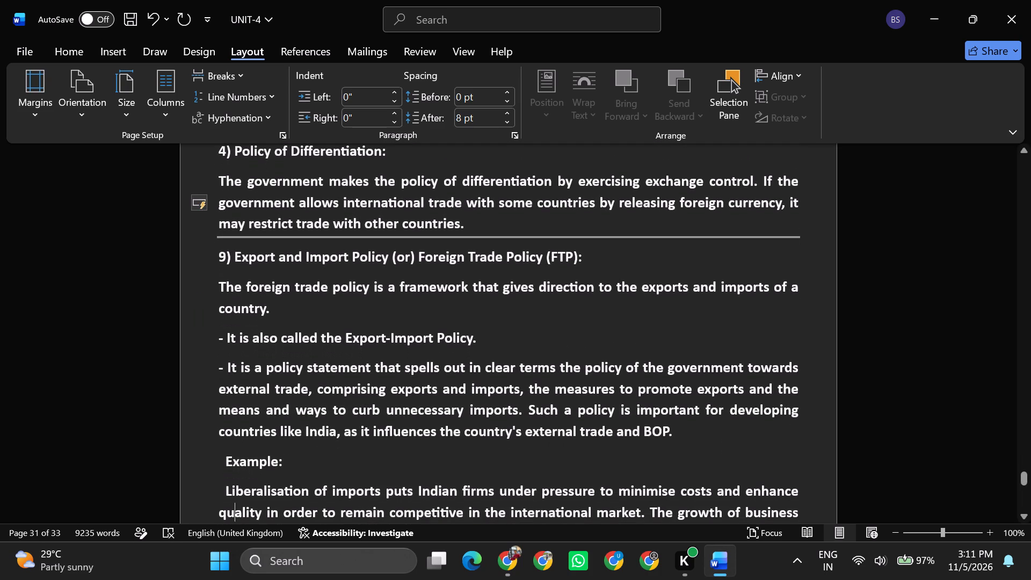
{"action": "key", "text": "Up"}
{"action": "key", "text": "Down"}
{"action": "key", "text": "Up"}
{"action": "key", "text": "Left"}
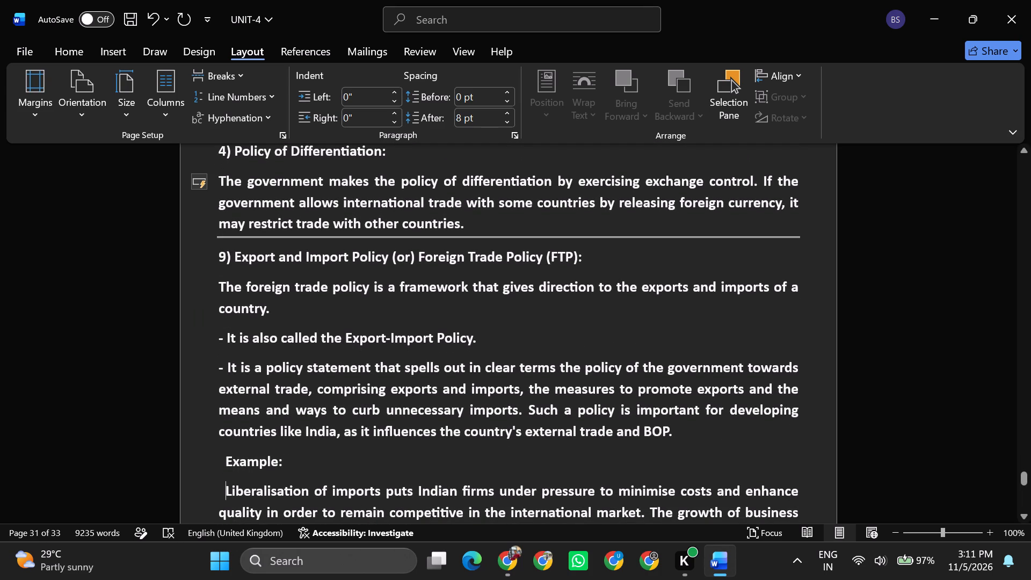
{"action": "key", "text": "BackSpace"}
{"action": "key", "text": "BackSpace"}
{"action": "key", "text": "BackSpace"}
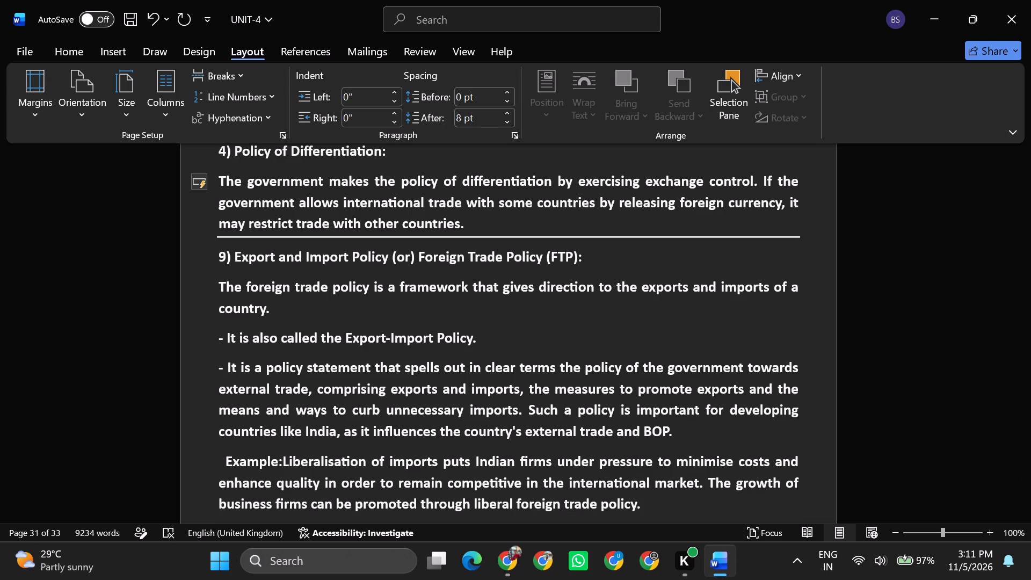
{"action": "key", "text": "Return"}
Remove the leading spaces from the "Example:" line in the Foreign Trade Policy answer.
{"action": "key", "text": "Up"}
{"action": "key", "text": "Down"}
{"action": "key", "text": "Up"}
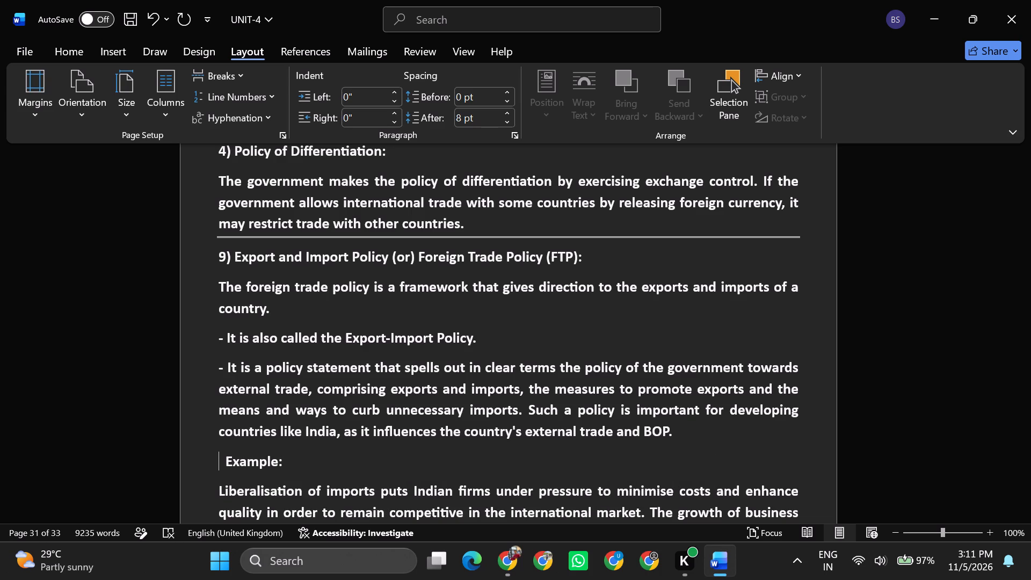
{"action": "key", "text": "shift+Right"}
{"action": "key", "text": "shift+Right"}
{"action": "key", "text": "shift+Right"}
{"action": "key", "text": "shift+Left"}
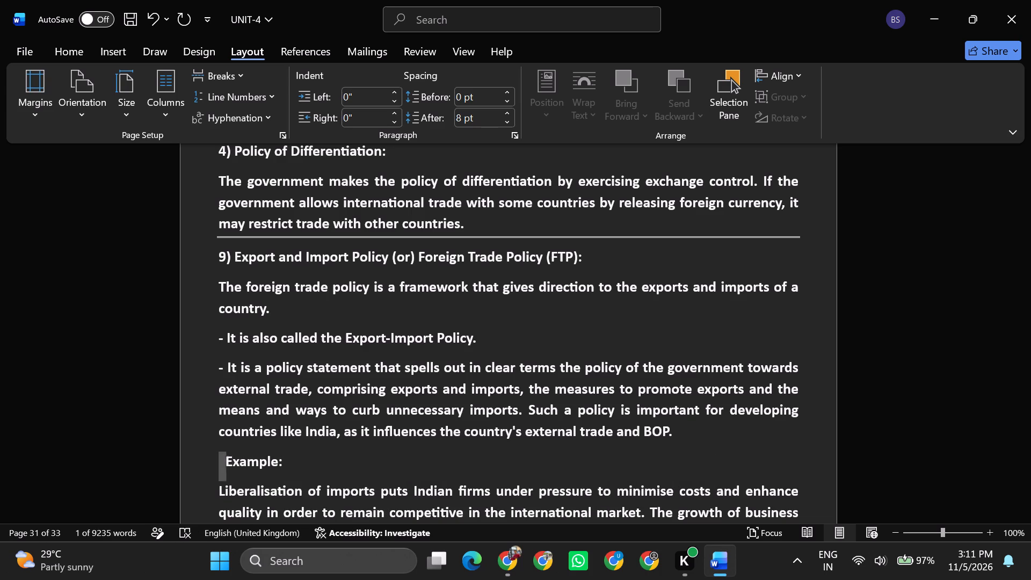
{"action": "key", "text": "BackSpace"}
Insert a === separator line above the "10) Objectives of Indian Trade Policy (ITP):" heading.
{"action": "key", "text": "Down"}
{"action": "key", "text": "Down"}
{"action": "key", "text": "Down"}
{"action": "key", "text": "Down"}
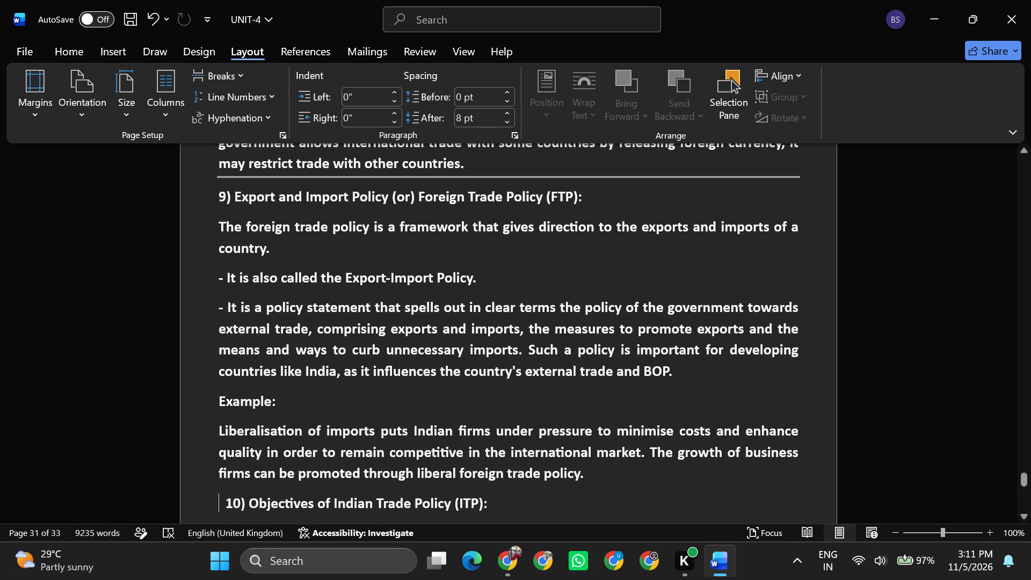
{"action": "key", "text": "Return"}
{"action": "key", "text": "BackSpace"}
{"action": "type", "text": "==="}
{"action": "key", "text": "Return"}
Remove the leading spaces from the "10) Objectives of Indian Trade Policy (ITP):" heading.
{"action": "key", "text": "shift+Right"}
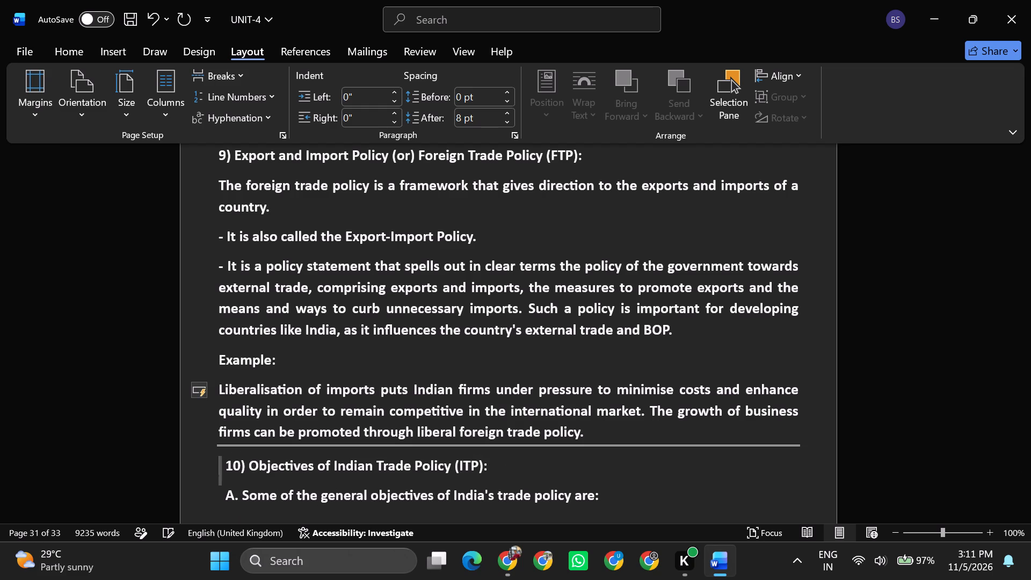
{"action": "key", "text": "shift+Right"}
{"action": "key", "text": "shift+Right"}
{"action": "key", "text": "shift+Left"}
{"action": "key", "text": "BackSpace"}
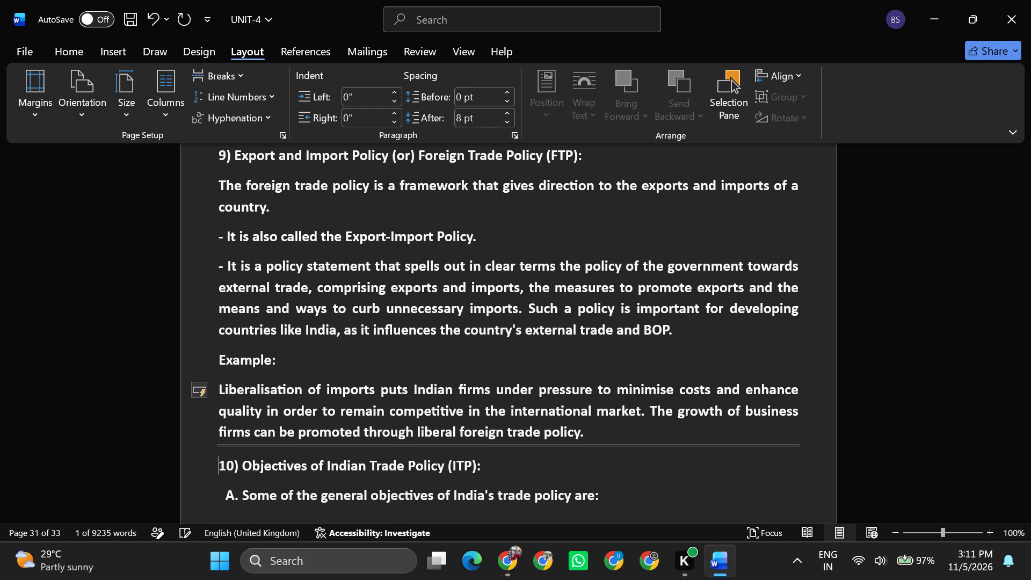
Remove the leading spaces and the "A." label from the "Some of the general objectives of India's trade policy are:" line.
{"action": "key", "text": "Down"}
{"action": "key", "text": "Up"}
{"action": "key", "text": "Down"}
{"action": "key", "text": "shift+Right"}
{"action": "key", "text": "shift+Right"}
{"action": "key", "text": "shift+Right"}
{"action": "key", "text": "shift+Right"}
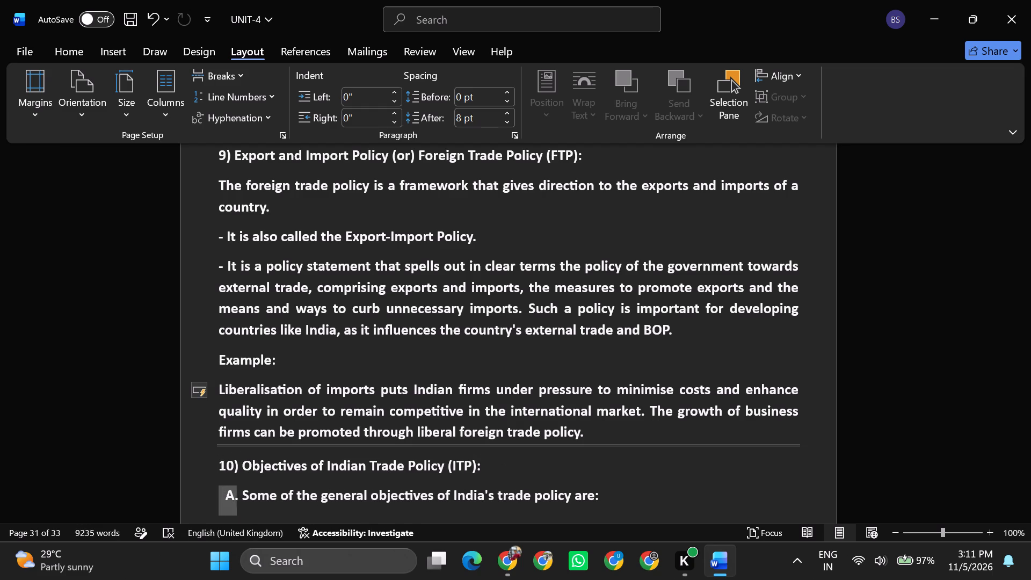
{"action": "key", "text": "shift+Right"}
{"action": "key", "text": "BackSpace"}
Delete the blank line above "1. To establish a framework for the globalisation of India's foreign trade.".
{"action": "key", "text": "Down"}
{"action": "key", "text": "Down"}
{"action": "key", "text": "BackSpace"}
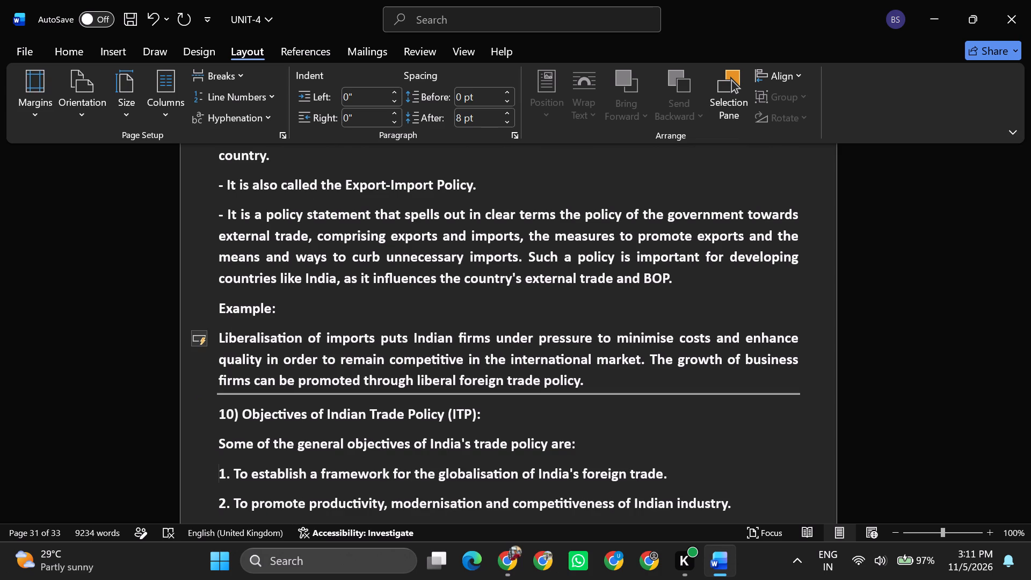
Insert a === separator line above the "11) Merchandise Exports from India Scheme (MEIS):" heading.
{"action": "key", "text": "Down"}
{"action": "key", "text": "Down"}
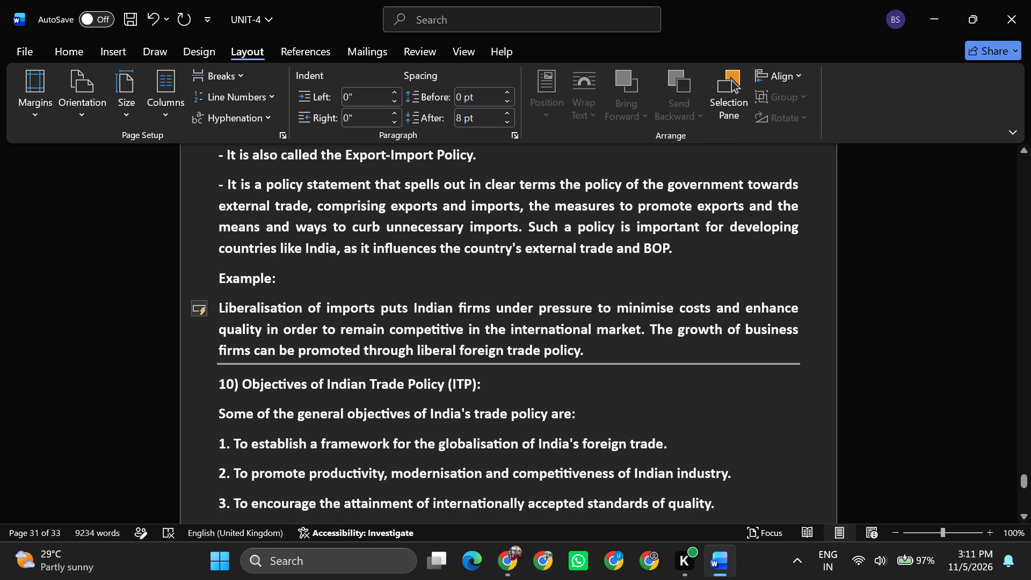
{"action": "key", "text": "Down"}
{"action": "key", "text": "Down"}
{"action": "key", "text": "Down"}
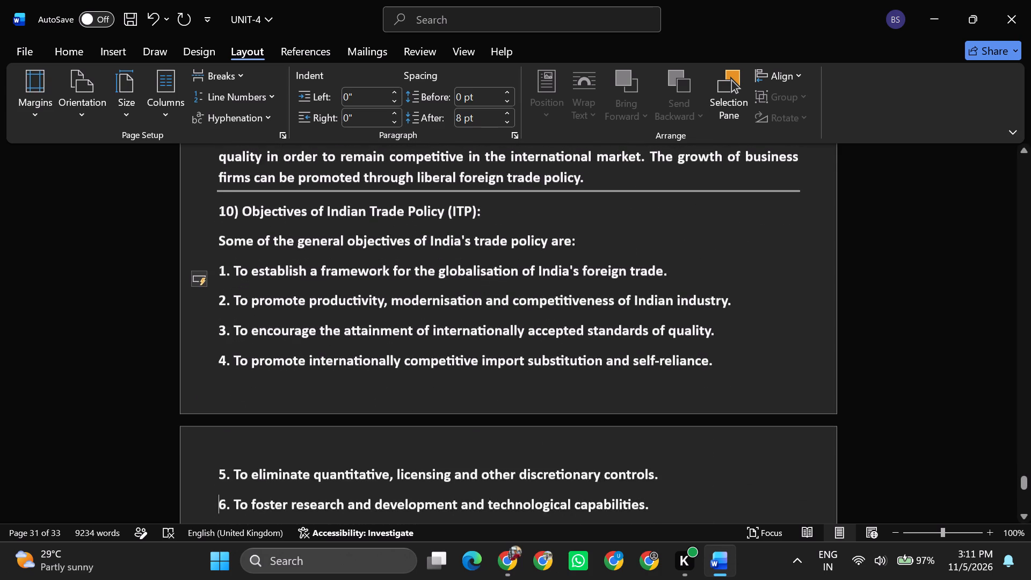
{"action": "key", "text": "Down"}
{"action": "key", "text": "Down"}
{"action": "key", "text": "Down"}
{"action": "key", "text": "Down"}
{"action": "key", "text": "Up"}
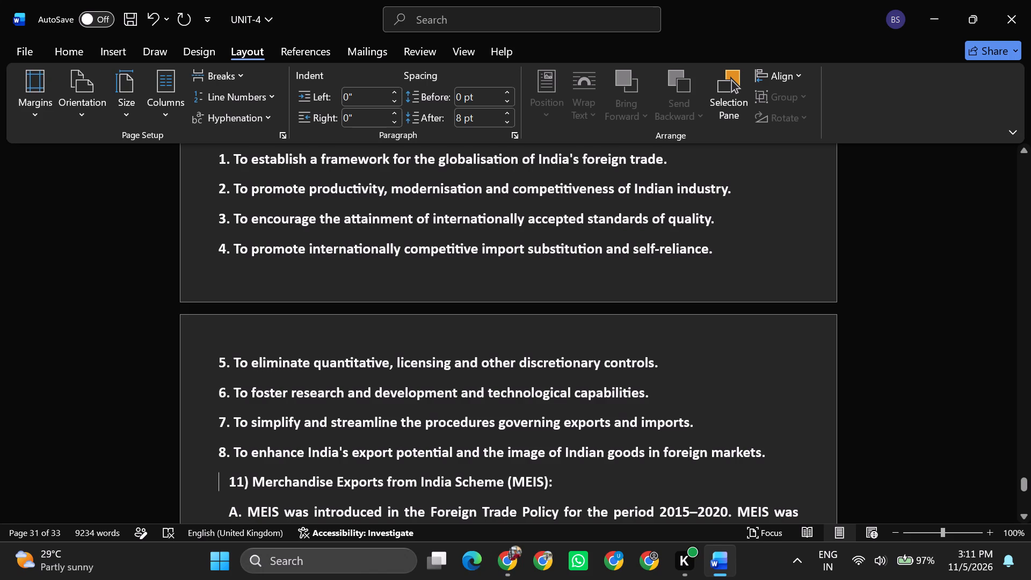
{"action": "type", "text": "==="}
{"action": "key", "text": "Return"}
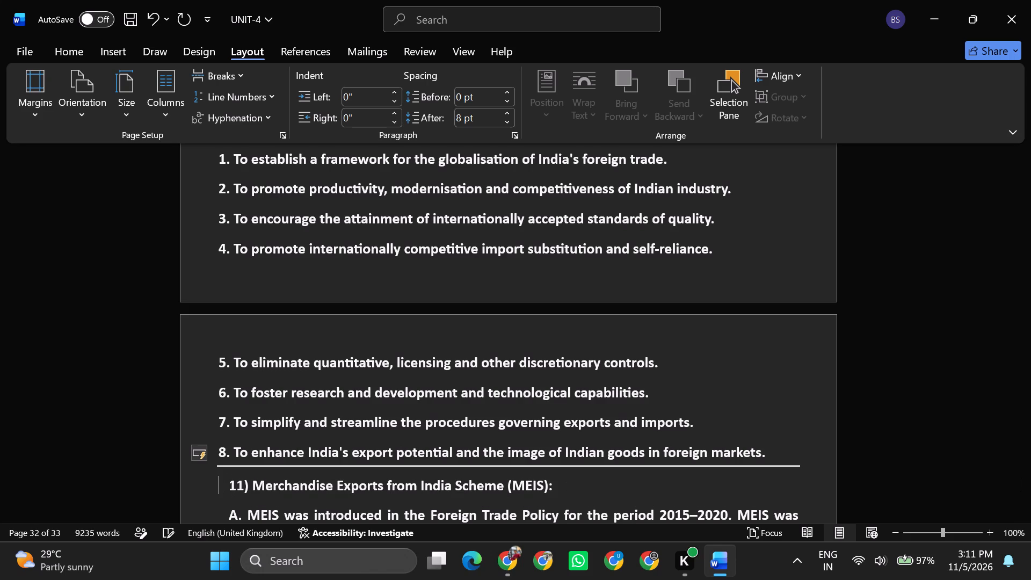
Remove the leading spaces from the "11) Merchandise Exports from India Scheme (MEIS):" heading.
{"action": "key", "text": "shift+Right"}
{"action": "key", "text": "shift+Right"}
{"action": "key", "text": "shift+Right"}
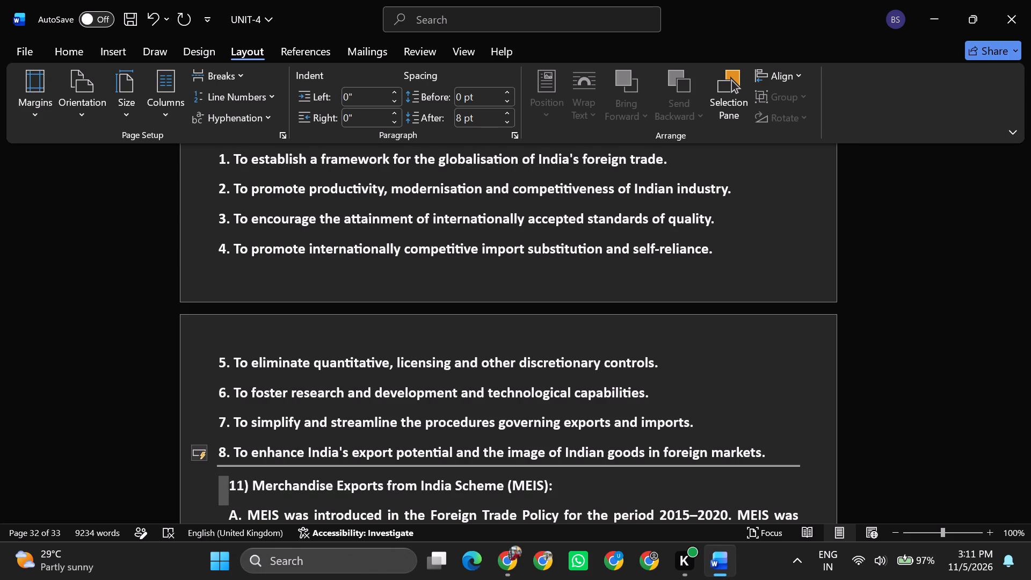
{"action": "key", "text": "BackSpace"}
Remove the leading spaces and the "A." label from the paragraph beginning "MEIS was introduced in the Foreign Trade Policy".
{"action": "key", "text": "Down"}
{"action": "key", "text": "shift+Right"}
{"action": "key", "text": "shift+Right"}
{"action": "key", "text": "shift+Right"}
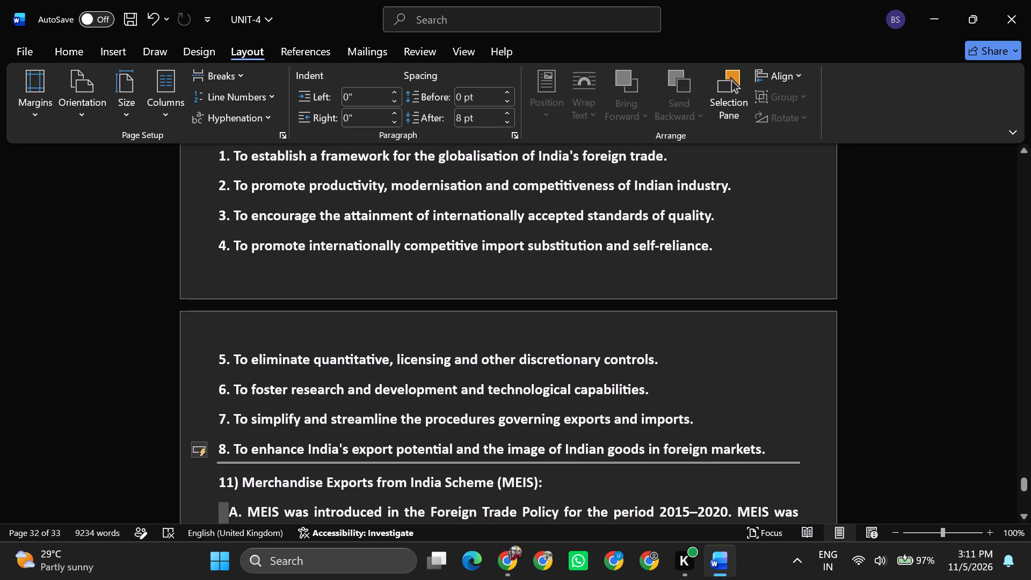
{"action": "key", "text": "shift+Right"}
{"action": "key", "text": "shift+Right"}
{"action": "key", "text": "shift+Right"}
{"action": "key", "text": "BackSpace"}
Remove the leading spaces from the paragraph beginning "The MEIS is notified by the Directorate General of Foreign Trade".
{"action": "key", "text": "Down"}
{"action": "key", "text": "Down"}
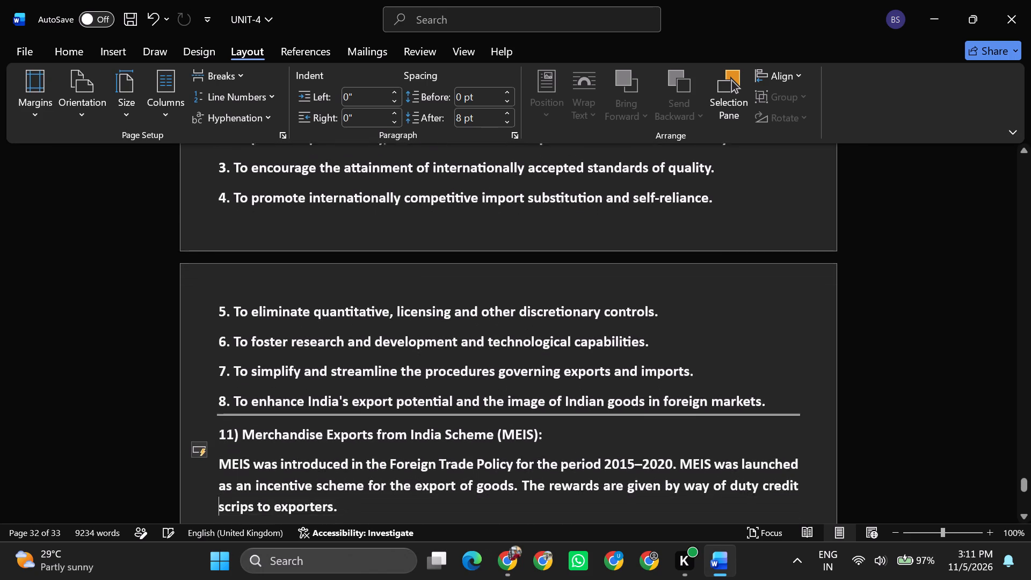
{"action": "key", "text": "Down"}
{"action": "key", "text": "shift+Right"}
{"action": "key", "text": "shift+Right"}
{"action": "key", "text": "shift+Right"}
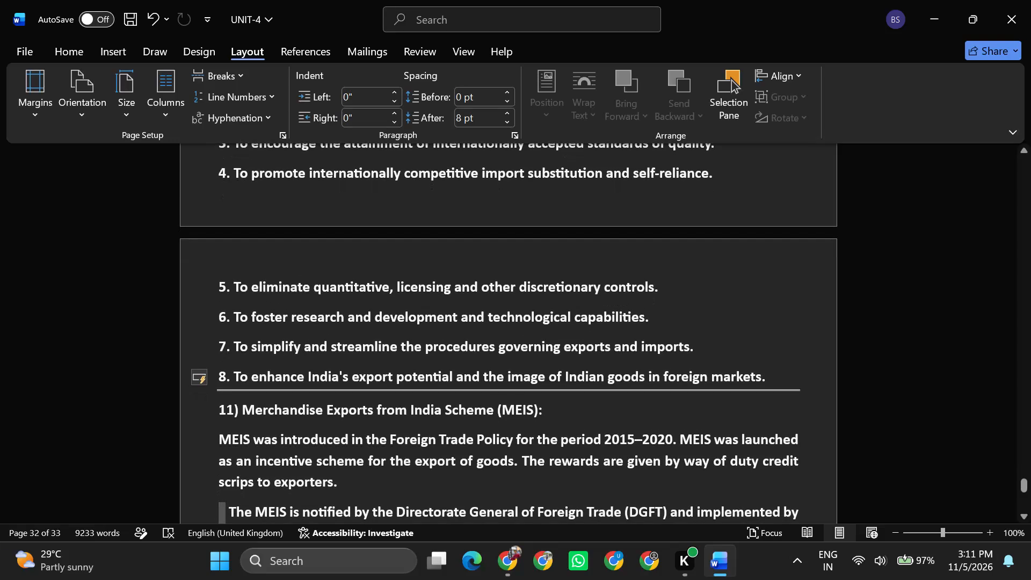
{"action": "key", "text": "BackSpace"}
Remove the leading spaces from the paragraph beginning "Under the FTP 2015–2020, MEIS intends to incentivise exports".
{"action": "key", "text": "Down"}
{"action": "key", "text": "Down"}
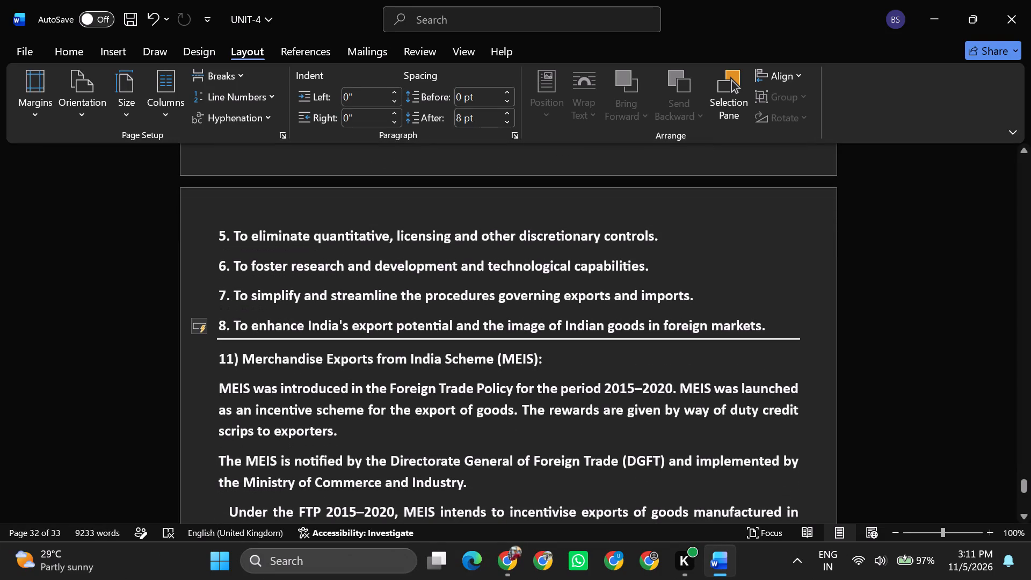
{"action": "key", "text": "shift+Right"}
{"action": "key", "text": "shift+Right"}
{"action": "key", "text": "shift+Right"}
{"action": "key", "text": "BackSpace"}
Insert a === separator line above the "12) Service Exports from India Scheme (SEIS):" heading.
{"action": "key", "text": "Down"}
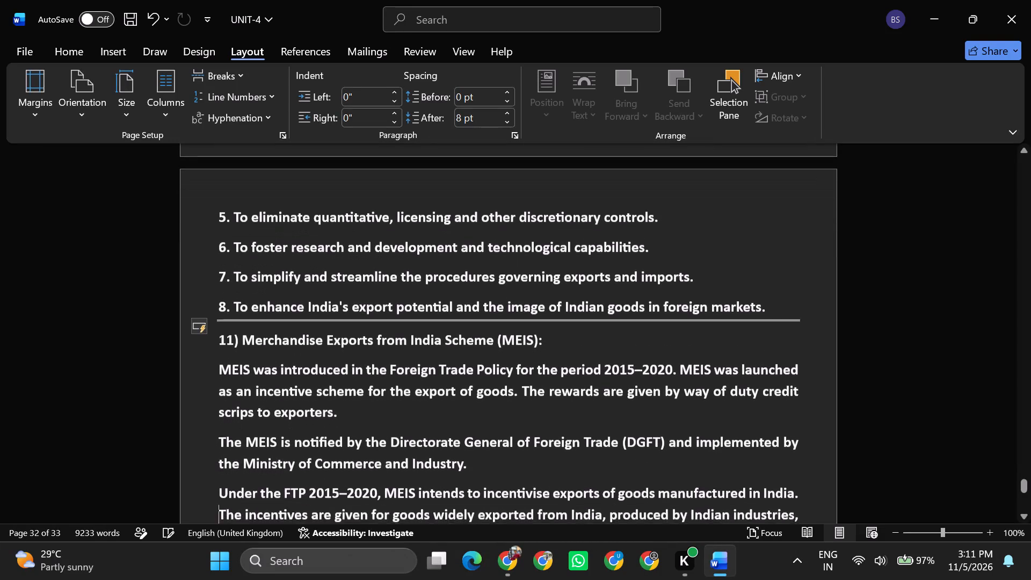
{"action": "key", "text": "Down"}
{"action": "key", "text": "Down"}
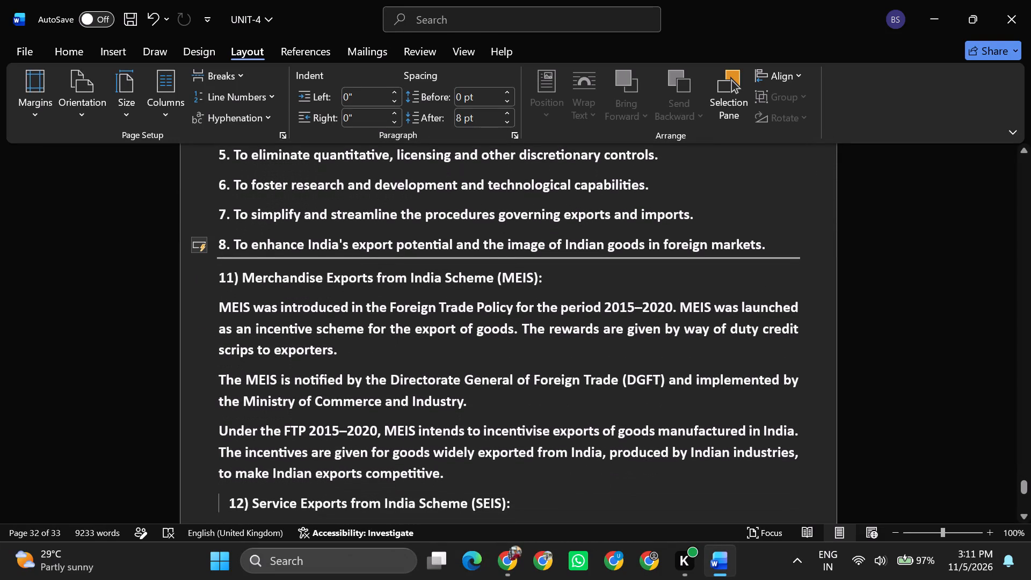
{"action": "type", "text": "==="}
{"action": "key", "text": "Return"}
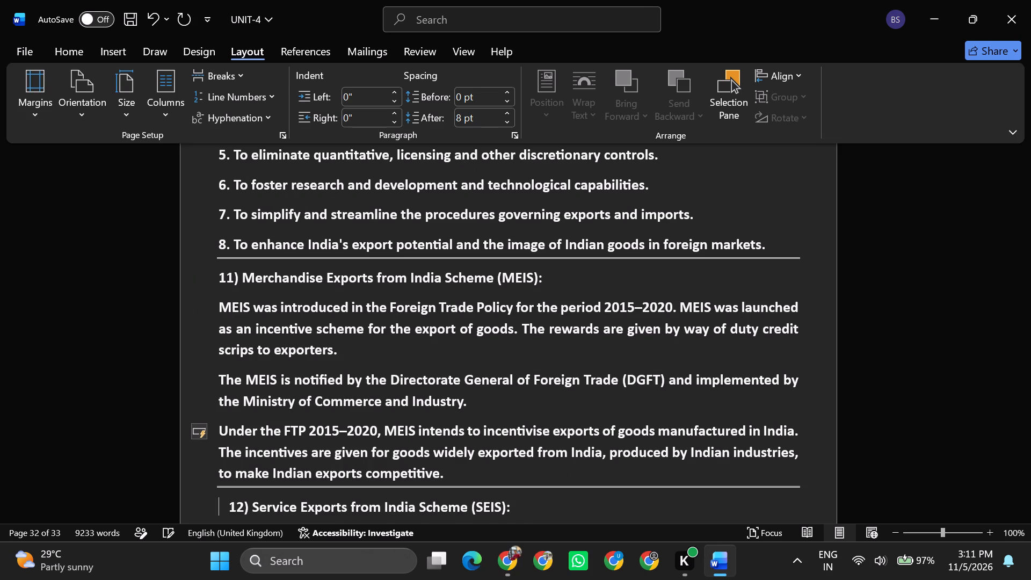
Remove the leading spaces from the "12) Service Exports from India Scheme (SEIS):" heading.
{"action": "key", "text": "shift+Right"}
{"action": "key", "text": "shift+Right"}
{"action": "key", "text": "shift+Right"}
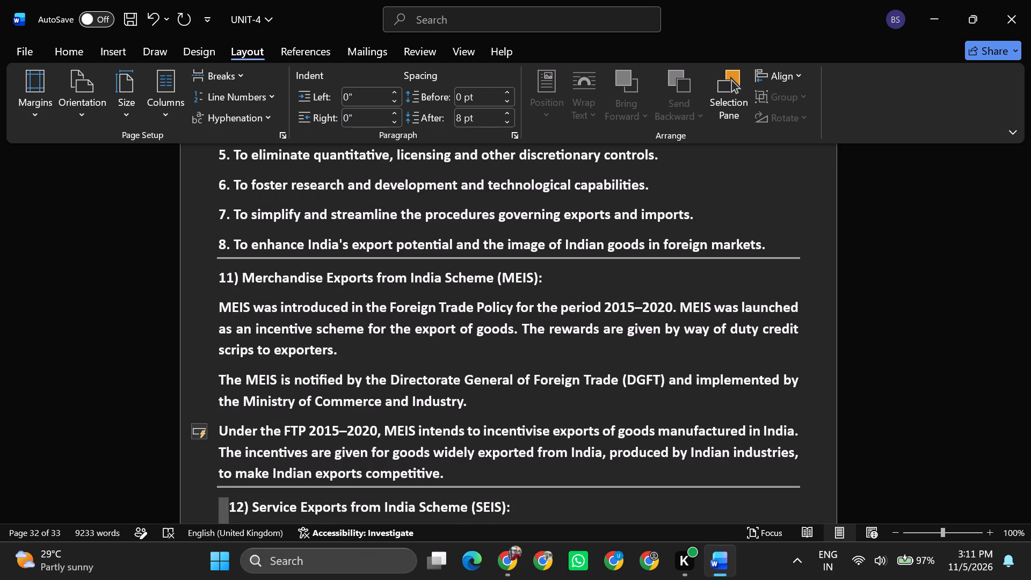
{"action": "key", "text": "backslash"}
{"action": "key", "text": "BackSpace"}
Remove the leading spaces and the "A." label from the paragraph beginning "The SEIS scheme is an incentive".
{"action": "key", "text": "Down"}
{"action": "key", "text": "Down"}
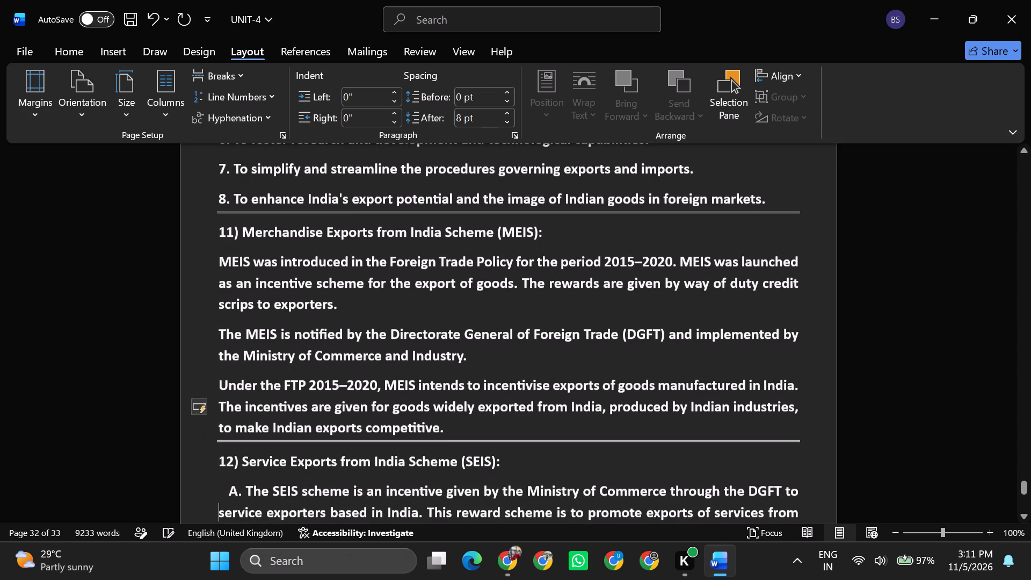
{"action": "key", "text": "Up"}
{"action": "key", "text": "shift+Right"}
{"action": "key", "text": "shift+Right"}
{"action": "key", "text": "shift+Right"}
{"action": "key", "text": "shift+Right"}
{"action": "key", "text": "shift+Right"}
{"action": "key", "text": "shift+Right"}
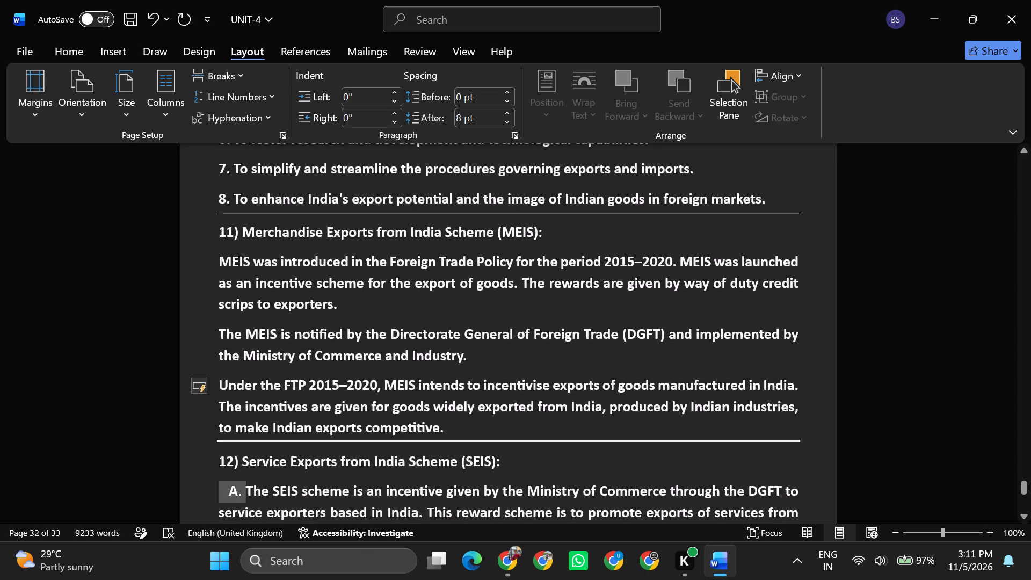
{"action": "key", "text": "BackSpace"}
Remove the leading spaces from the paragraph beginning "The SEIS scheme was introduced on 1st April 2015".
{"action": "key", "text": "Down"}
{"action": "key", "text": "Down"}
{"action": "key", "text": "Down"}
{"action": "key", "text": "Return"}
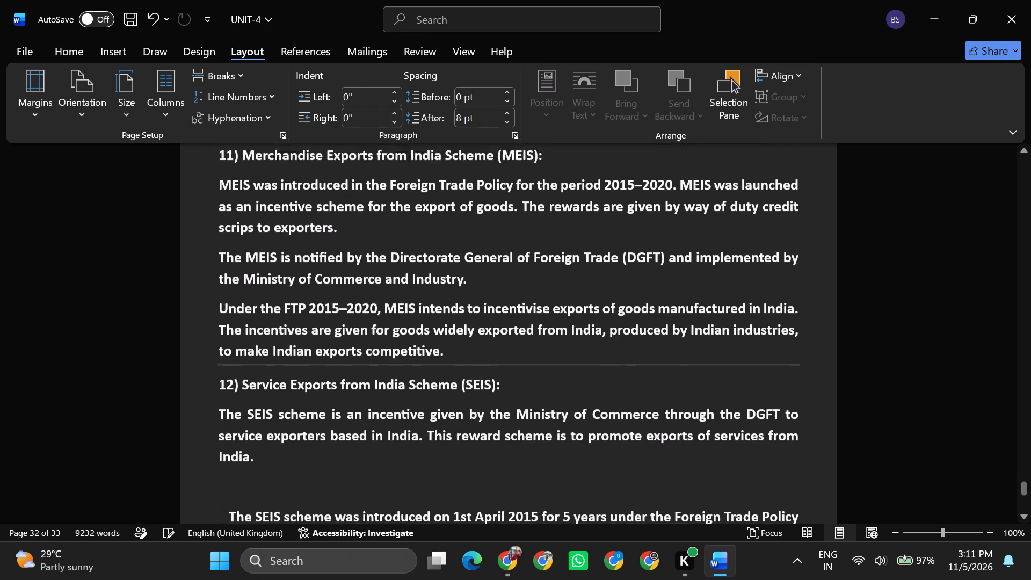
{"action": "key", "text": "BackSpace"}
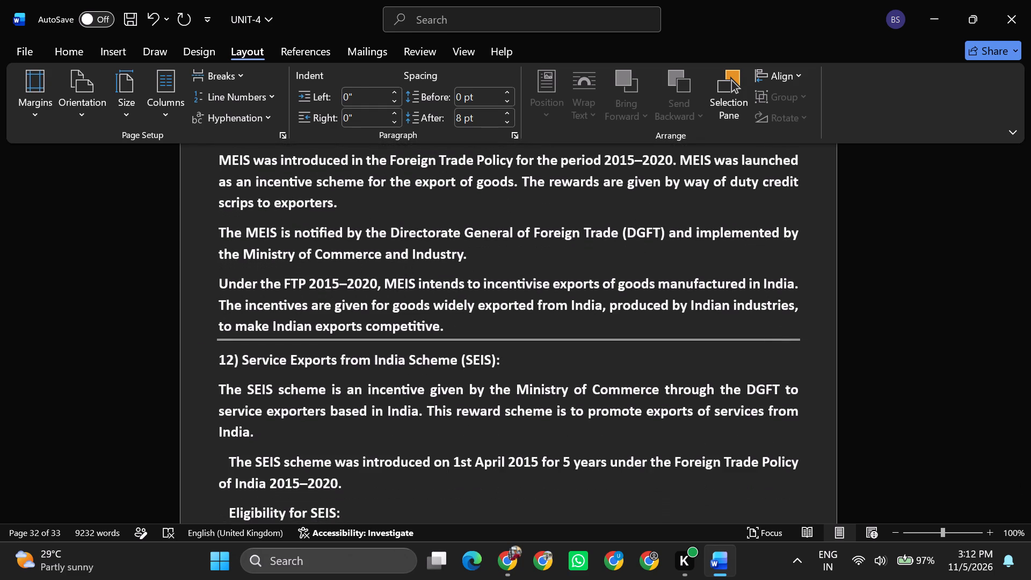
{"action": "key", "text": "shift+Right"}
{"action": "key", "text": "shift+Right"}
{"action": "key", "text": "shift+Right"}
{"action": "key", "text": "BackSpace"}
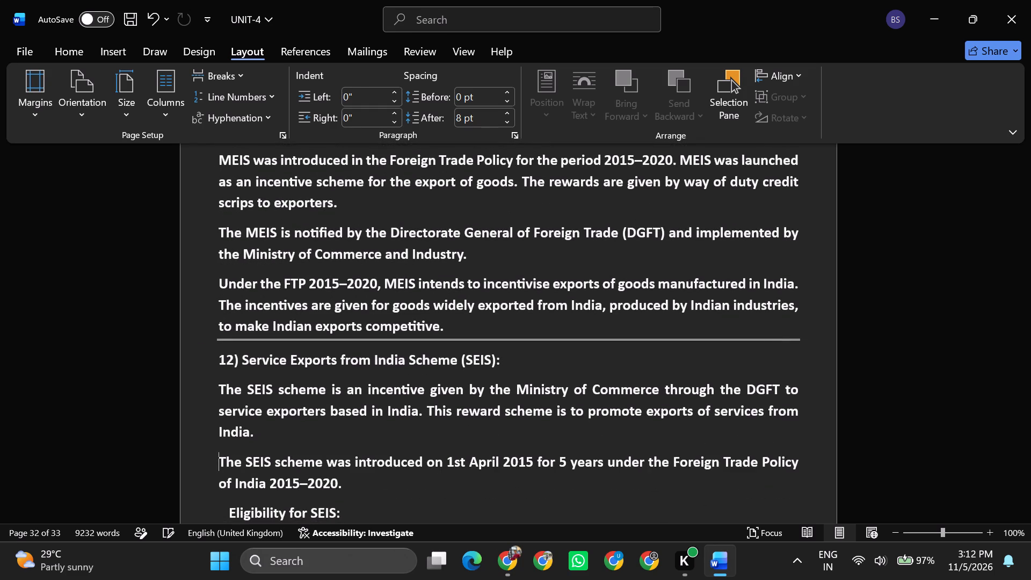
Remove the leading spaces from the "Eligibility for SEIS:" subheading.
{"action": "key", "text": "Down"}
{"action": "key", "text": "Down"}
{"action": "key", "text": "Down"}
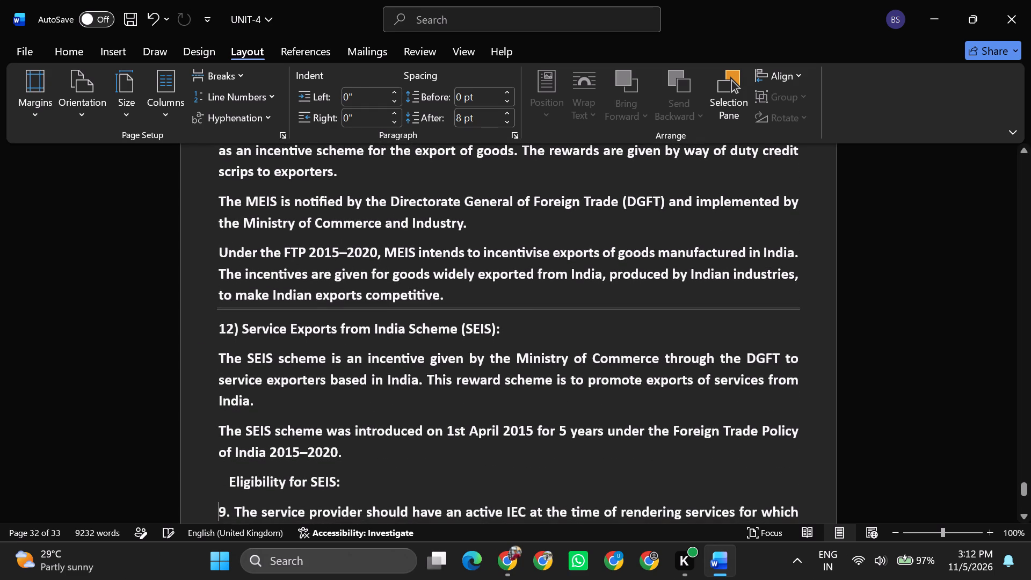
{"action": "key", "text": "Up"}
{"action": "key", "text": "shift+Right"}
{"action": "key", "text": "shift+Right"}
{"action": "key", "text": "shift+Right"}
{"action": "key", "text": "BackSpace"}
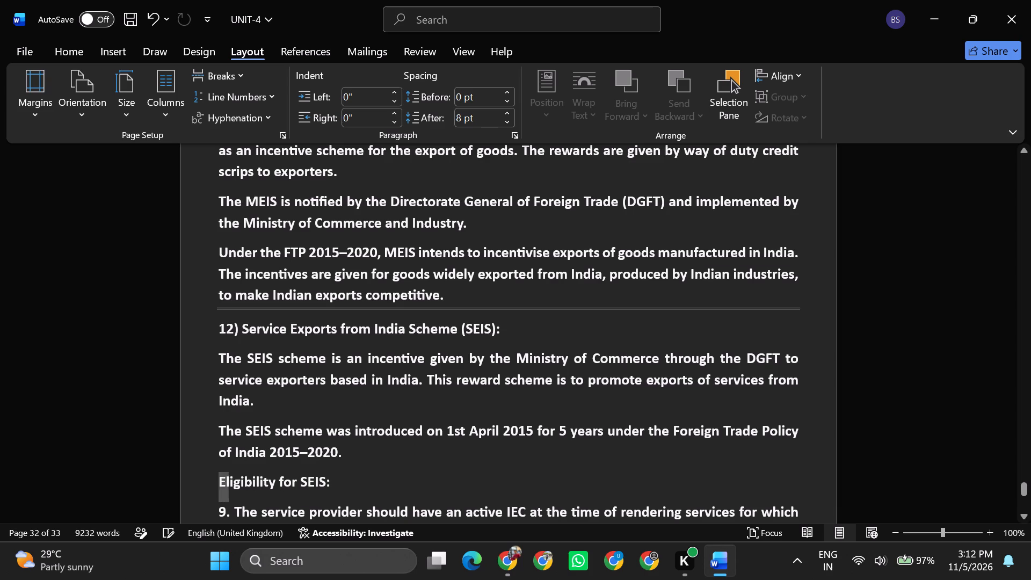
Renumber the SEIS eligibility item about the service provider's active IEC as "1." without a space after it.
{"action": "key", "text": "Down"}
{"action": "key", "text": "Down"}
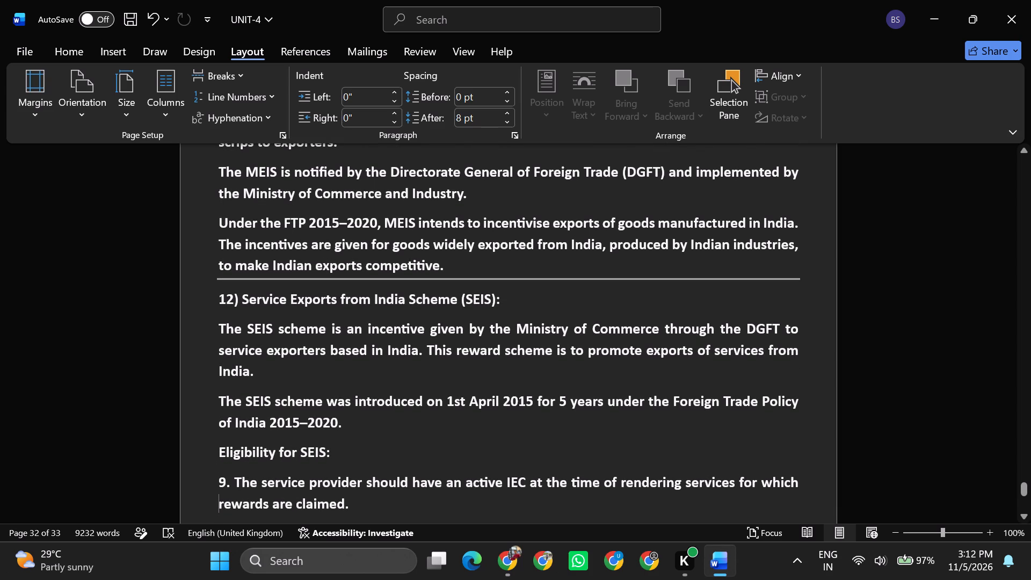
{"action": "key", "text": "Up"}
{"action": "key", "text": "Right"}
{"action": "key", "text": "Right"}
{"action": "key", "text": "Right"}
{"action": "key", "text": "BackSpace"}
{"action": "key", "text": "BackSpace"}
{"action": "key", "text": "BackSpace"}
{"action": "type", "text": "1."}
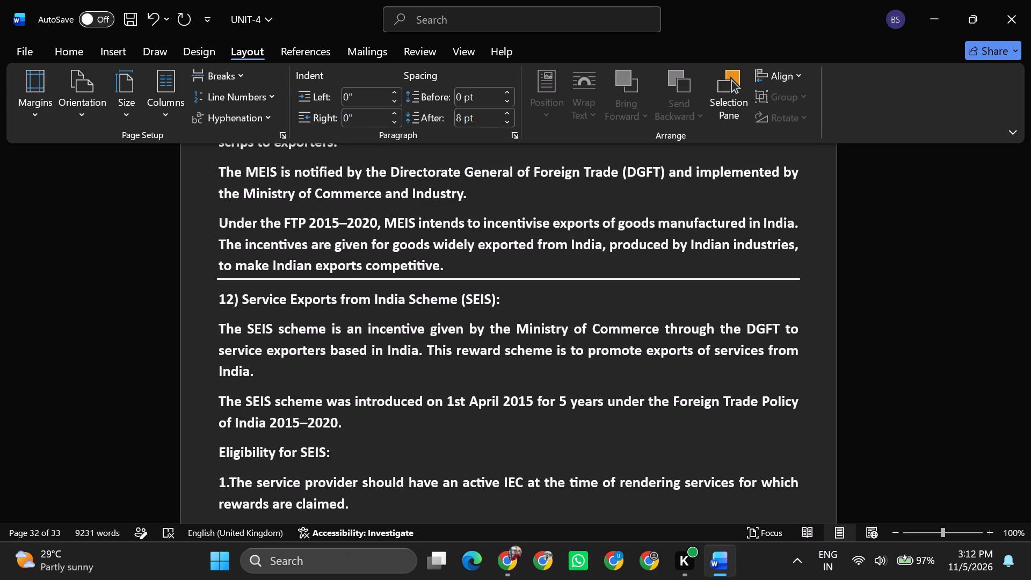
Renumber the SEIS eligibility item about net free foreign exchange earnings of US$ 15,000 as "2." without a space after it.
{"action": "key", "text": "Down"}
{"action": "key", "text": "Down"}
{"action": "key", "text": "BackSpace"}
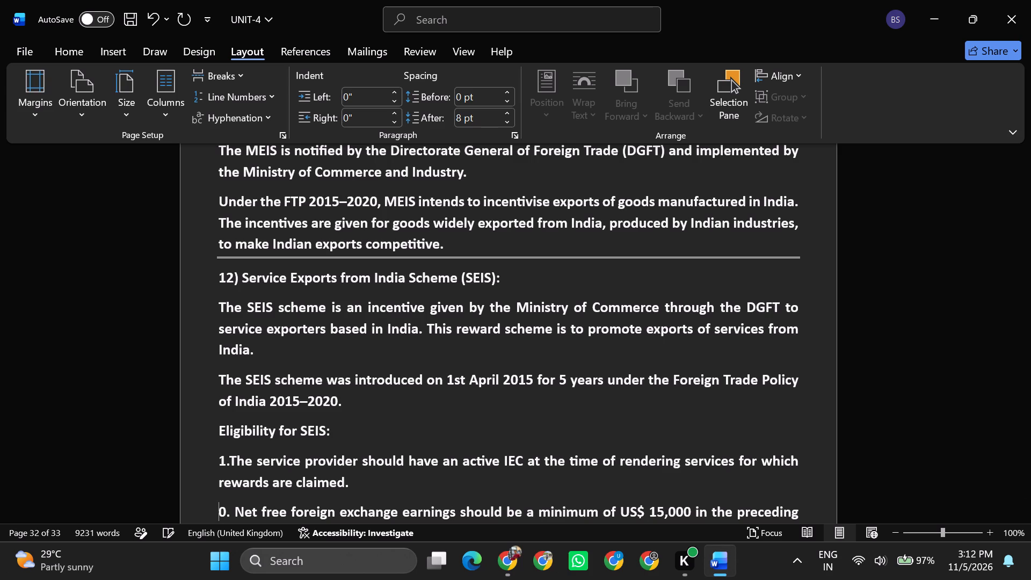
{"action": "key", "text": "Right"}
{"action": "key", "text": "Right"}
{"action": "key", "text": "Right"}
{"action": "key", "text": "BackSpace"}
{"action": "key", "text": "BackSpace"}
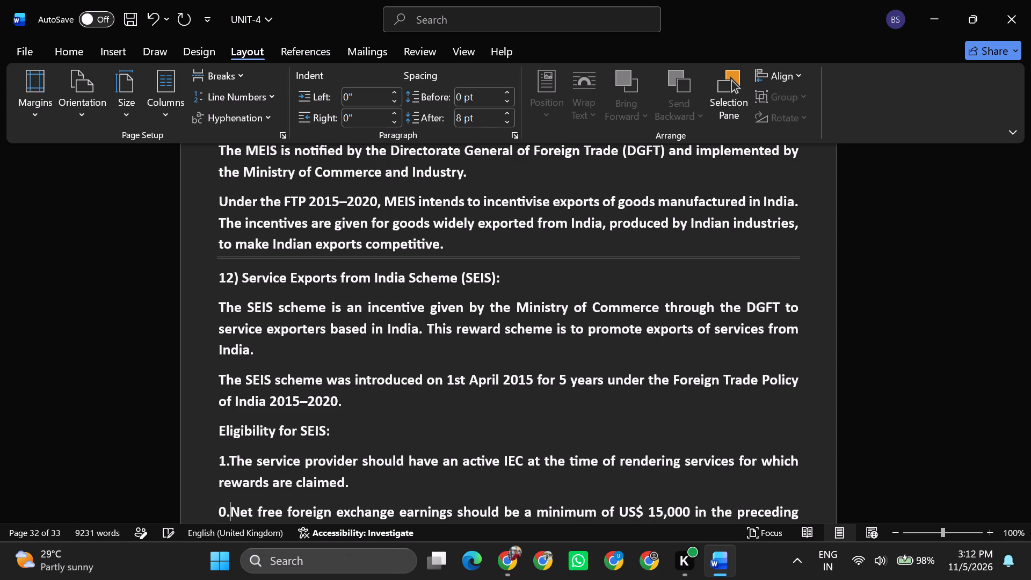
{"action": "key", "text": "BackSpace"}
{"action": "type", "text": "2."}
Renumber the SEIS eligibility item about individual service providers and sole proprietorships as 3.
{"action": "key", "text": "Down"}
{"action": "key", "text": "Down"}
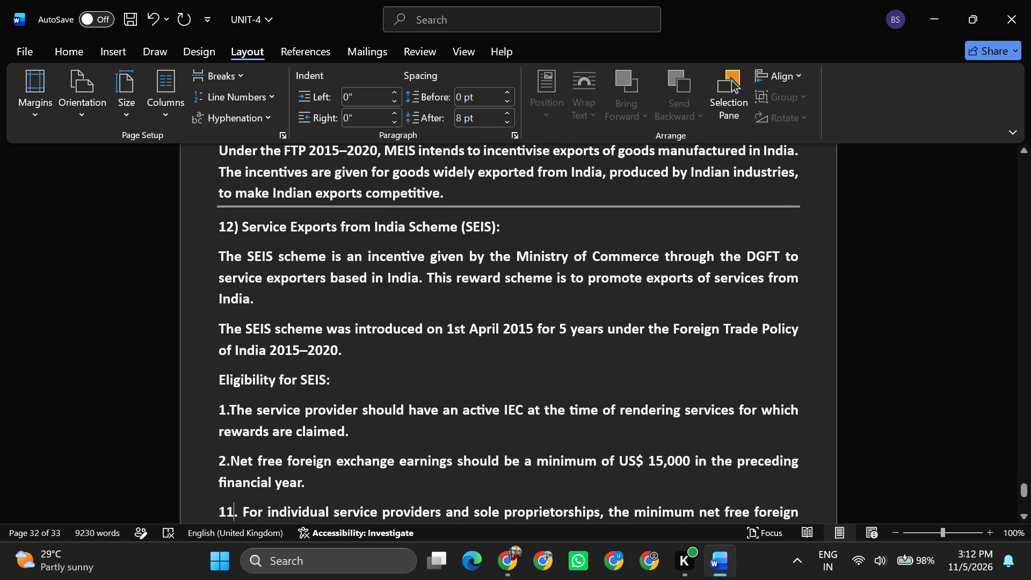
{"action": "key", "text": "BackSpace"}
{"action": "key", "text": "BackSpace"}
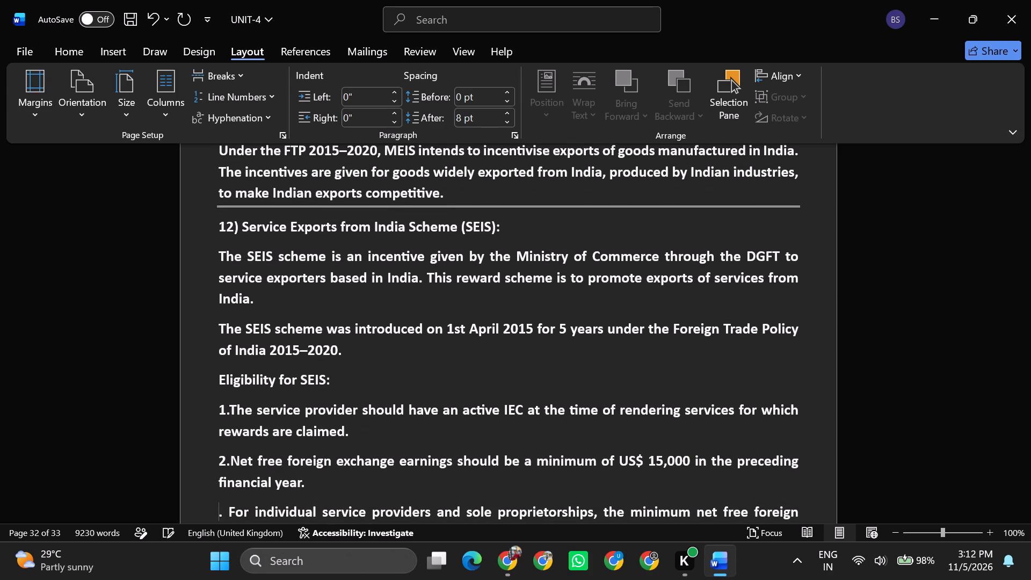
{"action": "key", "text": "3"}
Insert a === separator line above the "13) Directorate General of Foreign Trade (DGFT):" heading.
{"action": "key", "text": "Down"}
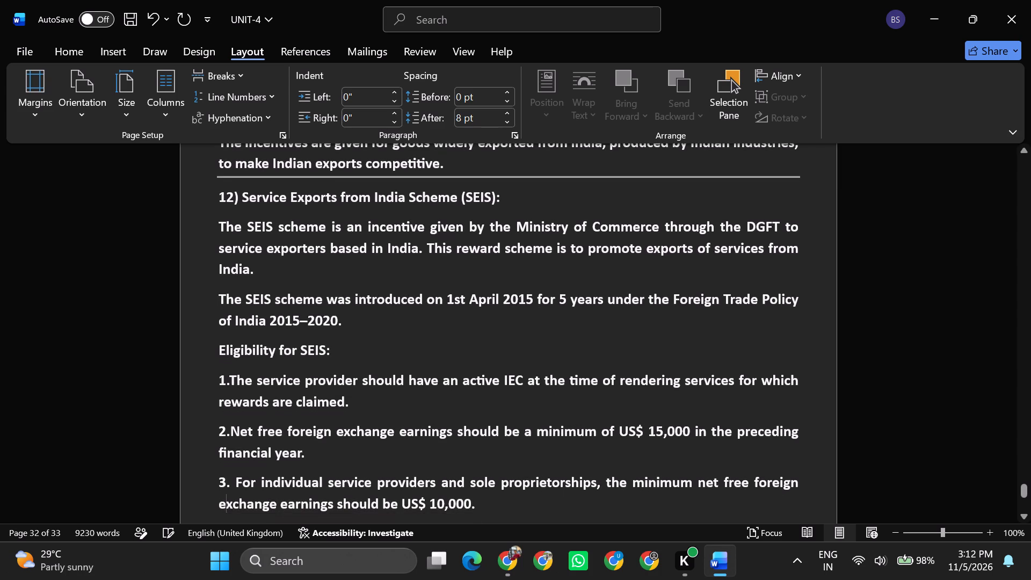
{"action": "key", "text": "Down"}
{"action": "key", "text": "BackSpace"}
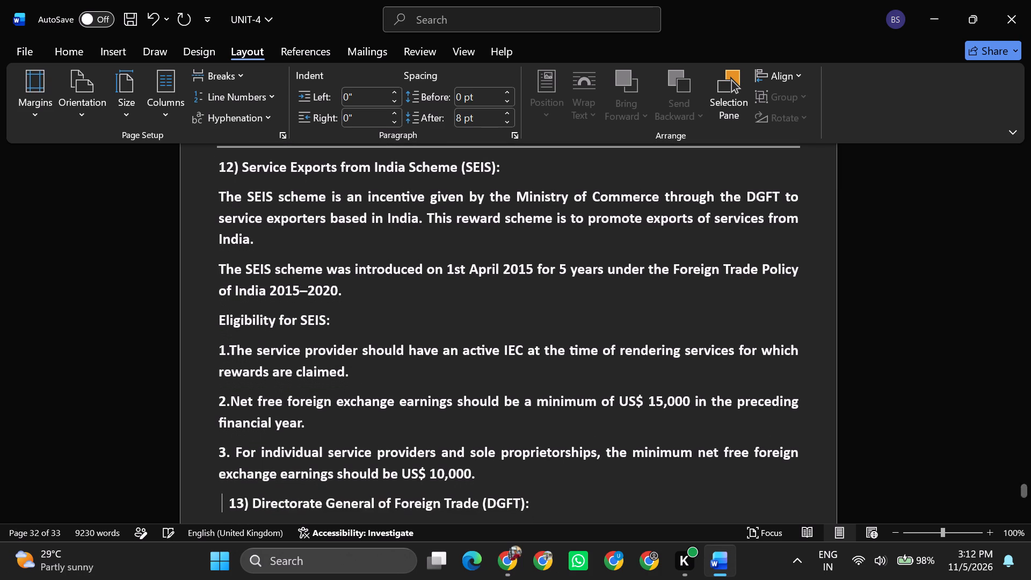
{"action": "key", "text": "BackSpace"}
{"action": "key", "text": "BackSpace"}
{"action": "key", "text": "Return"}
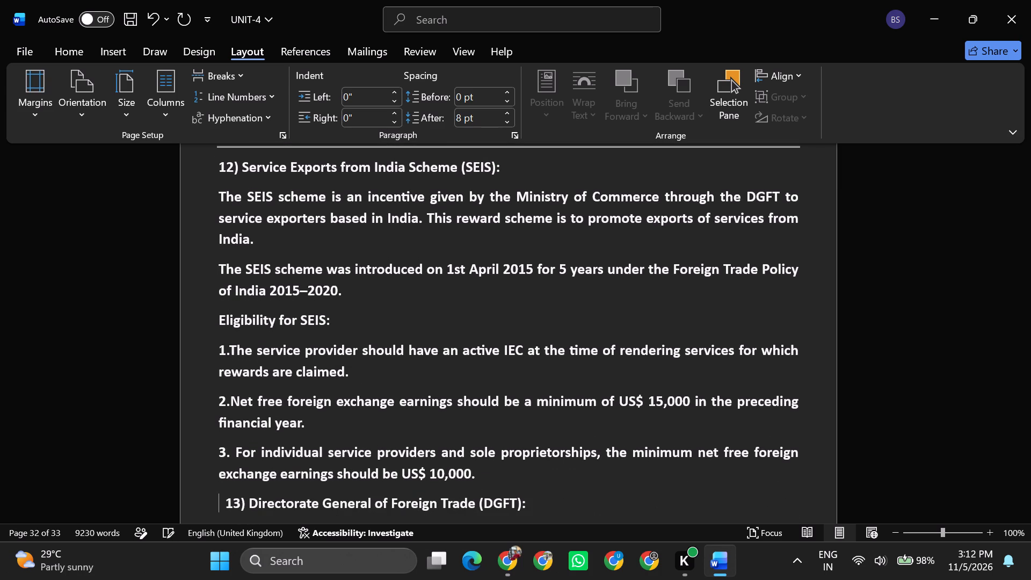
{"action": "type", "text": "==="}
{"action": "key", "text": "Return"}
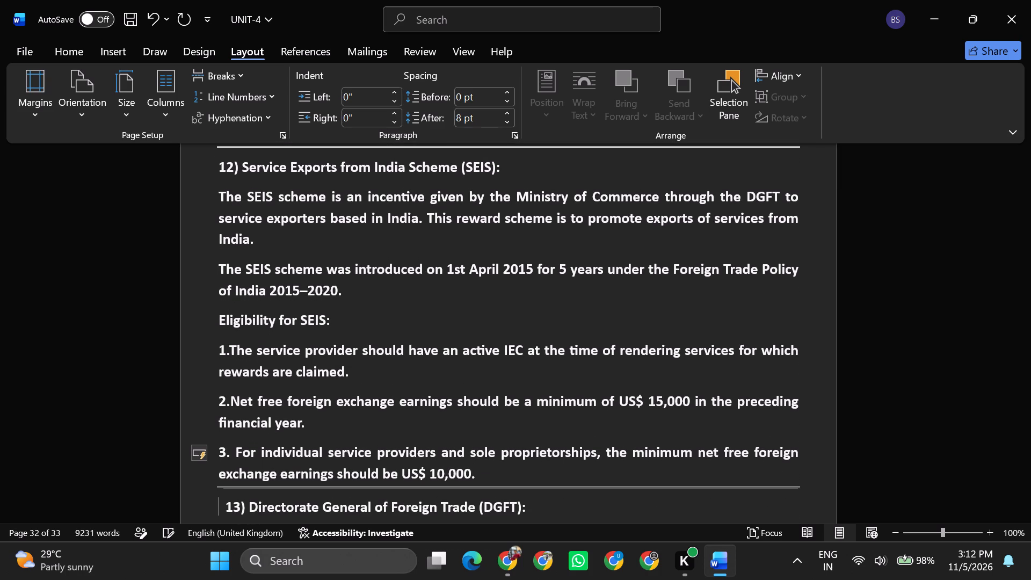
Remove the leading spaces from the "13) Directorate General of Foreign Trade (DGFT):" heading.
{"action": "key", "text": "shift+Right"}
{"action": "key", "text": "shift+Right"}
{"action": "key", "text": "shift+Right"}
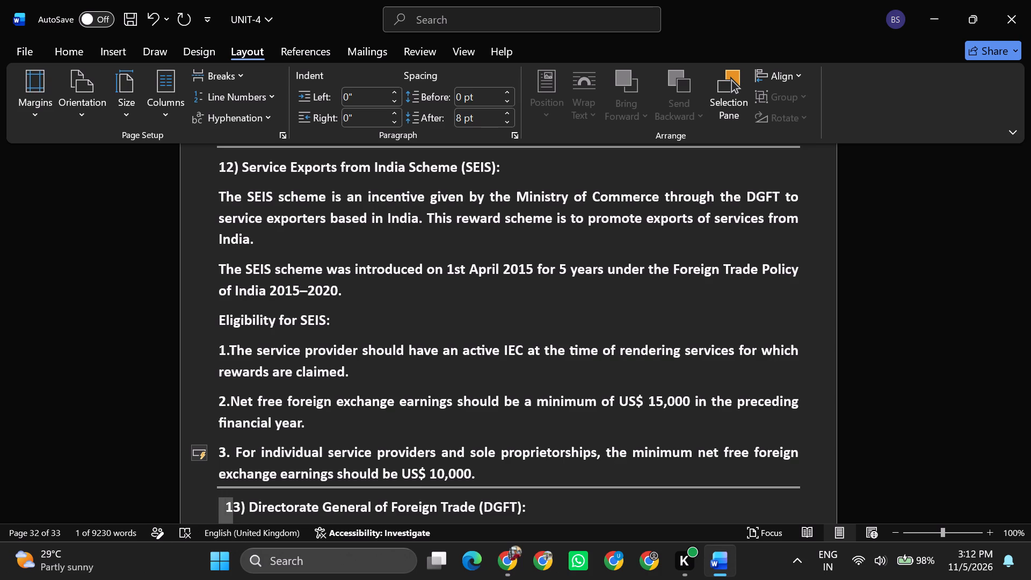
{"action": "key", "text": "shift+Left"}
{"action": "key", "text": "BackSpace"}
Remove the leading spaces and the "A." label from the paragraph beginning "DGFT, formerly known as the Chief Controller".
{"action": "key", "text": "Down"}
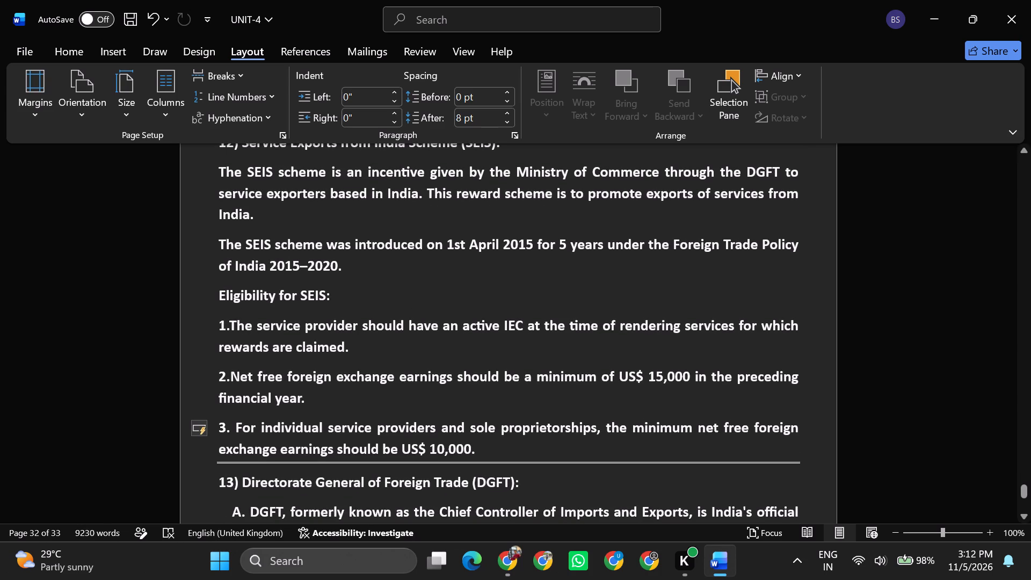
{"action": "key", "text": "shift+Right"}
{"action": "key", "text": "shift+Right"}
{"action": "key", "text": "shift+Right"}
{"action": "key", "text": "shift+Right"}
{"action": "key", "text": "shift+Right"}
{"action": "key", "text": "shift+Right"}
{"action": "key", "text": "shift+Right"}
{"action": "key", "text": "BackSpace"}
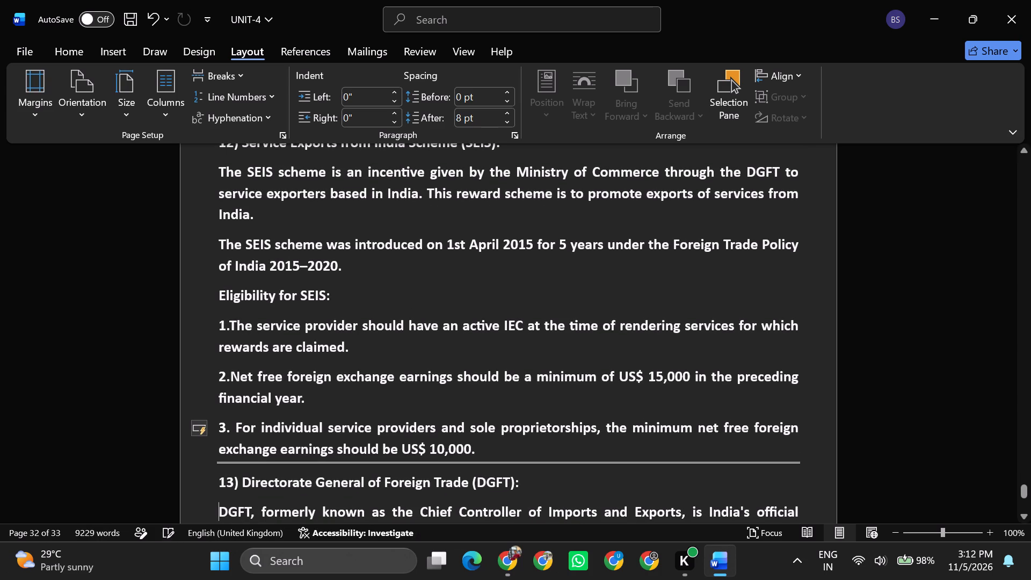
Remove the leading spaces from the "Functions of DGFT:" subheading.
{"action": "key", "text": "Down"}
{"action": "key", "text": "Up"}
{"action": "key", "text": "Down"}
{"action": "key", "text": "Down"}
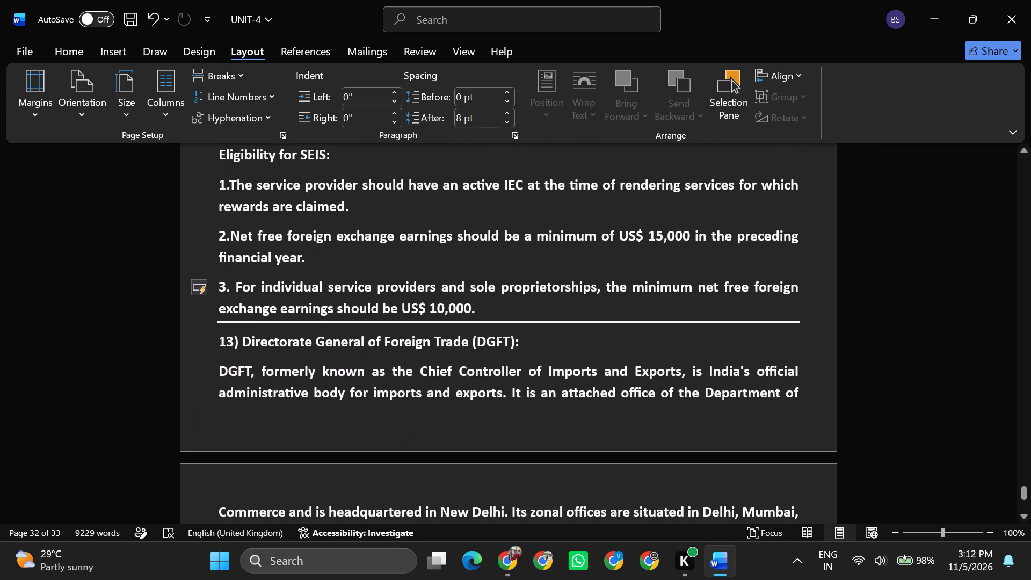
{"action": "key", "text": "Down"}
{"action": "key", "text": "Down"}
{"action": "key", "text": "Down"}
{"action": "key", "text": "shift+Right"}
{"action": "key", "text": "shift+Right"}
{"action": "key", "text": "shift+Right"}
{"action": "key", "text": "shift+Right"}
{"action": "key", "text": "shift+Right"}
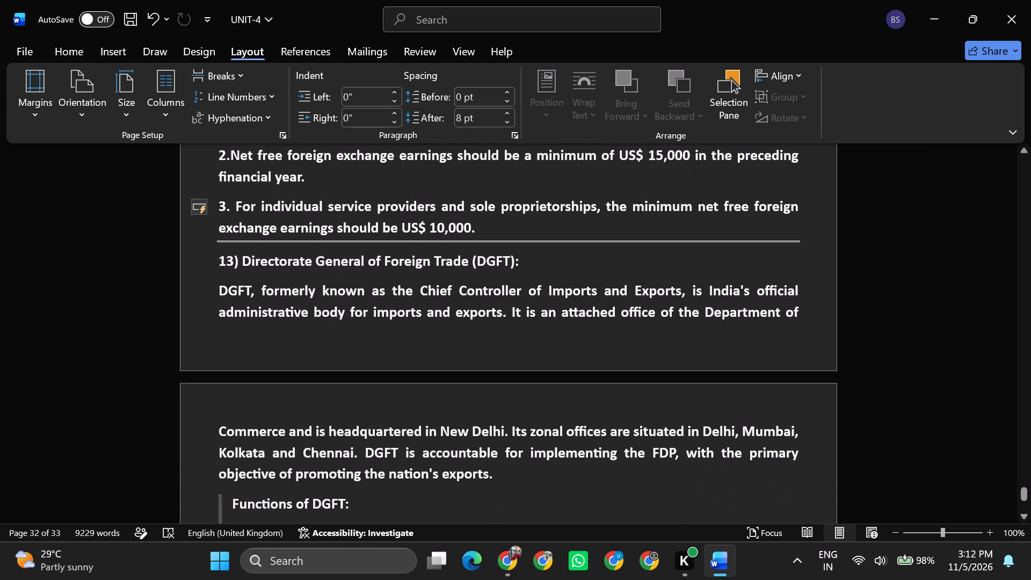
{"action": "key", "text": "shift+Left"}
{"action": "key", "text": "BackSpace"}
{"action": "key", "text": "Down"}
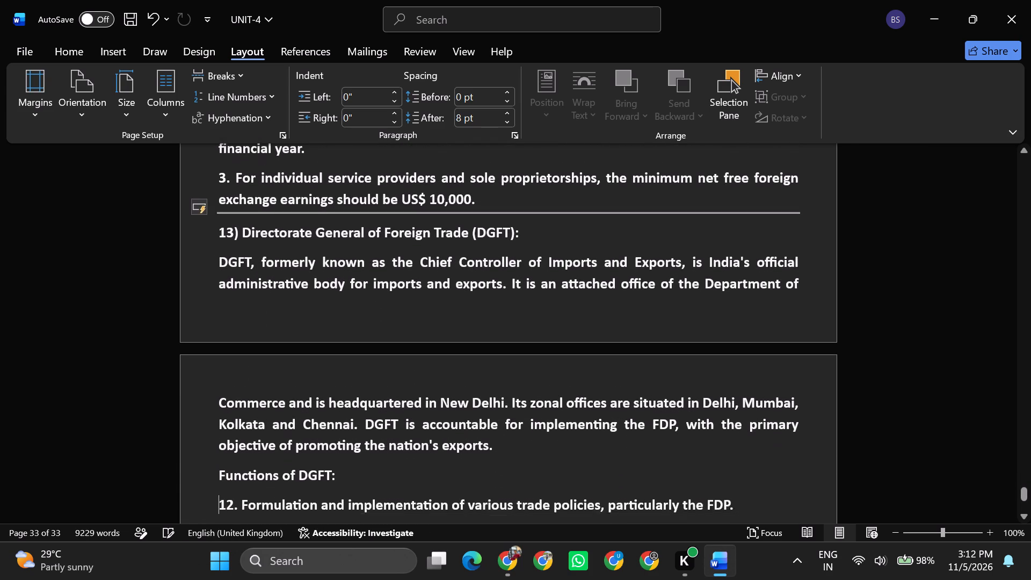
Replace the number of the first item under "Functions of DGFT:" with "1.".
{"action": "key", "text": "Down"}
{"action": "key", "text": "Up"}
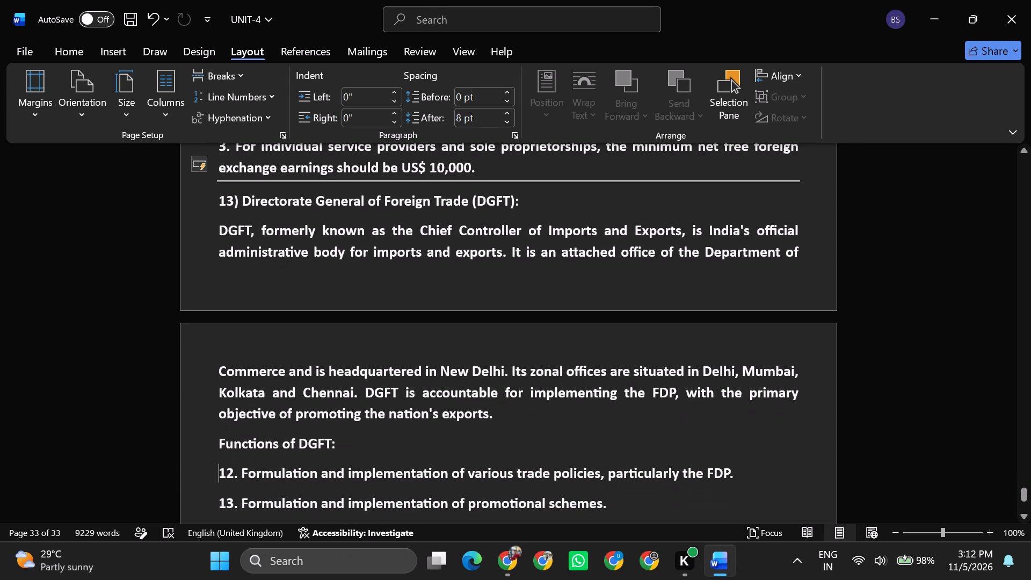
{"action": "key", "text": "Return"}
{"action": "key", "text": "BackSpace"}
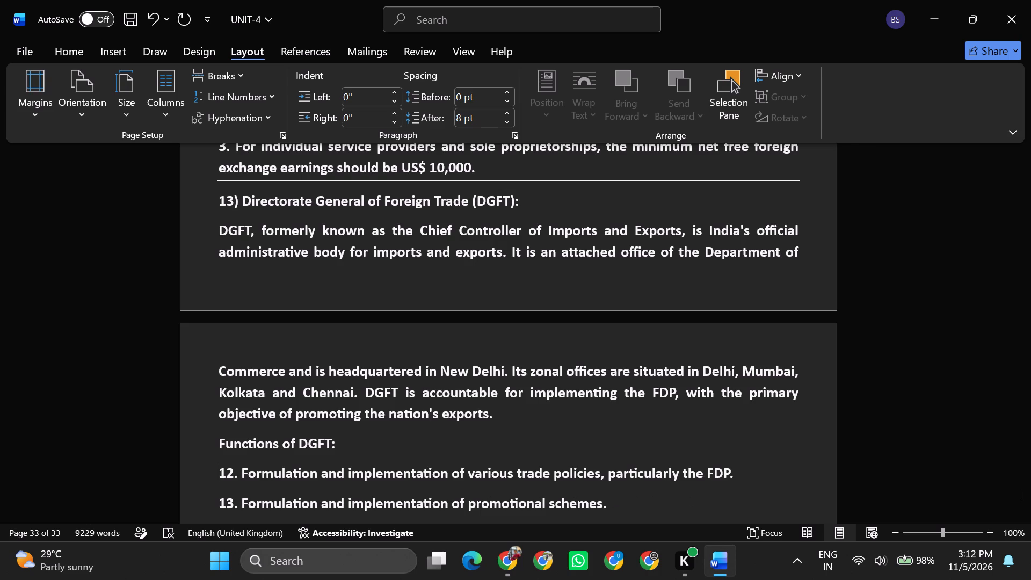
{"action": "key", "text": "shift+Right"}
{"action": "key", "text": "shift+Right"}
{"action": "key", "text": "shift+Right"}
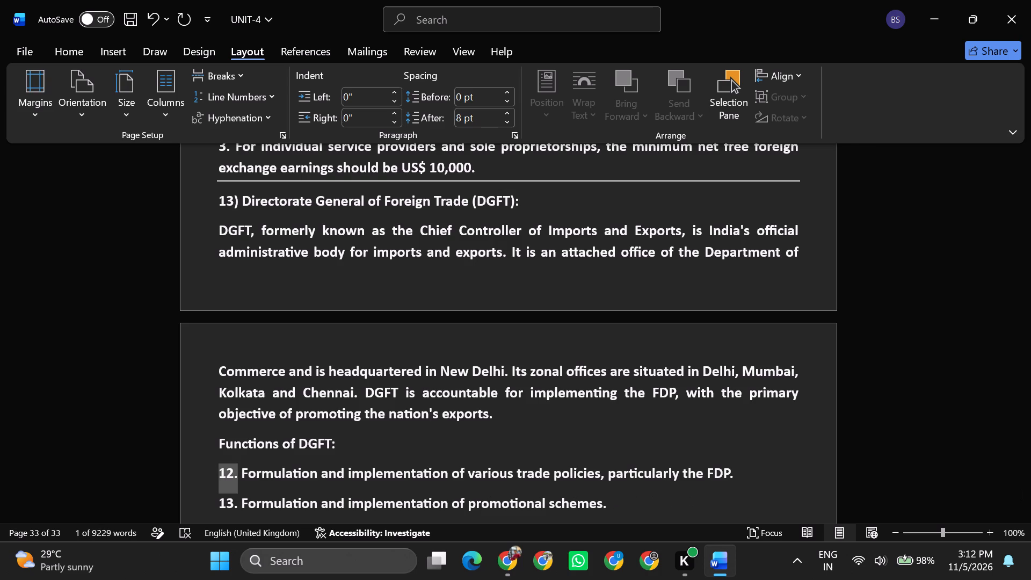
{"action": "key", "text": "shift+Right"}
{"action": "key", "text": "1"}
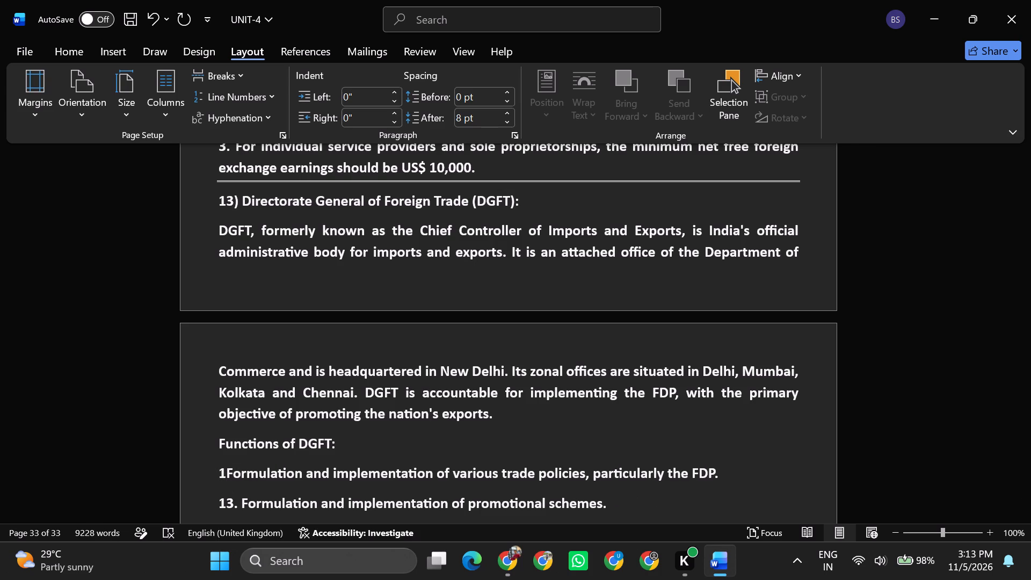
{"action": "key", "text": "period"}
Change the last digits of the six remaining DGFT function numbers to 2, 3, 4, 5, 6 and 7 in order.
{"action": "key", "text": "Down"}
{"action": "key", "text": "BackSpace"}
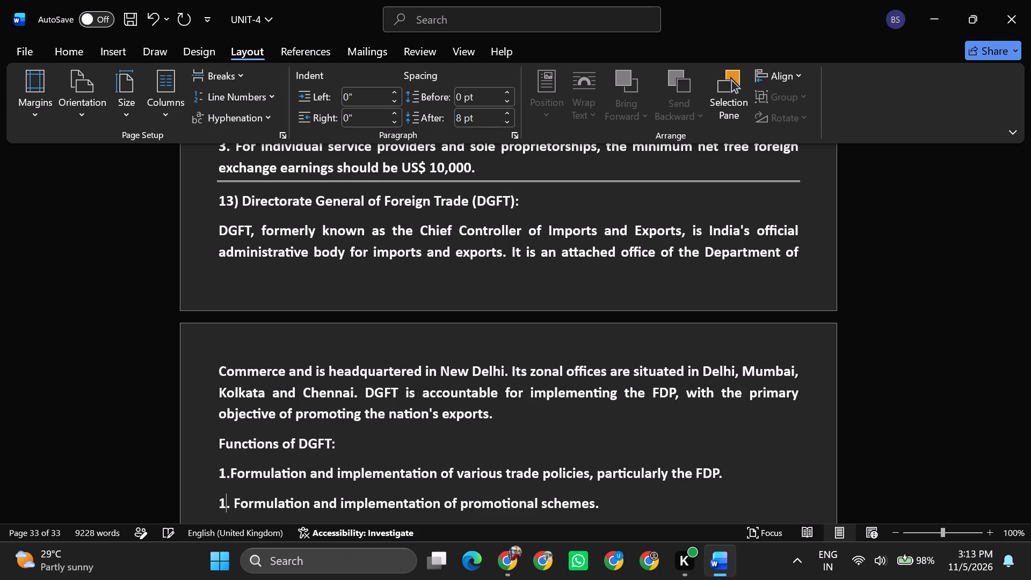
{"action": "key", "text": "2"}
{"action": "key", "text": "Down"}
{"action": "key", "text": "BackSpace"}
{"action": "key", "text": "3"}
{"action": "key", "text": "Down"}
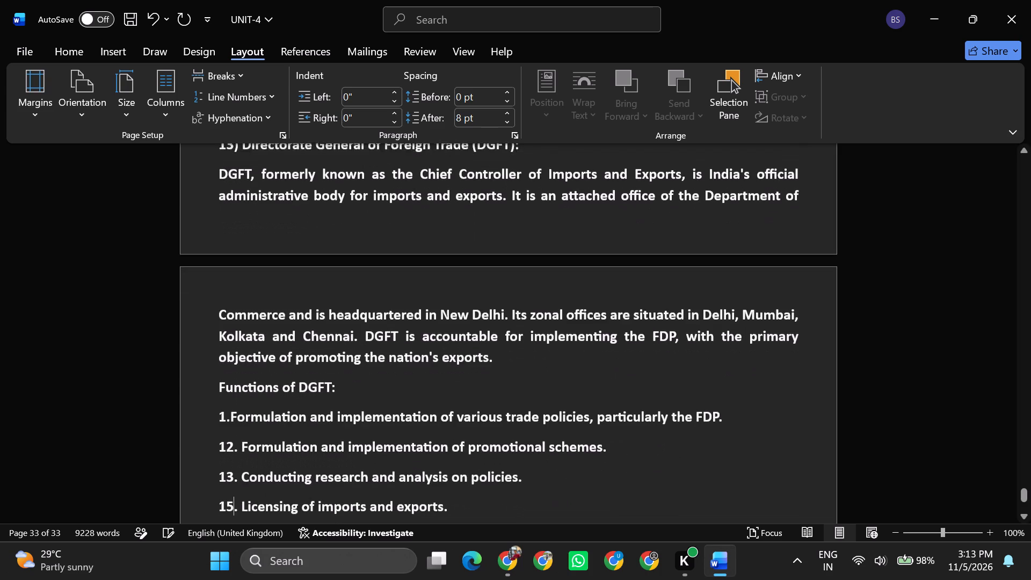
{"action": "key", "text": "Up"}
{"action": "key", "text": "Down"}
{"action": "key", "text": "BackSpace"}
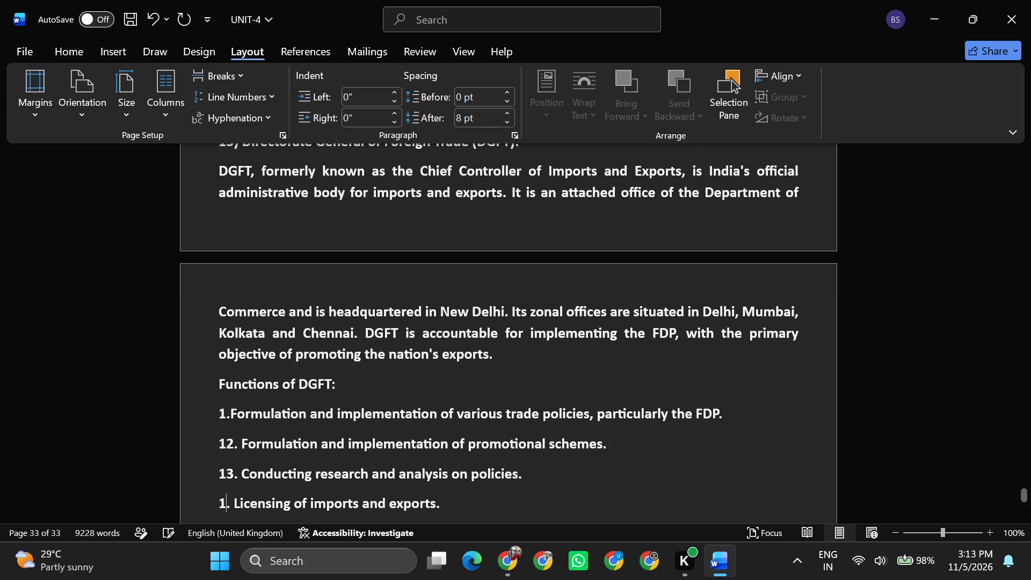
{"action": "key", "text": "4"}
{"action": "key", "text": "Down"}
{"action": "key", "text": "BackSpace"}
{"action": "key", "text": "5"}
{"action": "key", "text": "Down"}
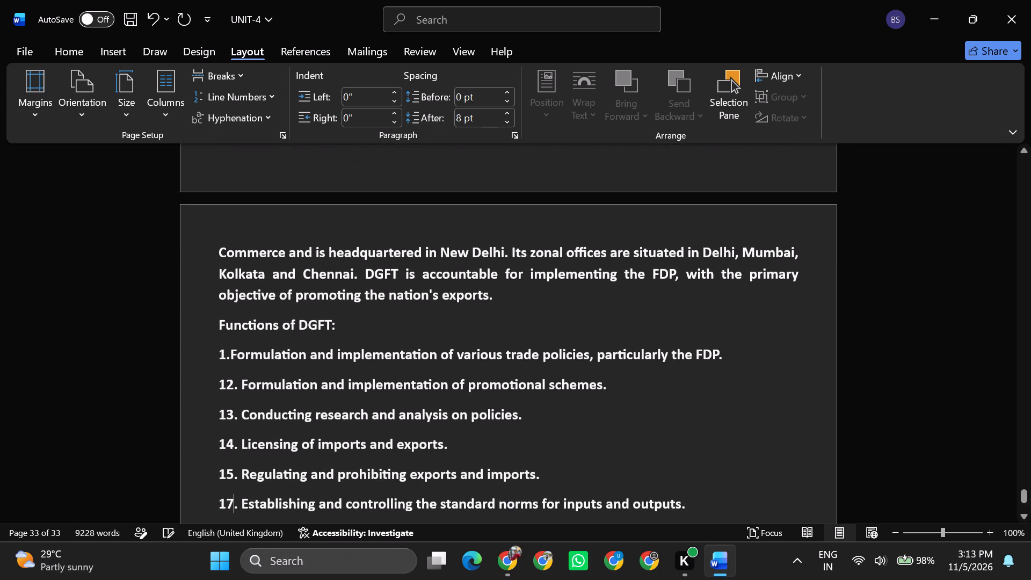
{"action": "key", "text": "BackSpace"}
{"action": "key", "text": "6"}
{"action": "key", "text": "Down"}
{"action": "key", "text": "BackSpace"}
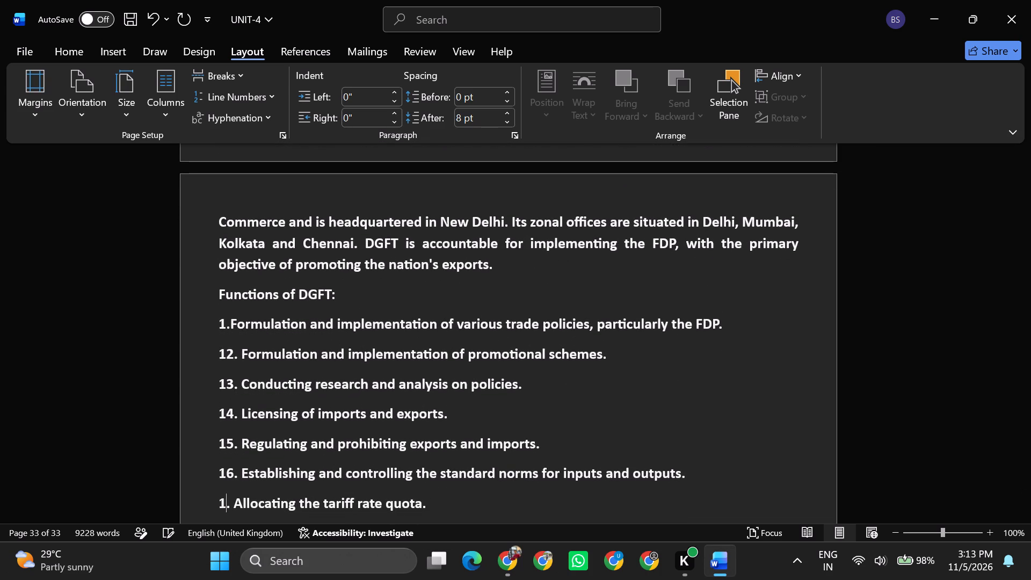
{"action": "key", "text": "7"}
{"action": "key", "text": "Down"}
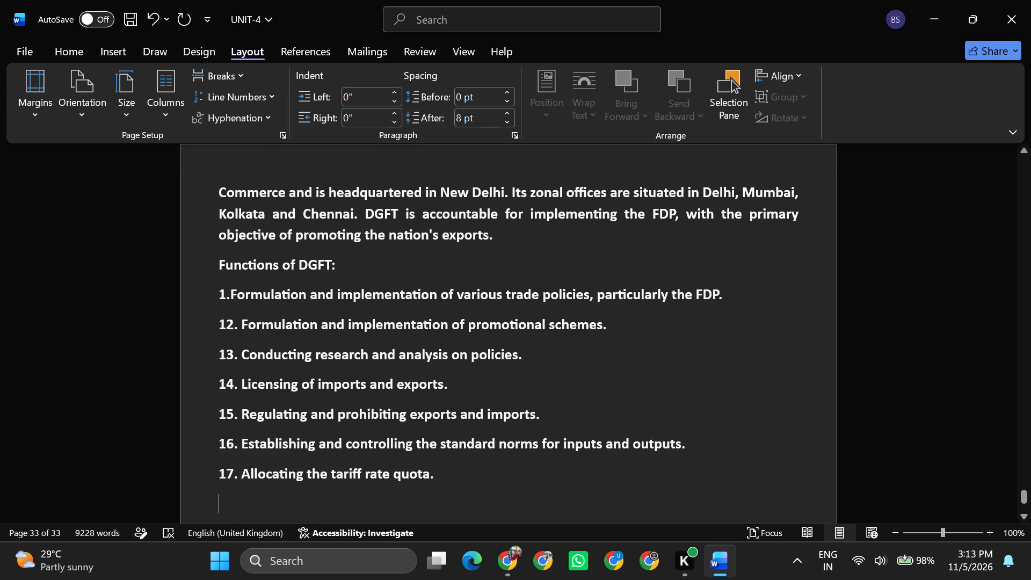
Remove the empty line after the "Allocating the tariff rate quota." item.
{"action": "key", "text": "BackSpace"}
Delete the leading 1 from the DGFT function items numbered 12 to 17 so they are numbered 2 to 7.
{"action": "key", "text": "Left"}
{"action": "key", "text": "Left"}
{"action": "key", "text": "Left"}
{"action": "key", "text": "Left"}
{"action": "key", "text": "Left"}
{"action": "key", "text": "Left"}
{"action": "key", "text": "Left"}
{"action": "key", "text": "Left"}
{"action": "key", "text": "Left"}
{"action": "key", "text": "Left"}
{"action": "key", "text": "Left"}
{"action": "key", "text": "Left"}
{"action": "key", "text": "Left"}
{"action": "key", "text": "Left"}
{"action": "key", "text": "Left"}
{"action": "key", "text": "Left"}
{"action": "key", "text": "Left"}
{"action": "key", "text": "Left"}
{"action": "key", "text": "Left"}
{"action": "key", "text": "Left"}
{"action": "key", "text": "Left"}
{"action": "key", "text": "Left"}
{"action": "key", "text": "Left"}
{"action": "key", "text": "Delete"}
{"action": "key", "text": "Up"}
{"action": "key", "text": "Delete"}
{"action": "key", "text": "Up"}
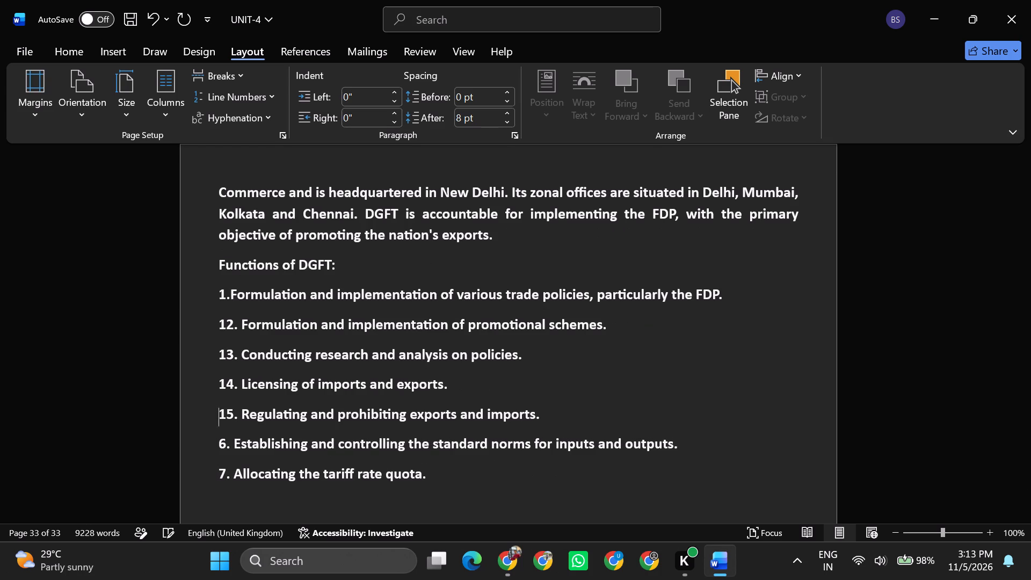
{"action": "key", "text": "Delete"}
{"action": "key", "text": "Up"}
{"action": "key", "text": "Delete"}
{"action": "key", "text": "Delete"}
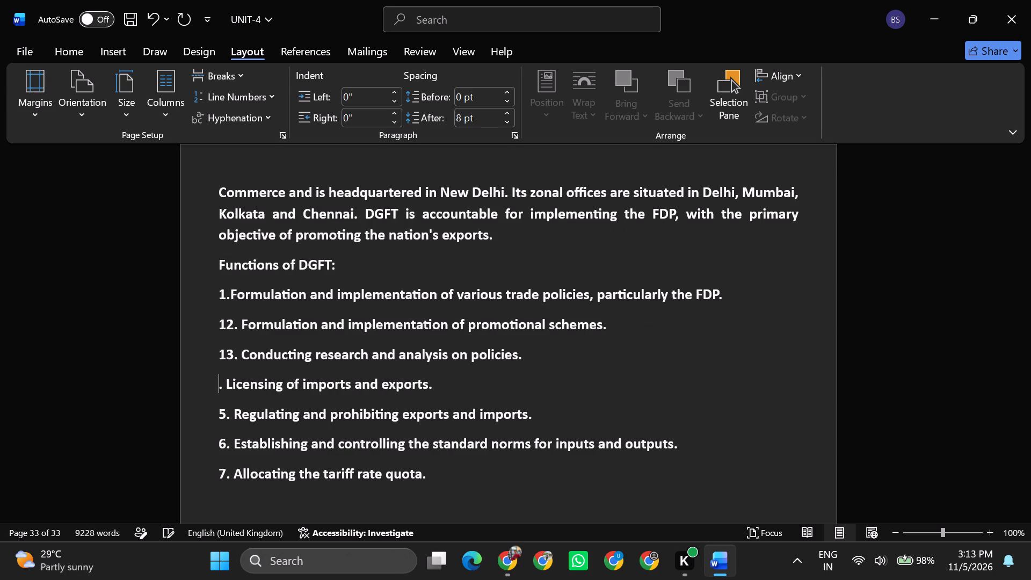
{"action": "key", "text": "ctrl+z"}
{"action": "key", "text": "Up"}
{"action": "key", "text": "Delete"}
{"action": "key", "text": "Up"}
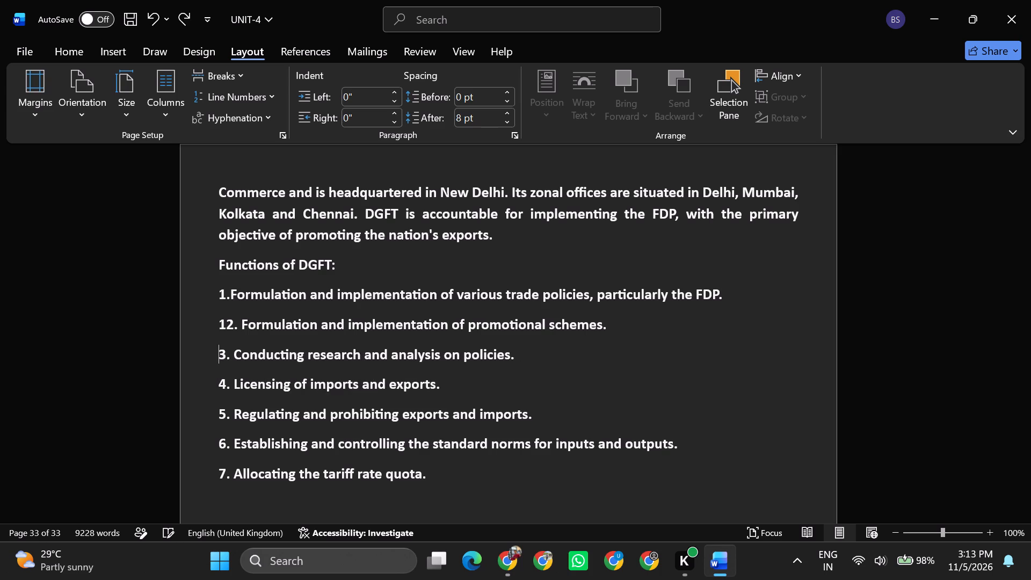
{"action": "key", "text": "Delete"}
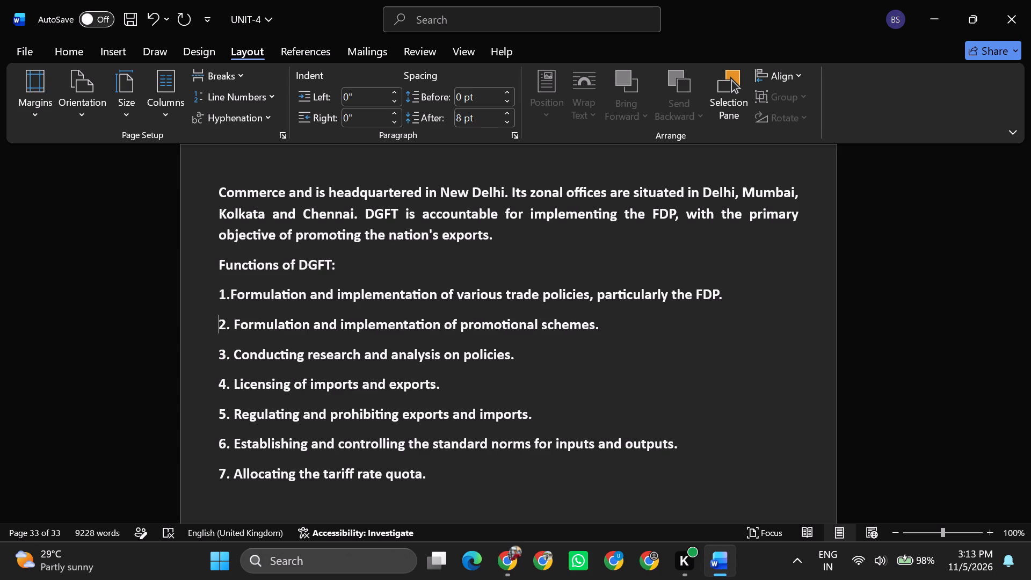
Save the UNIT-4 document.
{"action": "scroll", "coordinate": [251, 334], "scroll_direction": "down", "scroll_amount": 4}
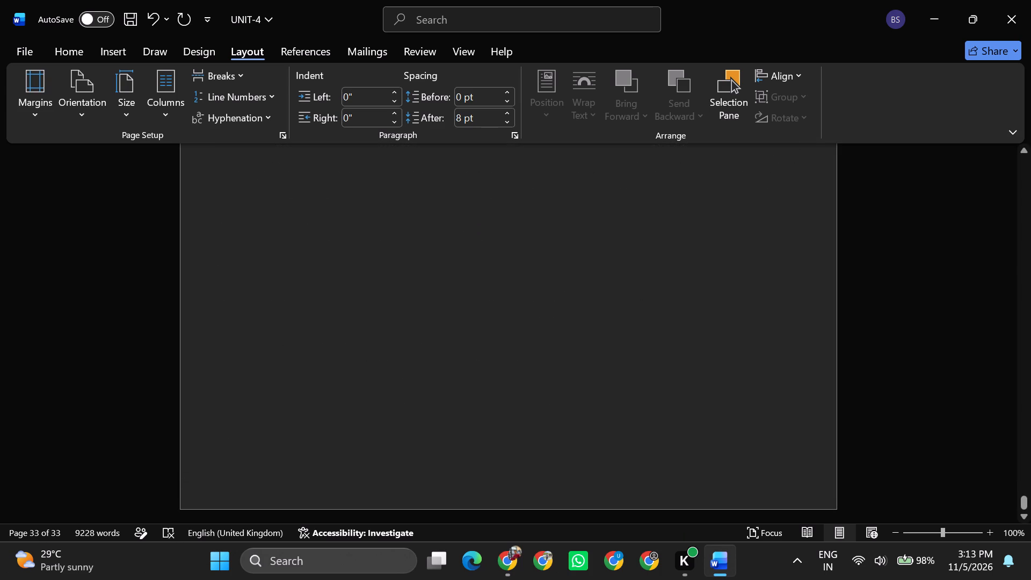
{"action": "scroll", "coordinate": [251, 334], "scroll_direction": "up", "scroll_amount": 4}
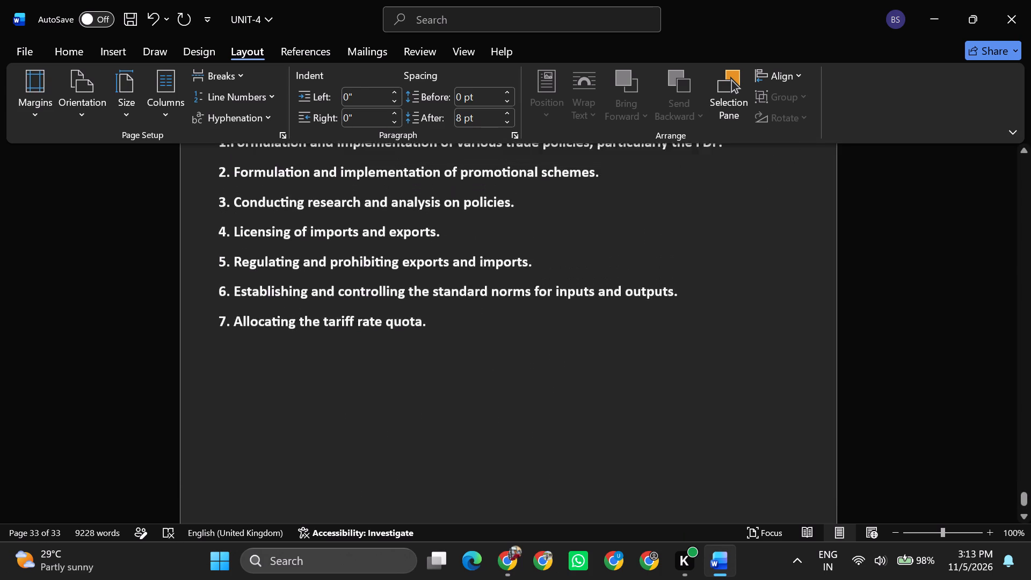
{"action": "key", "text": "ctrl+s"}
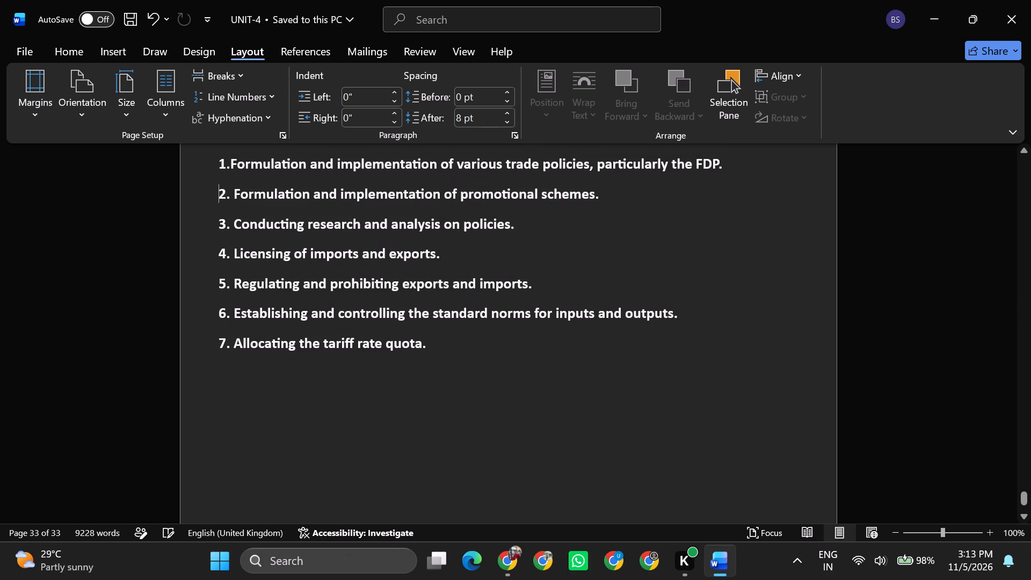
Save a copy of the document as a PDF named UNIT-4 in the Downloads folder.
{"action": "left_click", "coordinate": [19, 35]}
{"action": "left_click", "coordinate": [97, 259]}
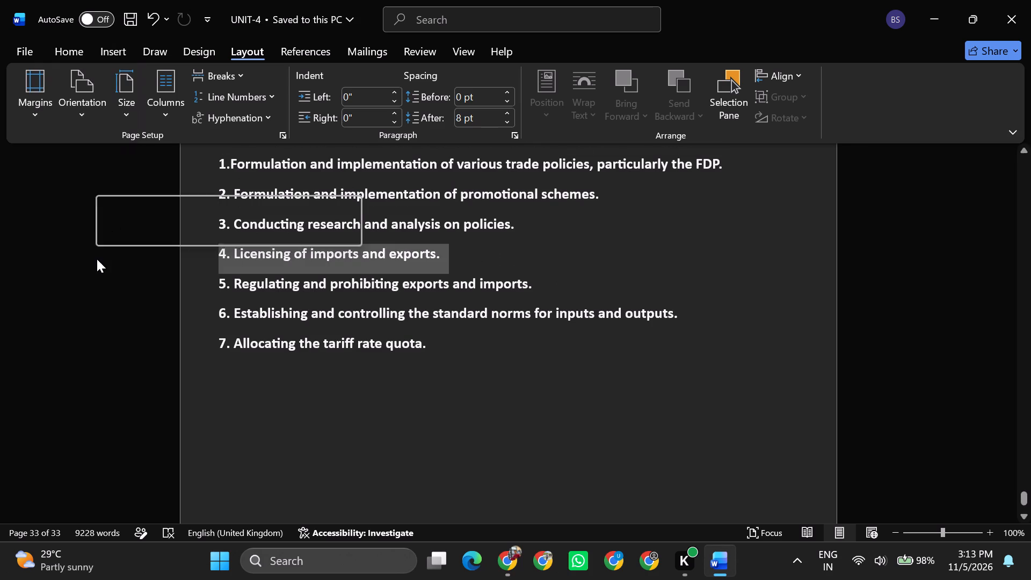
{"action": "left_click", "coordinate": [18, 53]}
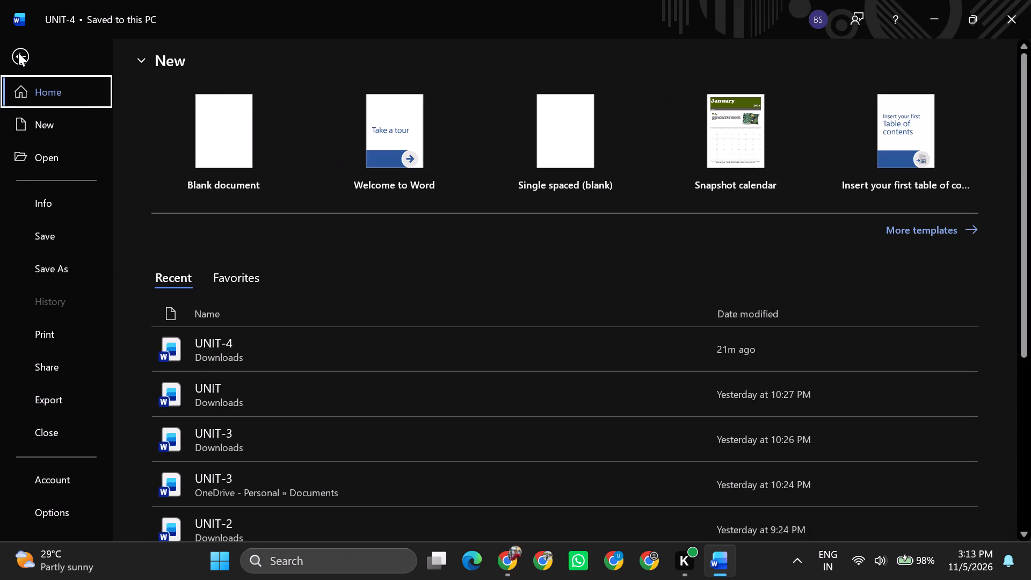
{"action": "left_click", "coordinate": [58, 260]}
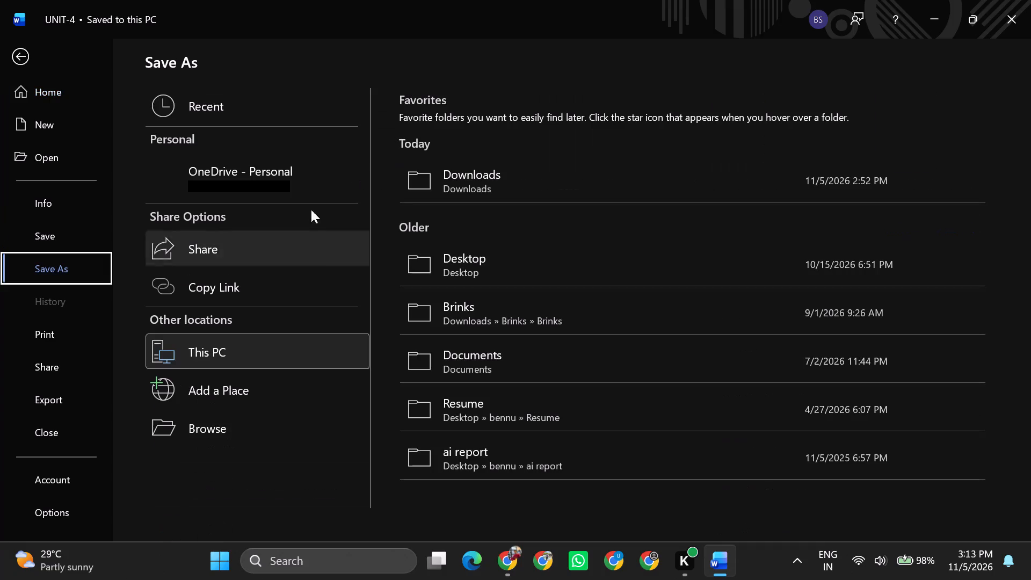
{"action": "left_click", "coordinate": [608, 165]}
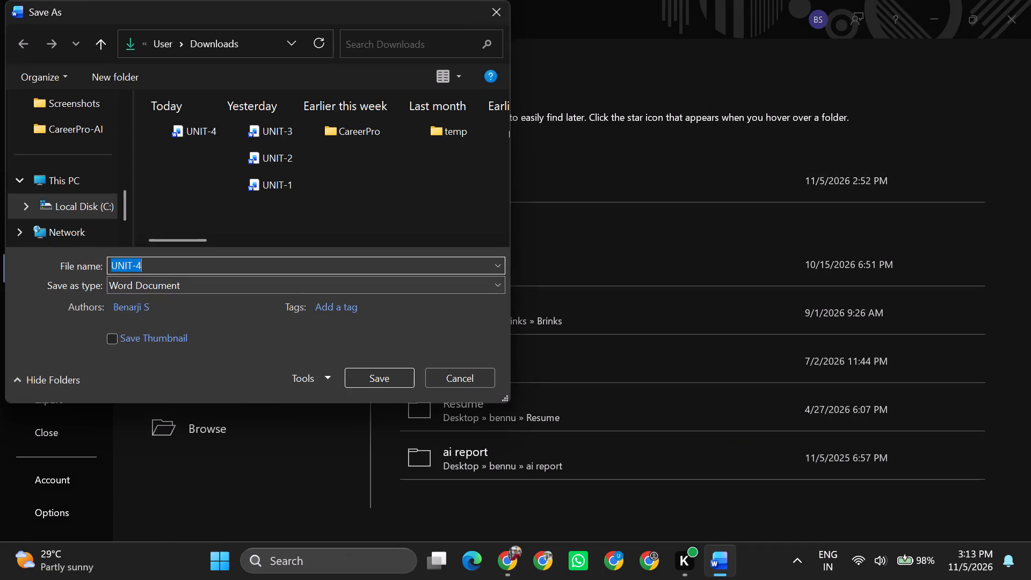
{"action": "left_click", "coordinate": [205, 280]}
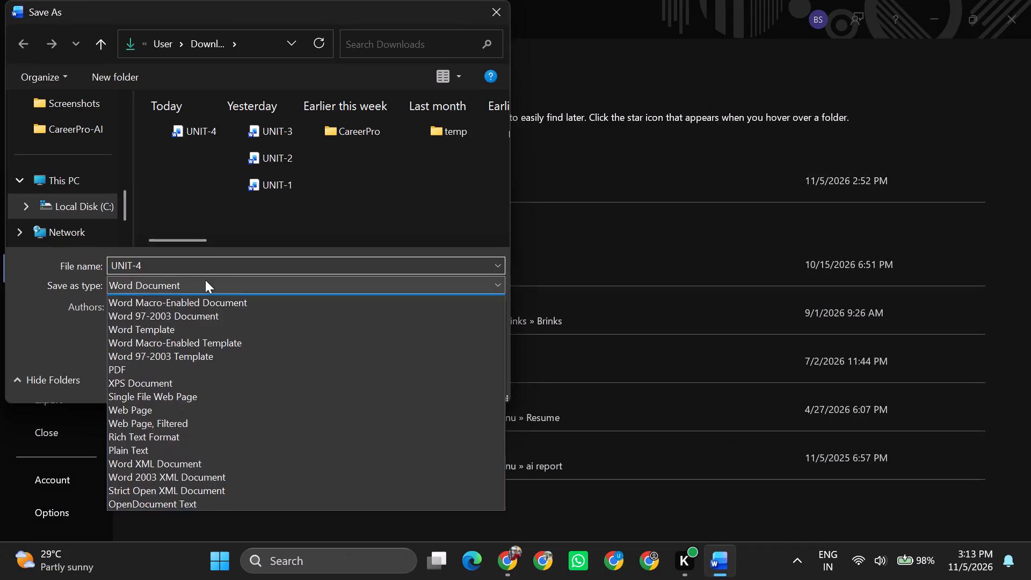
{"action": "left_click", "coordinate": [133, 377]}
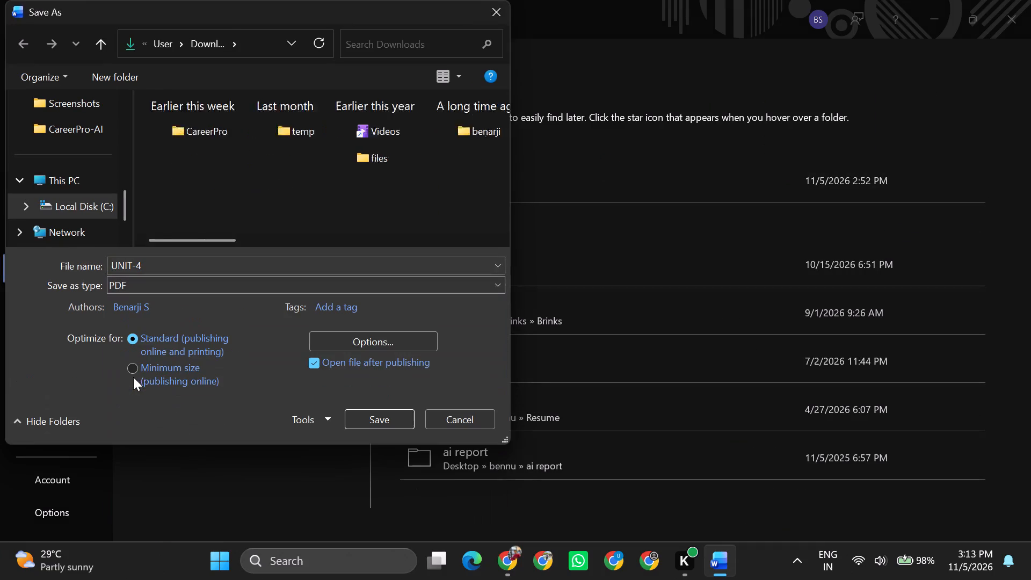
{"action": "left_click", "coordinate": [391, 416]}
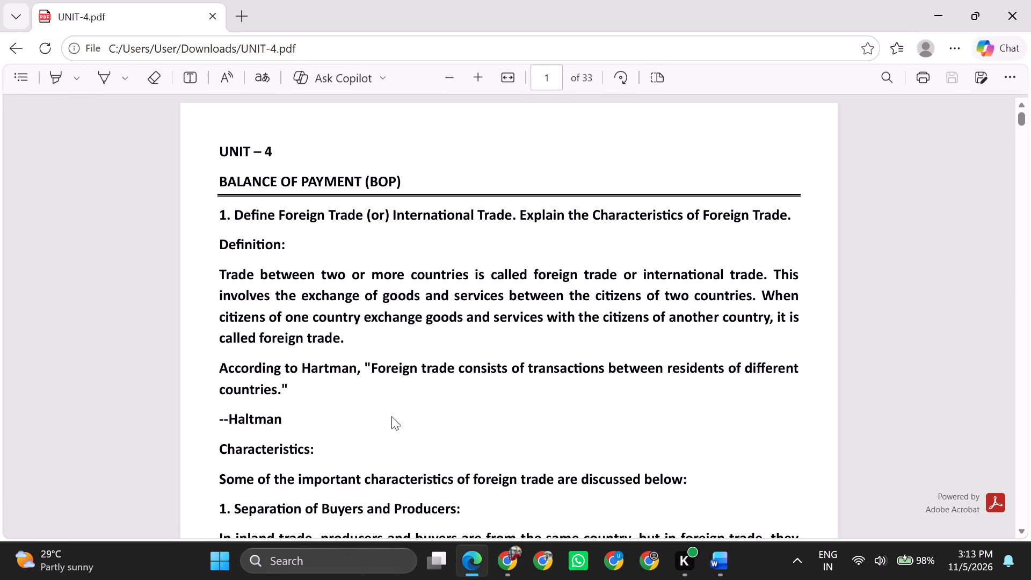
Look over the first page of the exported UNIT-4 PDF in Edge and close it.
{"action": "scroll", "coordinate": [391, 416], "scroll_direction": "up", "scroll_amount": 2}
{"action": "scroll", "coordinate": [391, 416], "scroll_direction": "down", "scroll_amount": 3}
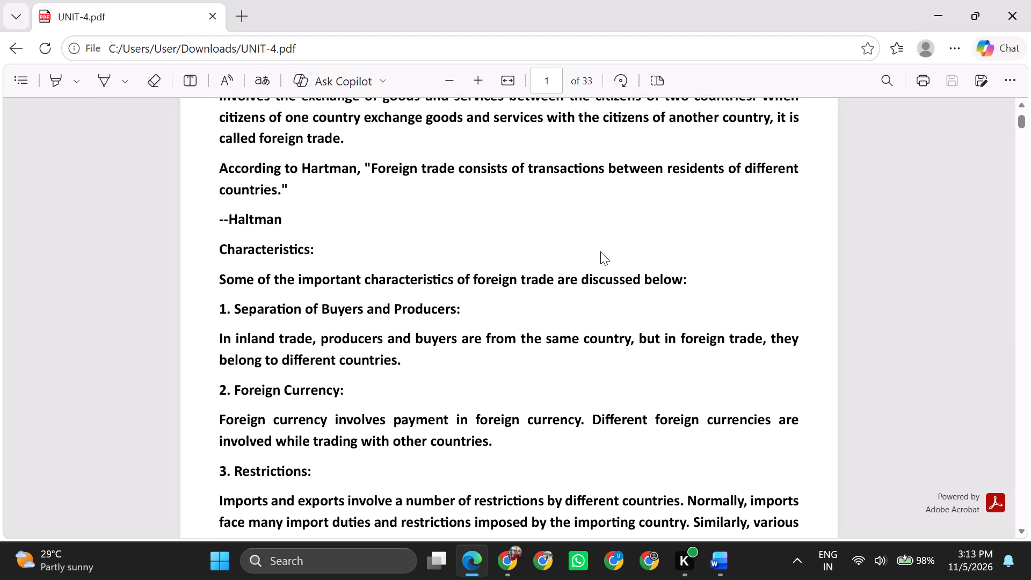
{"action": "left_click", "coordinate": [1030, 0]}
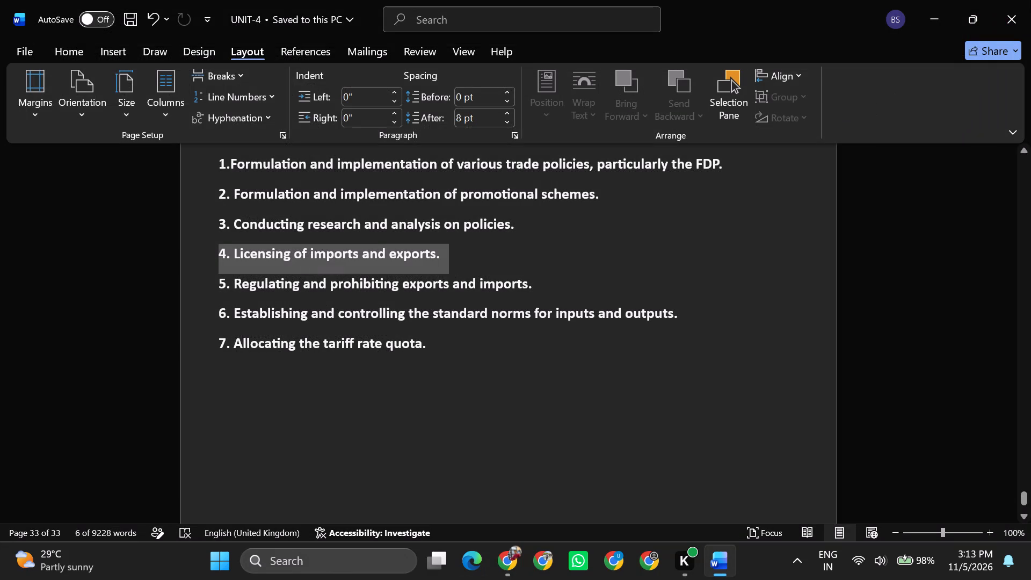